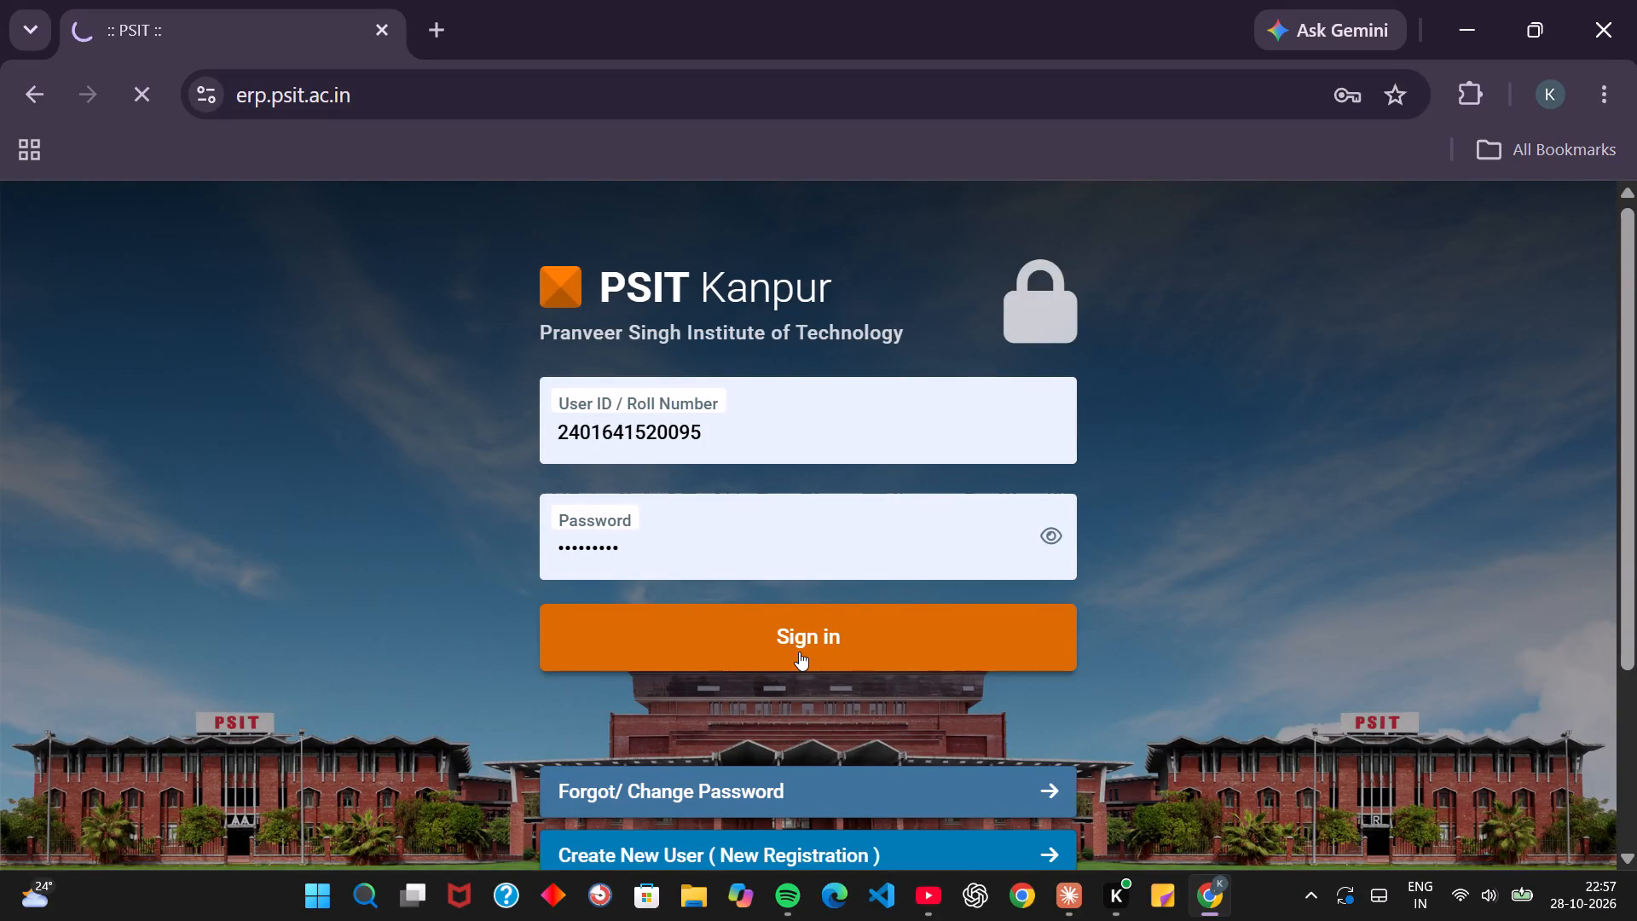
# Dismiss the expired-password notice below the sign-in form on the PSIT login page.
pyautogui.scroll(-3, 799, 652)
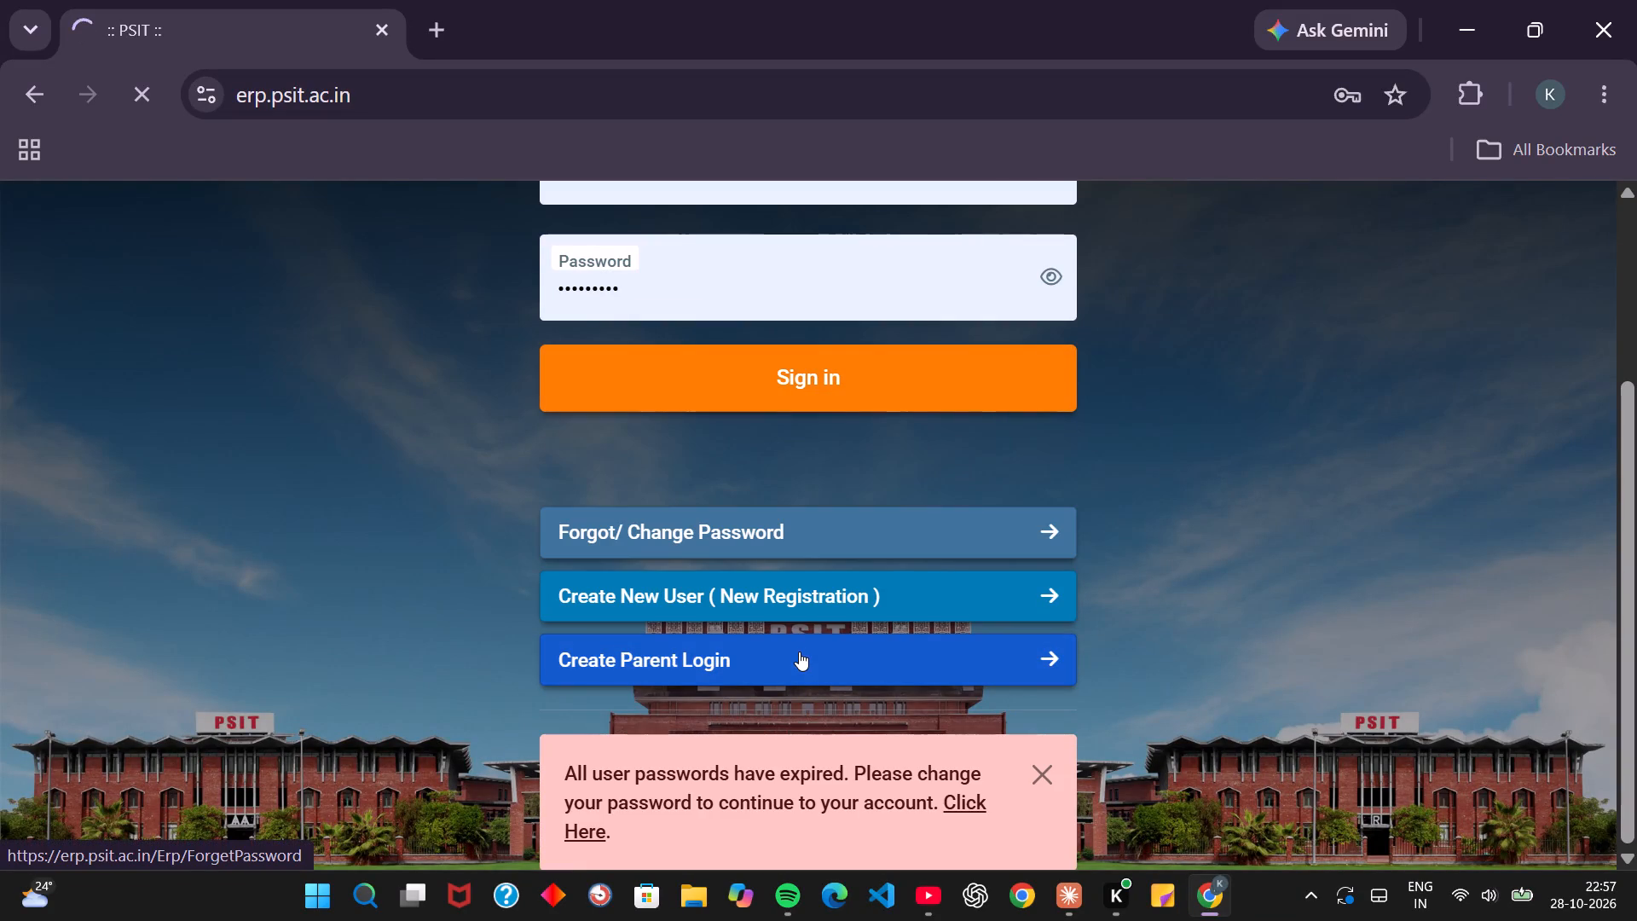
pyautogui.click(1040, 766)
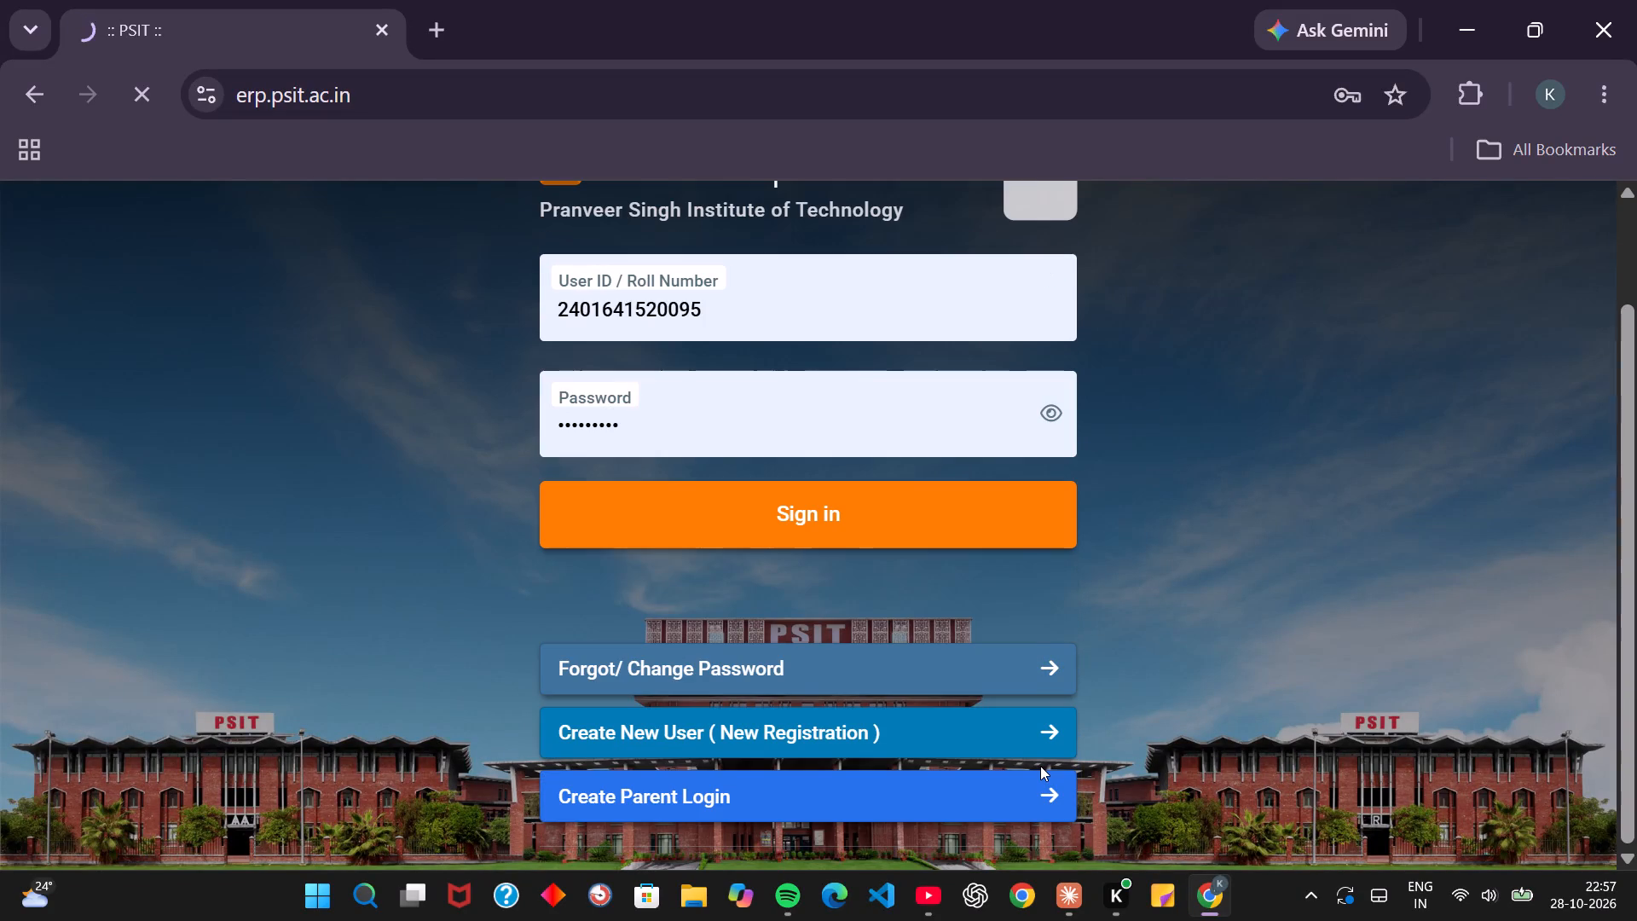
# Open the SkillCompass_Final_Report Google Docs document in a new browser tab.
pyautogui.click(456, 25)
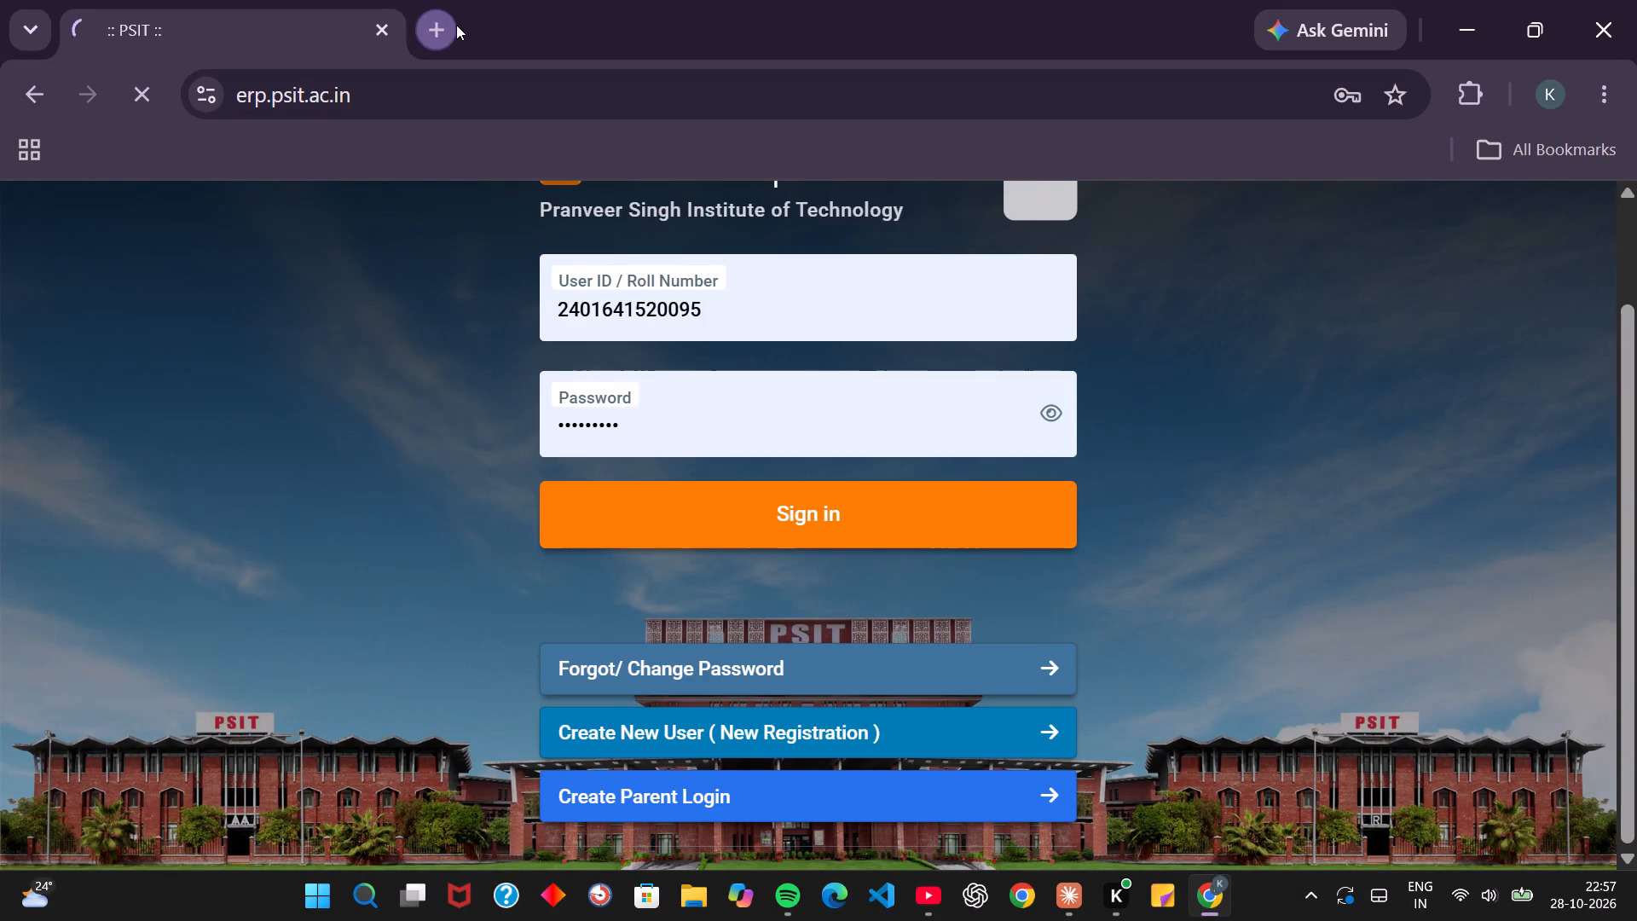
pyautogui.write('google')
pyautogui.press('Return')
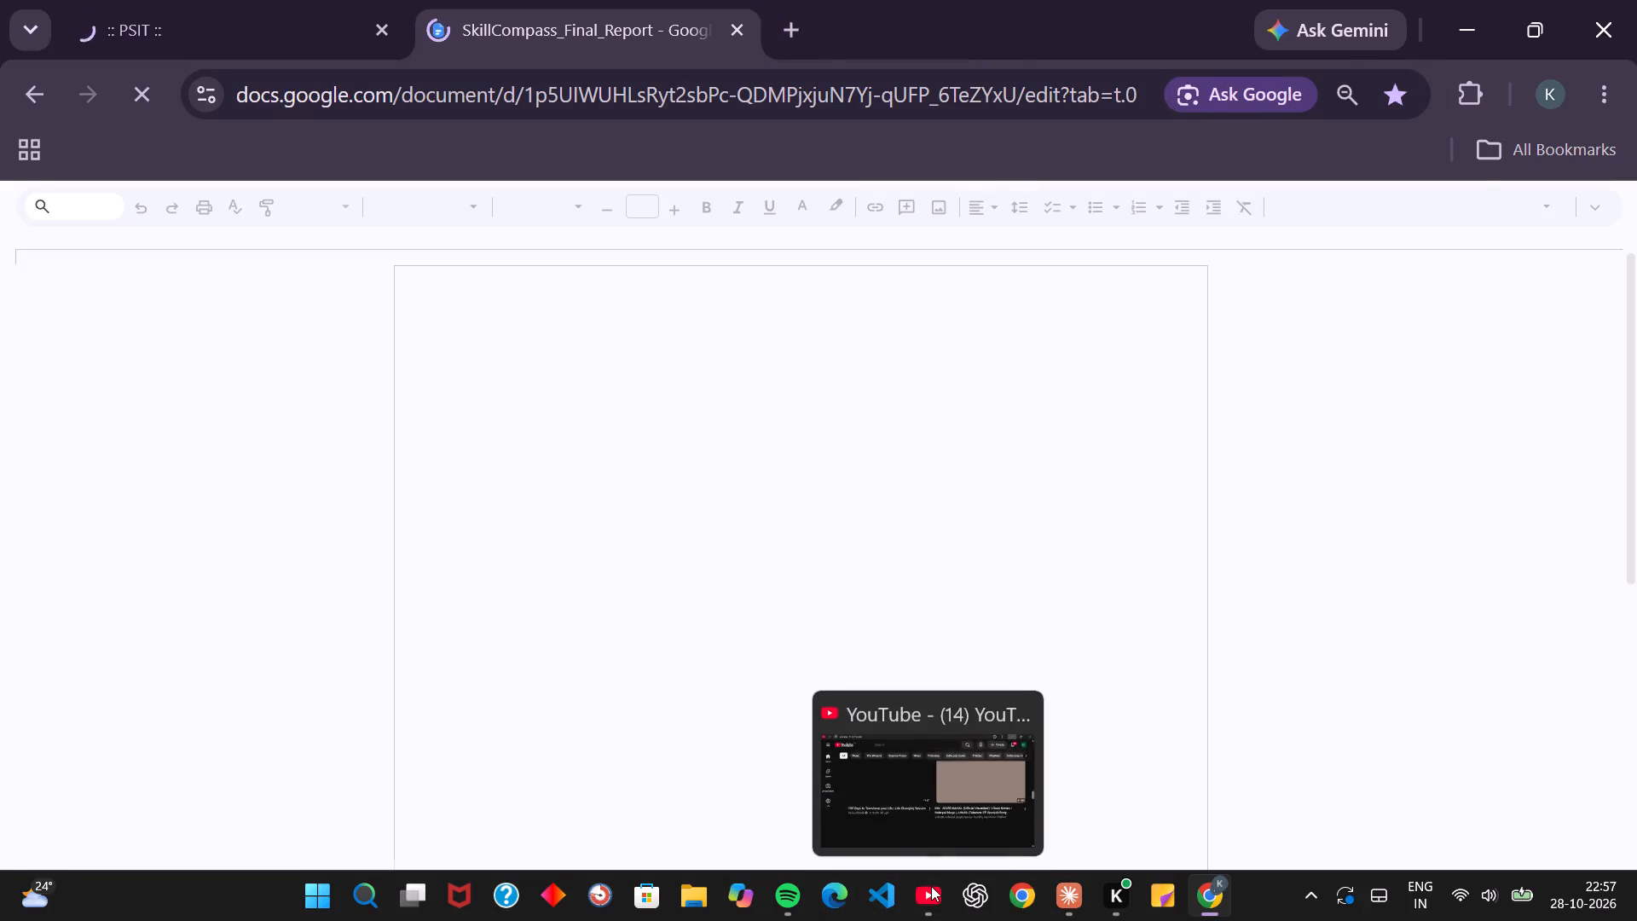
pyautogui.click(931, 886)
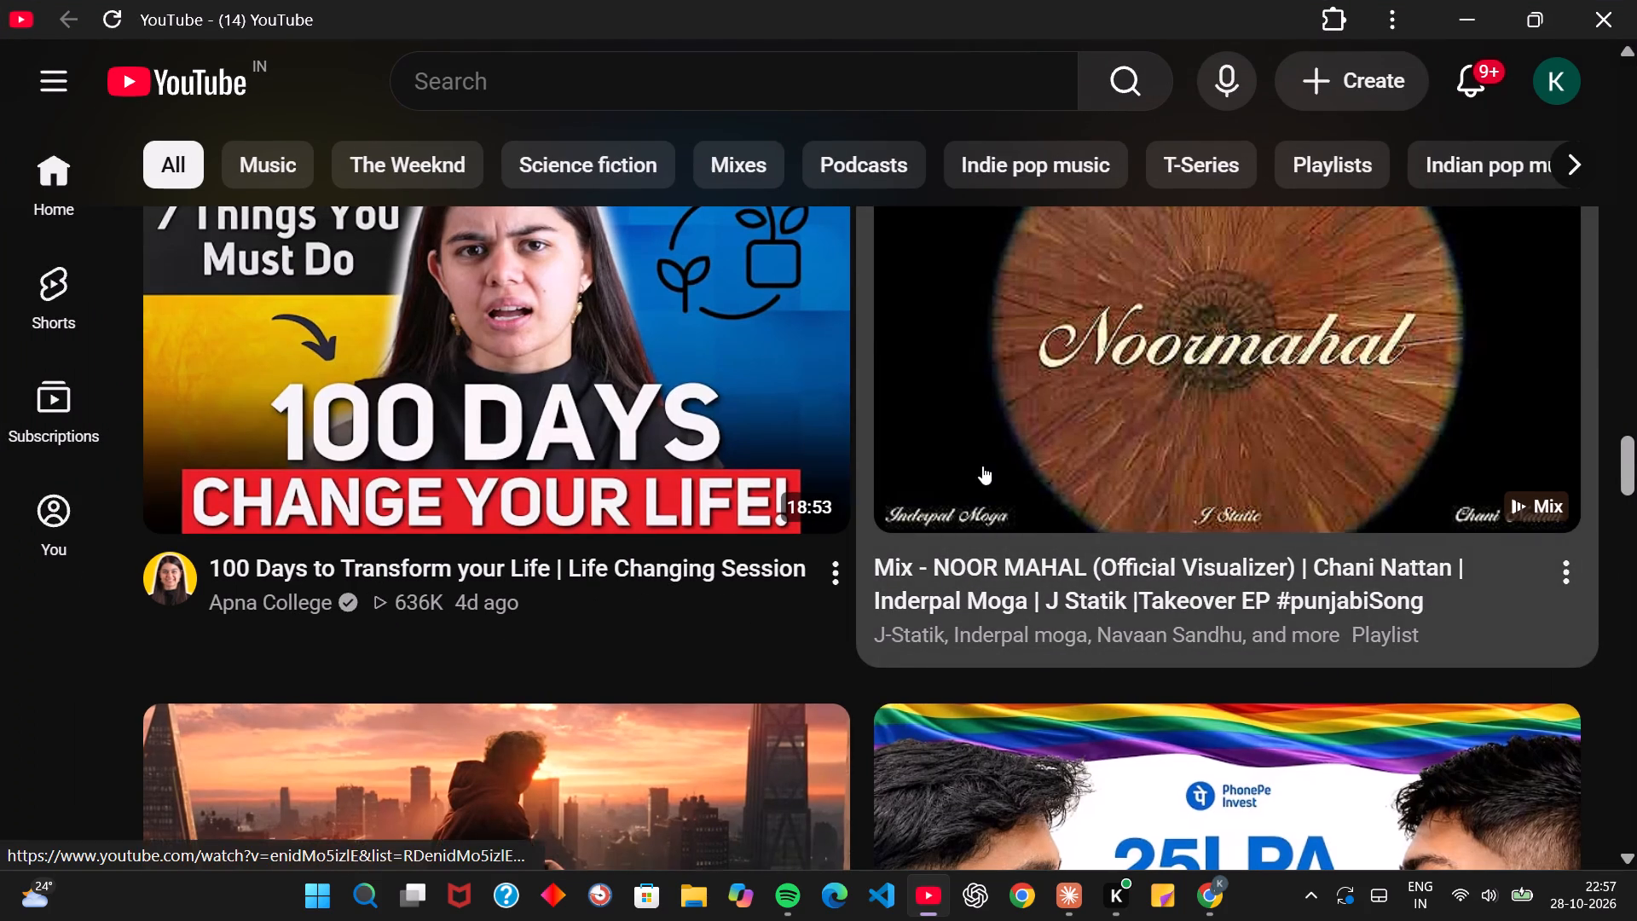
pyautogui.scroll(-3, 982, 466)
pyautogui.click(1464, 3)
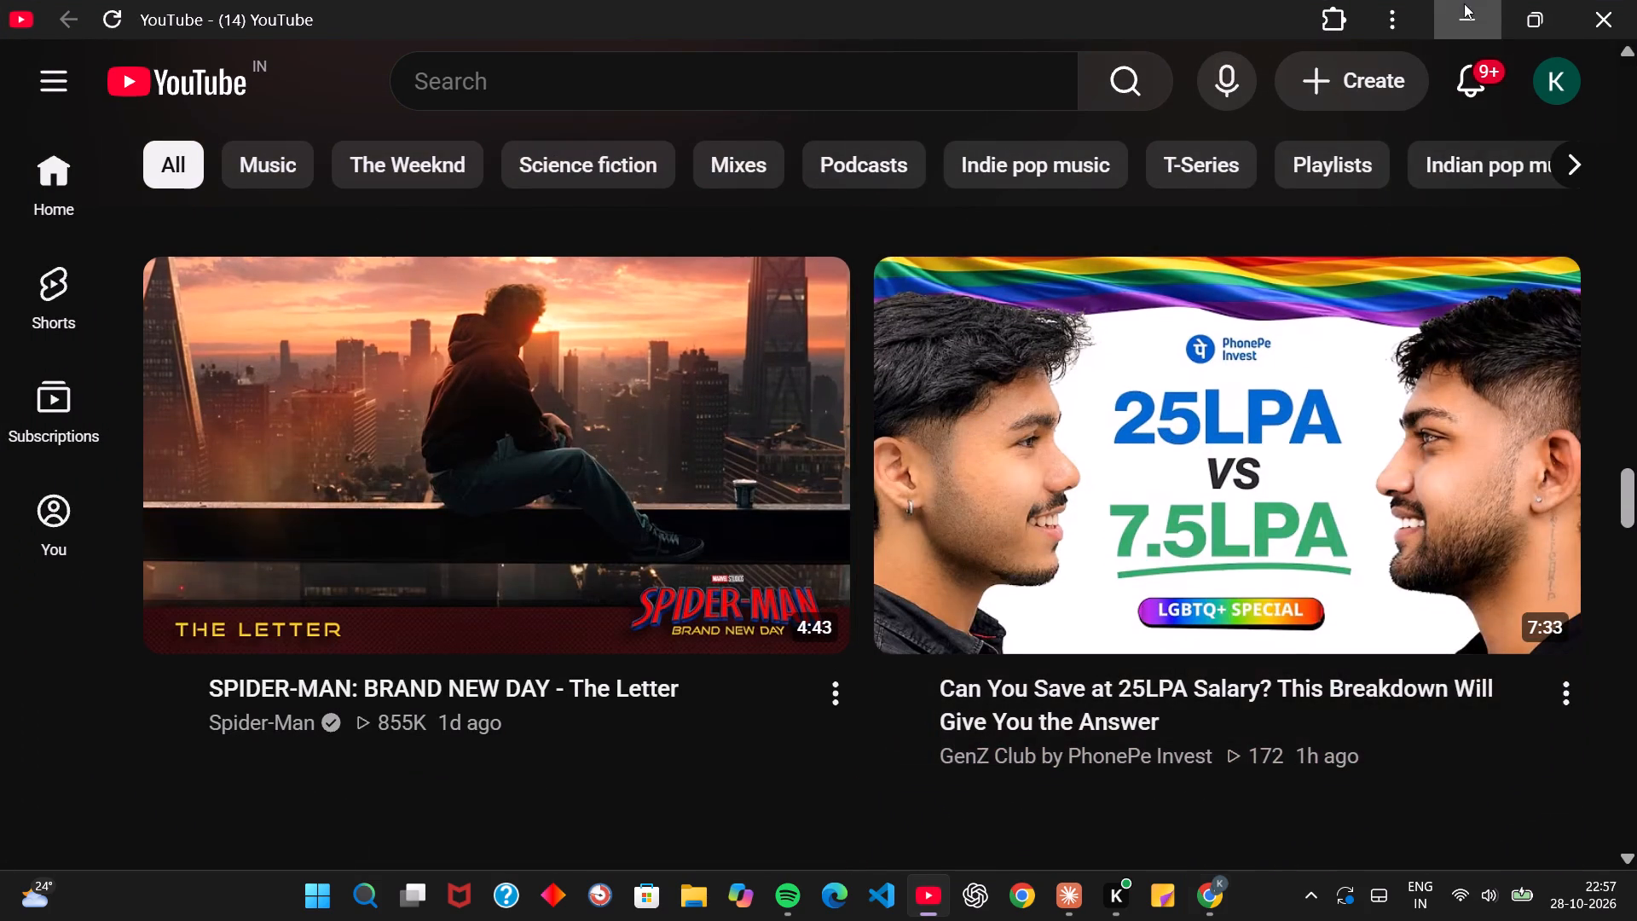
# Look through the whole SkillCompass report to its last appendix, then return to the space below the 7.4 Screenshot Evidence heading.
pyautogui.scroll(-3, 952, 542)
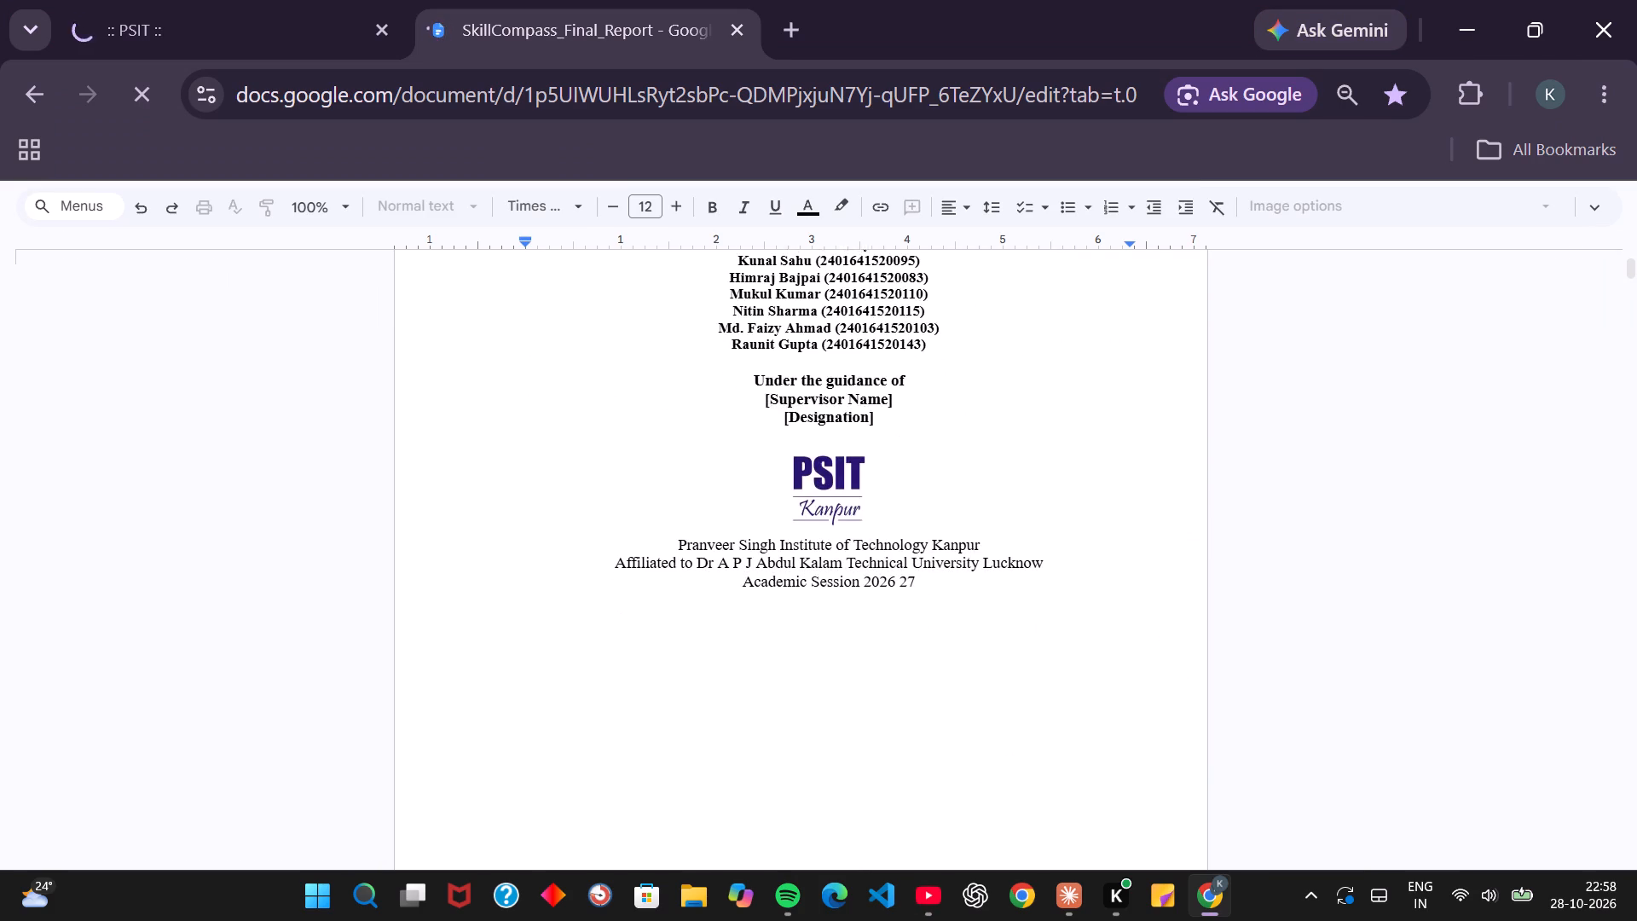
pyautogui.scroll(-1, 952, 542)
pyautogui.scroll(-3, 863, 625)
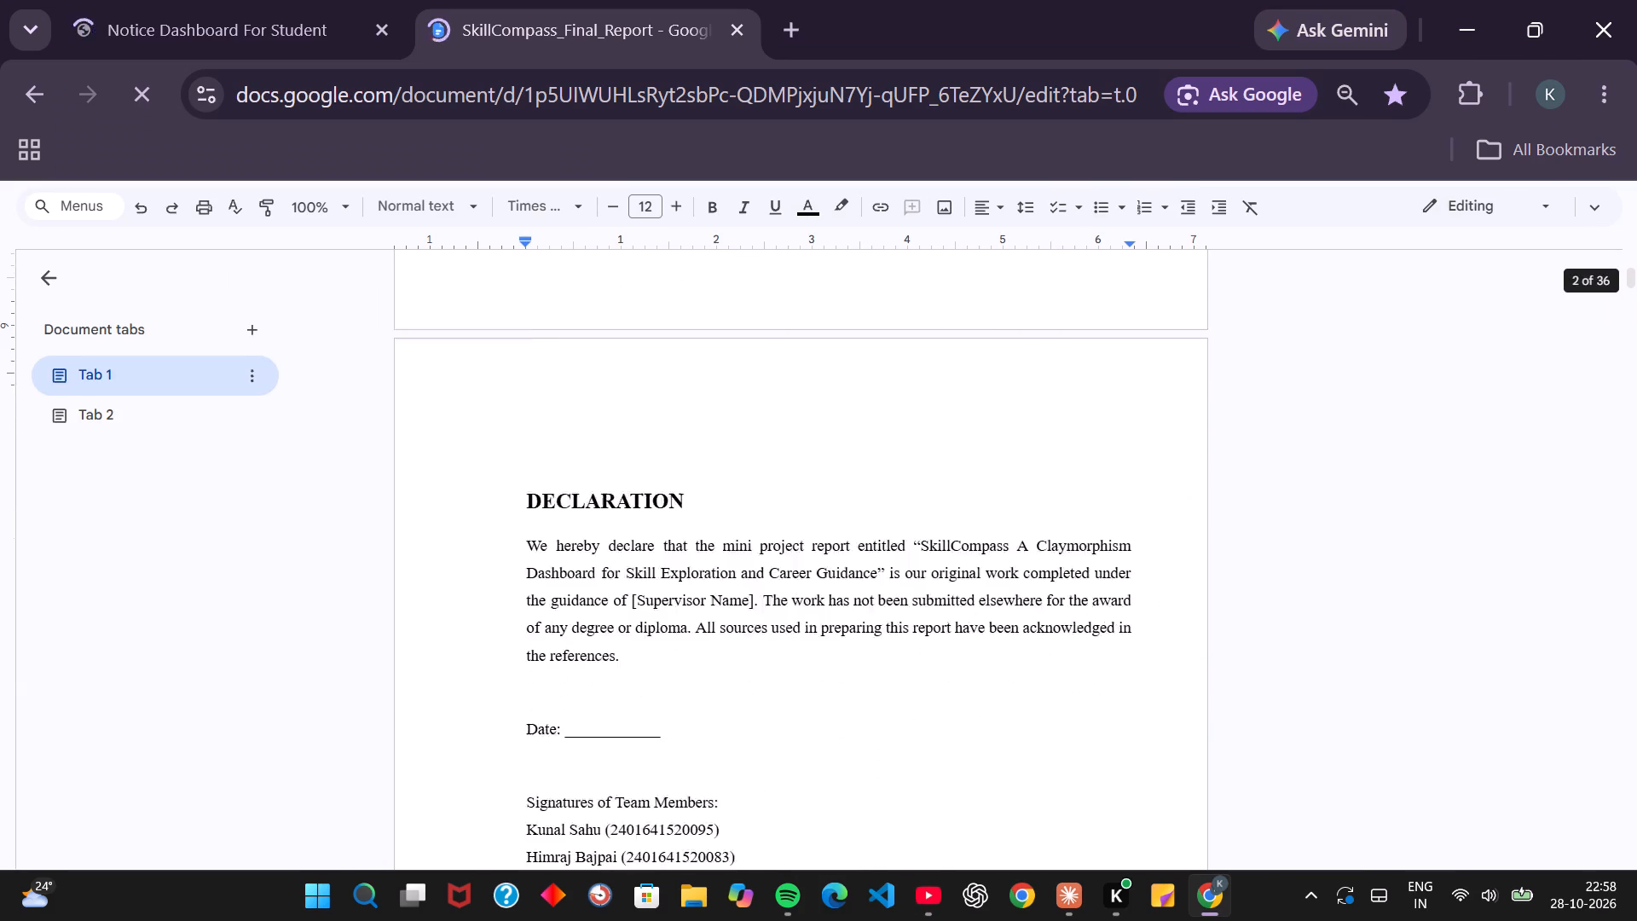
pyautogui.scroll(-7, 863, 625)
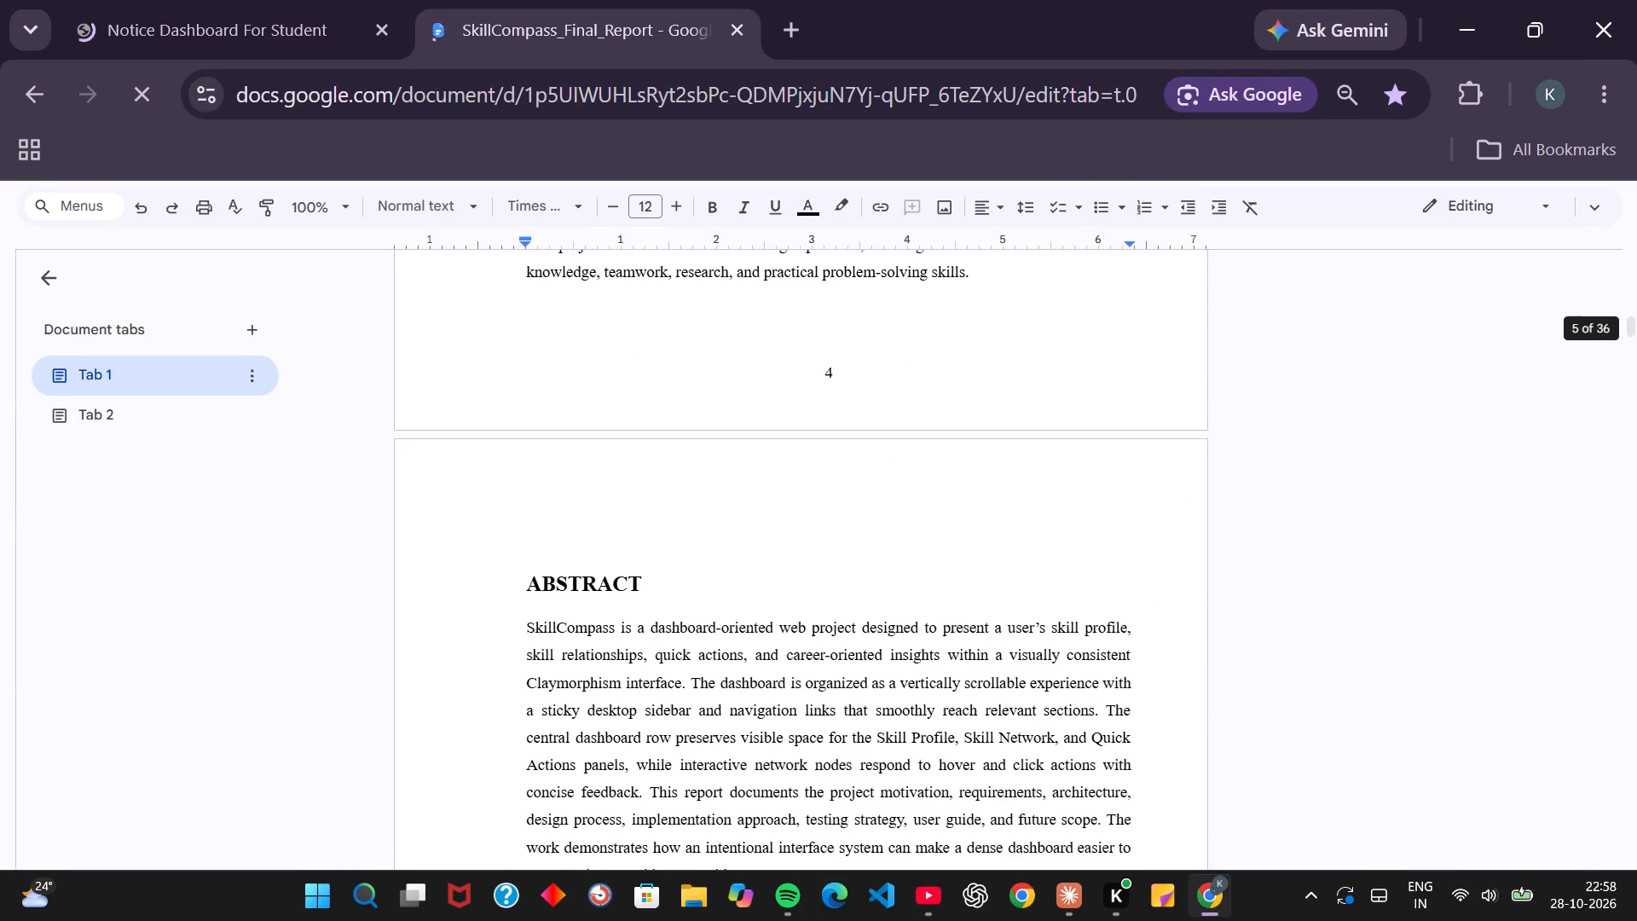
pyautogui.scroll(-7, 863, 625)
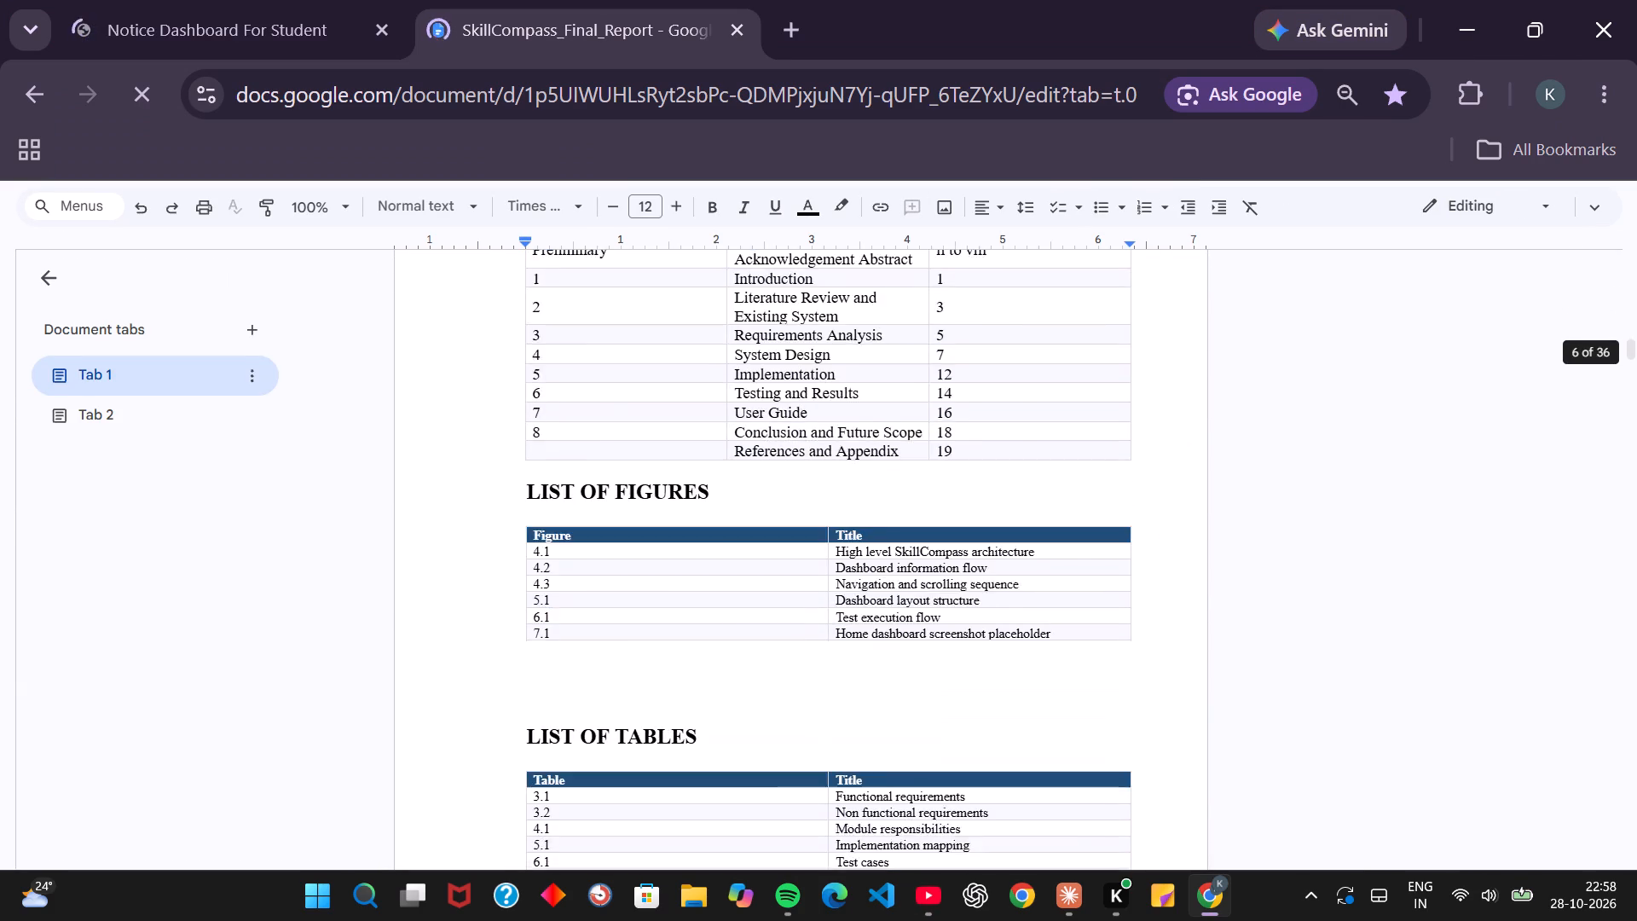
pyautogui.scroll(-7, 863, 625)
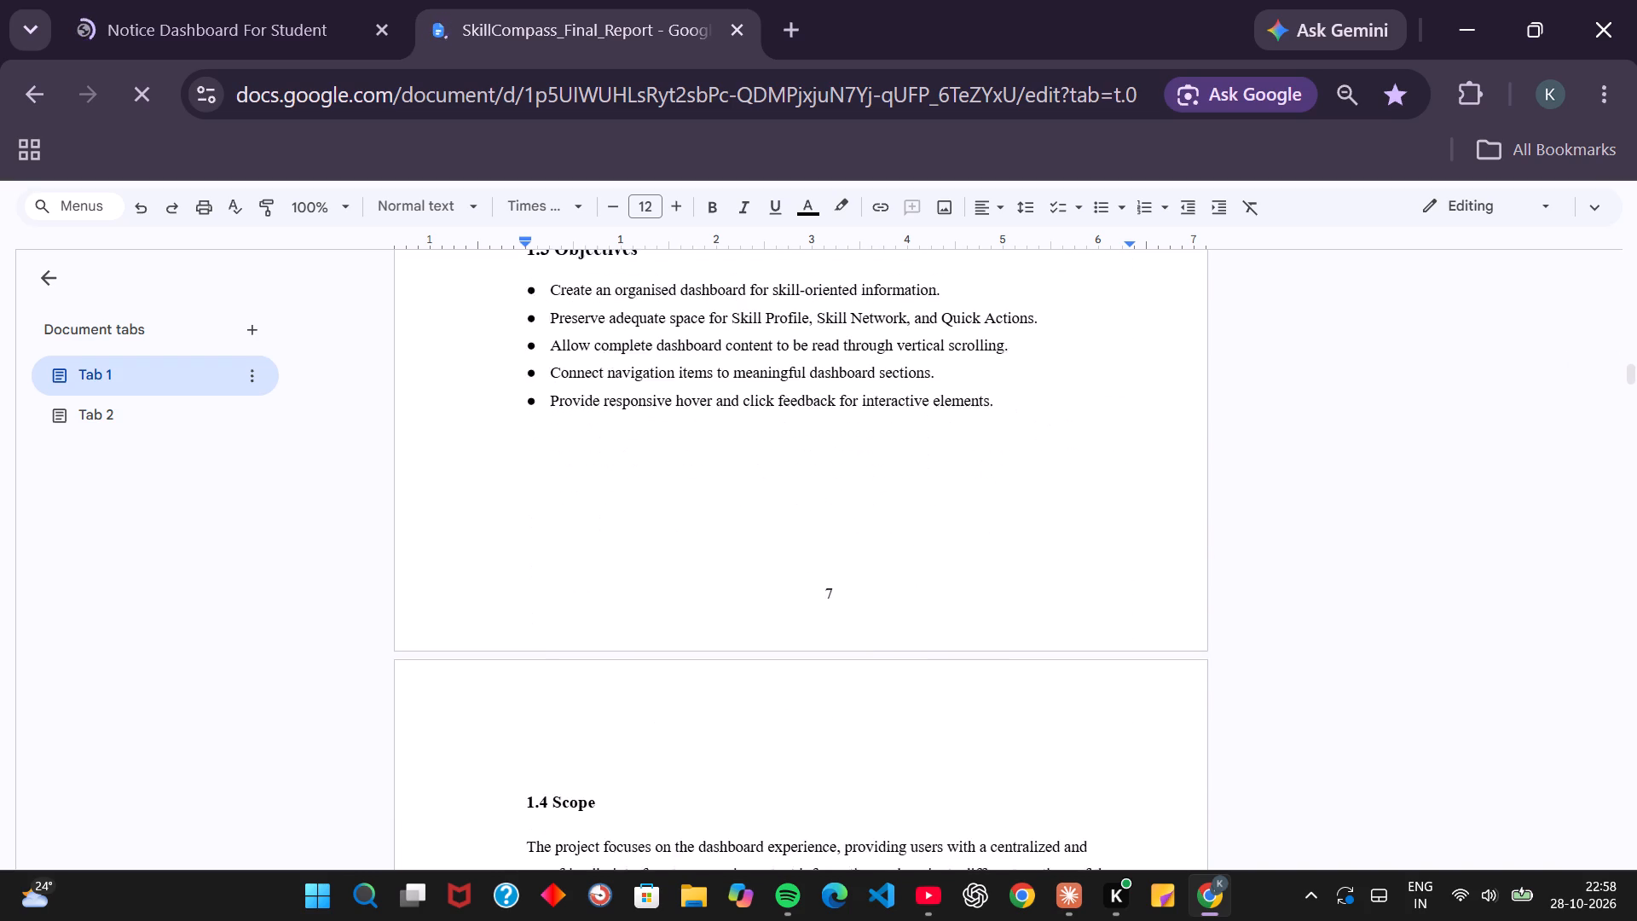
pyautogui.scroll(-7, 863, 625)
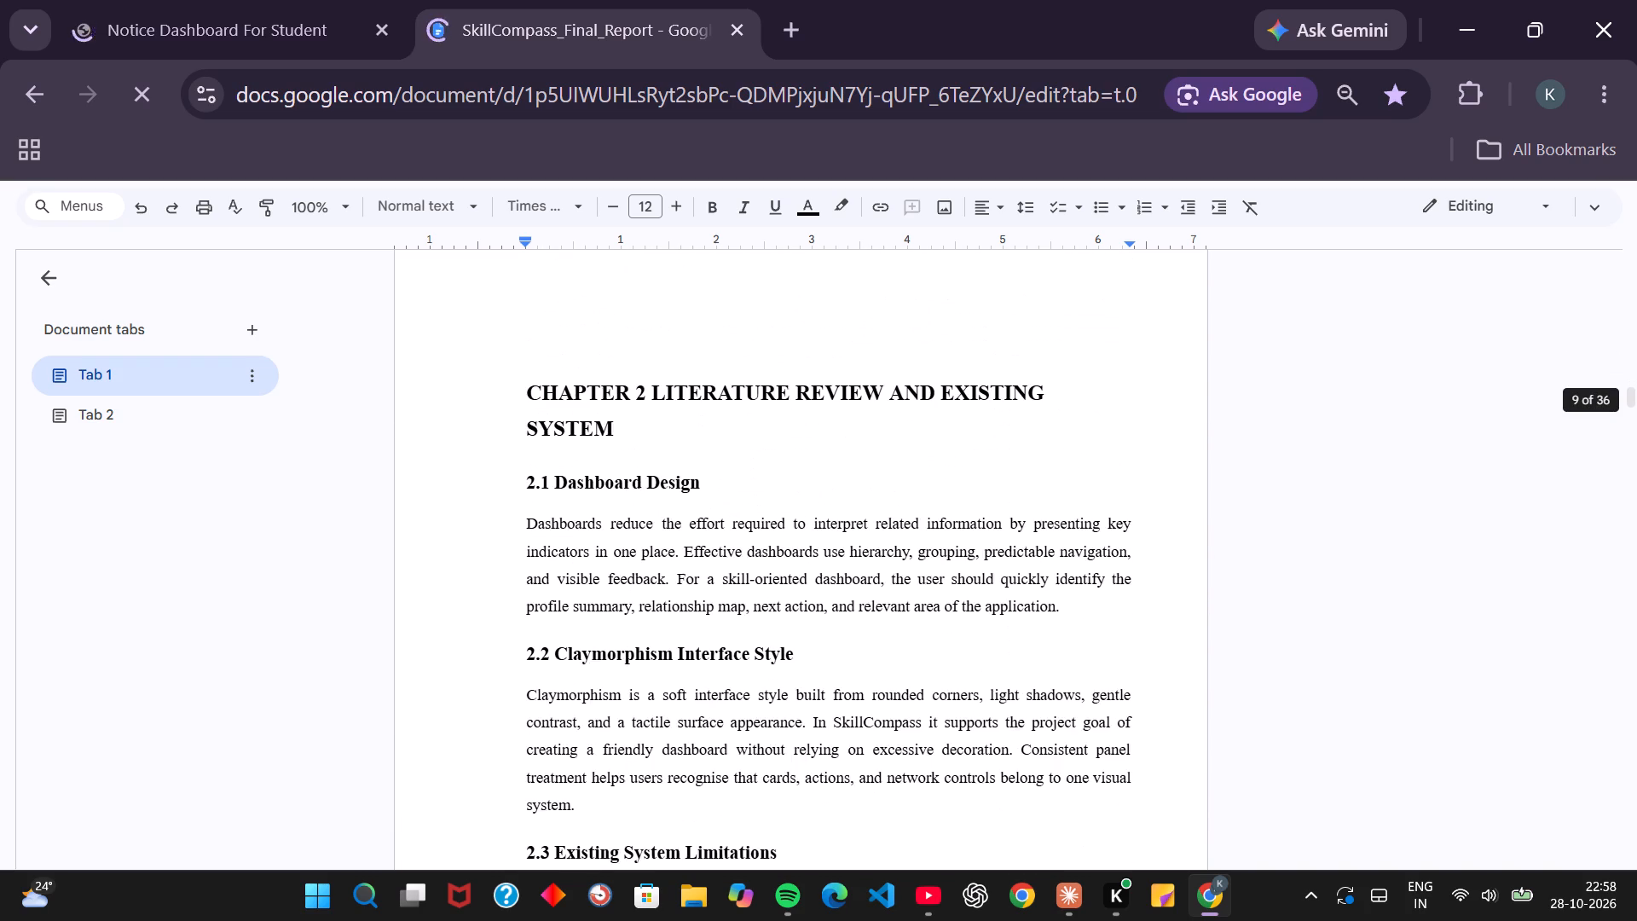
pyautogui.scroll(-7, 863, 625)
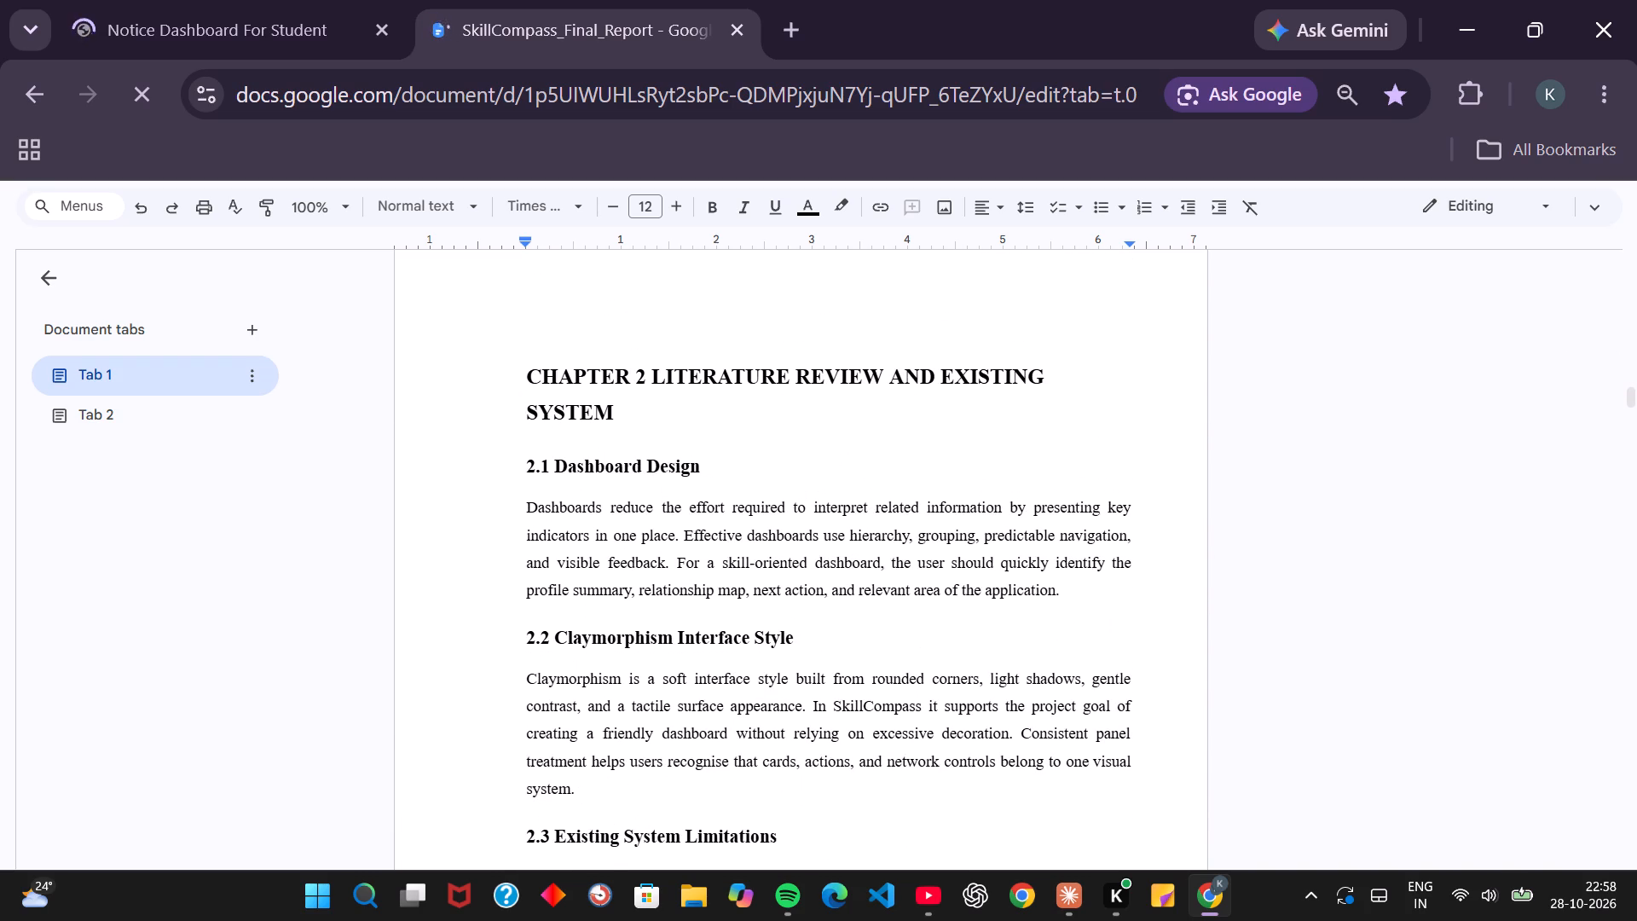
pyautogui.scroll(-10, 863, 625)
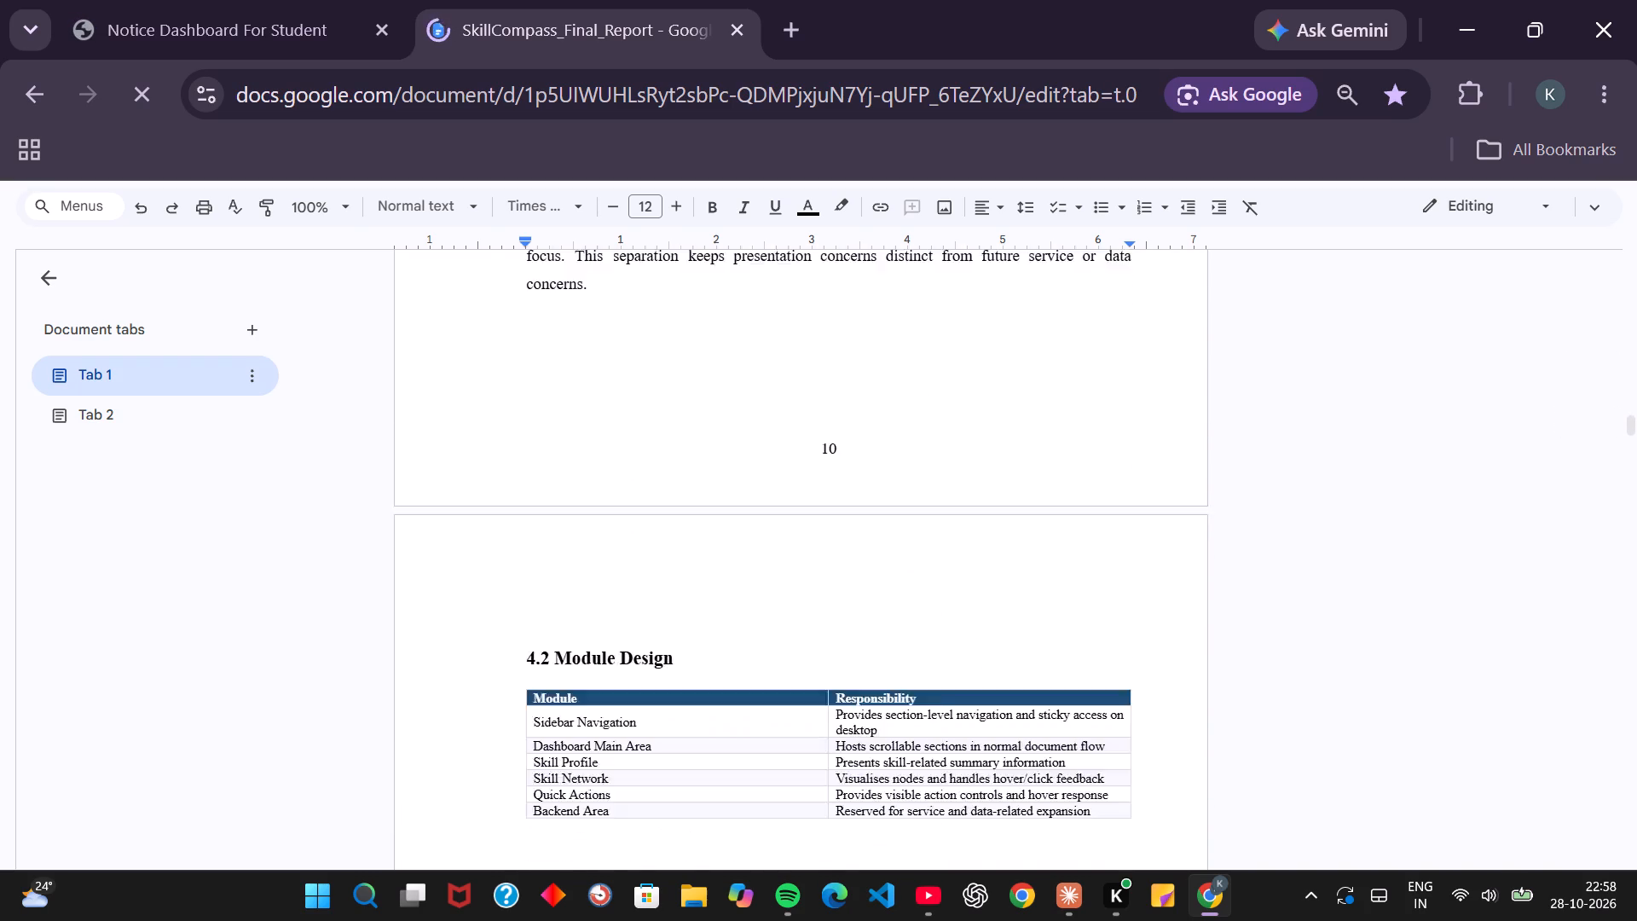
pyautogui.scroll(-15, 863, 625)
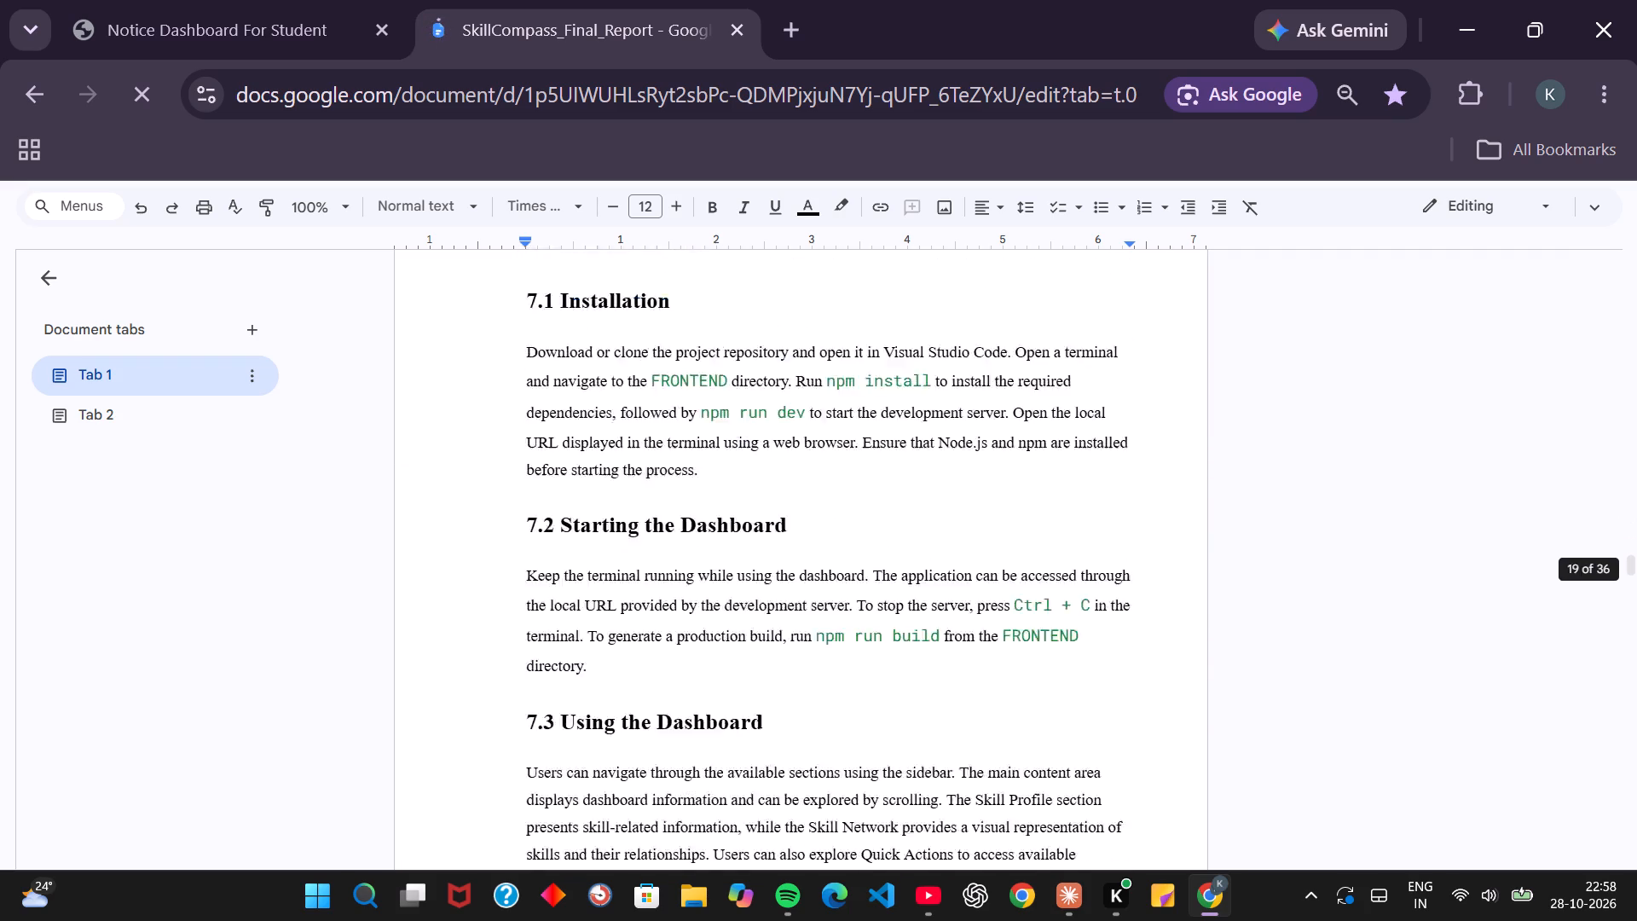
pyautogui.scroll(-15, 863, 625)
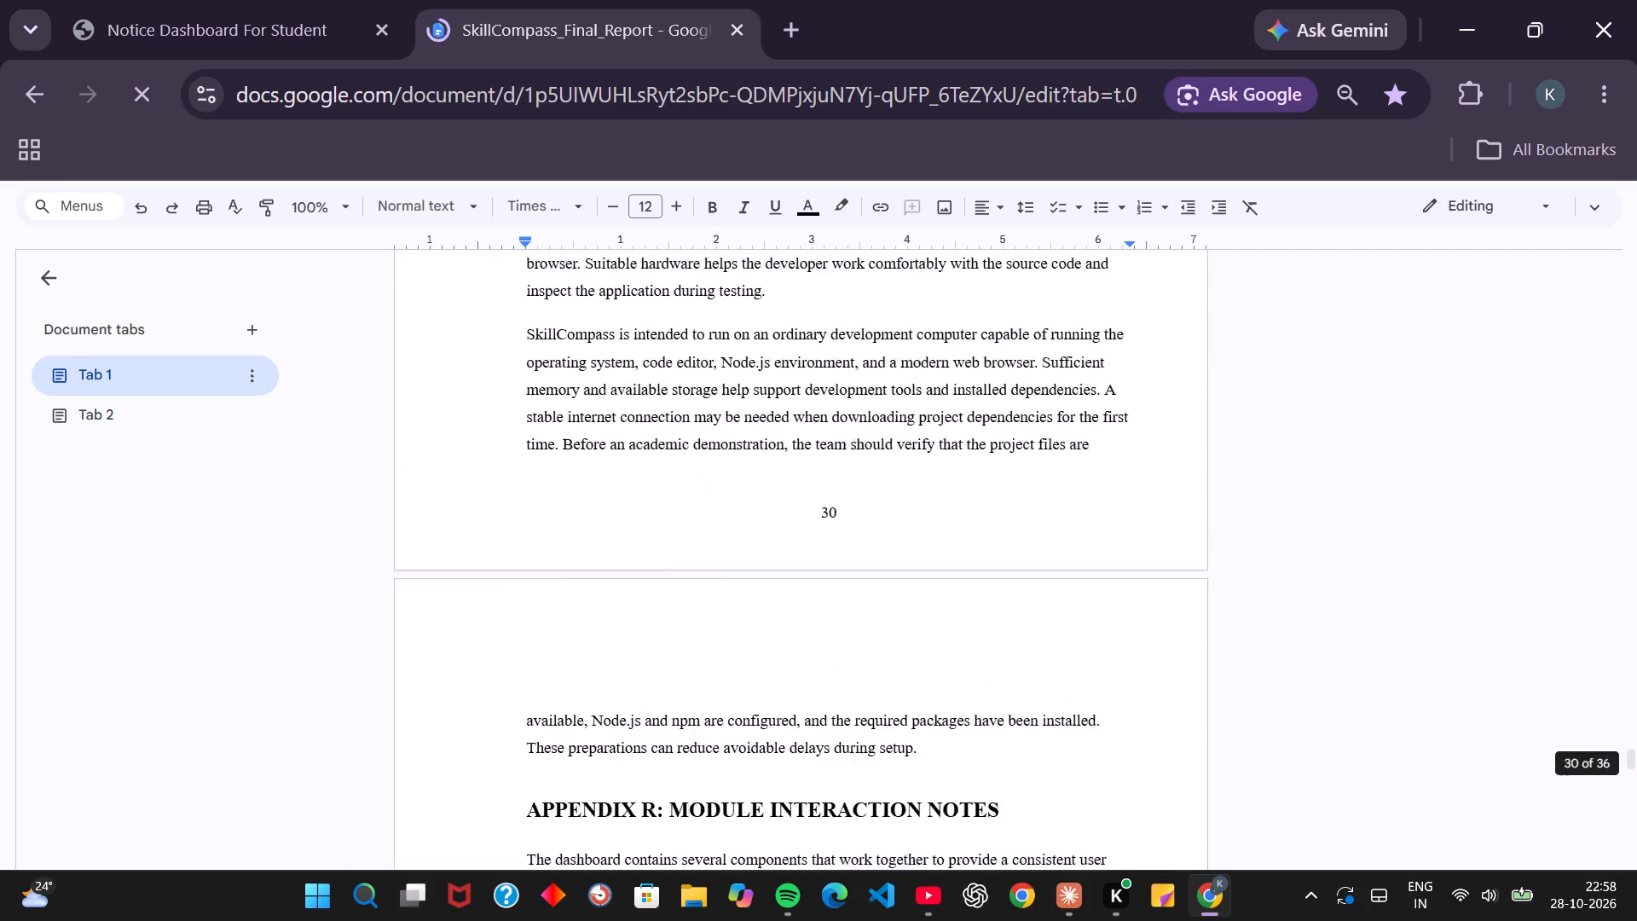
pyautogui.scroll(-6, 863, 625)
pyautogui.scroll(1, 863, 625)
pyautogui.scroll(-1, 863, 625)
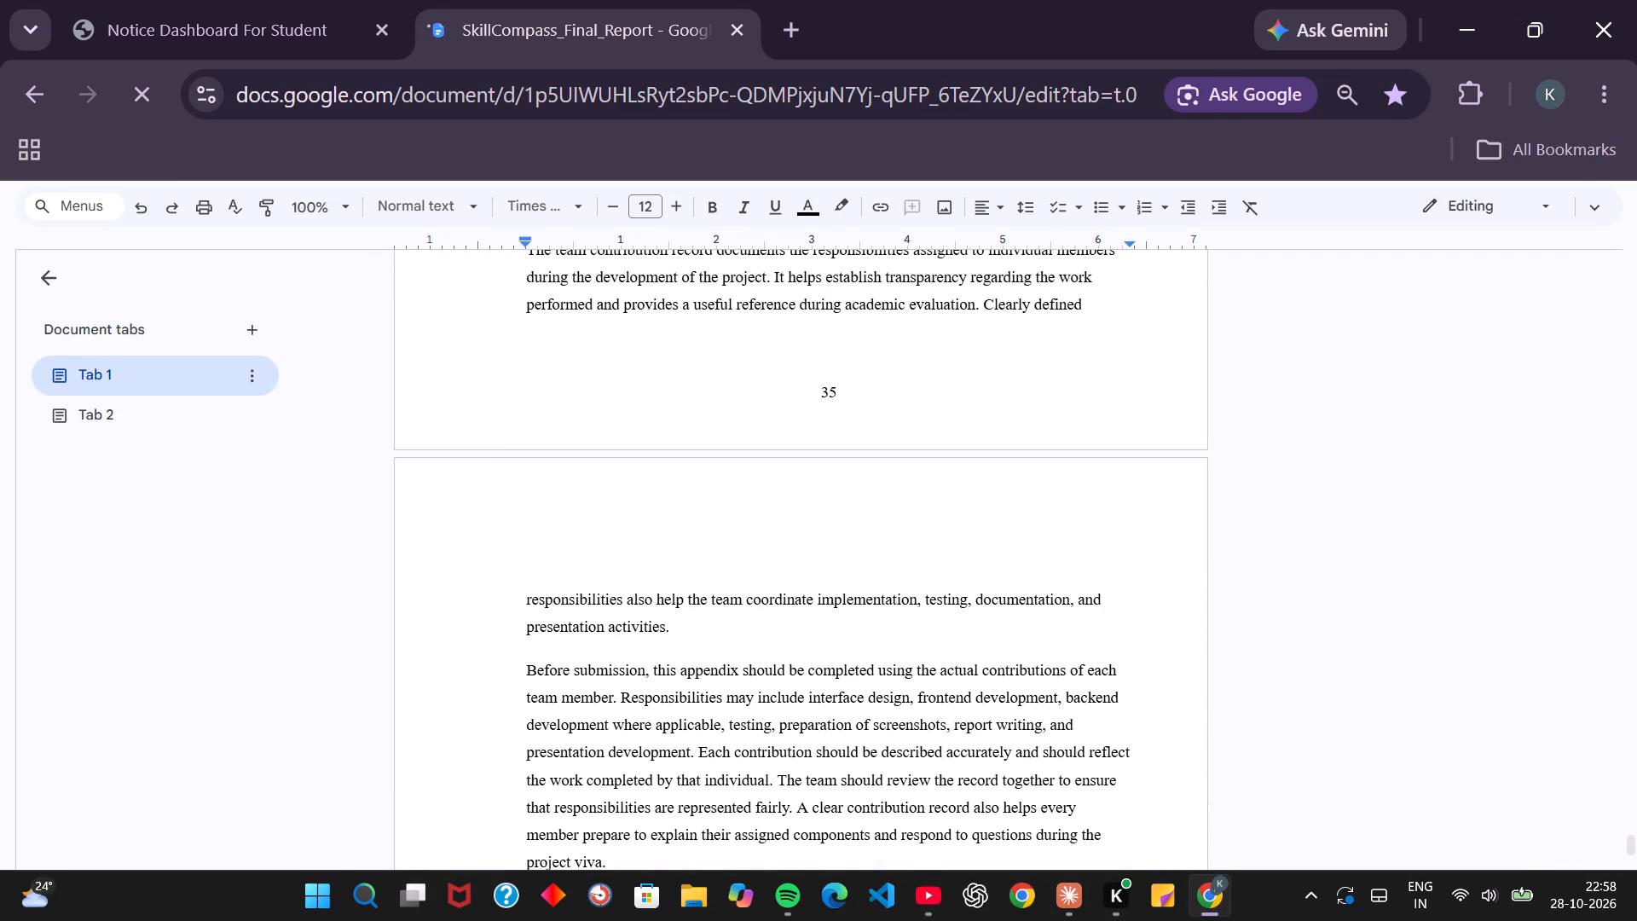
pyautogui.scroll(-1, 863, 625)
pyautogui.scroll(4, 863, 625)
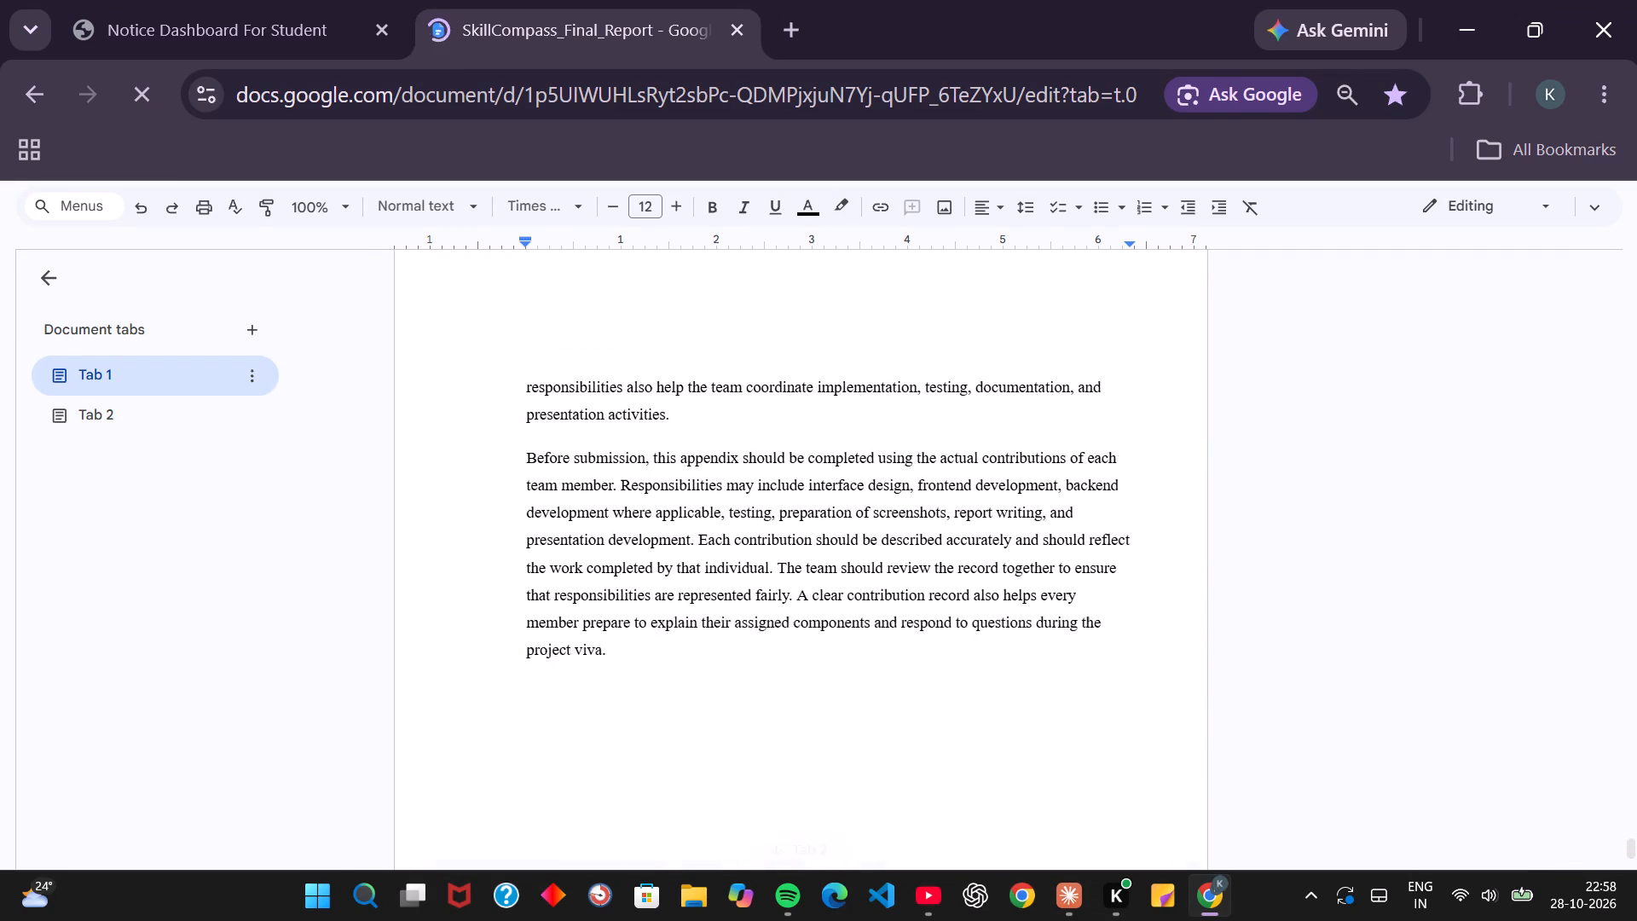
pyautogui.scroll(11, 863, 625)
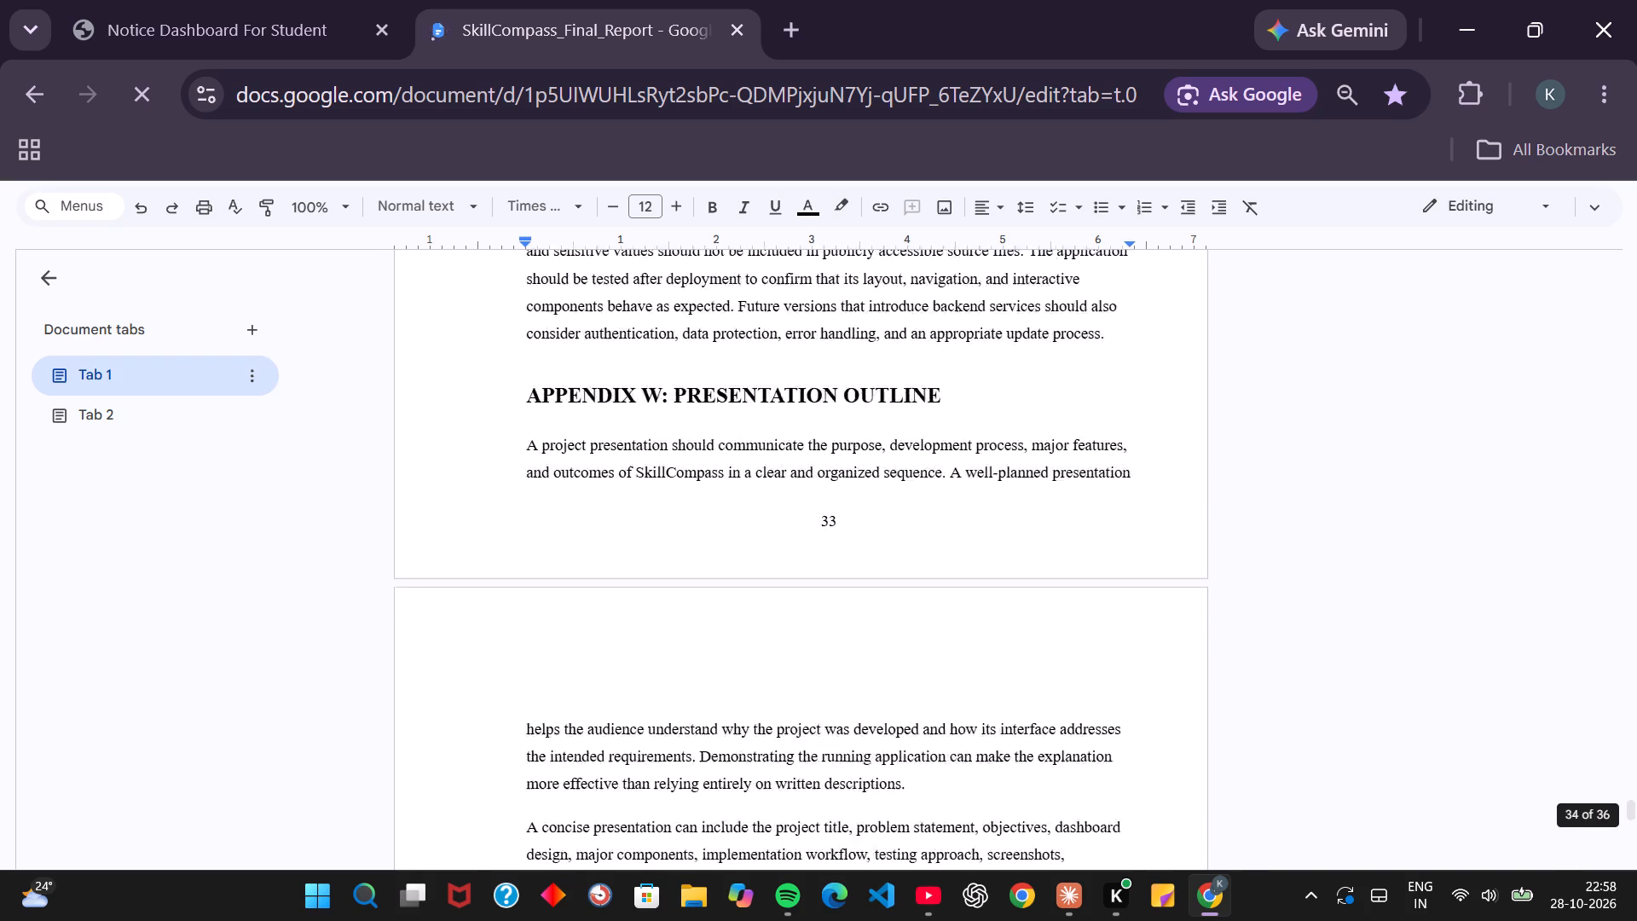
pyautogui.scroll(12, 863, 625)
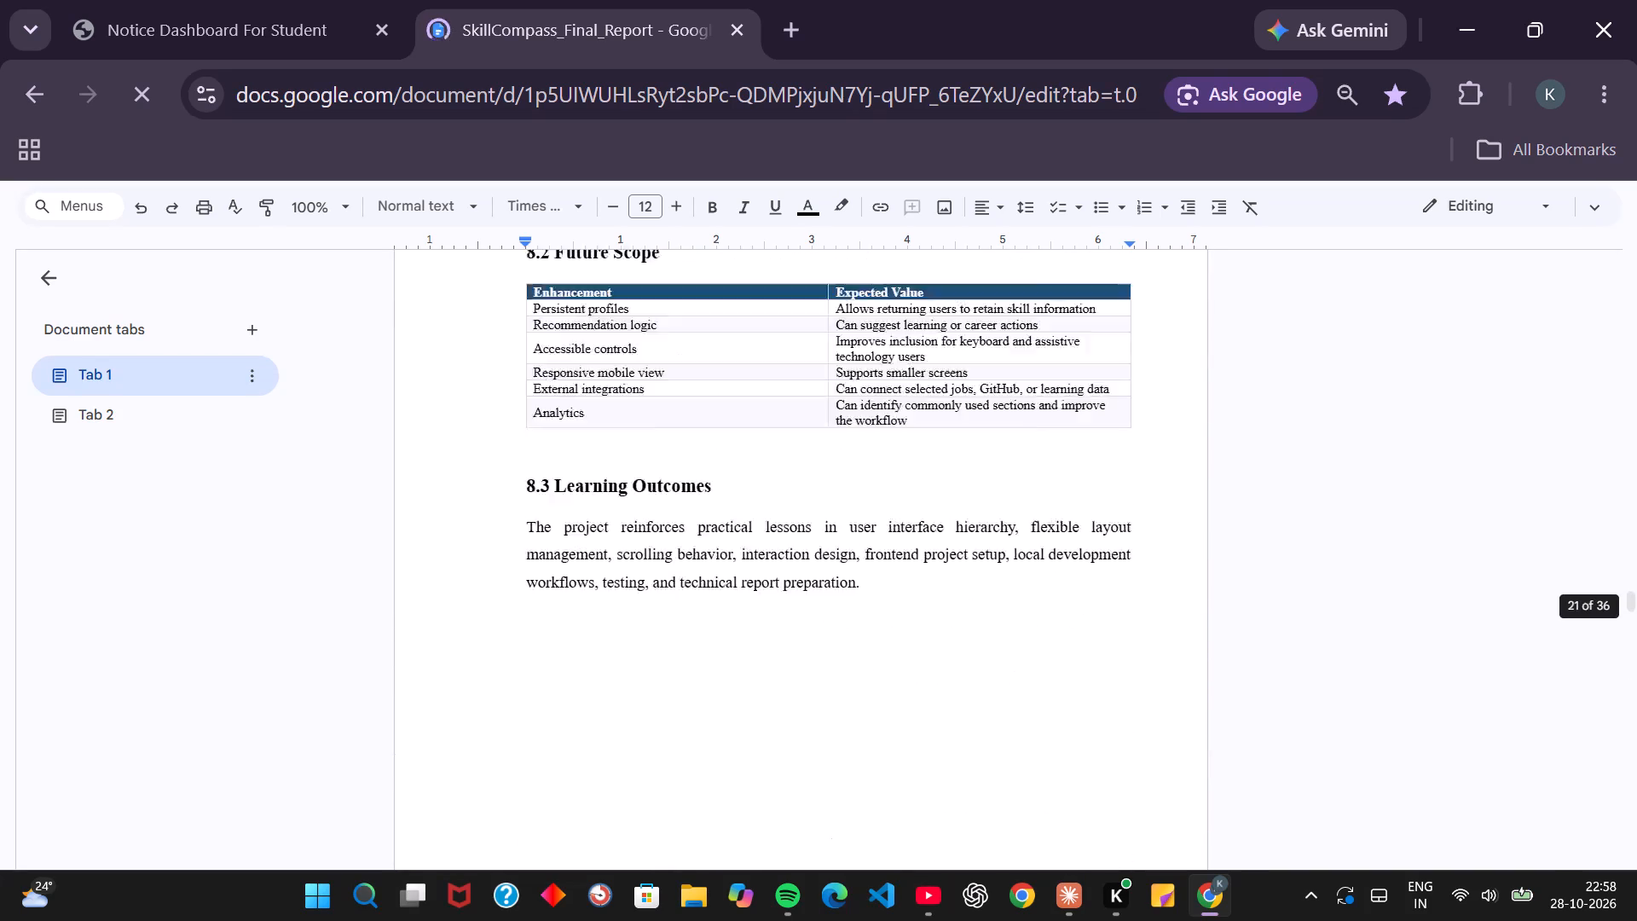
pyautogui.scroll(7, 863, 625)
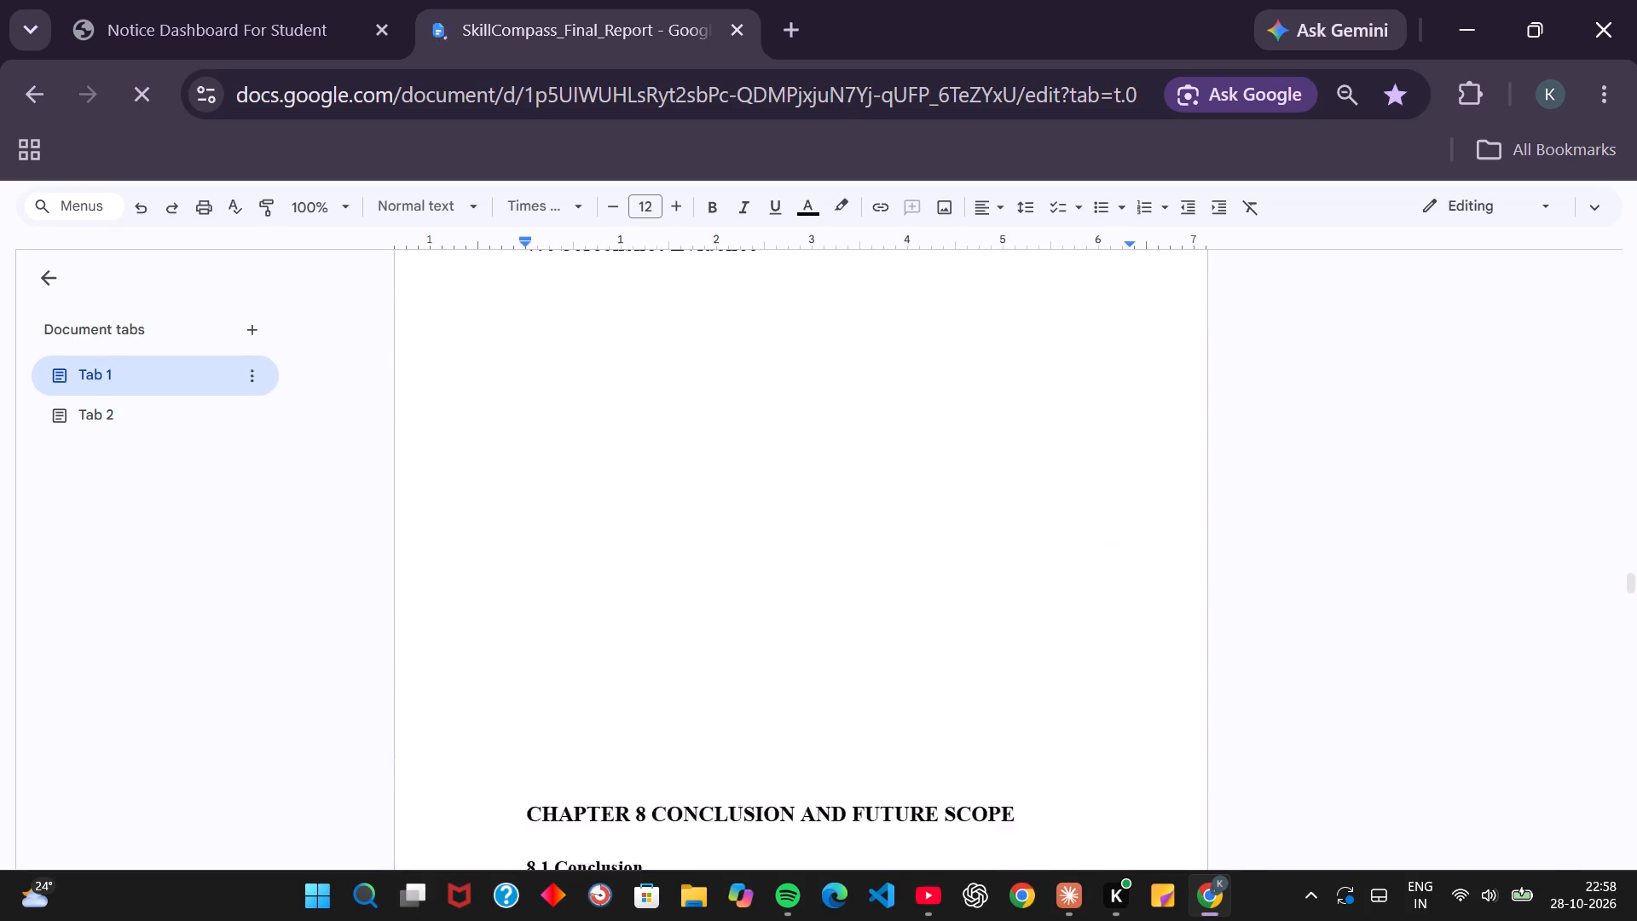
pyautogui.scroll(1, 863, 625)
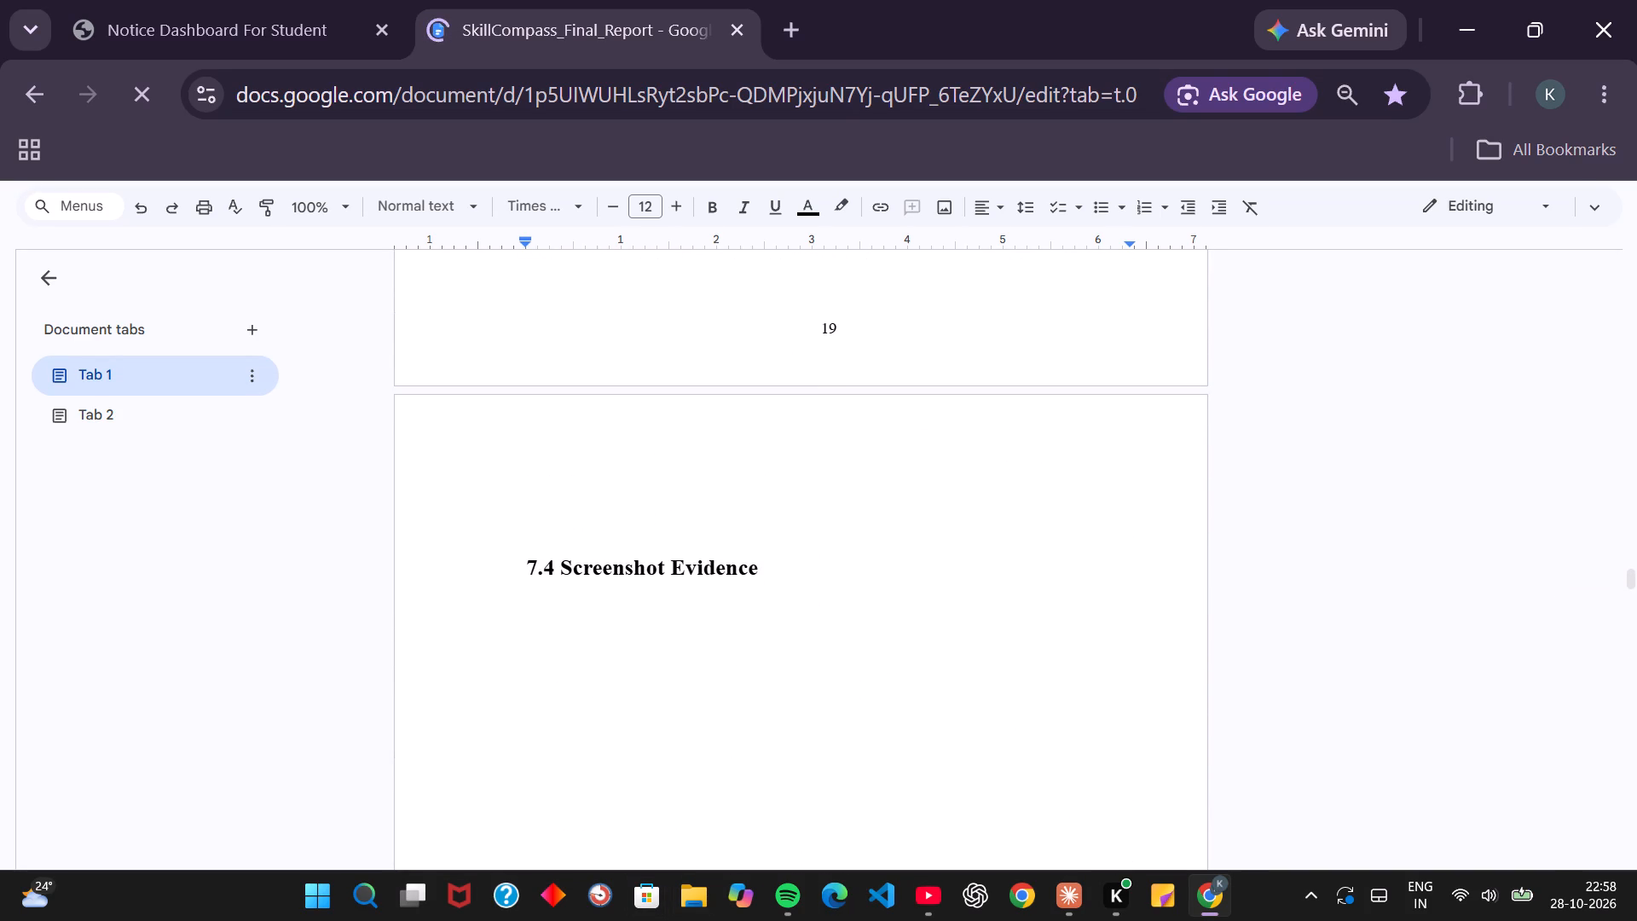
pyautogui.click(711, 628)
# Open SkillCompass_Final_Report yep from the Downloads folder in Word, with its window maximized and the Protected View bar dismissed.
pyautogui.click(688, 896)
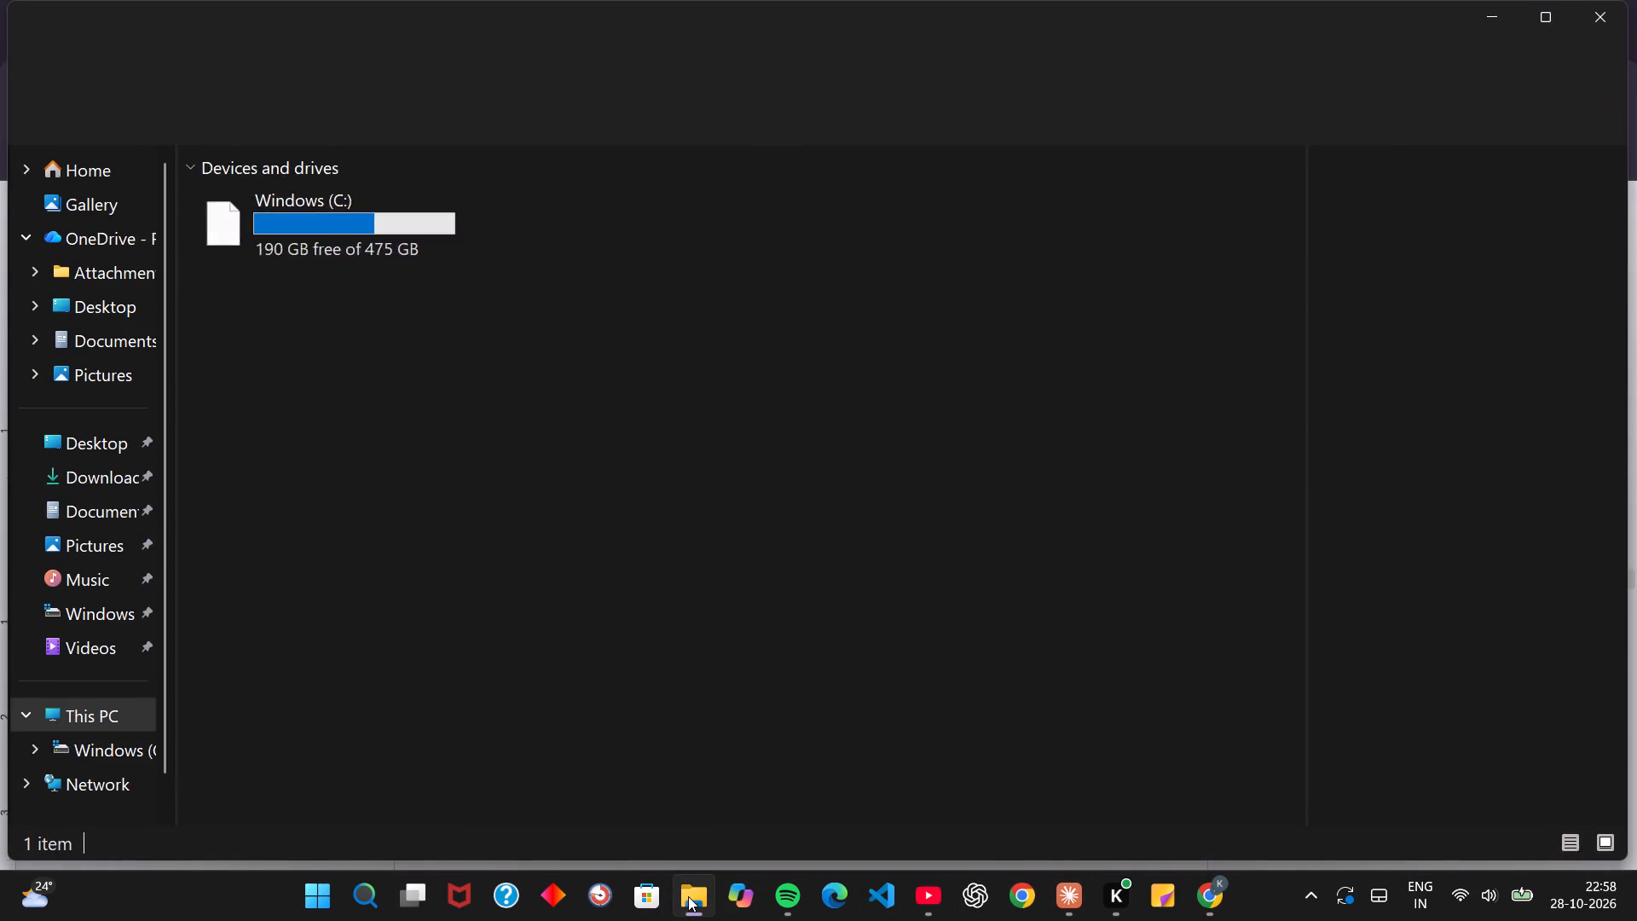
pyautogui.click(82, 477)
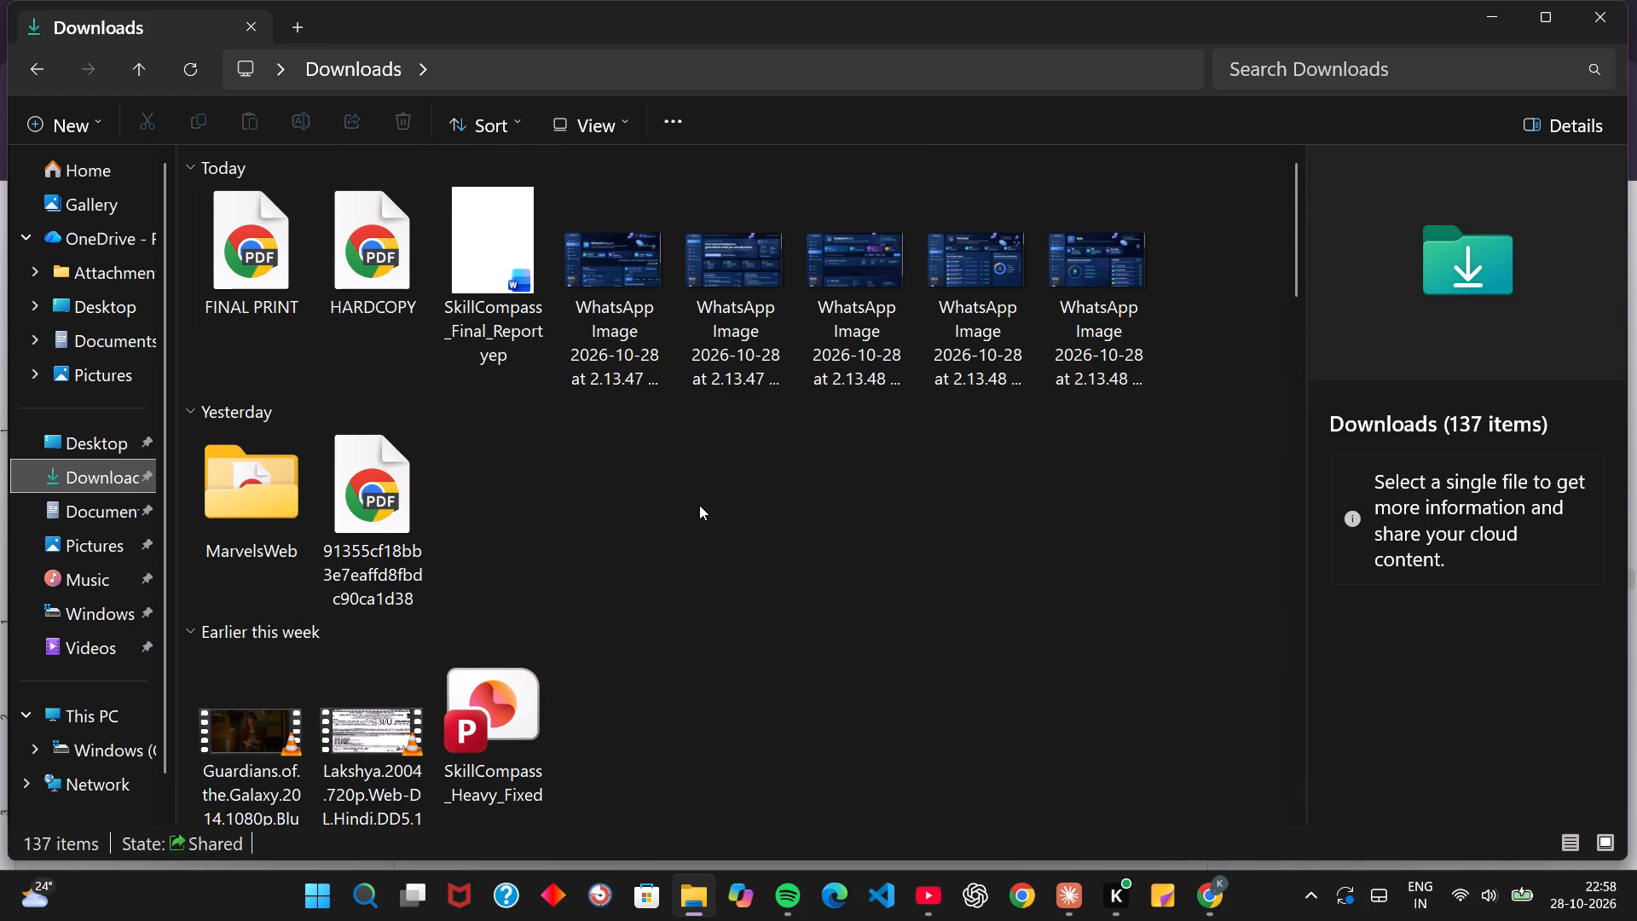
pyautogui.scroll(-1, 699, 505)
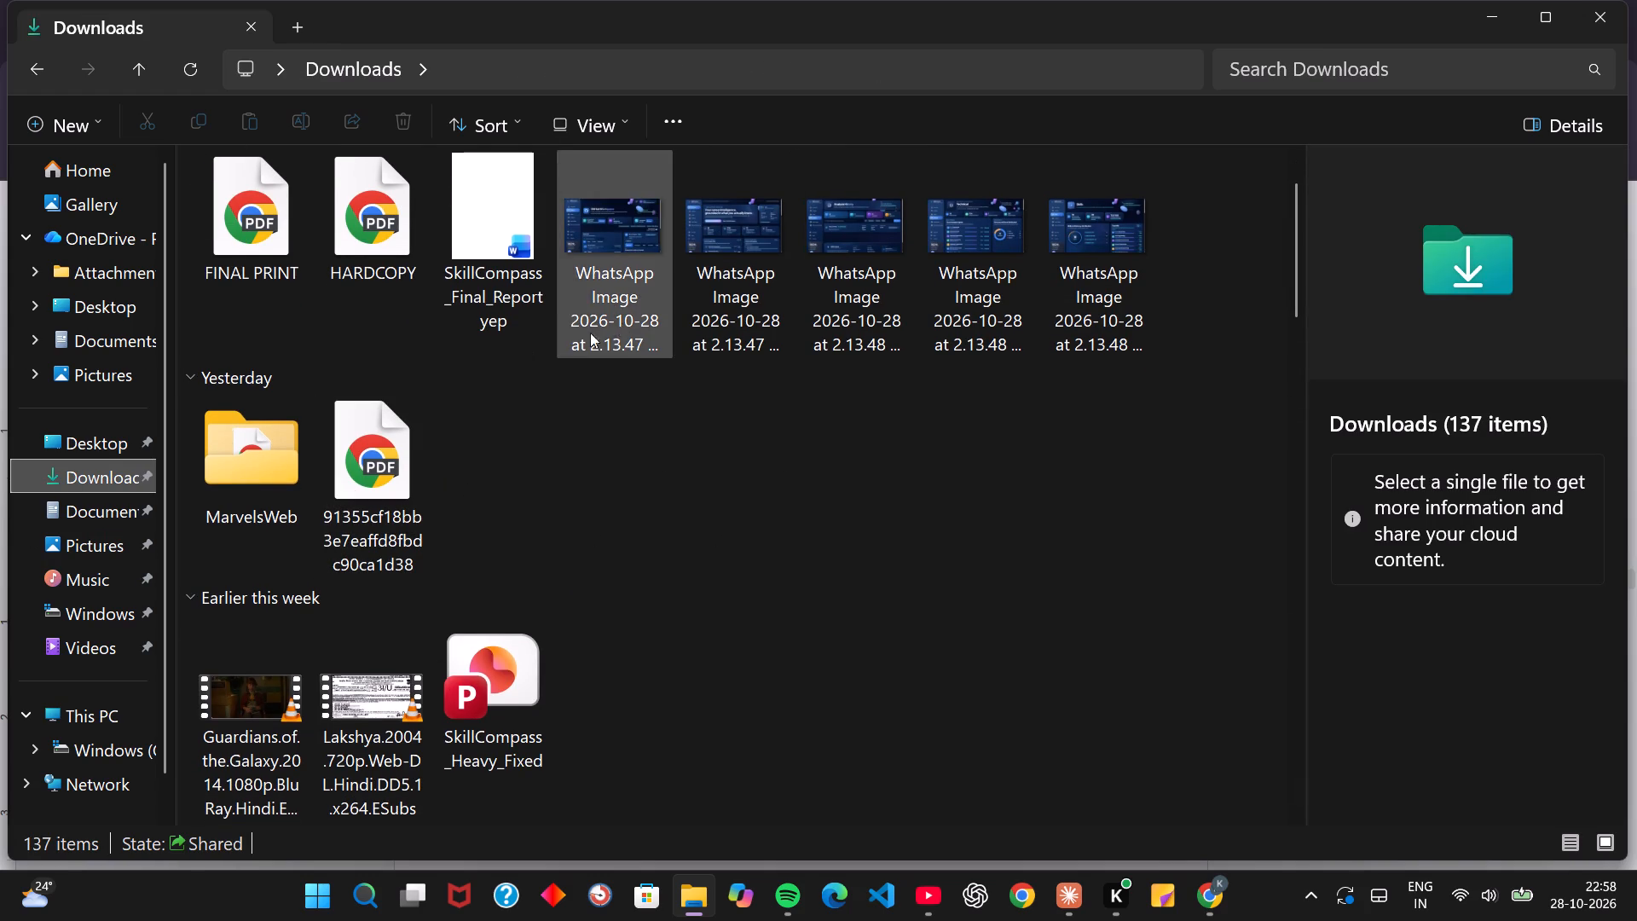
pyautogui.doubleClick(525, 290)
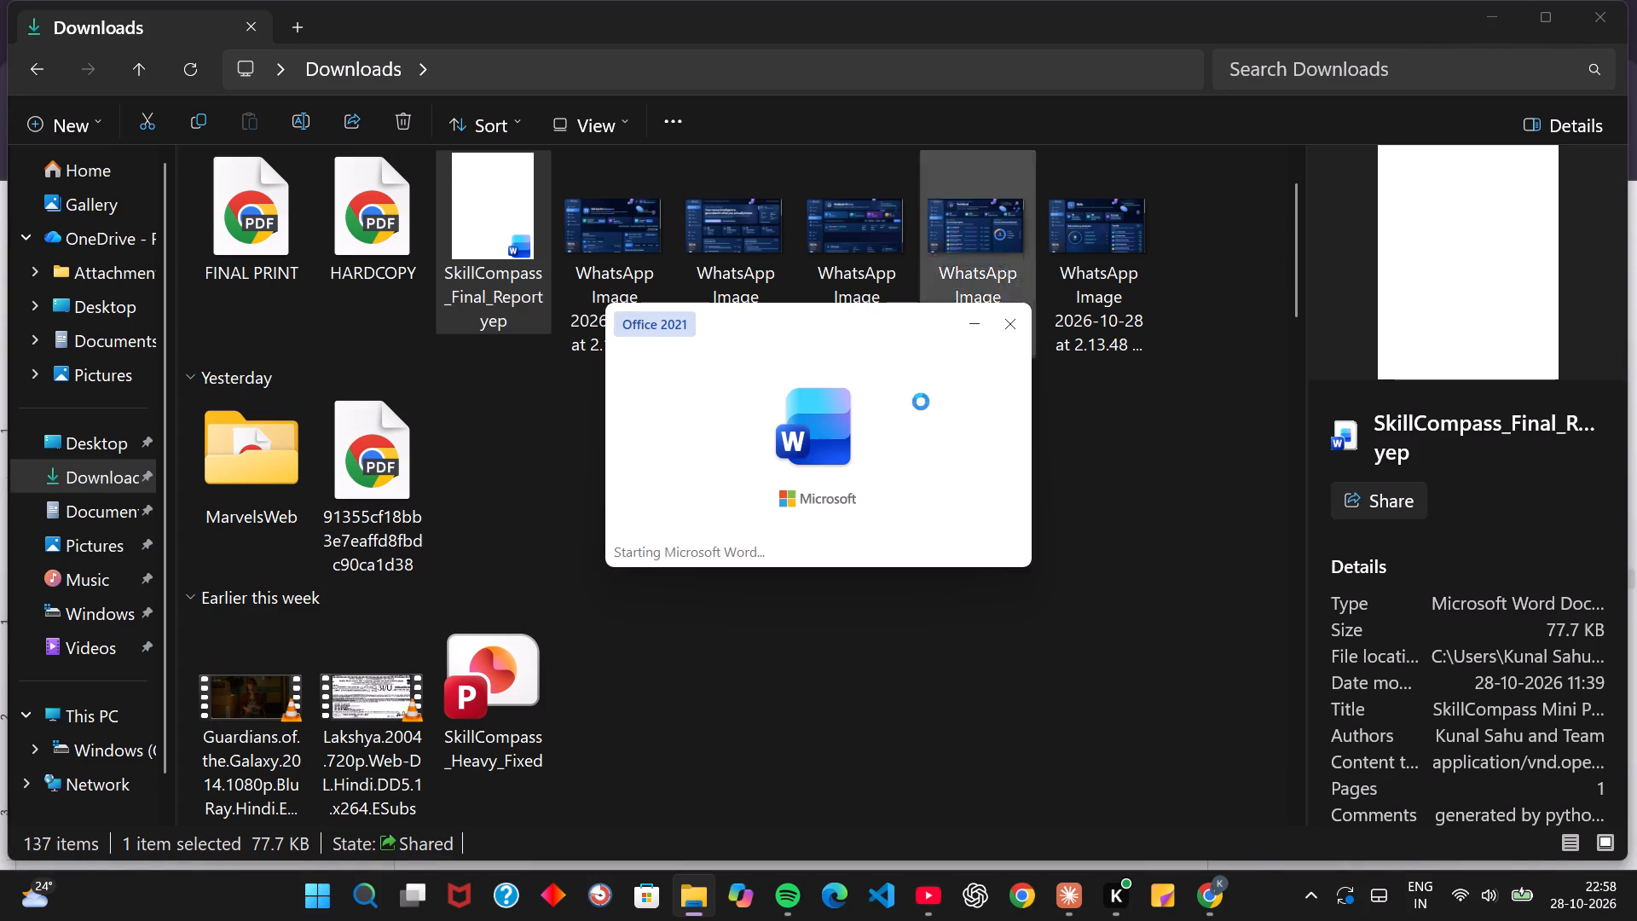
pyautogui.click(1320, 185)
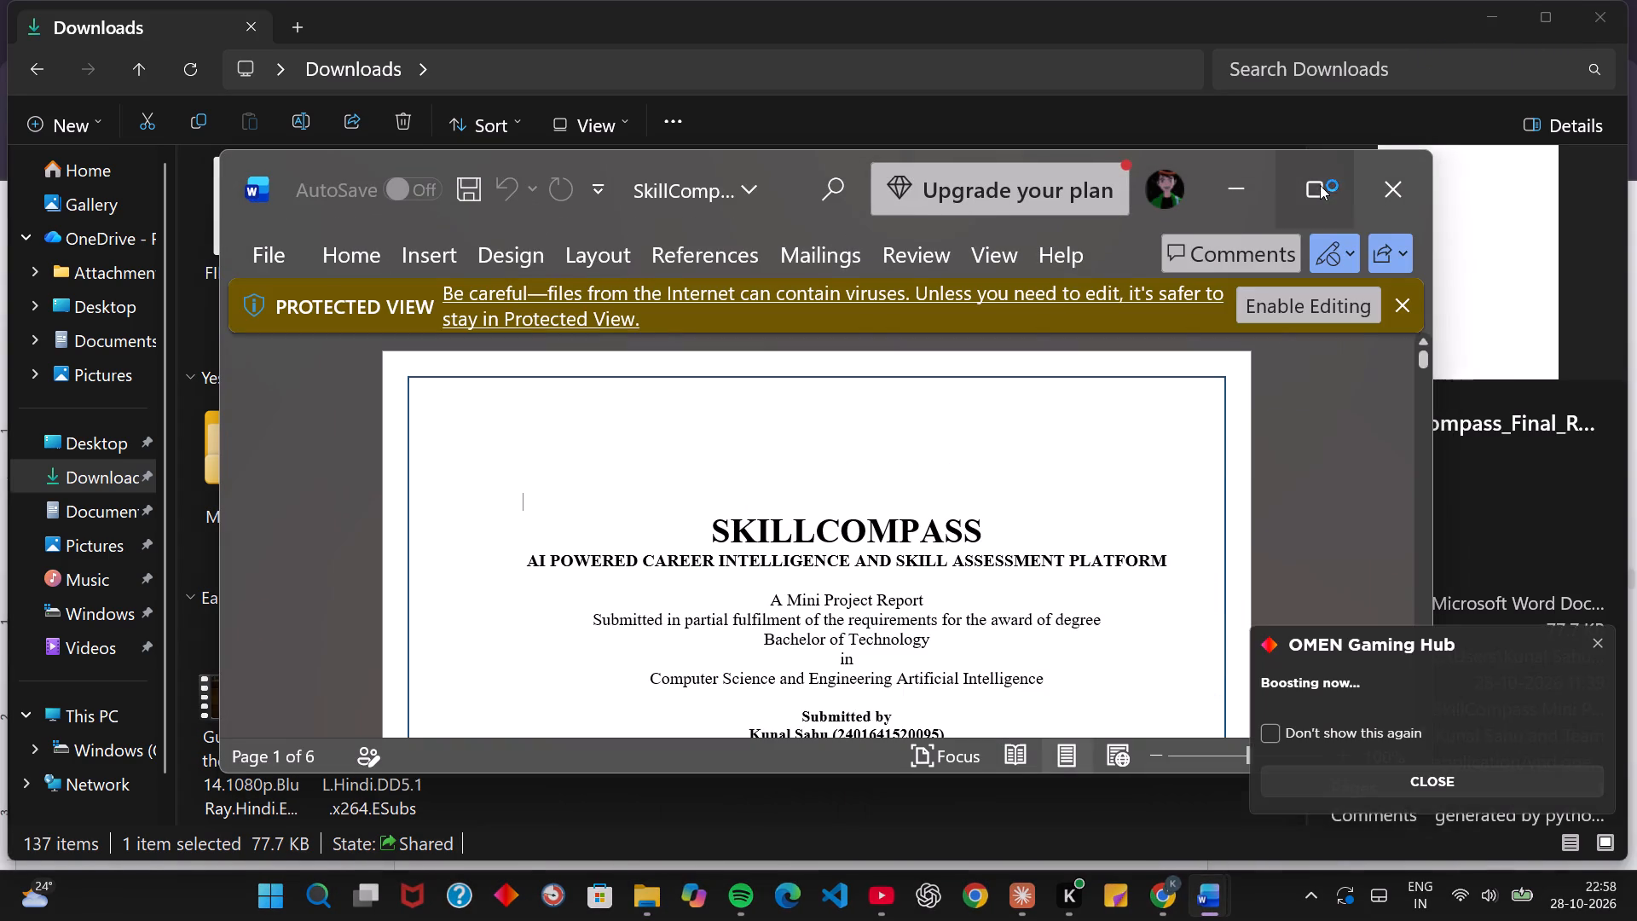
pyautogui.click(1608, 153)
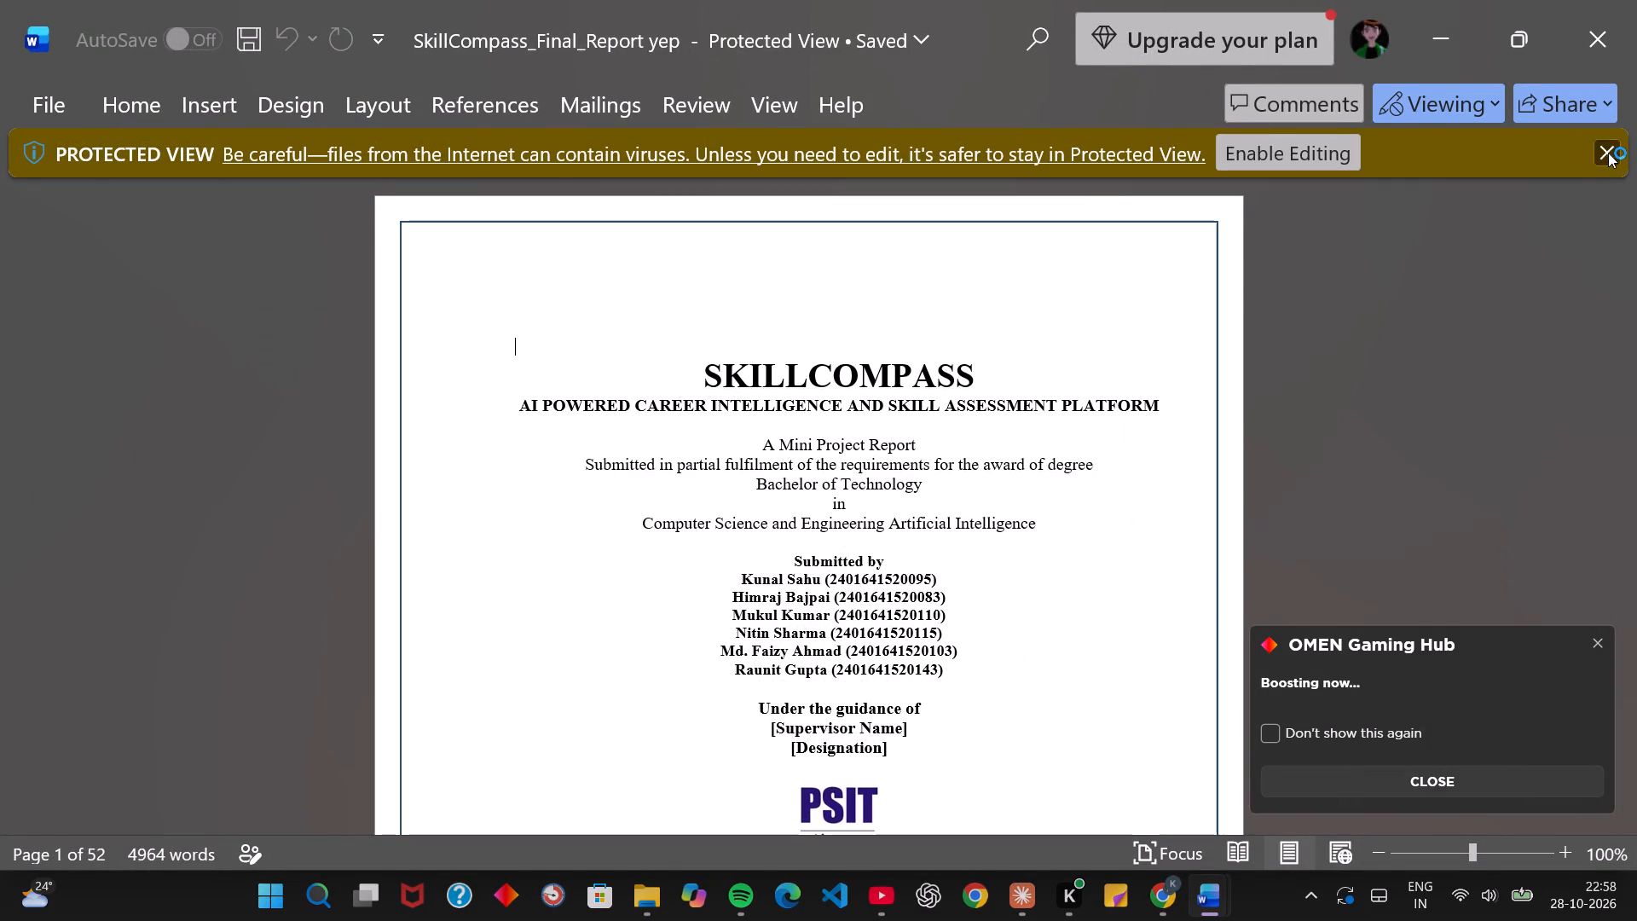
# Examine the declaration and certificate pages of the Word report, then minimize its window.
pyautogui.scroll(-5, 1027, 427)
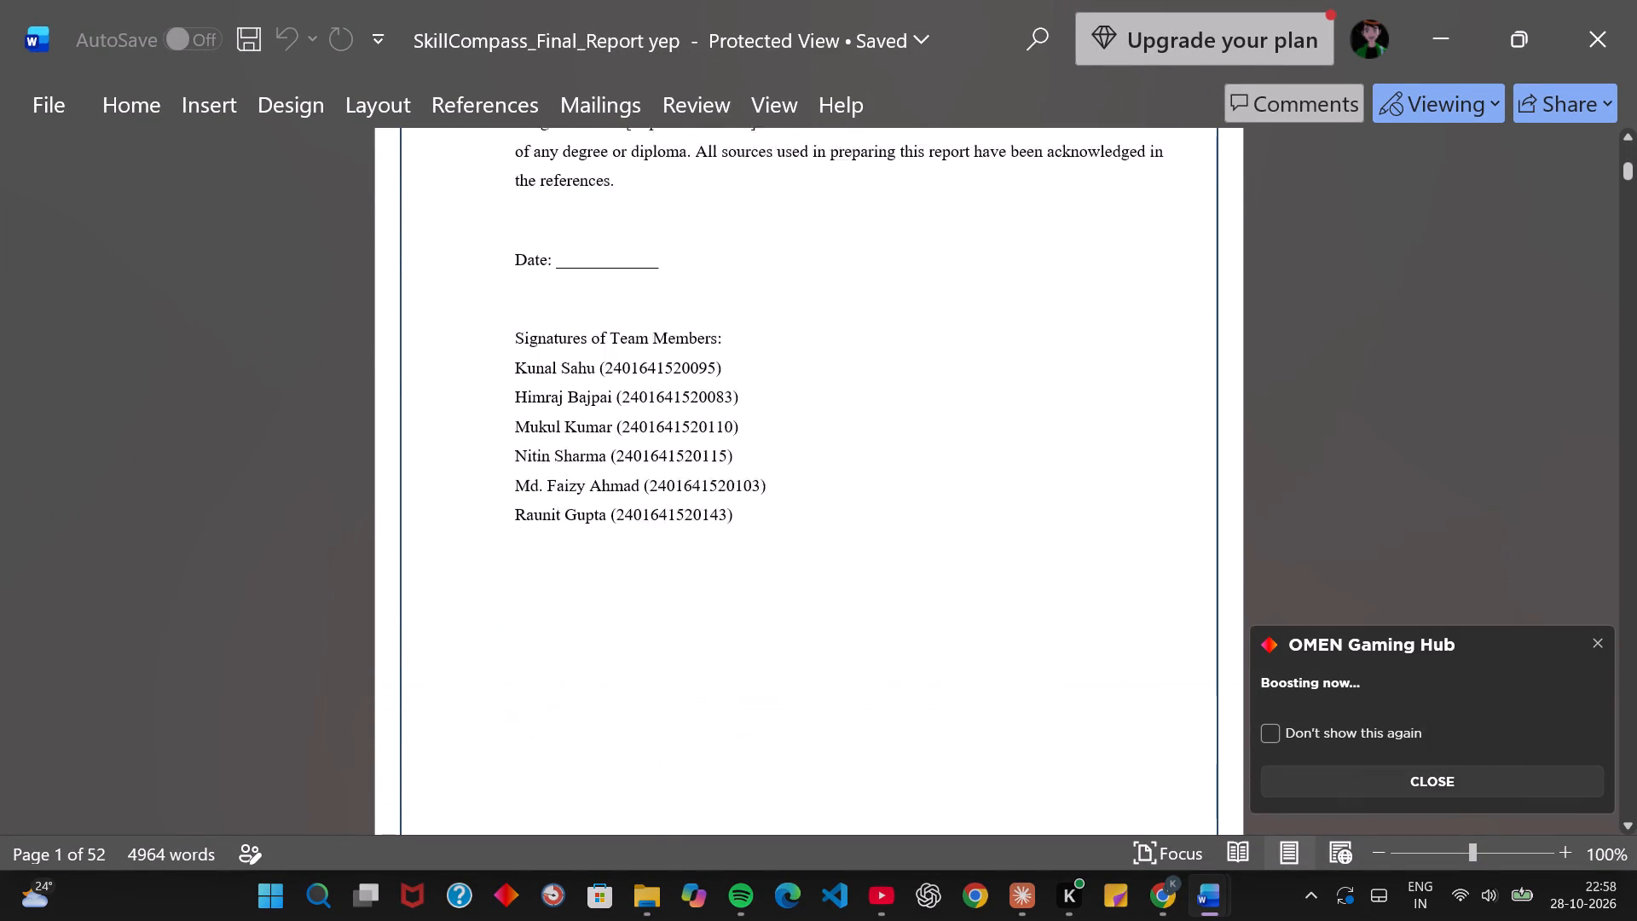
pyautogui.scroll(-4, 1027, 427)
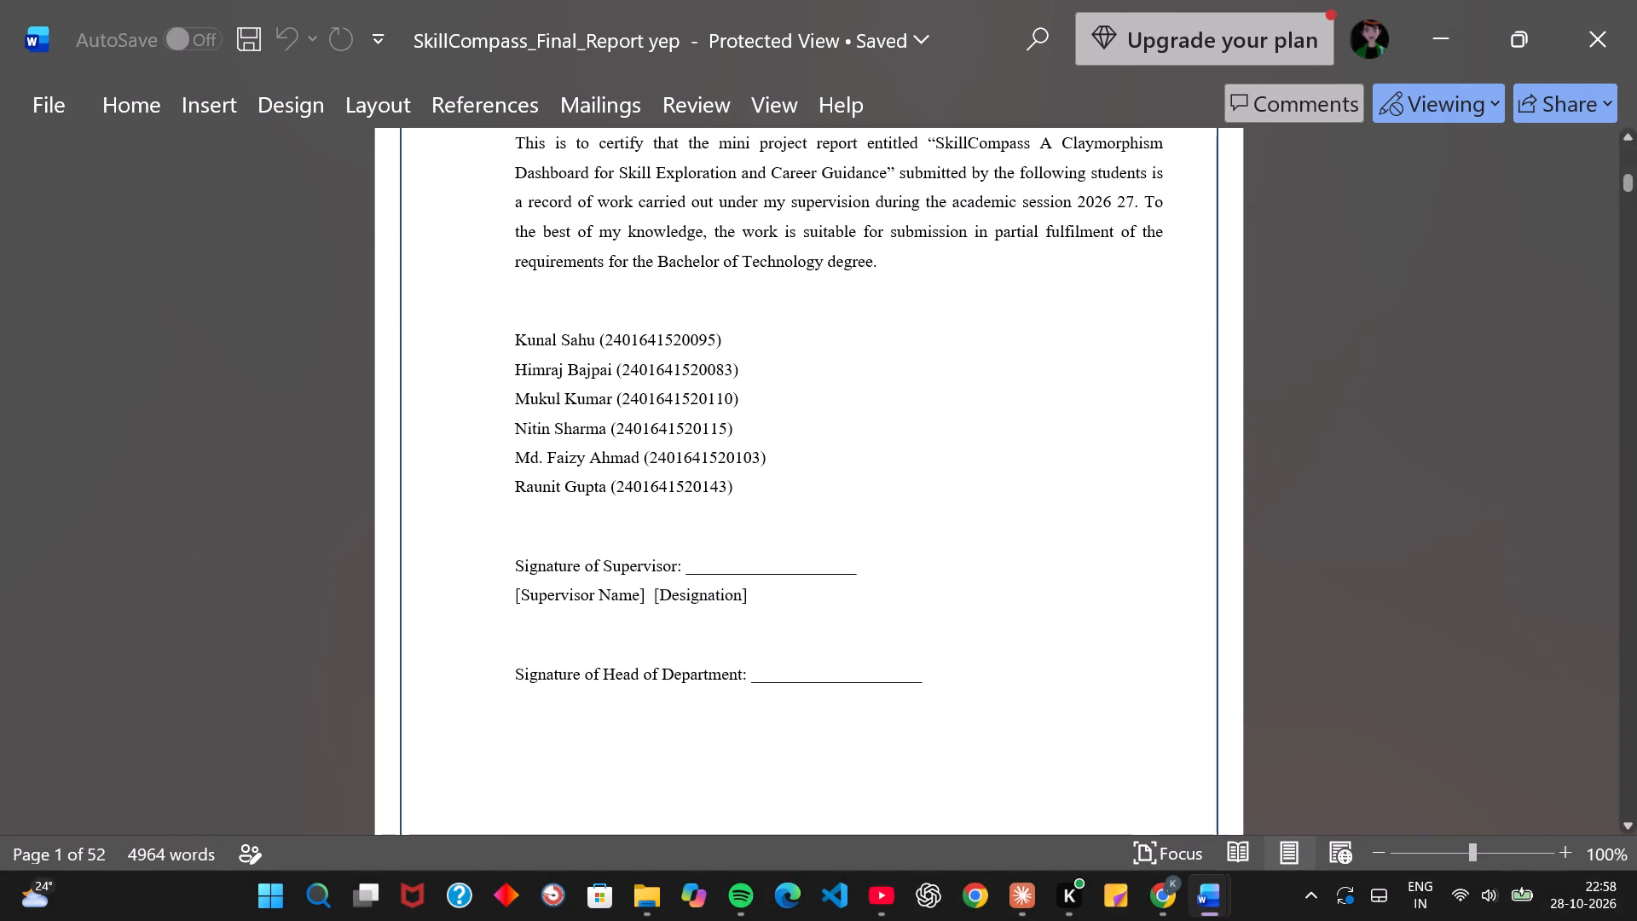
pyautogui.click(1432, 51)
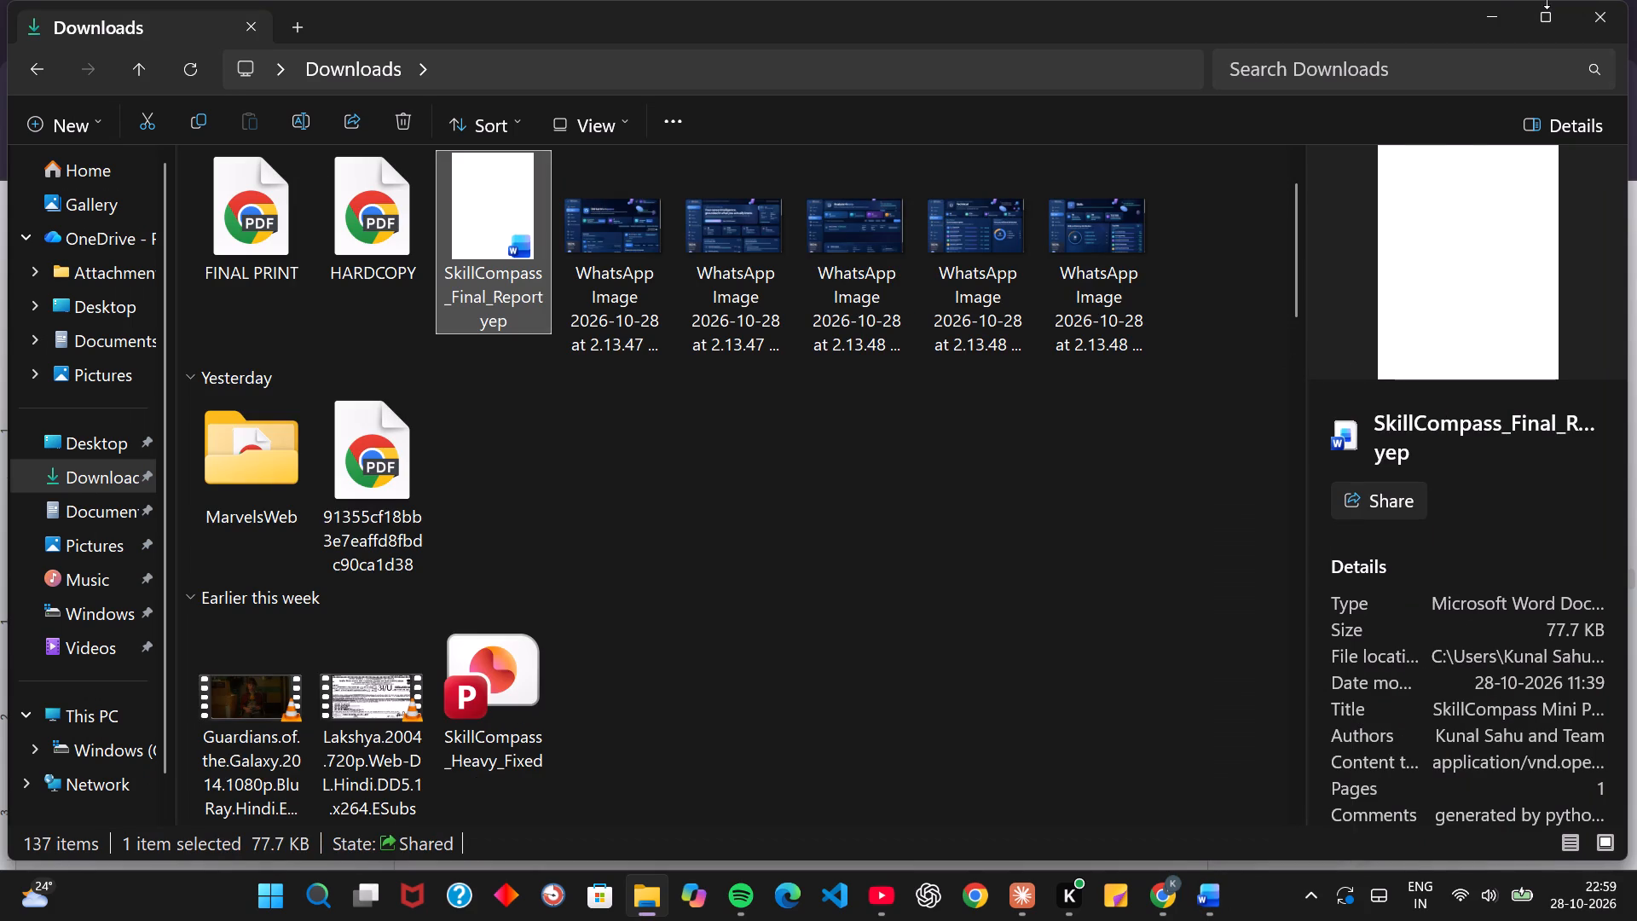
# In the Google Docs report, insert the SkillCompass overview image, WhatsApp Image 2026-10-28 at 2.13.47 AM from the Gallery, below the 7.4 Screenshot Evidence heading.
pyautogui.click(1504, 4)
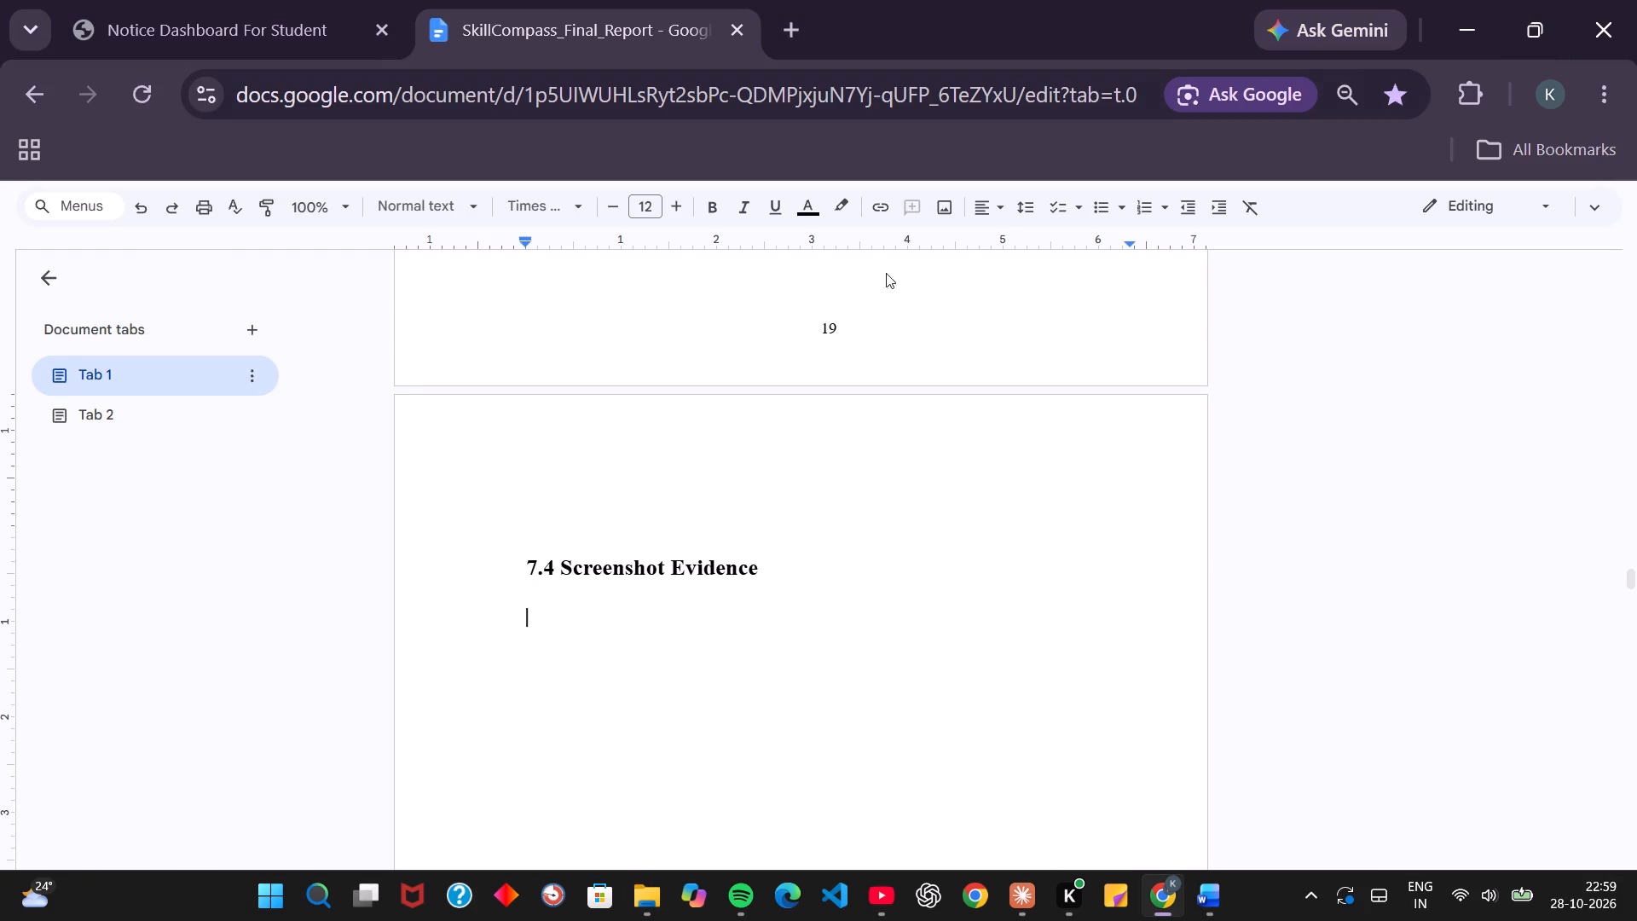
pyautogui.click(953, 206)
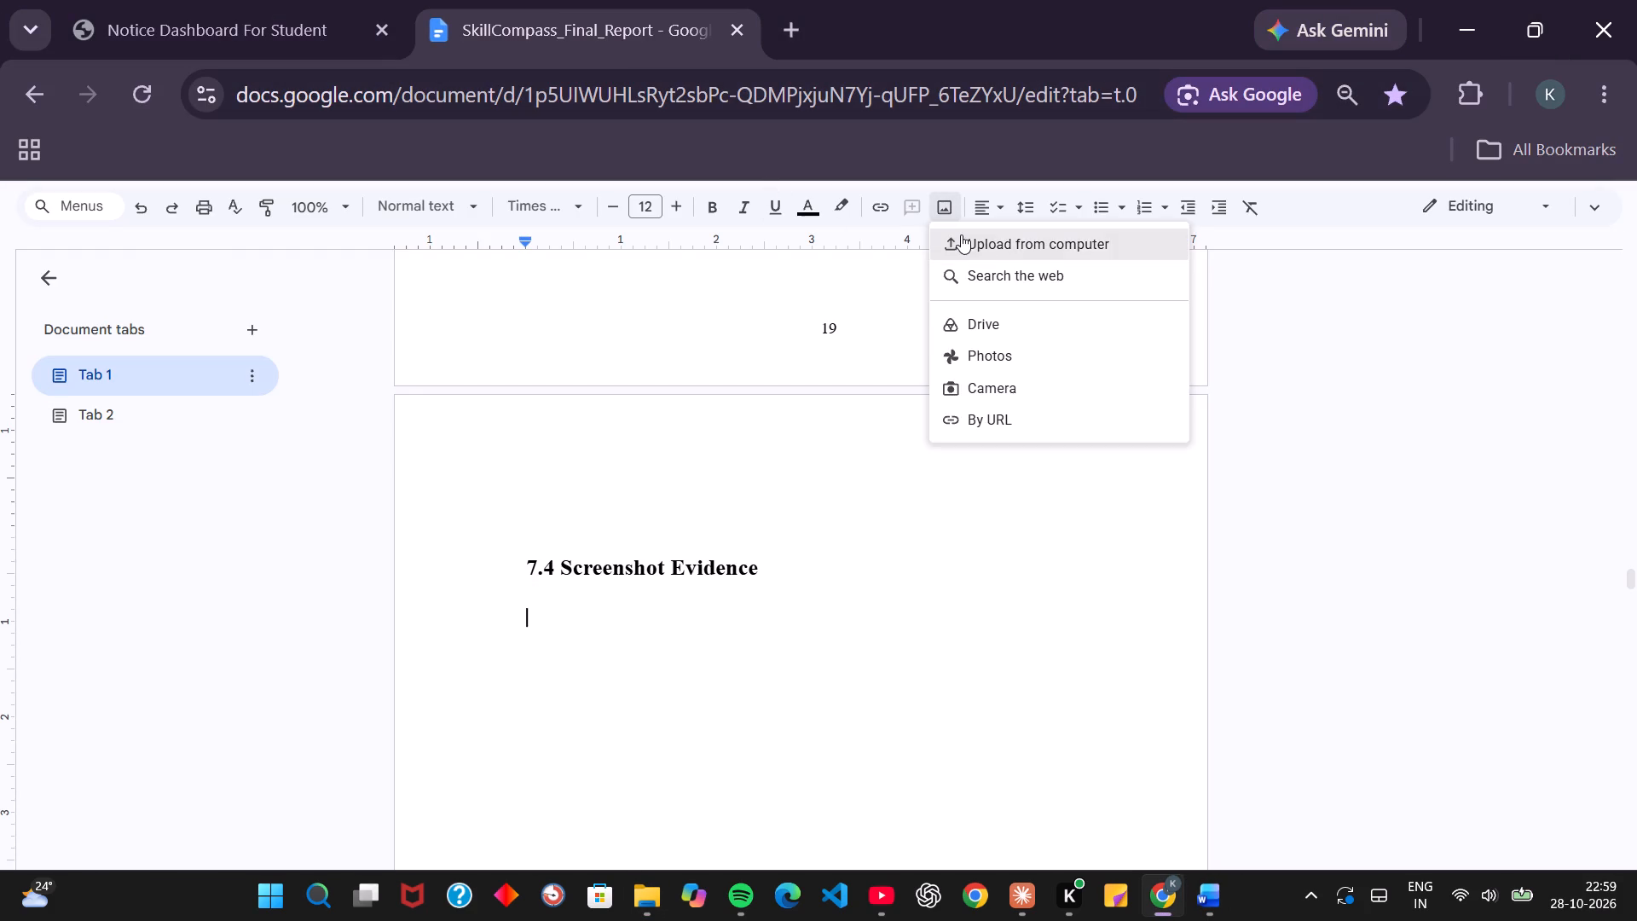
pyautogui.click(961, 235)
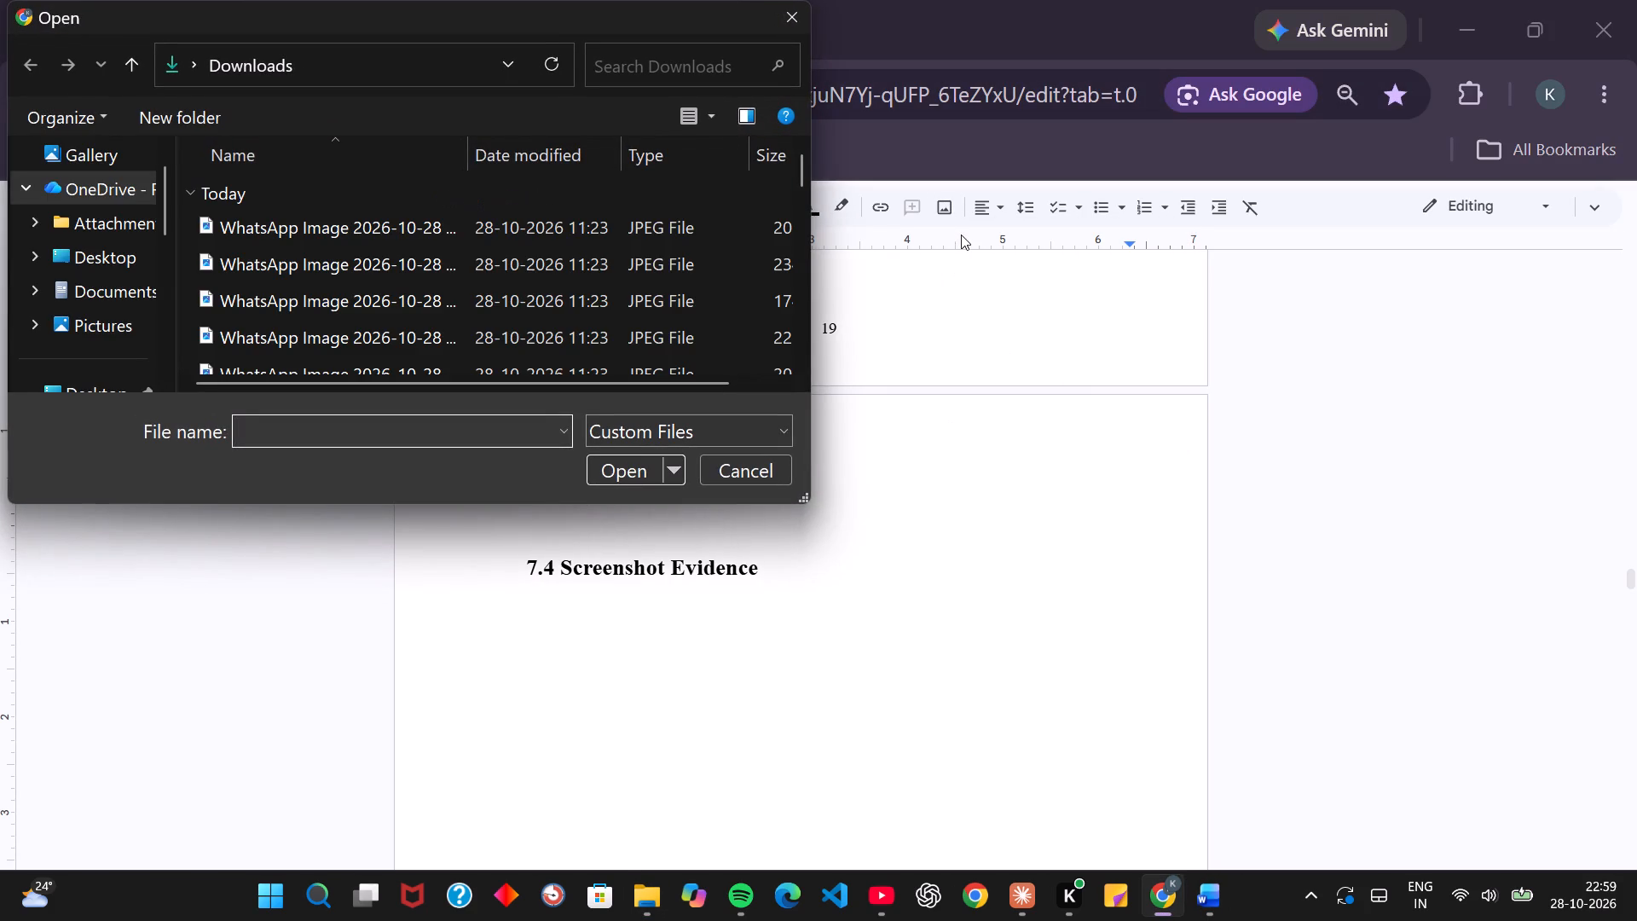
pyautogui.click(119, 160)
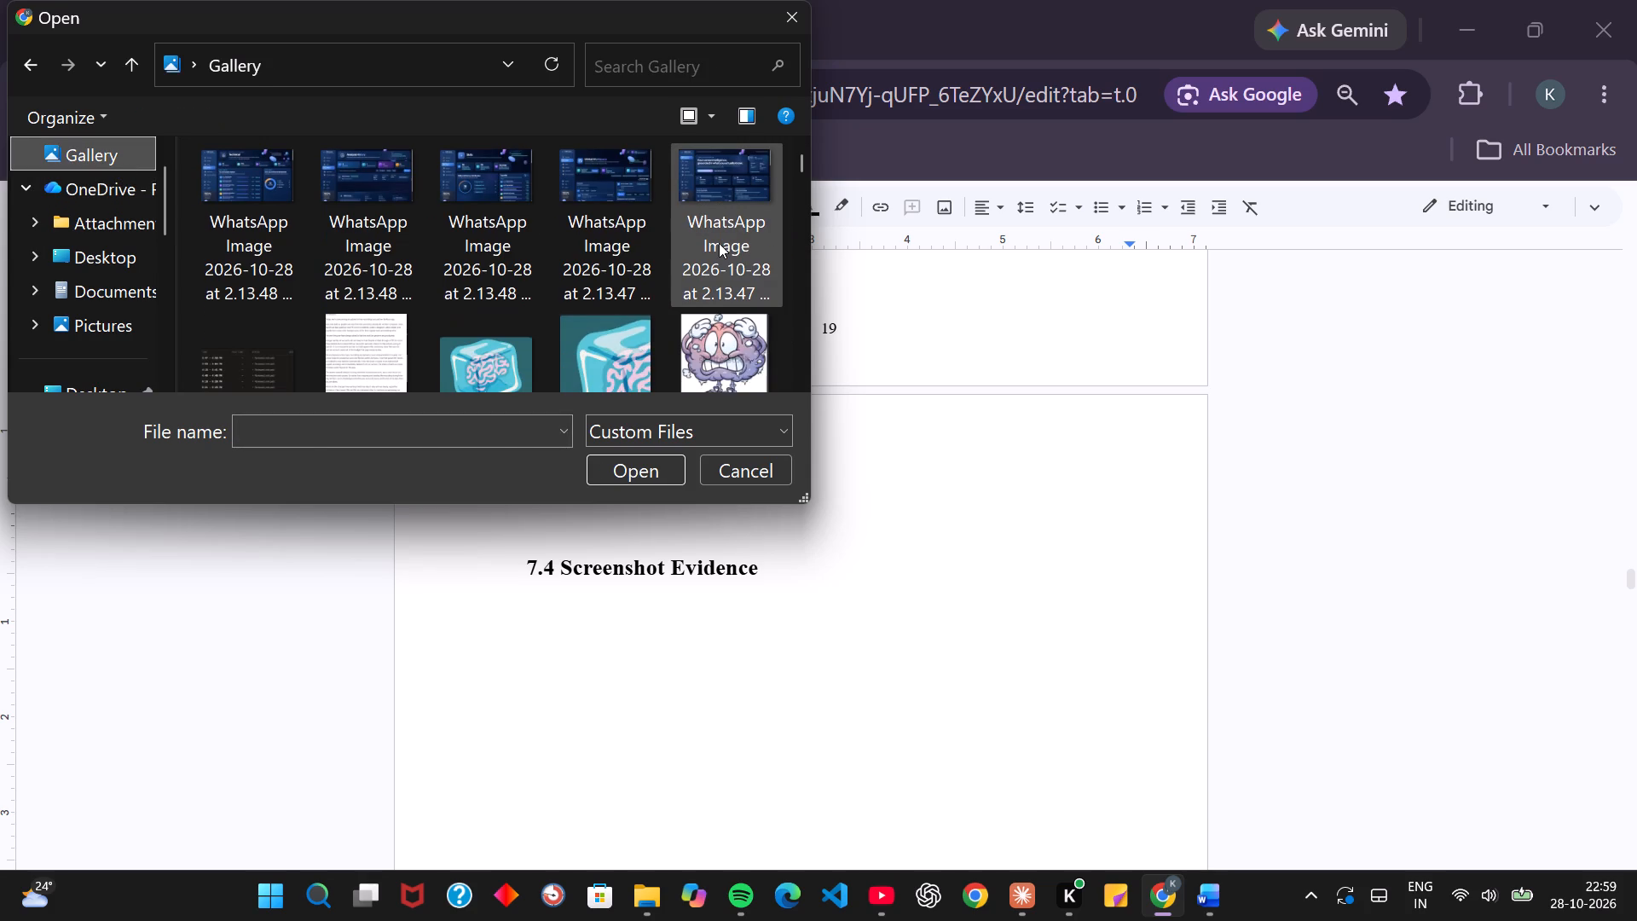
pyautogui.click(719, 243)
pyautogui.click(619, 479)
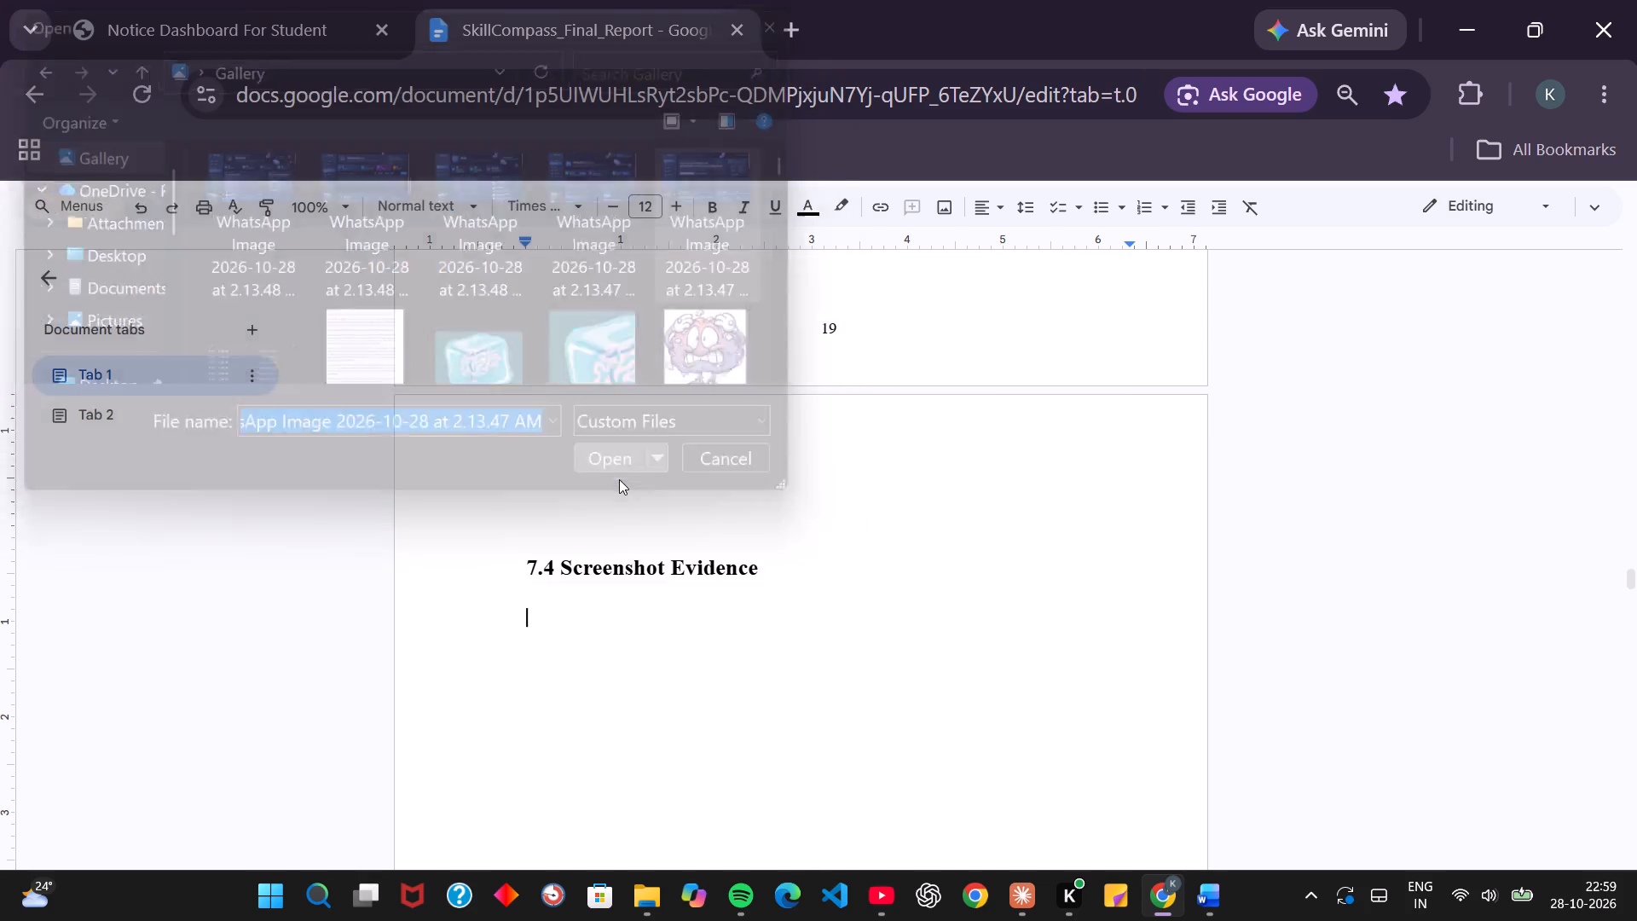
pyautogui.scroll(-2, 619, 479)
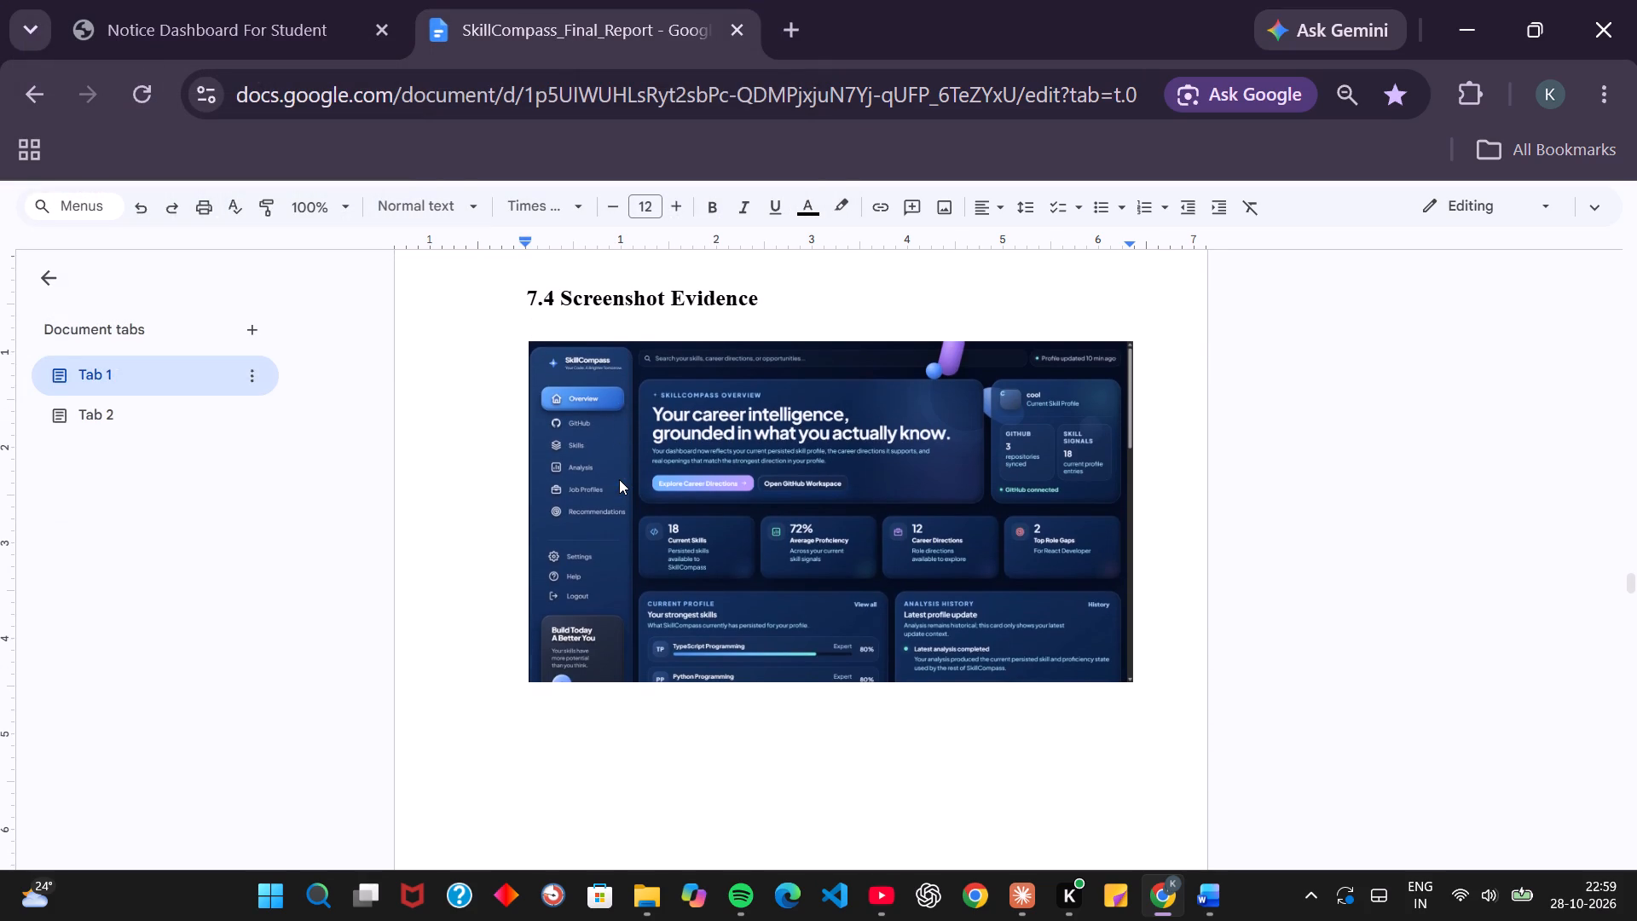
pyautogui.click(755, 725)
# Bring up the previews of the open Word document windows.
pyautogui.click(1223, 889)
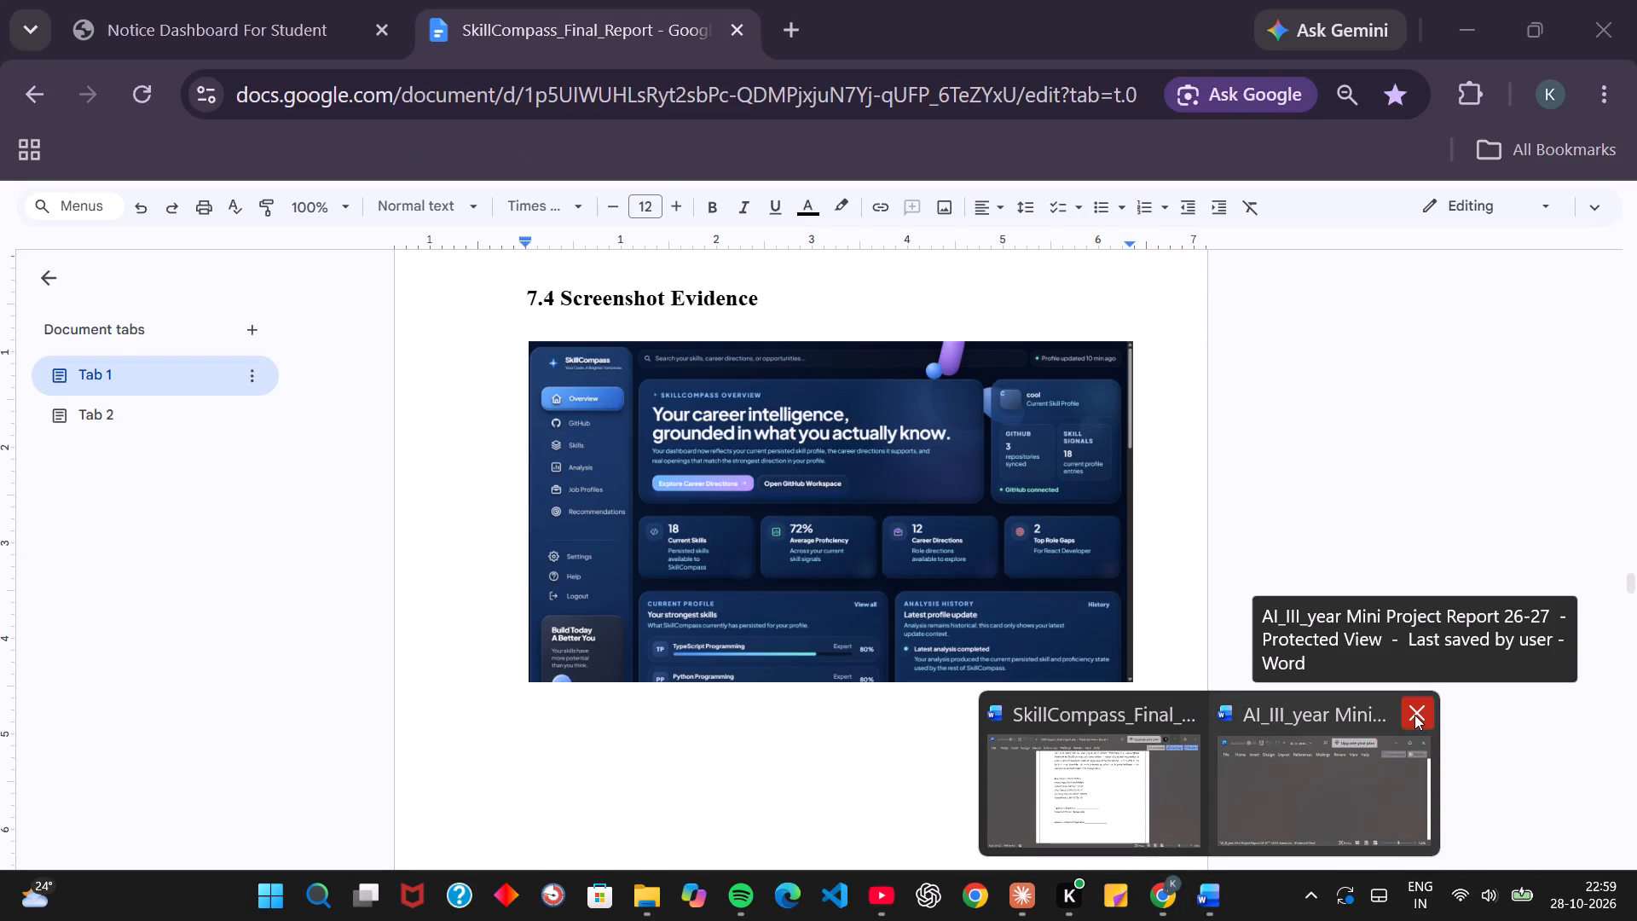
# Close the other open Word document, AI_III_year Mini Project Report 26-27.
pyautogui.click(1414, 715)
# Copy the caption text "Figure 7.1 Insert overview dashboard" from the 7.4 Screenshot Evidence section of the Word report.
pyautogui.click(1264, 770)
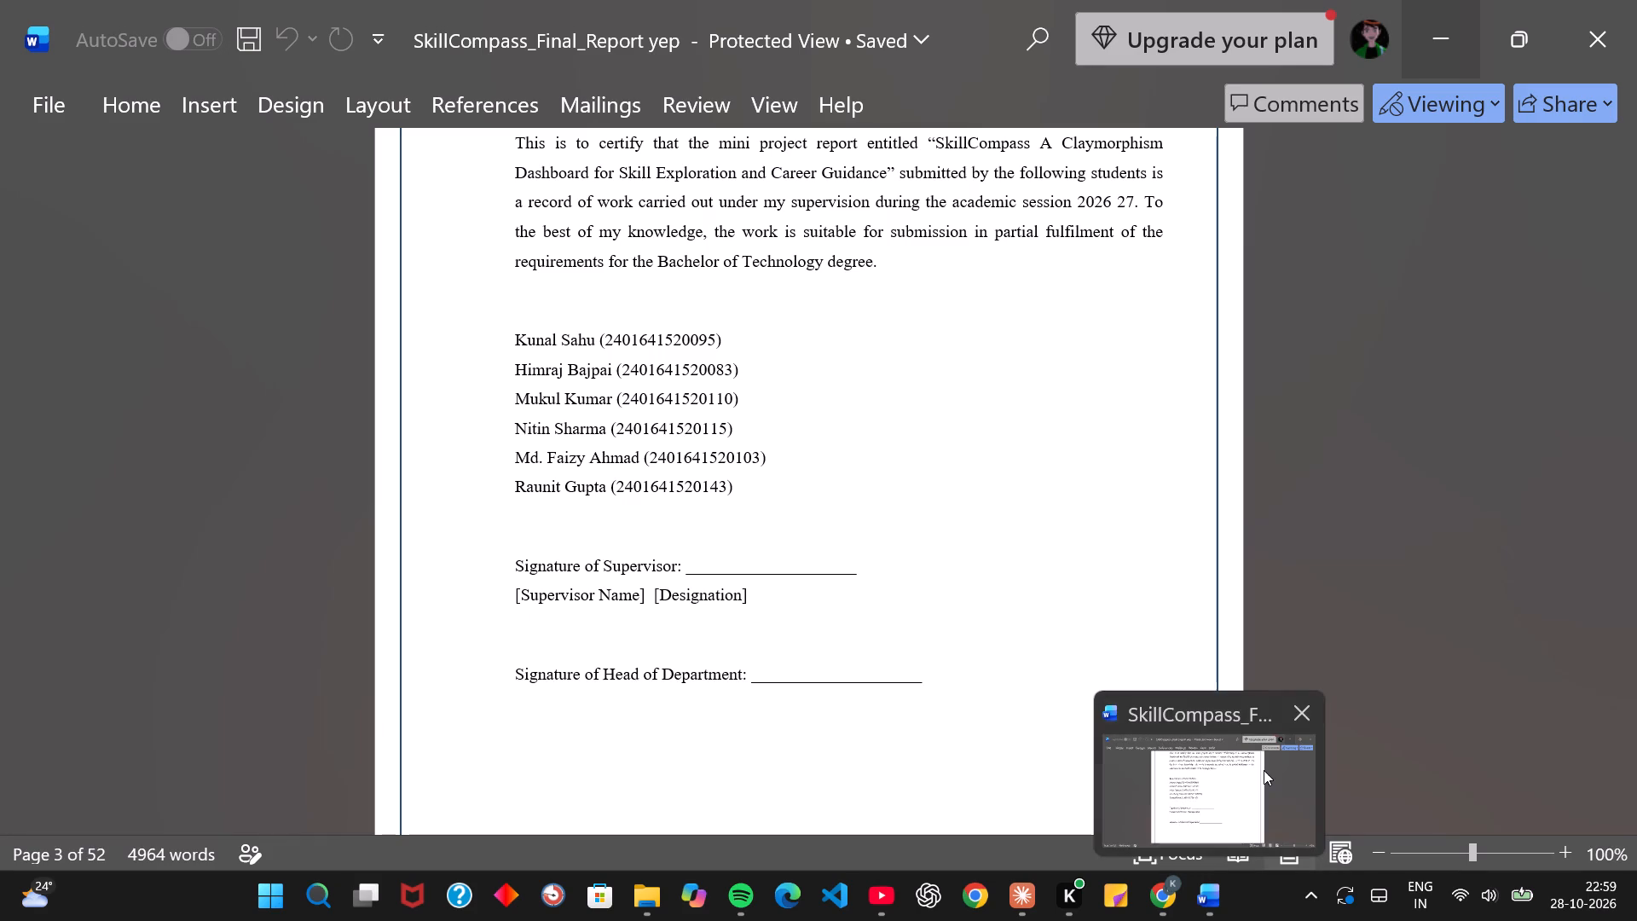
pyautogui.scroll(-12, 857, 455)
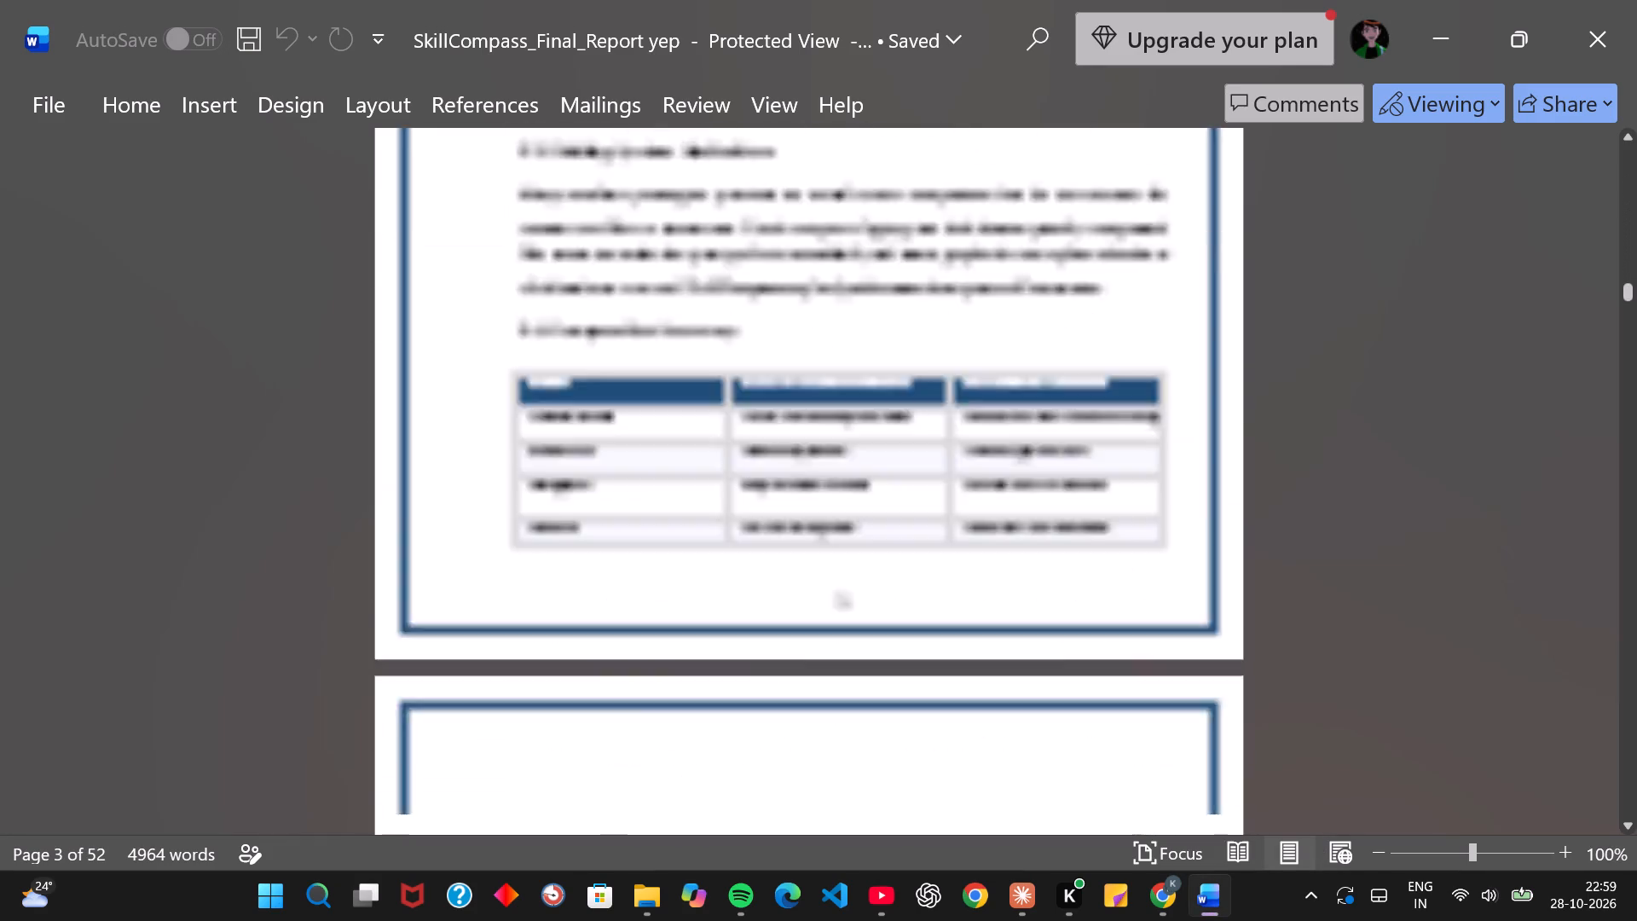
pyautogui.scroll(-13, 857, 455)
pyautogui.scroll(1, 857, 455)
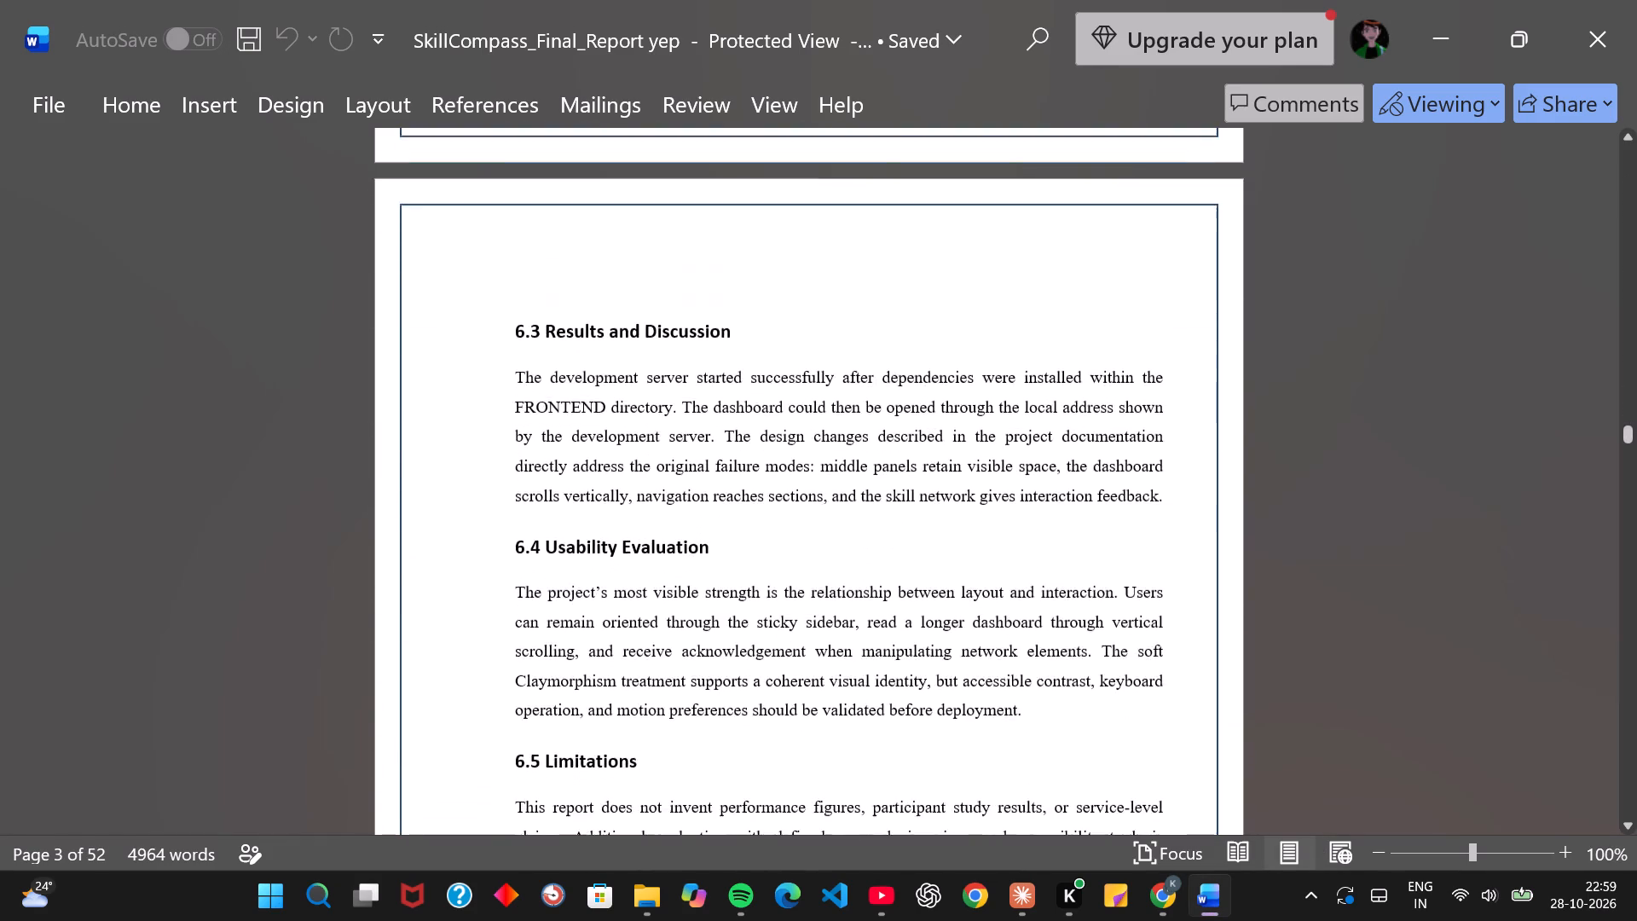
pyautogui.scroll(1, 857, 455)
pyautogui.scroll(-6, 857, 455)
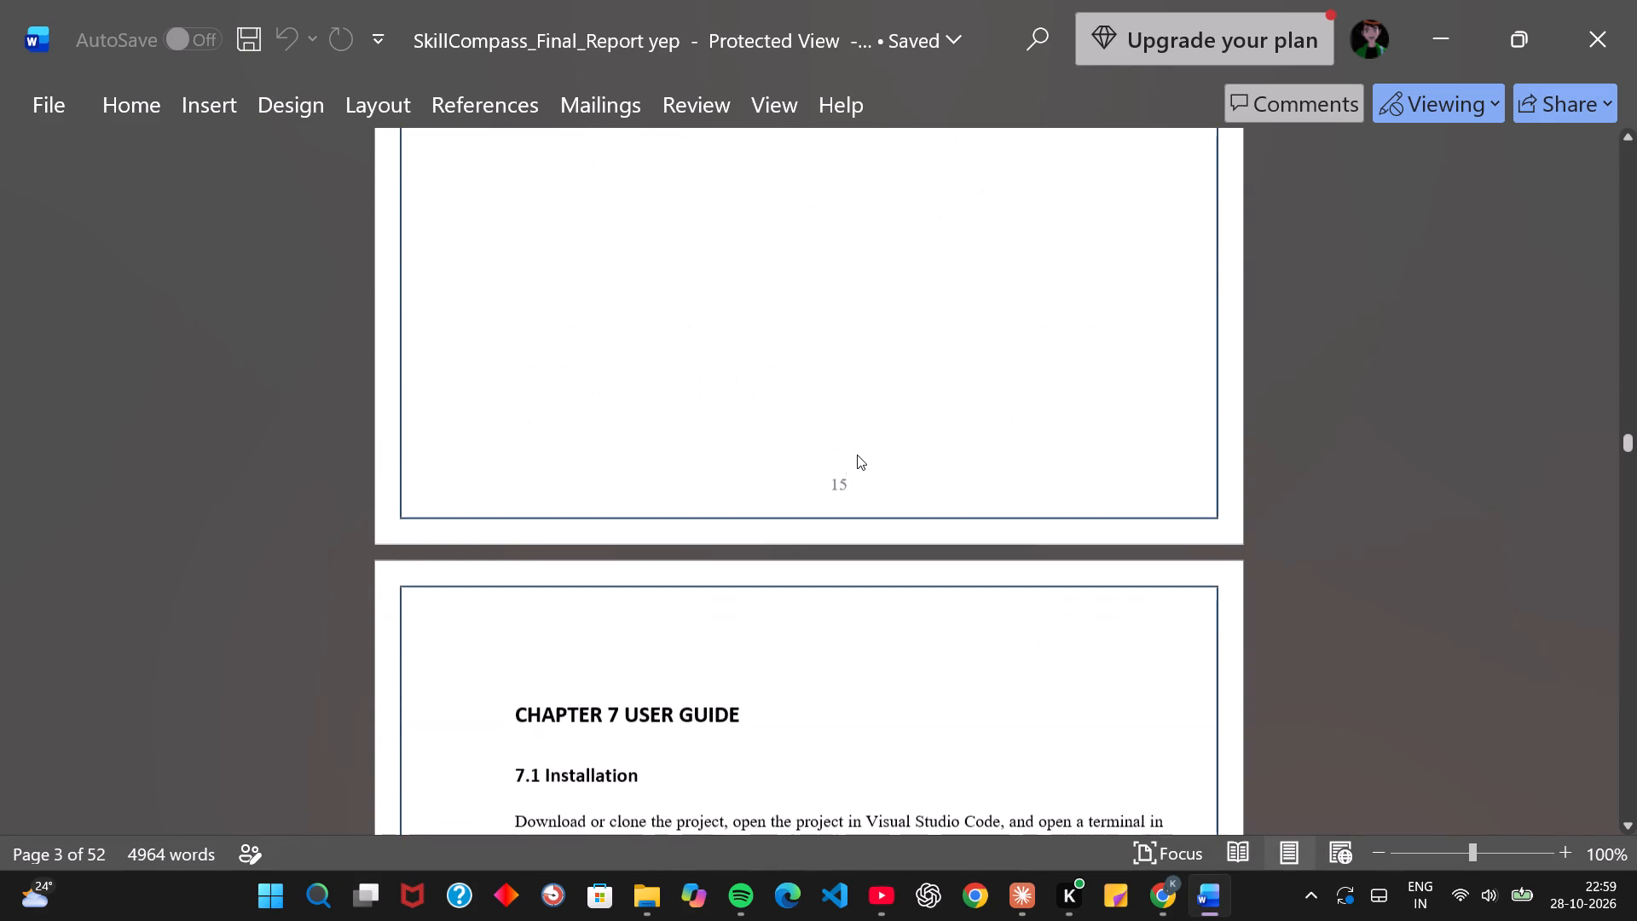
pyautogui.scroll(-3, 857, 455)
pyautogui.scroll(1, 857, 455)
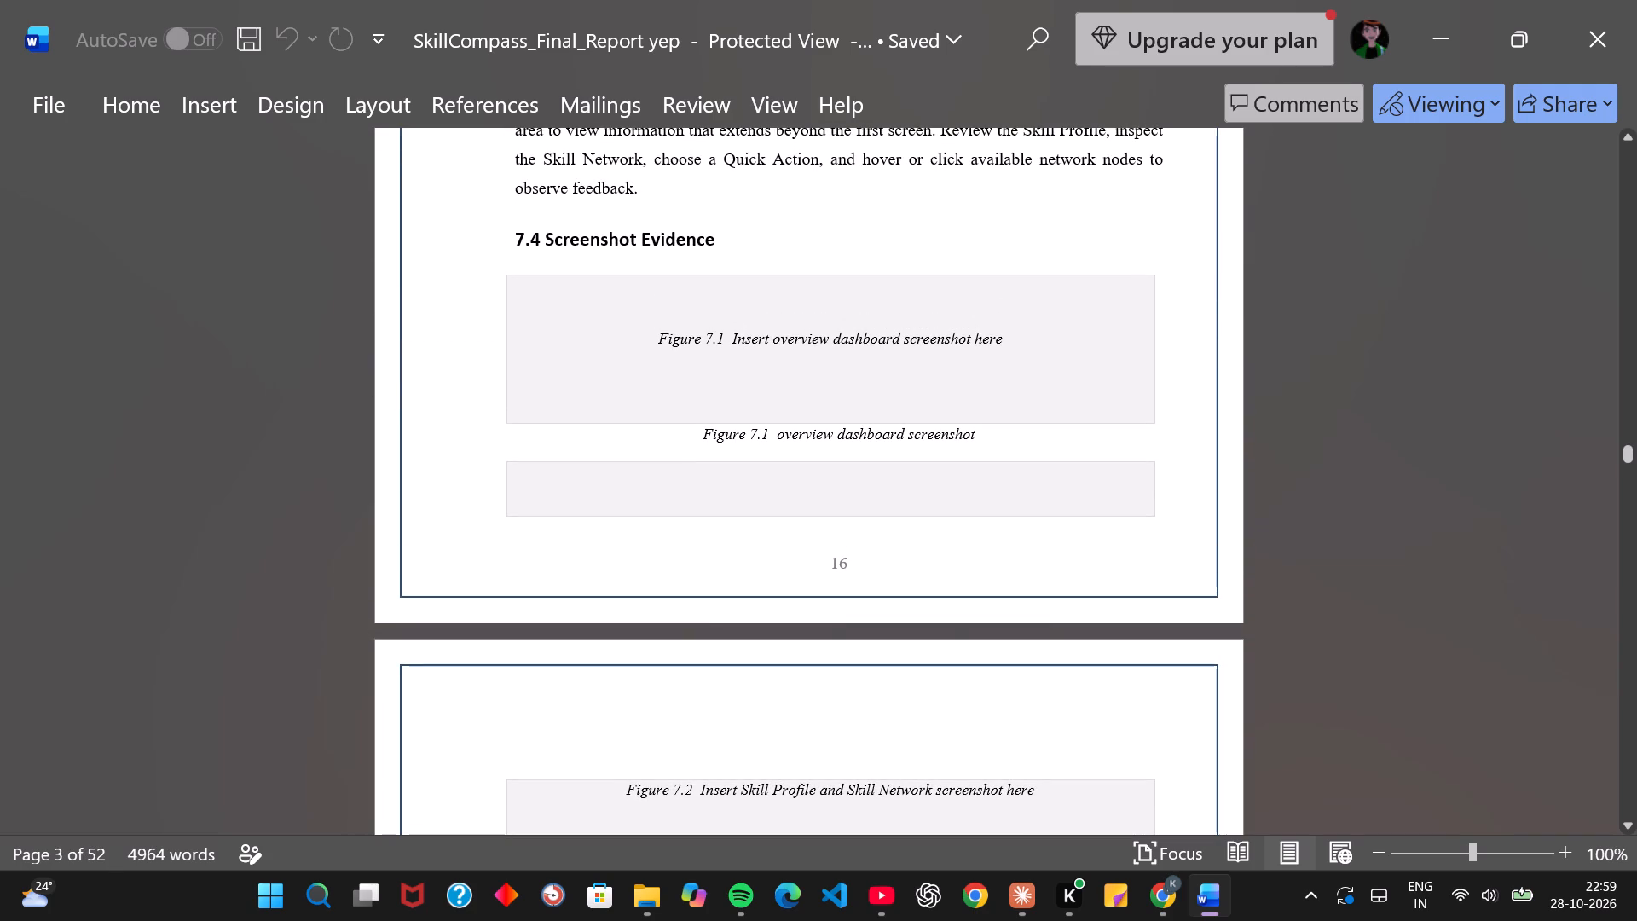
pyautogui.moveTo(657, 342); pyautogui.dragTo(910, 344)
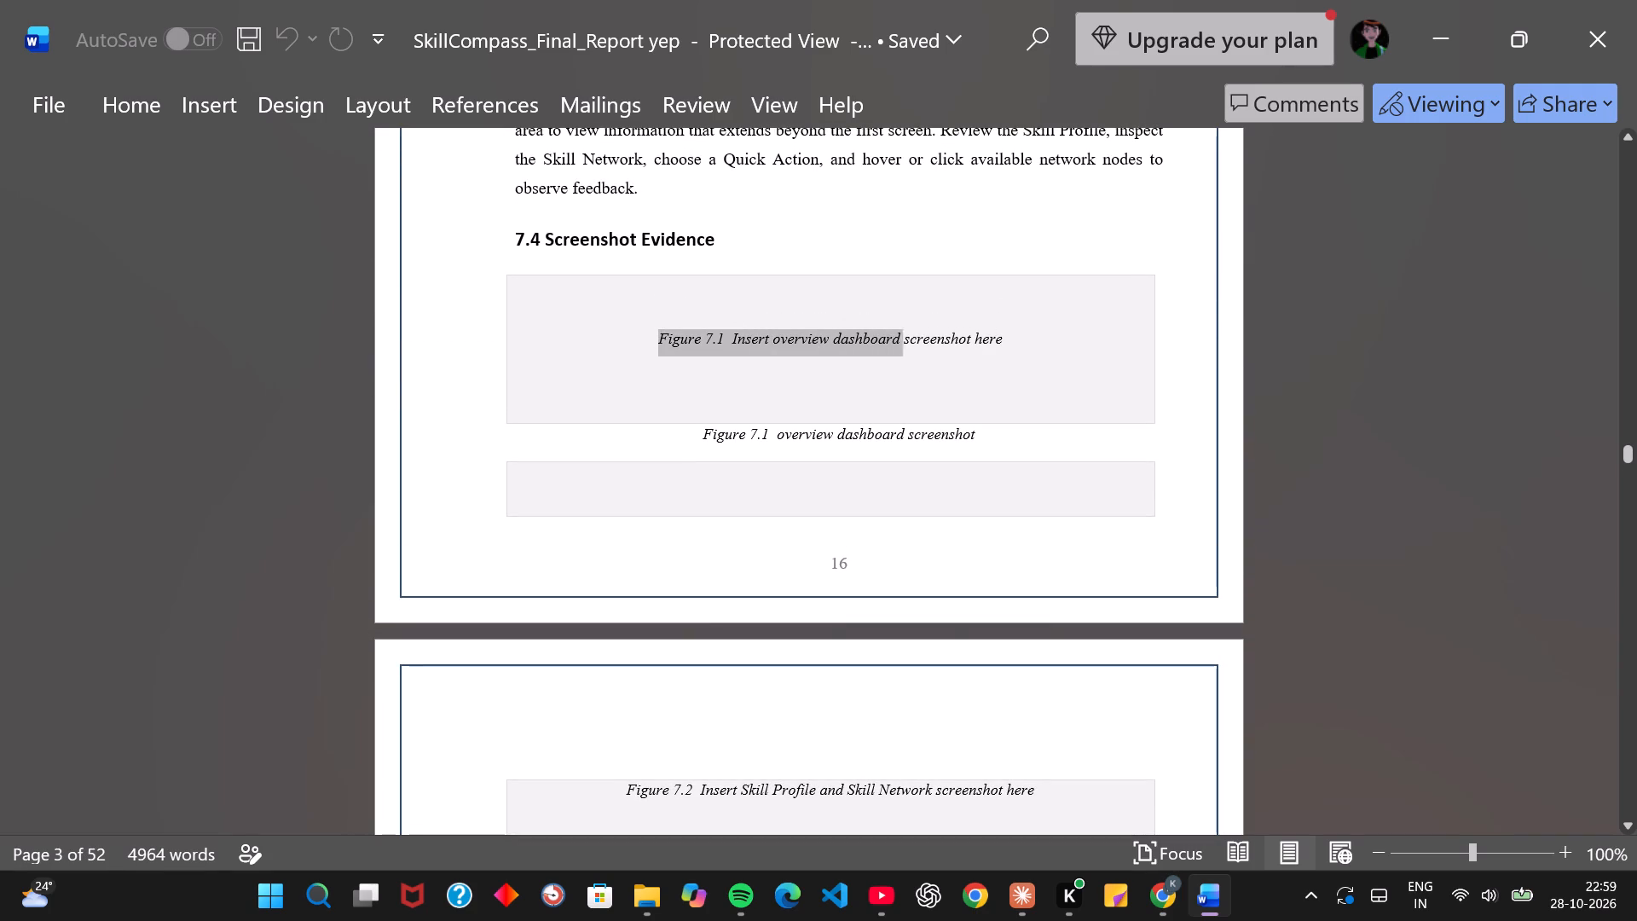
pyautogui.moveTo(910, 344); pyautogui.dragTo(905, 345)
pyautogui.hotkey('ctrl', 'c')
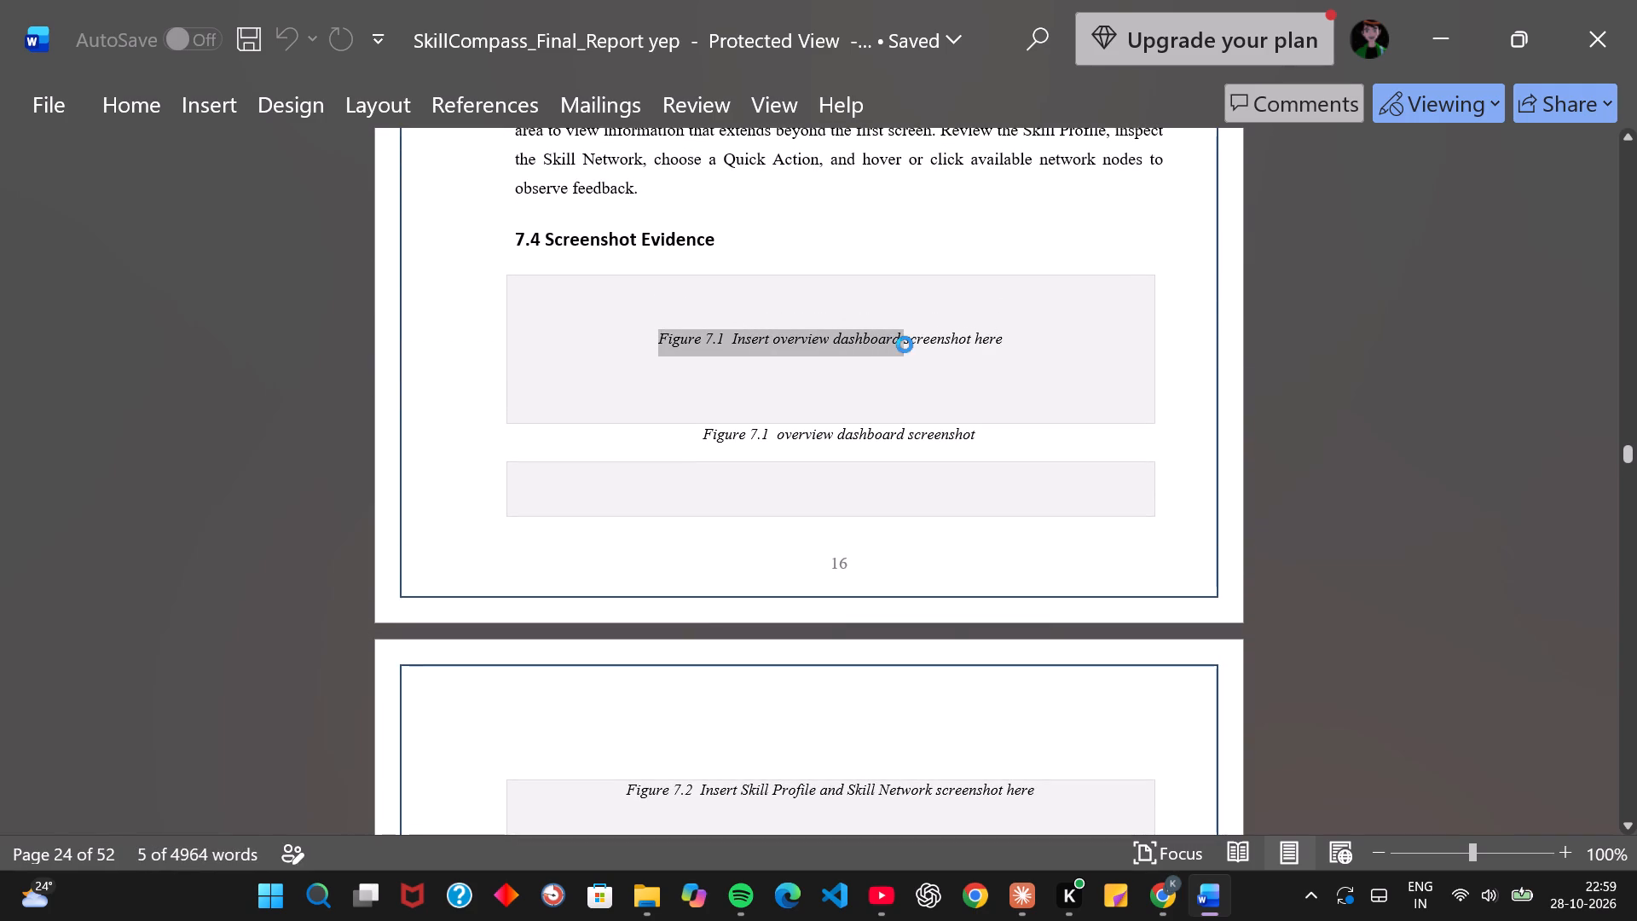
# Switch to the Google Docs report and paste the Figure 7.1 caption on the line below the overview dashboard screenshot.
pyautogui.click(1151, 884)
pyautogui.scroll(-1, 801, 756)
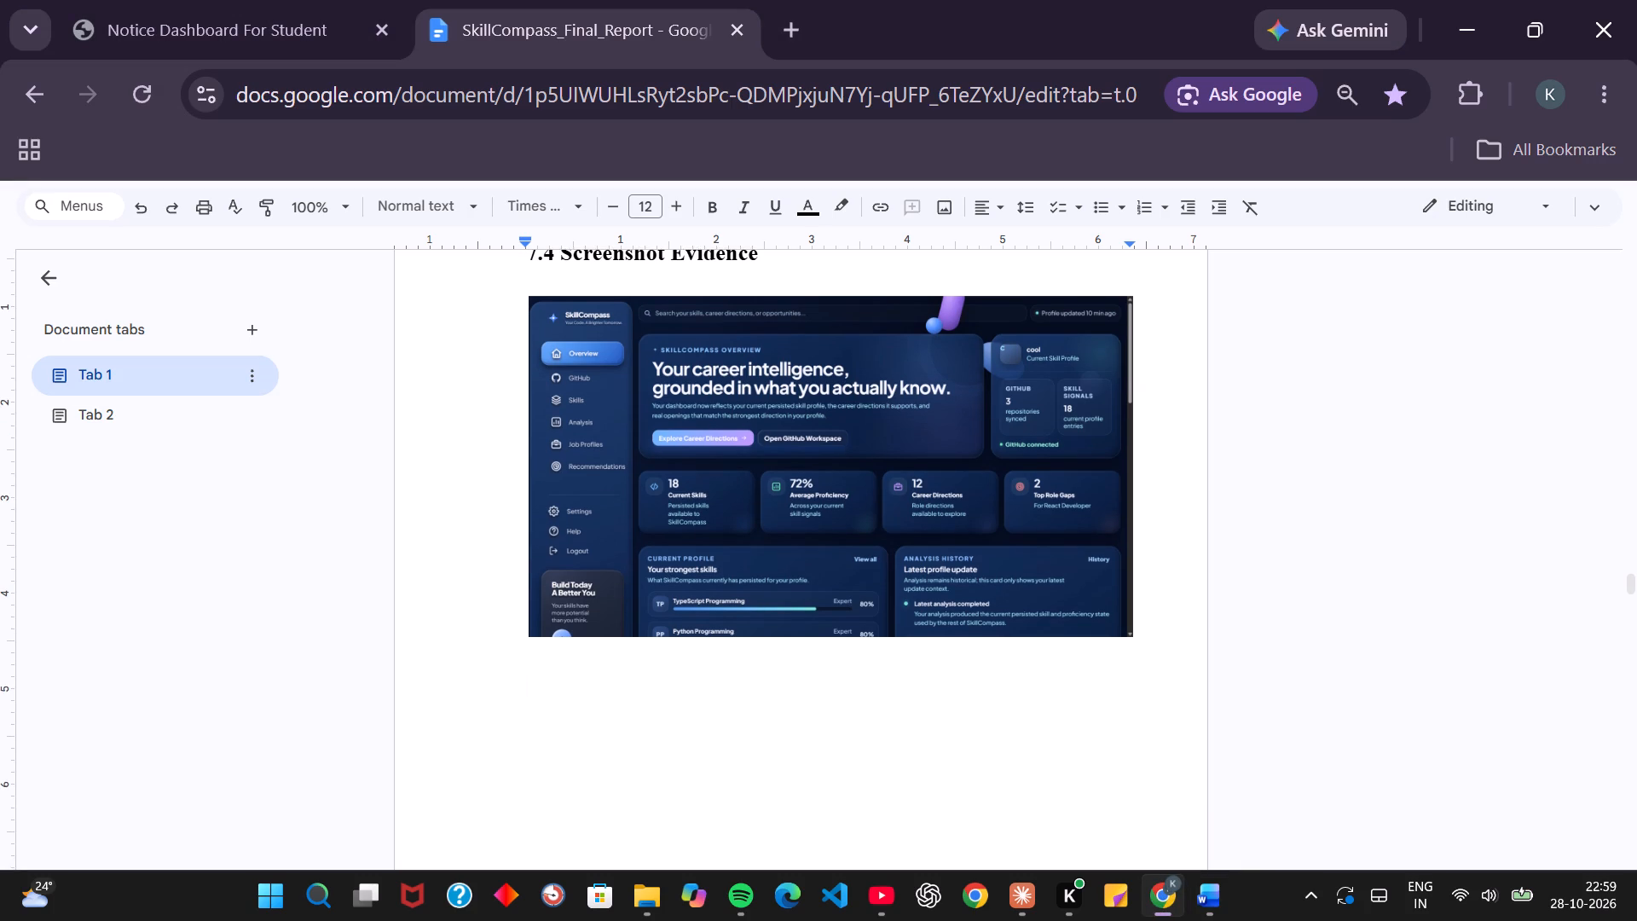
pyautogui.click(674, 703)
pyautogui.hotkey('ctrl', 'v')
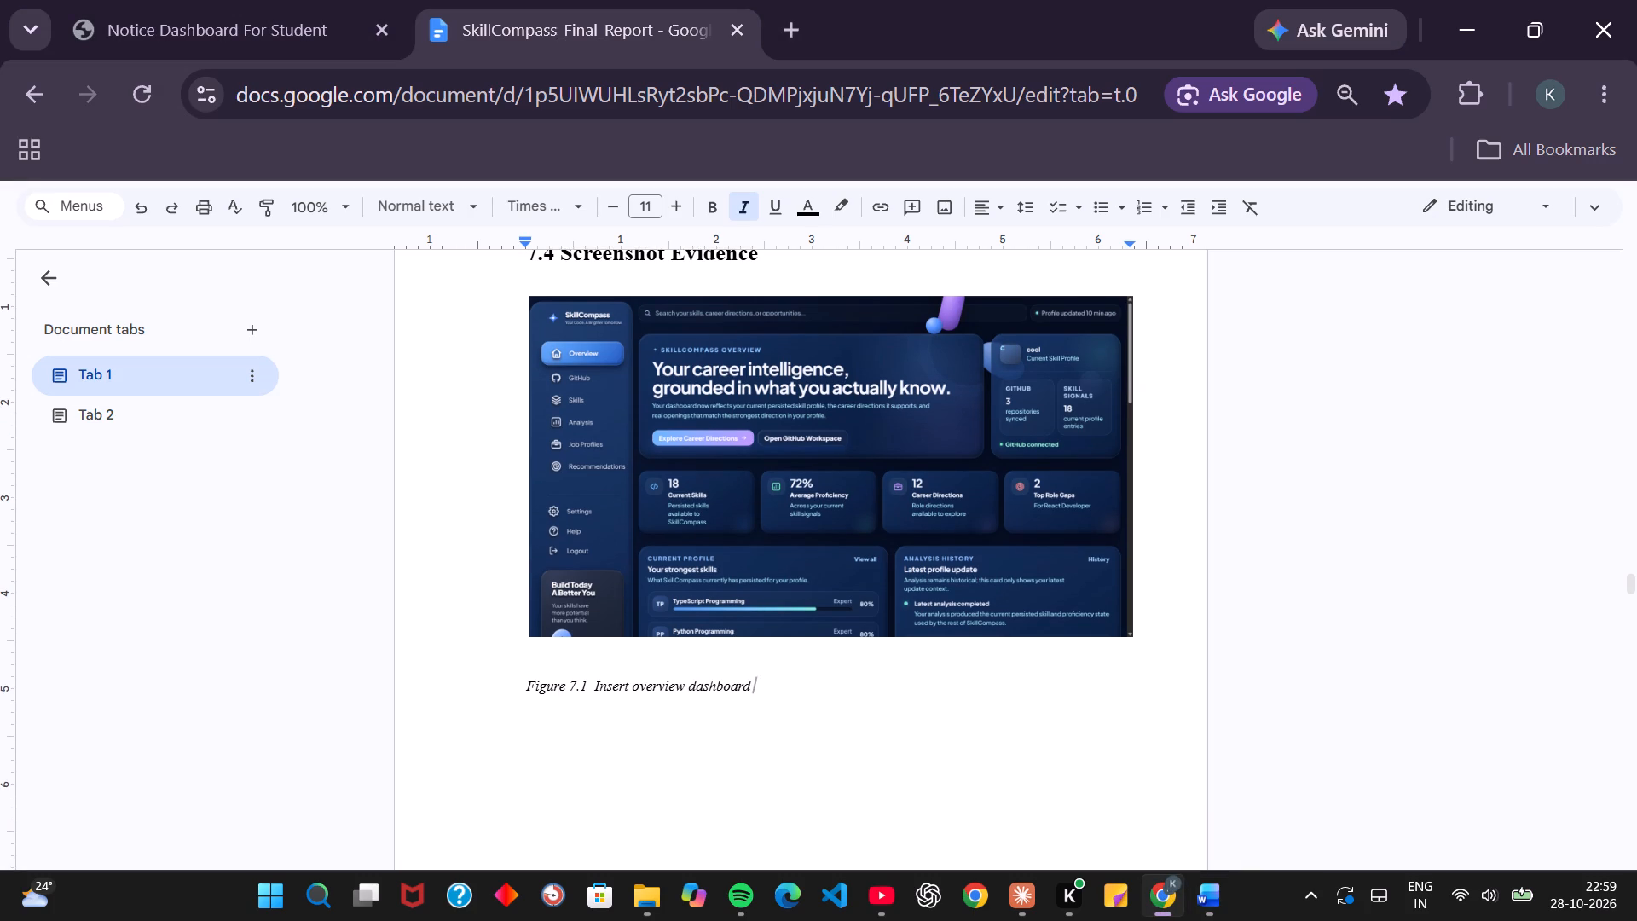
# Indent the Figure 7.1 caption with leading spaces so it starts about 0.8 inch from the text margin.
pyautogui.click(482, 706)
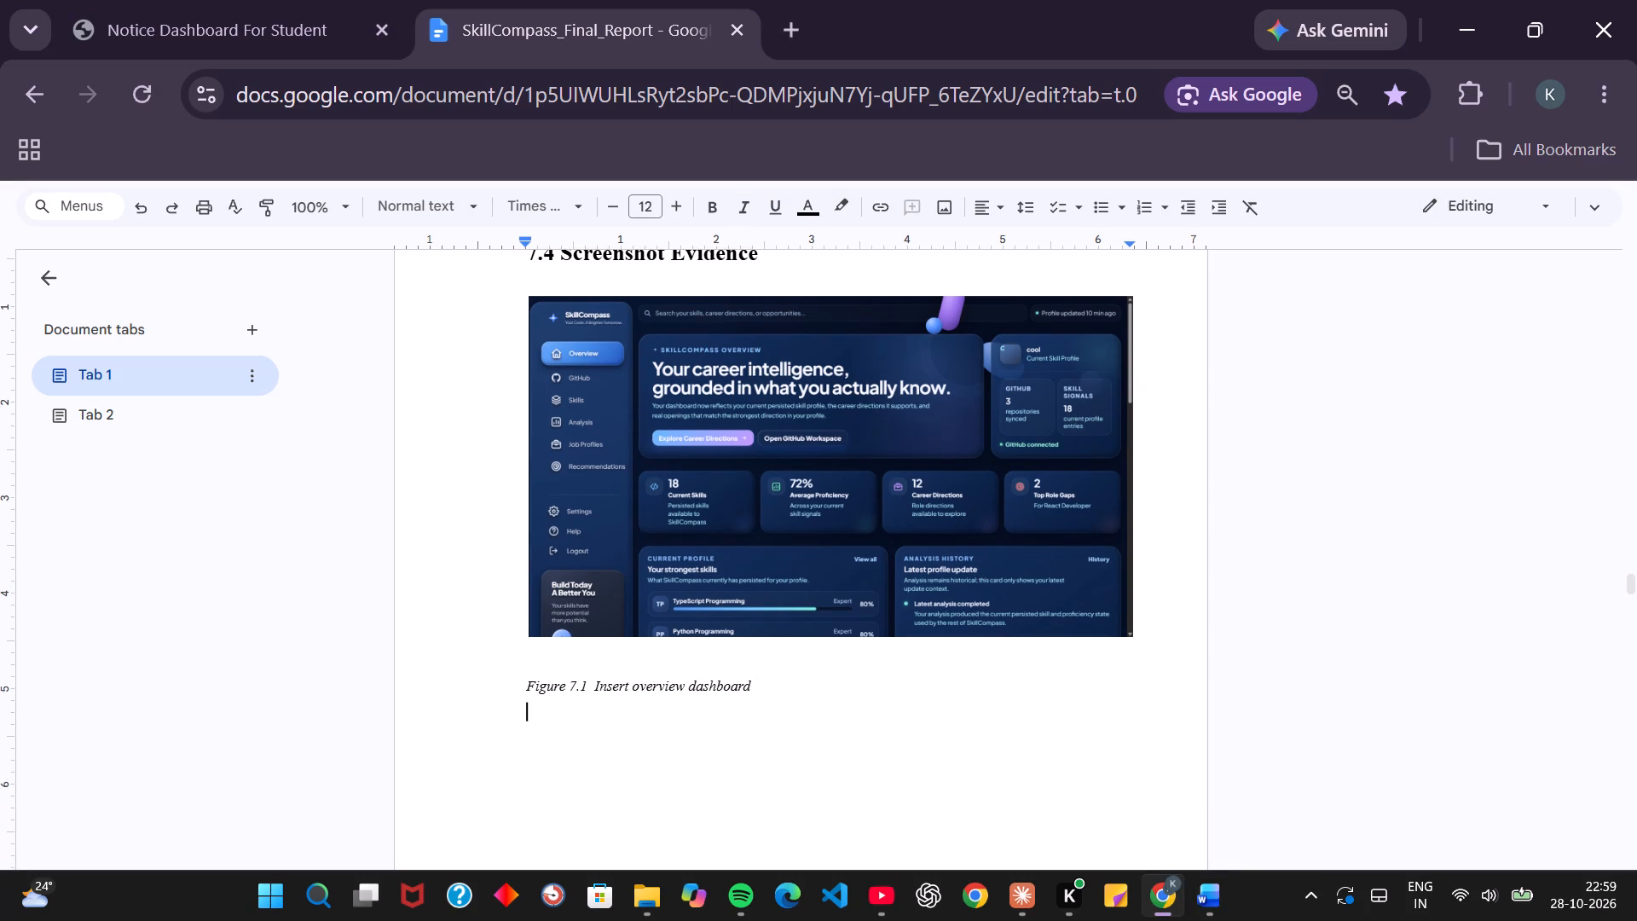
pyautogui.press('Left')
pyautogui.press('Left')
pyautogui.press('Left')
pyautogui.press('Left')
pyautogui.press('Left')
pyautogui.press('Left')
pyautogui.press('Left')
pyautogui.press('Left')
pyautogui.press('Left')
pyautogui.press('Left')
pyautogui.press('Left')
pyautogui.press('Left')
pyautogui.press('Left')
pyautogui.press('Left')
pyautogui.press('Left')
pyautogui.press('Left')
pyautogui.press('Left')
pyautogui.press('Left')
pyautogui.press('Left')
pyautogui.press('Left')
pyautogui.press('Left')
pyautogui.press('Left')
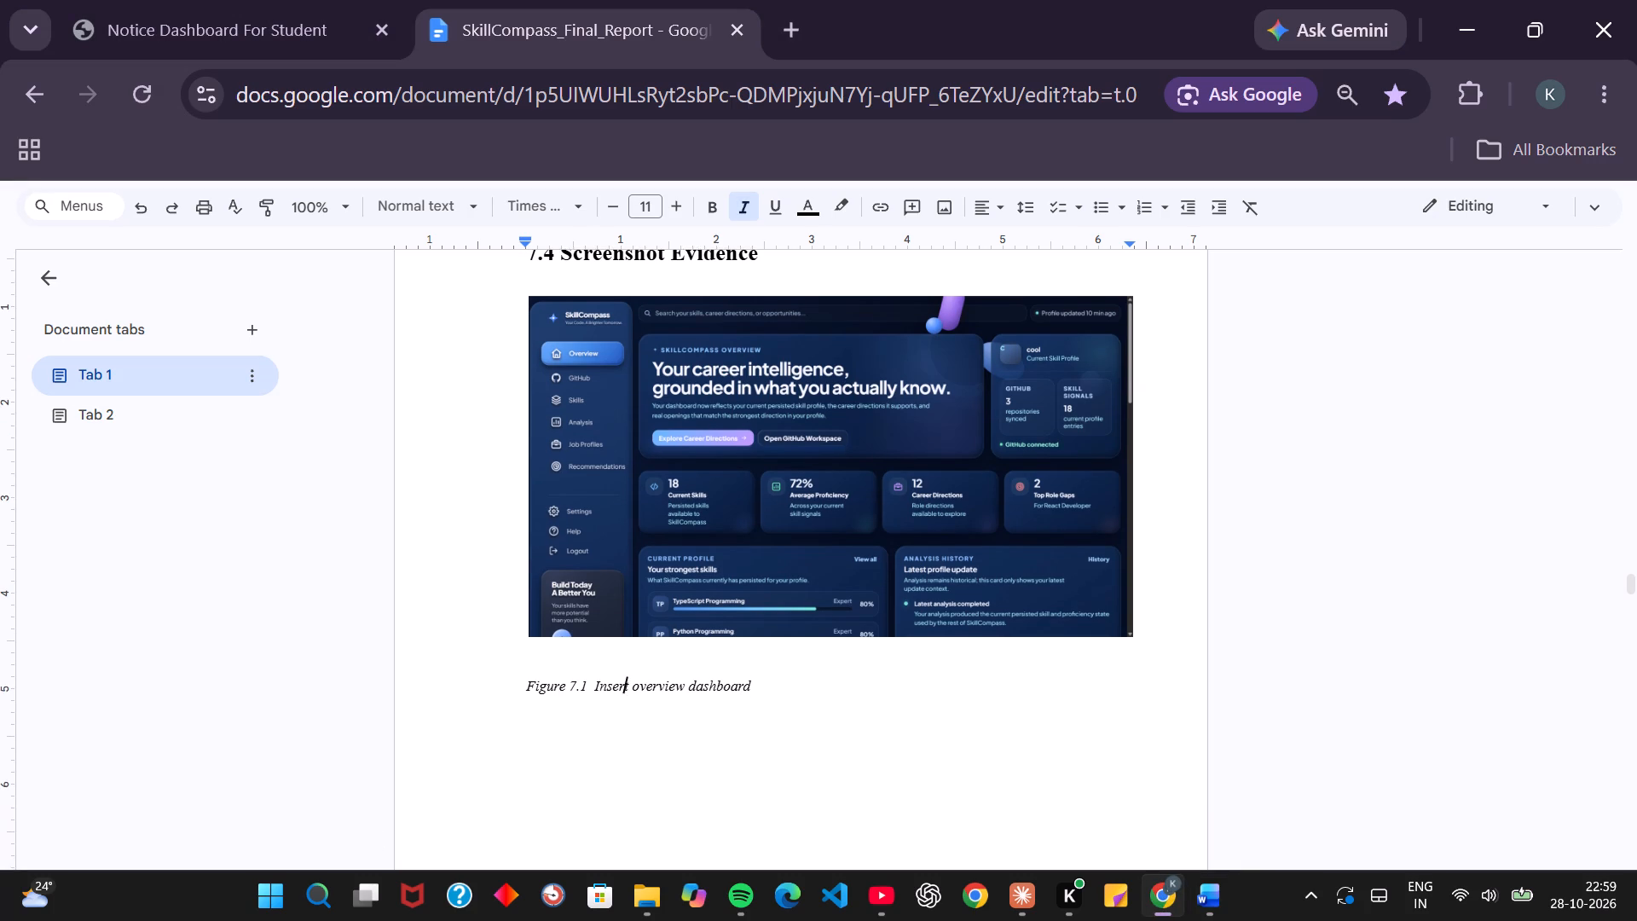
pyautogui.press('Left')
pyautogui.press('Left')
pyautogui.press('Left')
pyautogui.press('Left')
pyautogui.press('Left')
pyautogui.press('Left')
pyautogui.press('Left')
pyautogui.press('Left')
pyautogui.press('Left')
pyautogui.press('Left')
pyautogui.press('Left')
pyautogui.press('Left')
pyautogui.press('Left')
pyautogui.press('Left')
pyautogui.press('Left')
pyautogui.press('Left')
pyautogui.press('Left')
pyautogui.press('space')
pyautogui.press('space')
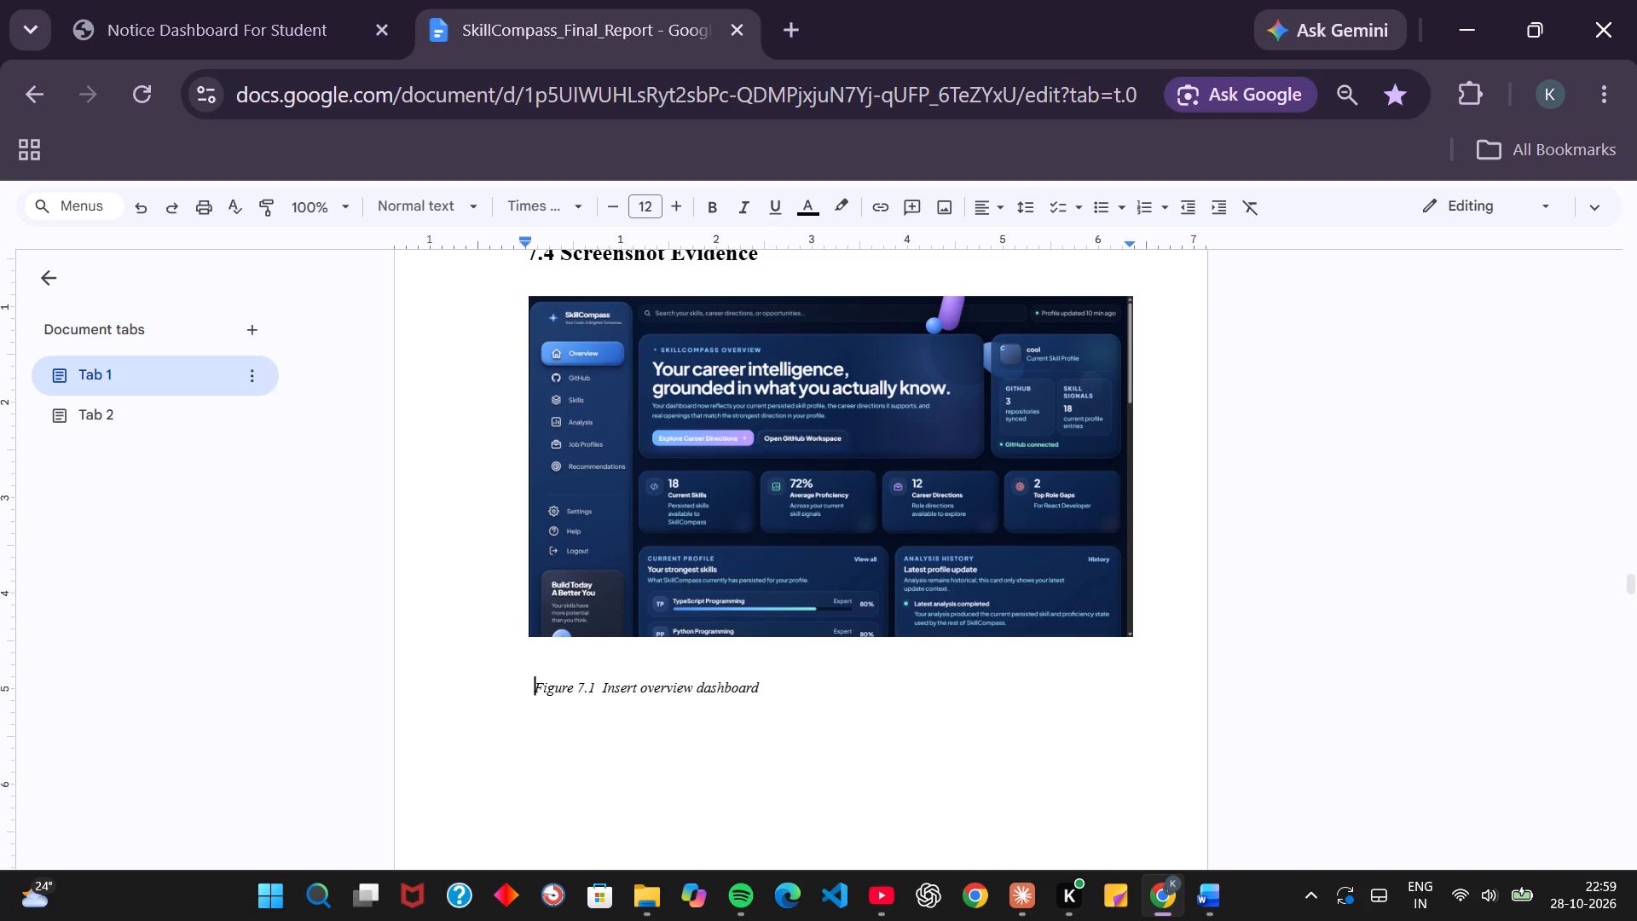
pyautogui.press('space')
pyautogui.press('space')
pyautogui.press('space')
pyautogui.press('space')
pyautogui.press('space')
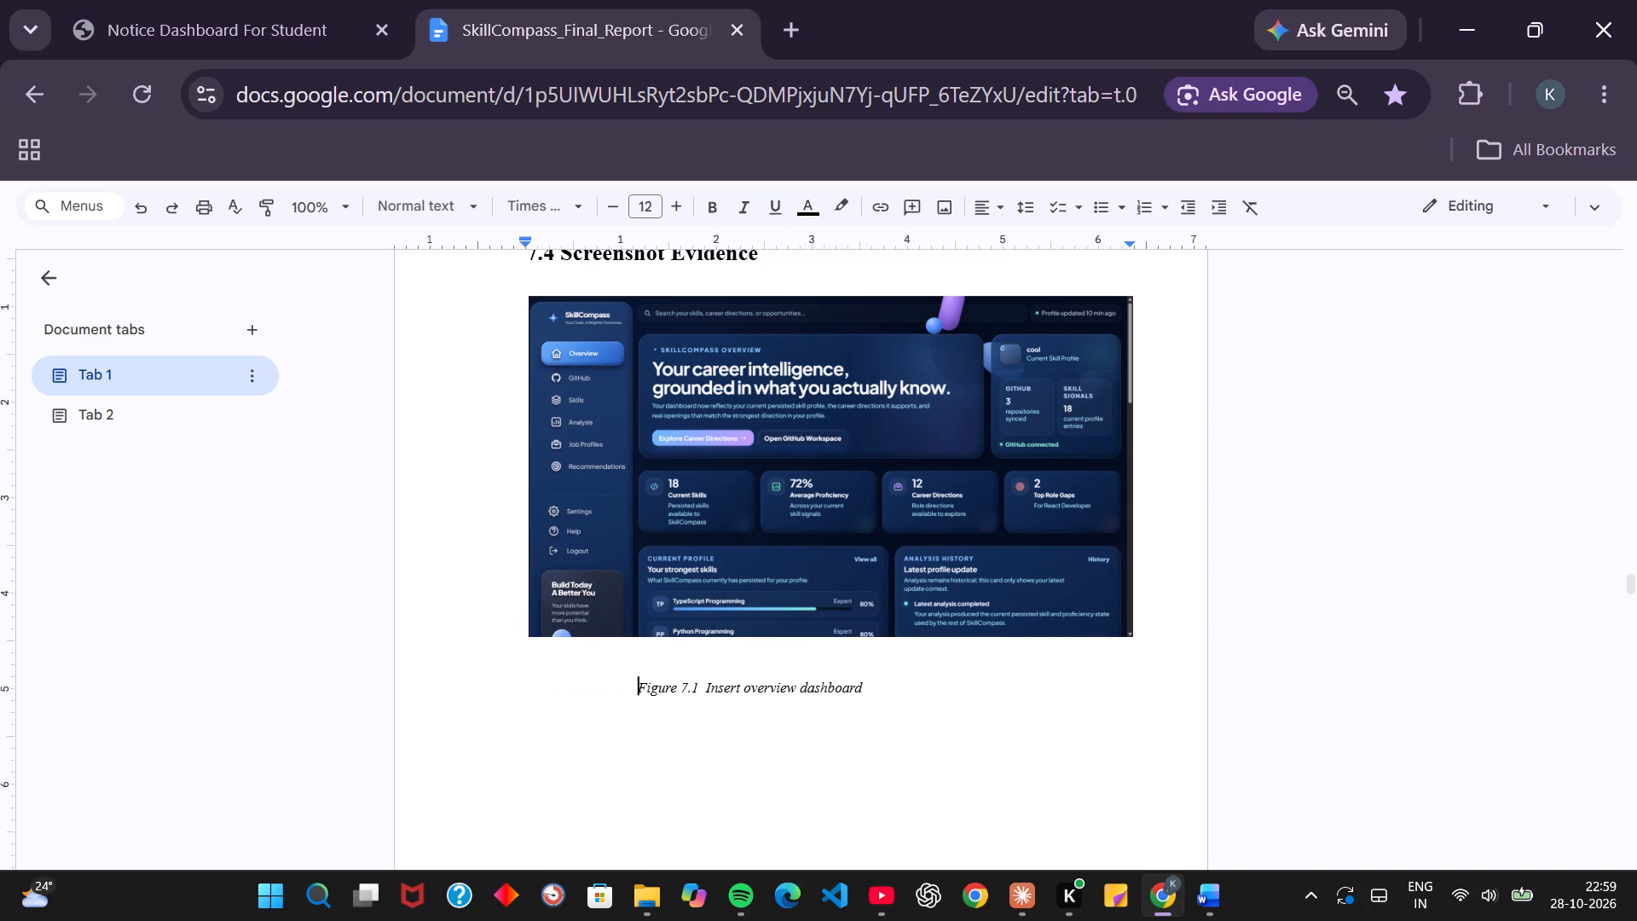
pyautogui.press('BackSpace')
pyautogui.press('BackSpace')
pyautogui.press('BackSpace')
pyautogui.press('BackSpace')
pyautogui.press('BackSpace')
pyautogui.press('BackSpace')
pyautogui.press('BackSpace')
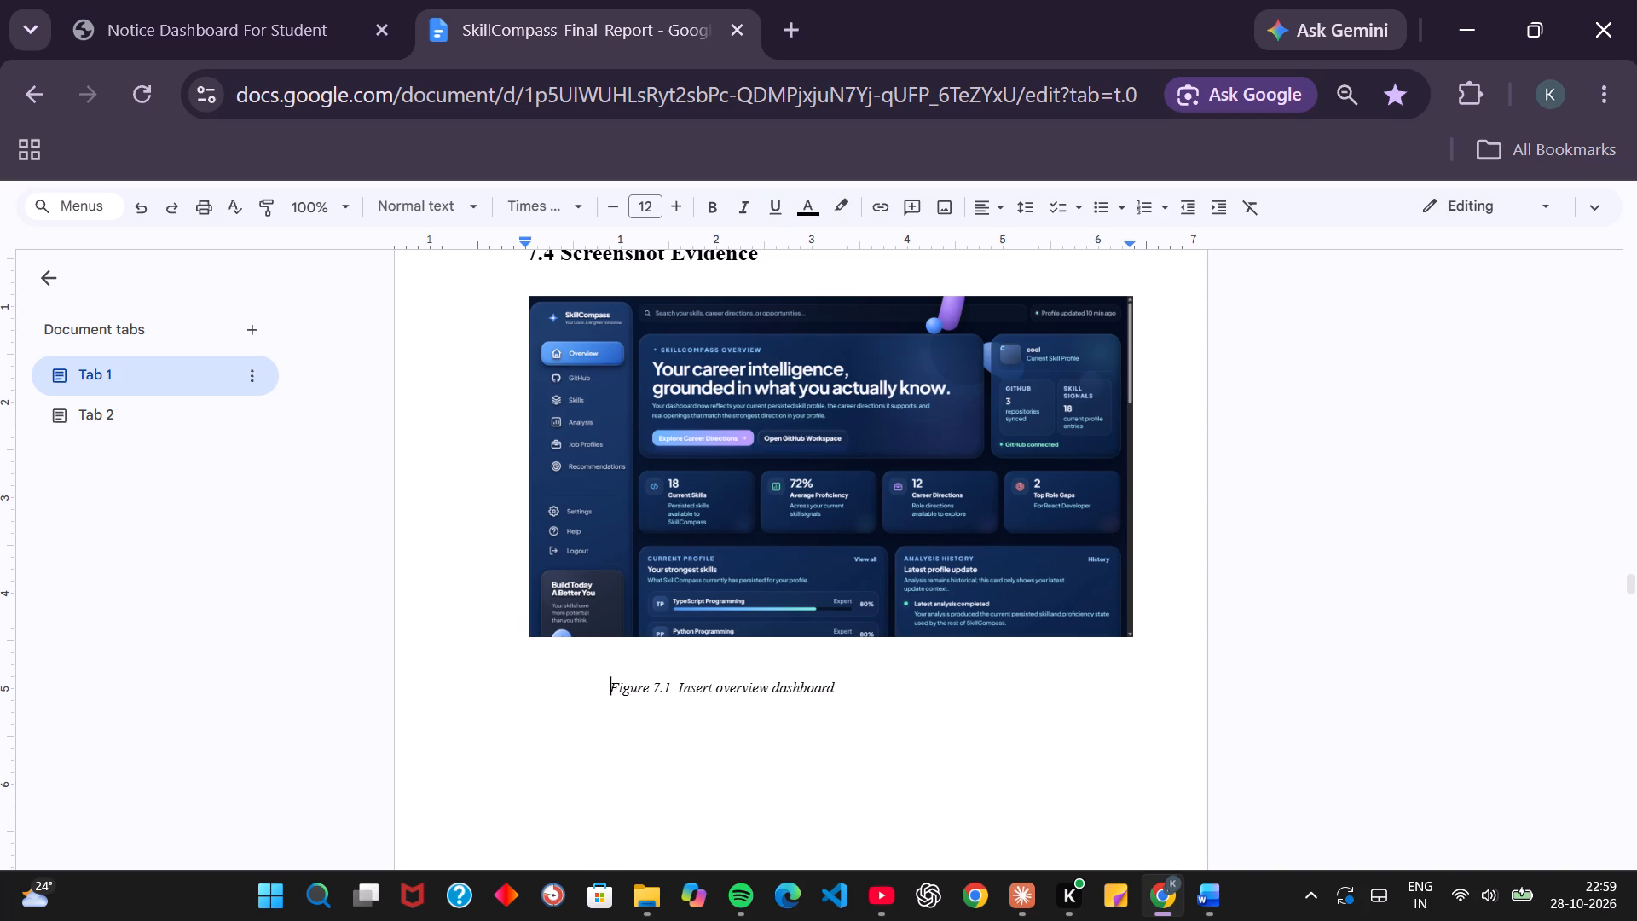
pyautogui.press('BackSpace')
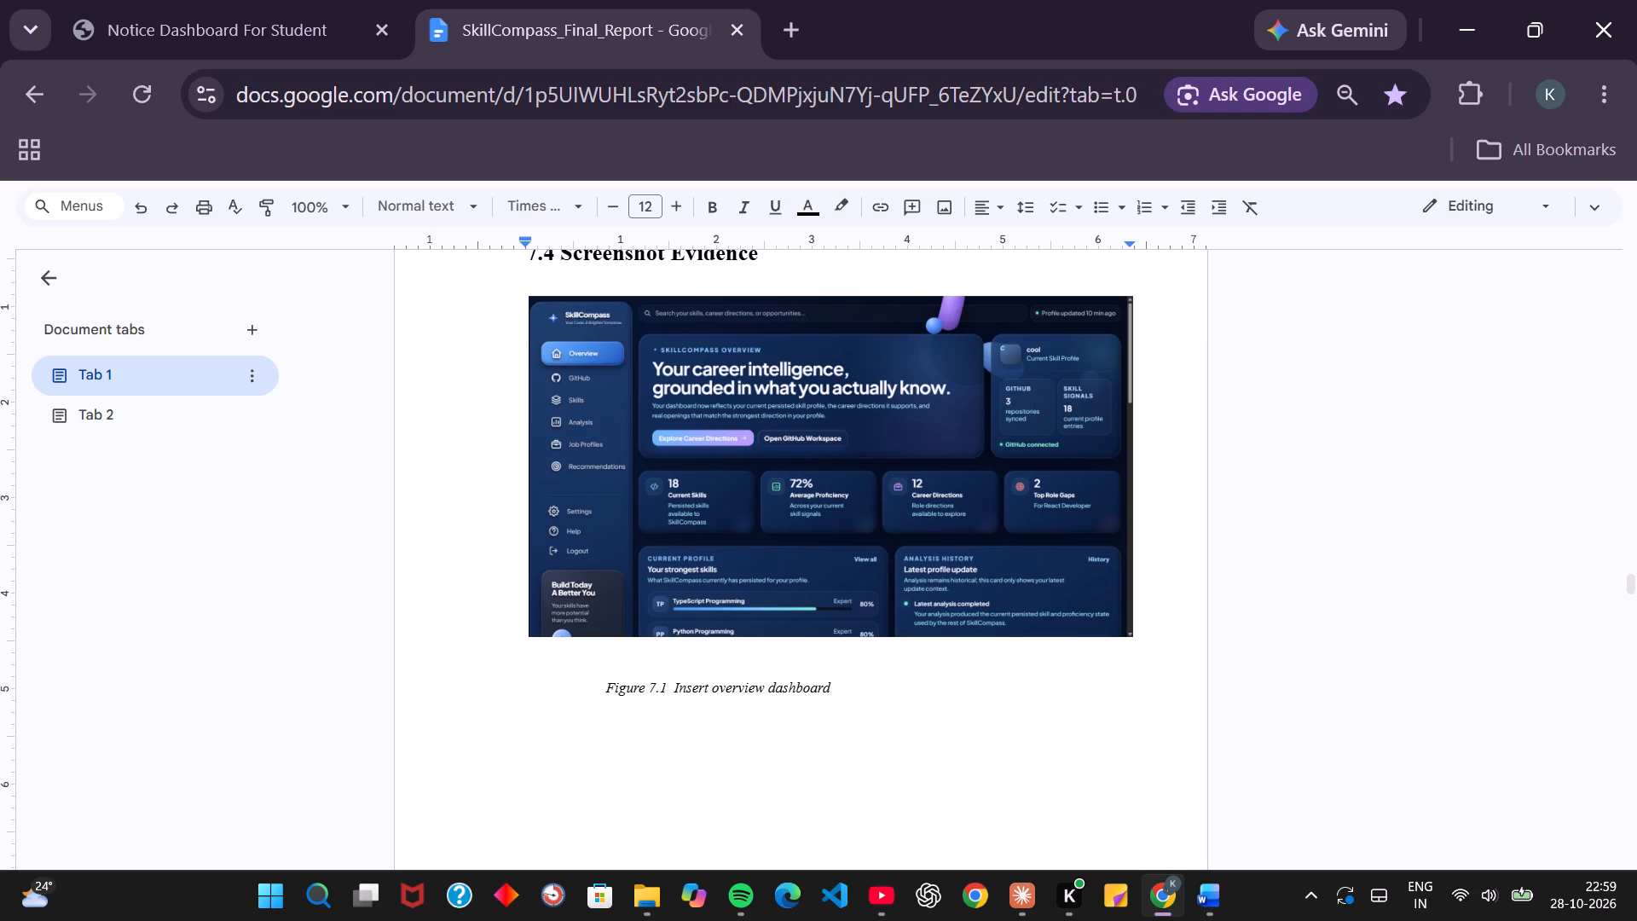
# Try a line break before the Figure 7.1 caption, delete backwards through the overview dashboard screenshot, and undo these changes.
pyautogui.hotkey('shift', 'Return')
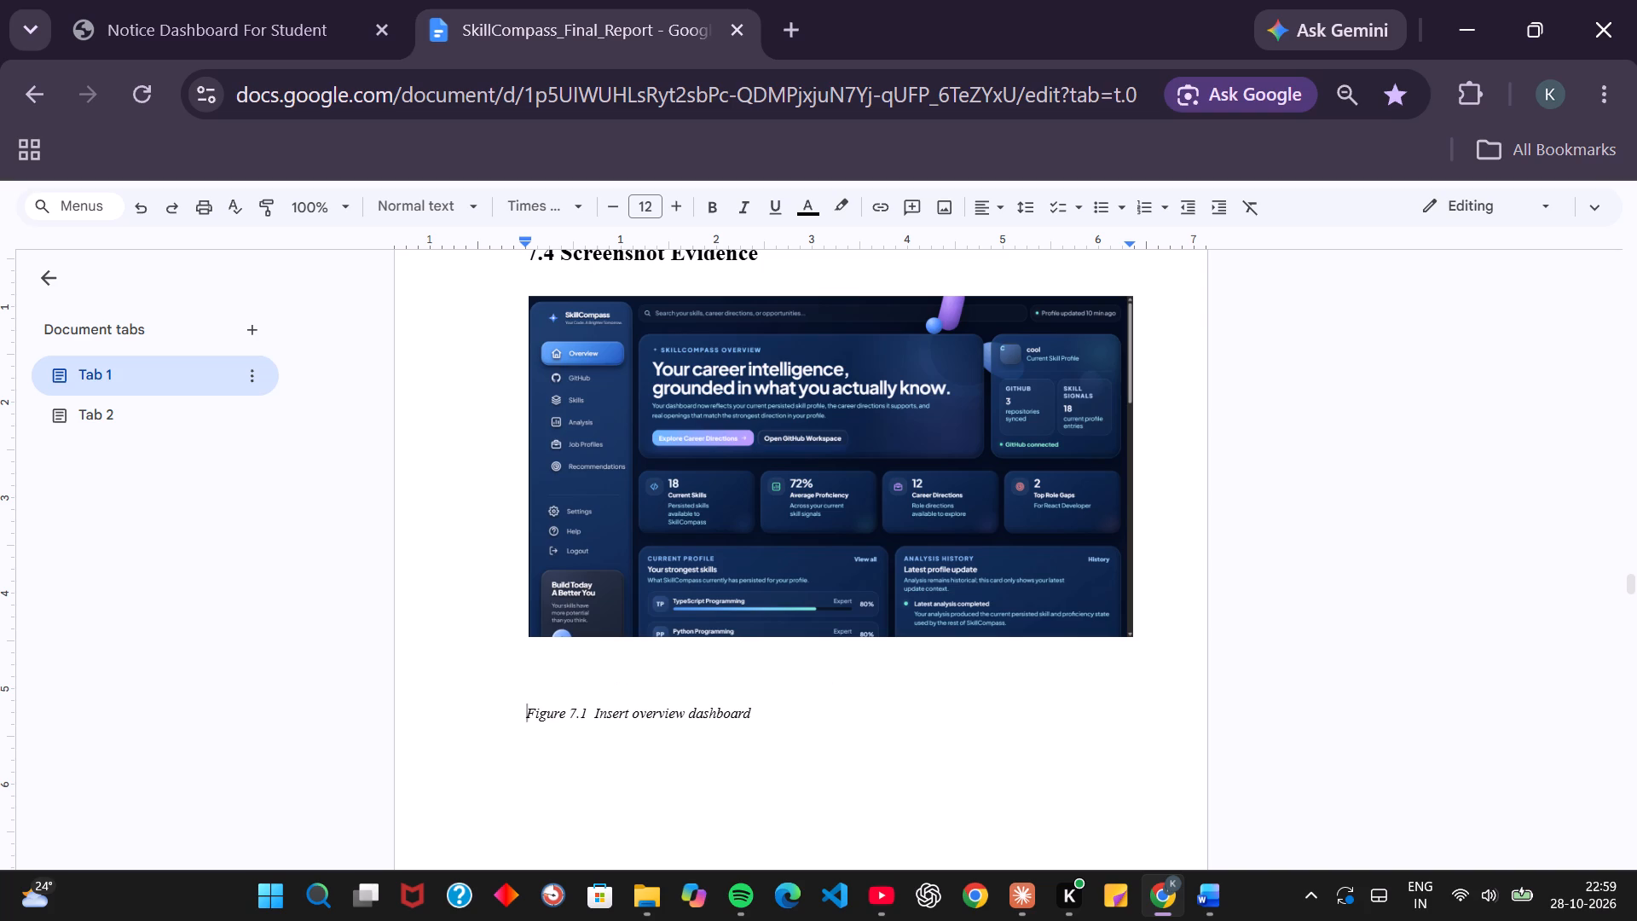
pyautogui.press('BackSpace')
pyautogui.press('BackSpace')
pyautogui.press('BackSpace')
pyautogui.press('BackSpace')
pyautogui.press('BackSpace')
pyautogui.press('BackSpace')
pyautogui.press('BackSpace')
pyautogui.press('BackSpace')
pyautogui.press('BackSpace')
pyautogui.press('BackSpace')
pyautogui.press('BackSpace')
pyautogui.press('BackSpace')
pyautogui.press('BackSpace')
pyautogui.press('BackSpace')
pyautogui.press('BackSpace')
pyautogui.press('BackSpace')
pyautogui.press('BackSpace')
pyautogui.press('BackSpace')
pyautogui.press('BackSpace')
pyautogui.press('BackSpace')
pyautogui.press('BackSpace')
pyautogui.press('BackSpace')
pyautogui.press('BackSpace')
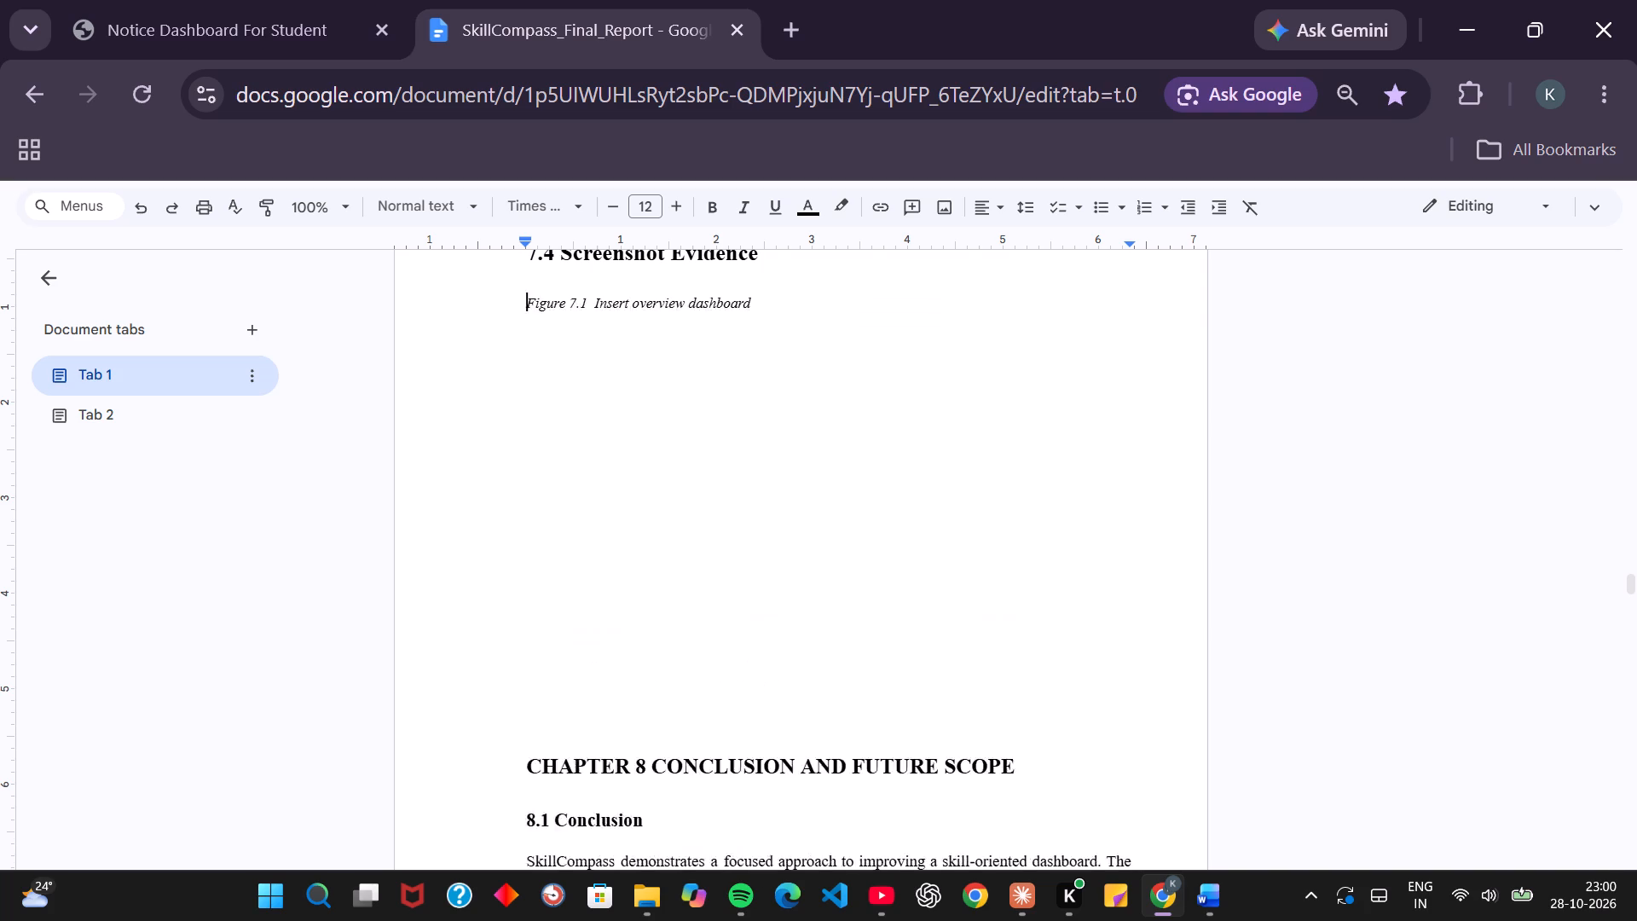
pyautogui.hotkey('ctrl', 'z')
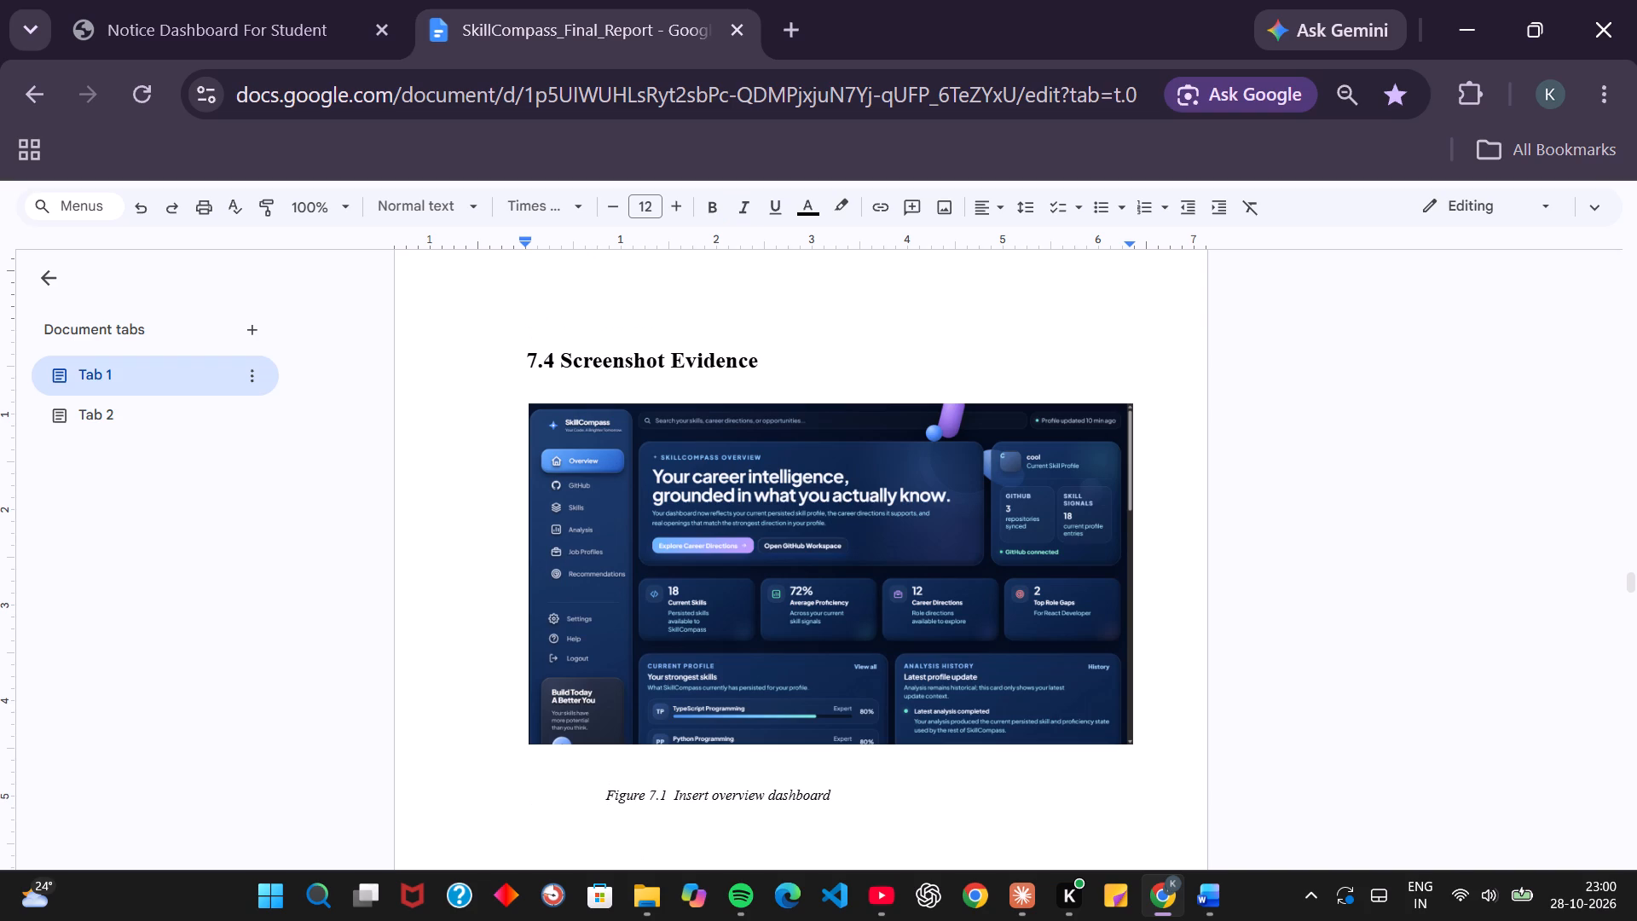
# Add more leading spaces before the Figure 7.1 caption so it sits roughly centred under the overview dashboard screenshot.
pyautogui.press('space')
pyautogui.press('space')
pyautogui.press('space')
pyautogui.press('space')
pyautogui.press('space')
pyautogui.press('space')
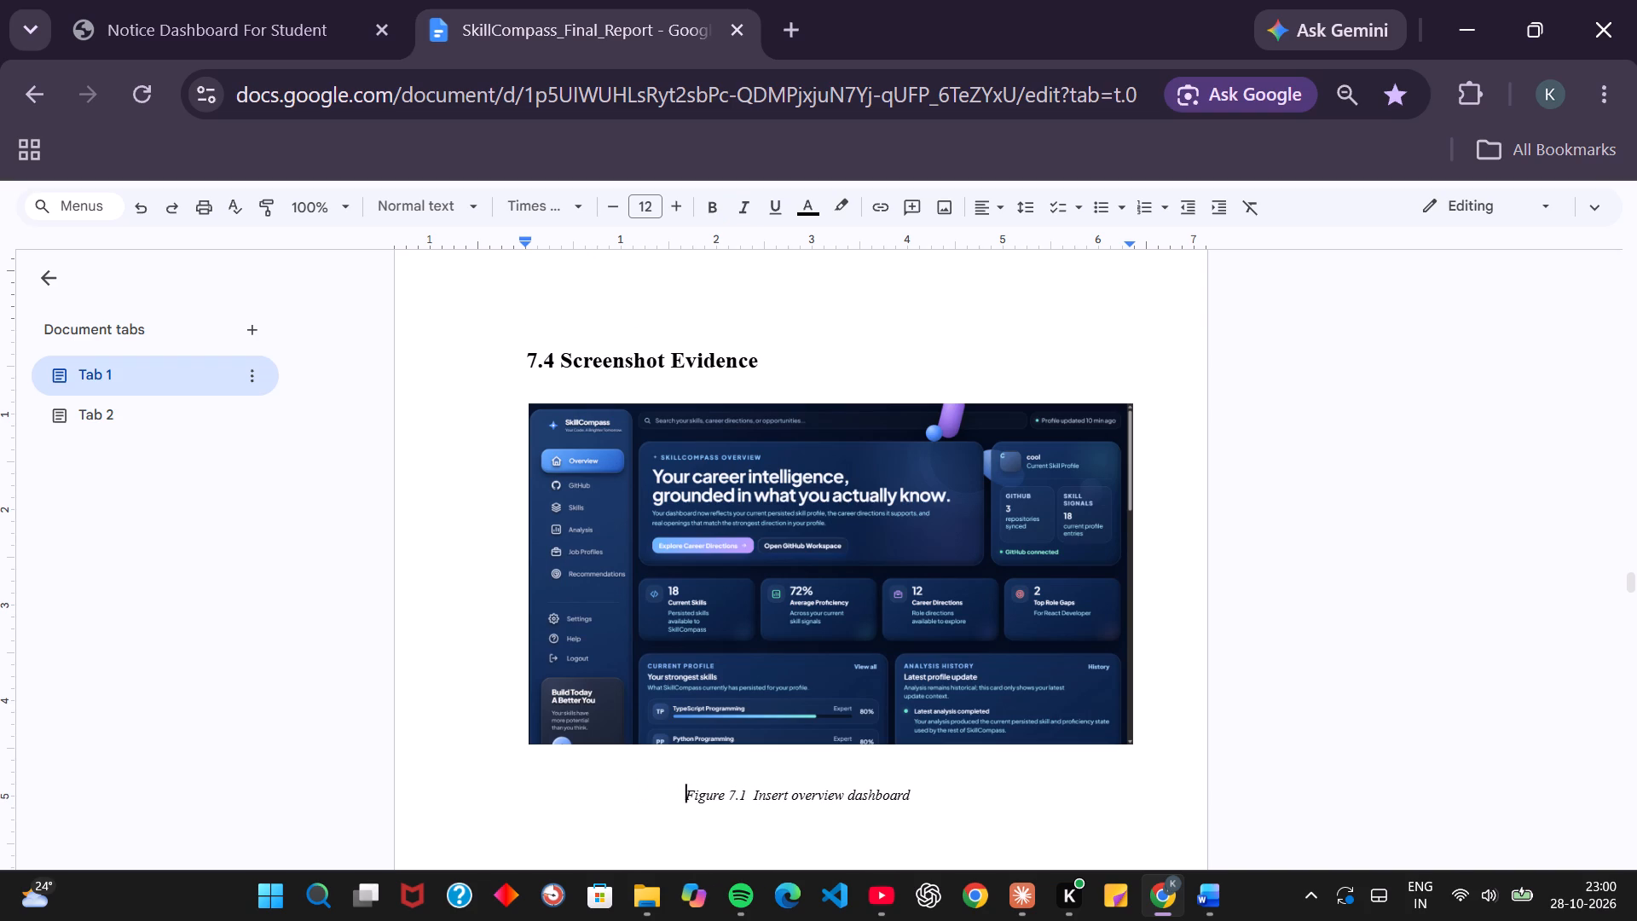
pyautogui.press('space')
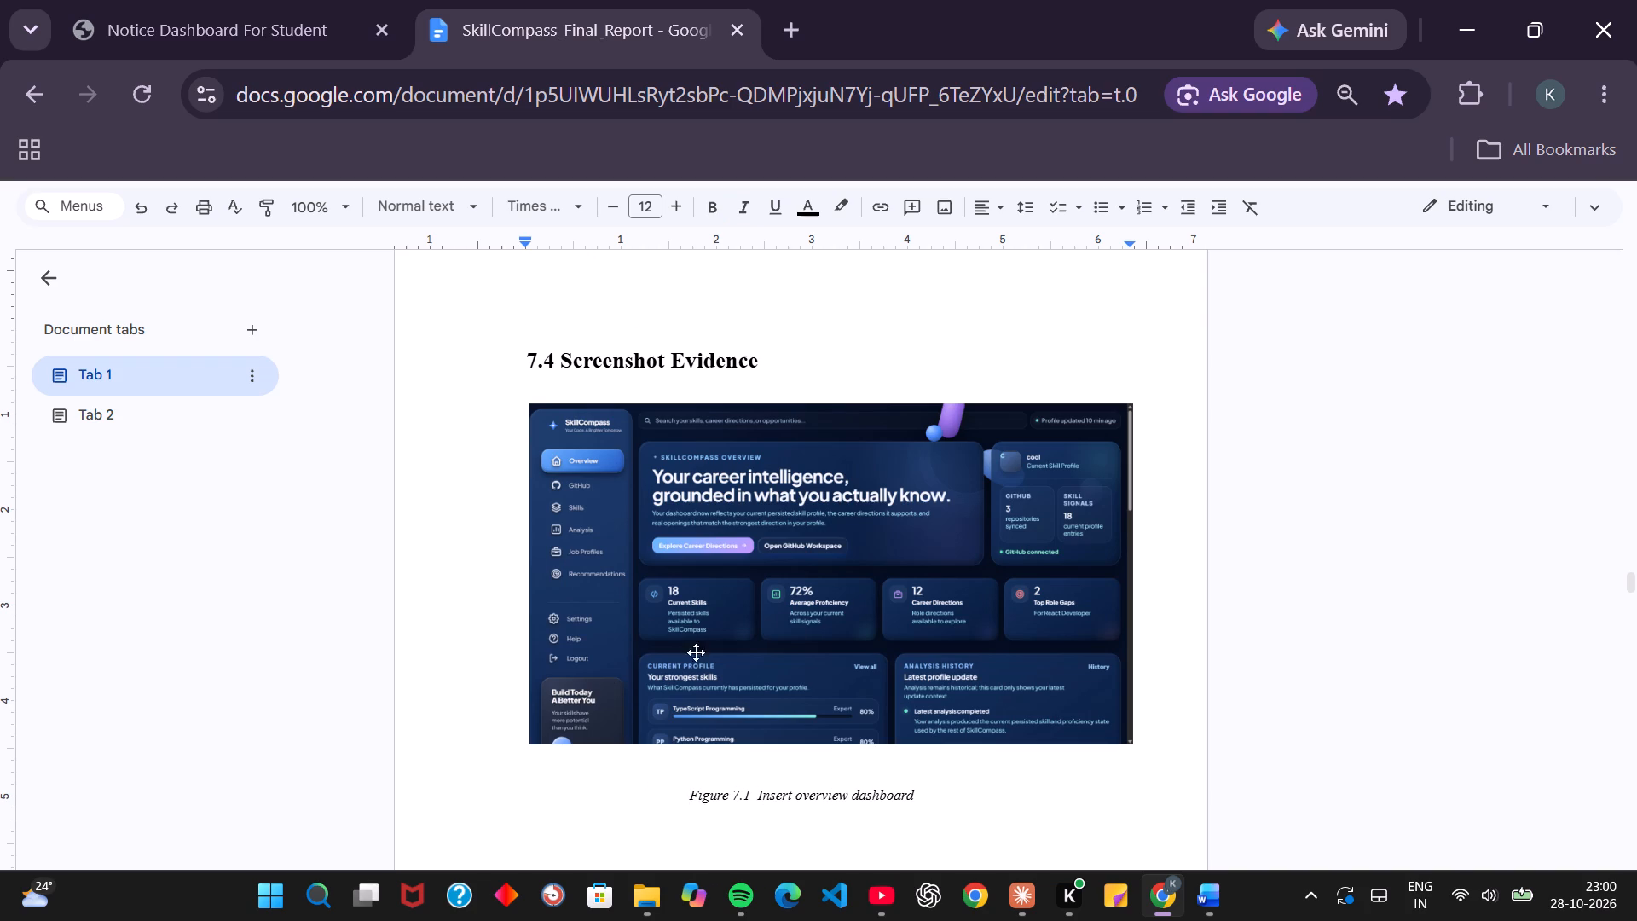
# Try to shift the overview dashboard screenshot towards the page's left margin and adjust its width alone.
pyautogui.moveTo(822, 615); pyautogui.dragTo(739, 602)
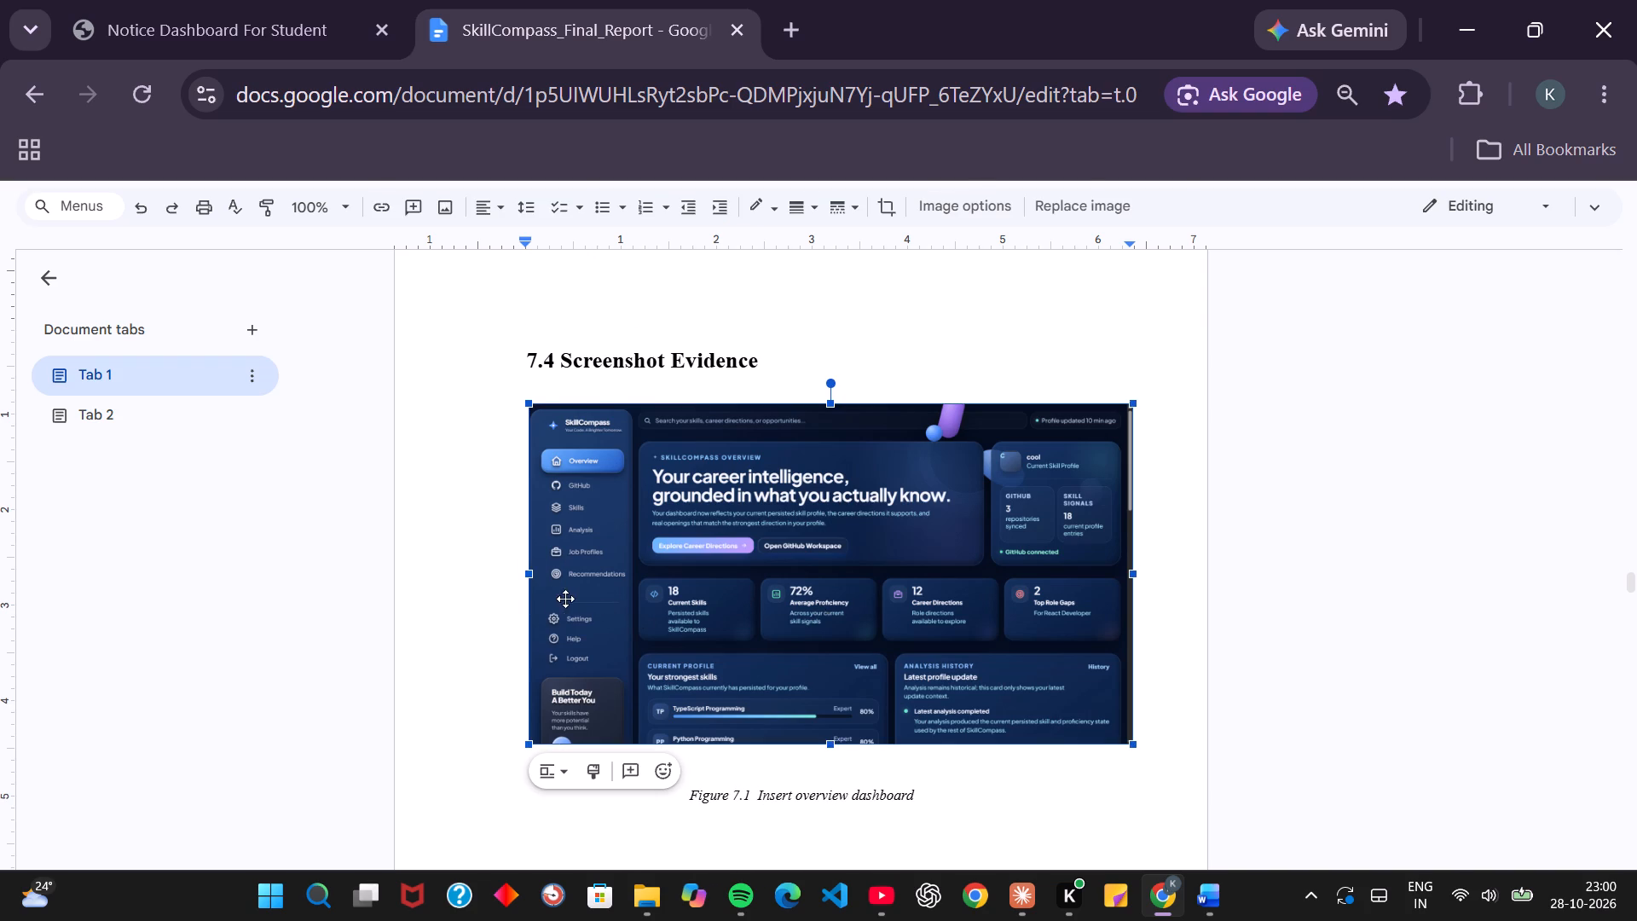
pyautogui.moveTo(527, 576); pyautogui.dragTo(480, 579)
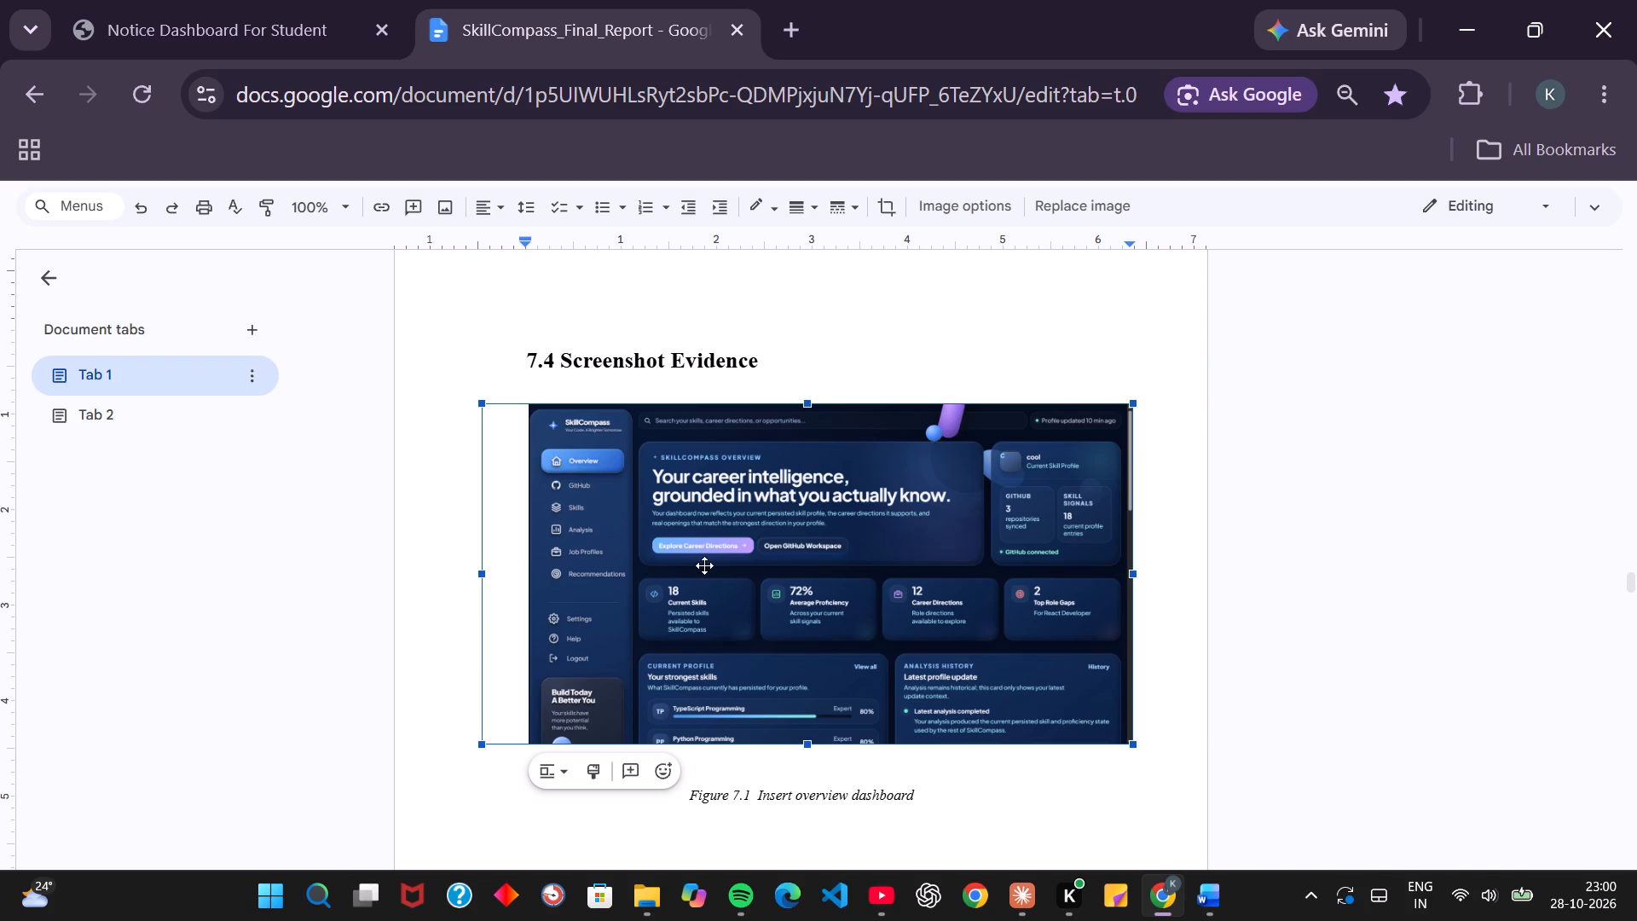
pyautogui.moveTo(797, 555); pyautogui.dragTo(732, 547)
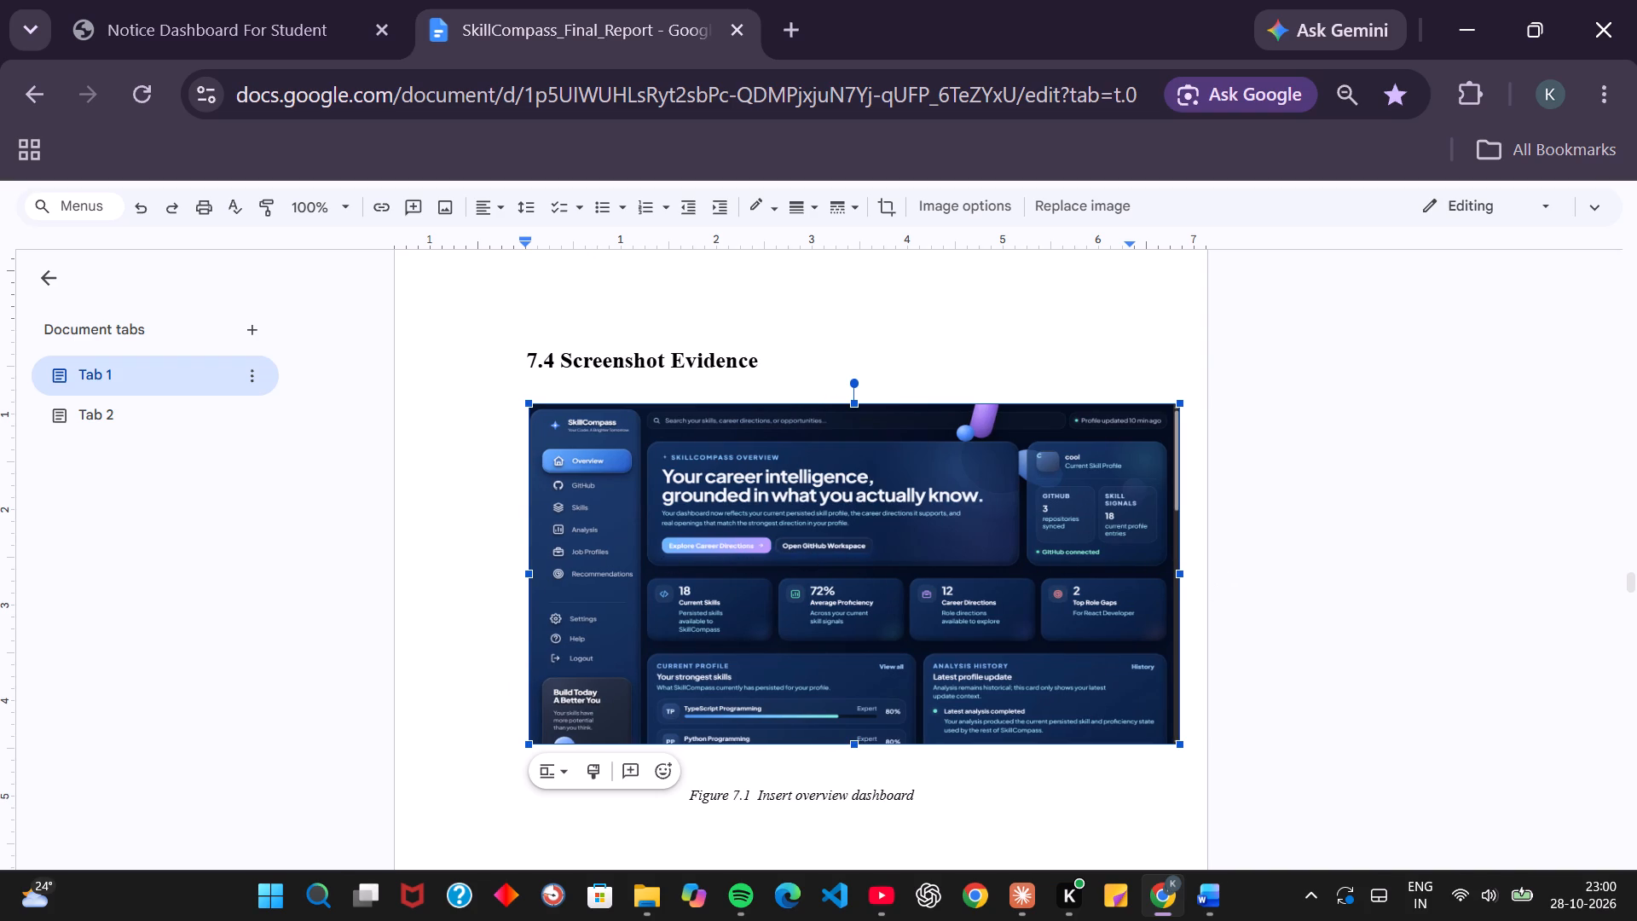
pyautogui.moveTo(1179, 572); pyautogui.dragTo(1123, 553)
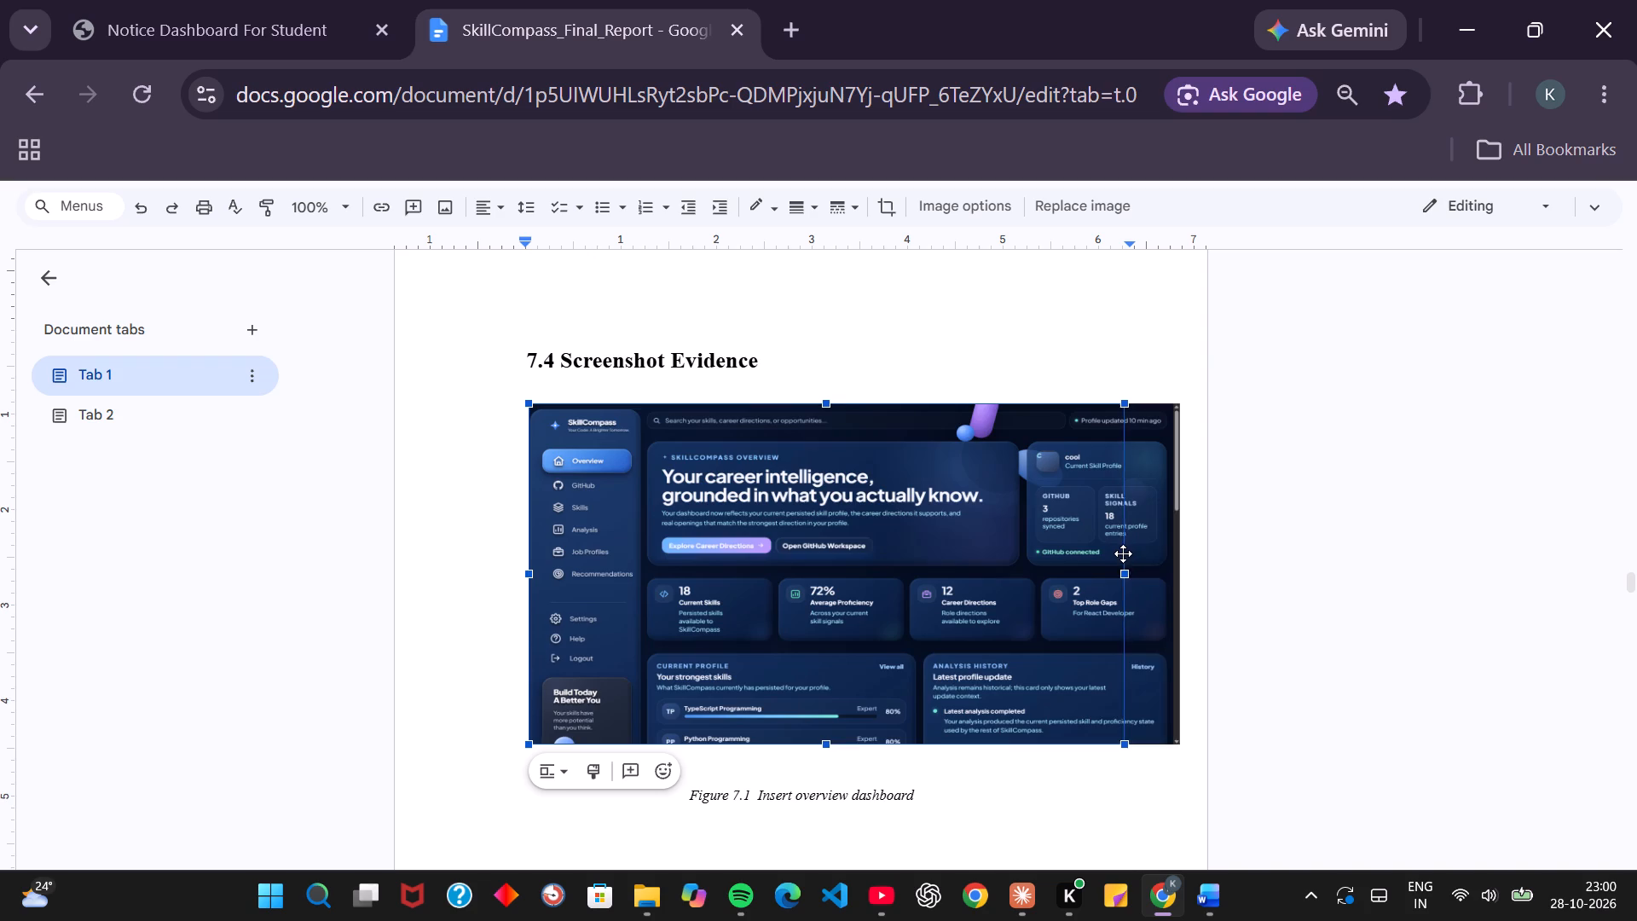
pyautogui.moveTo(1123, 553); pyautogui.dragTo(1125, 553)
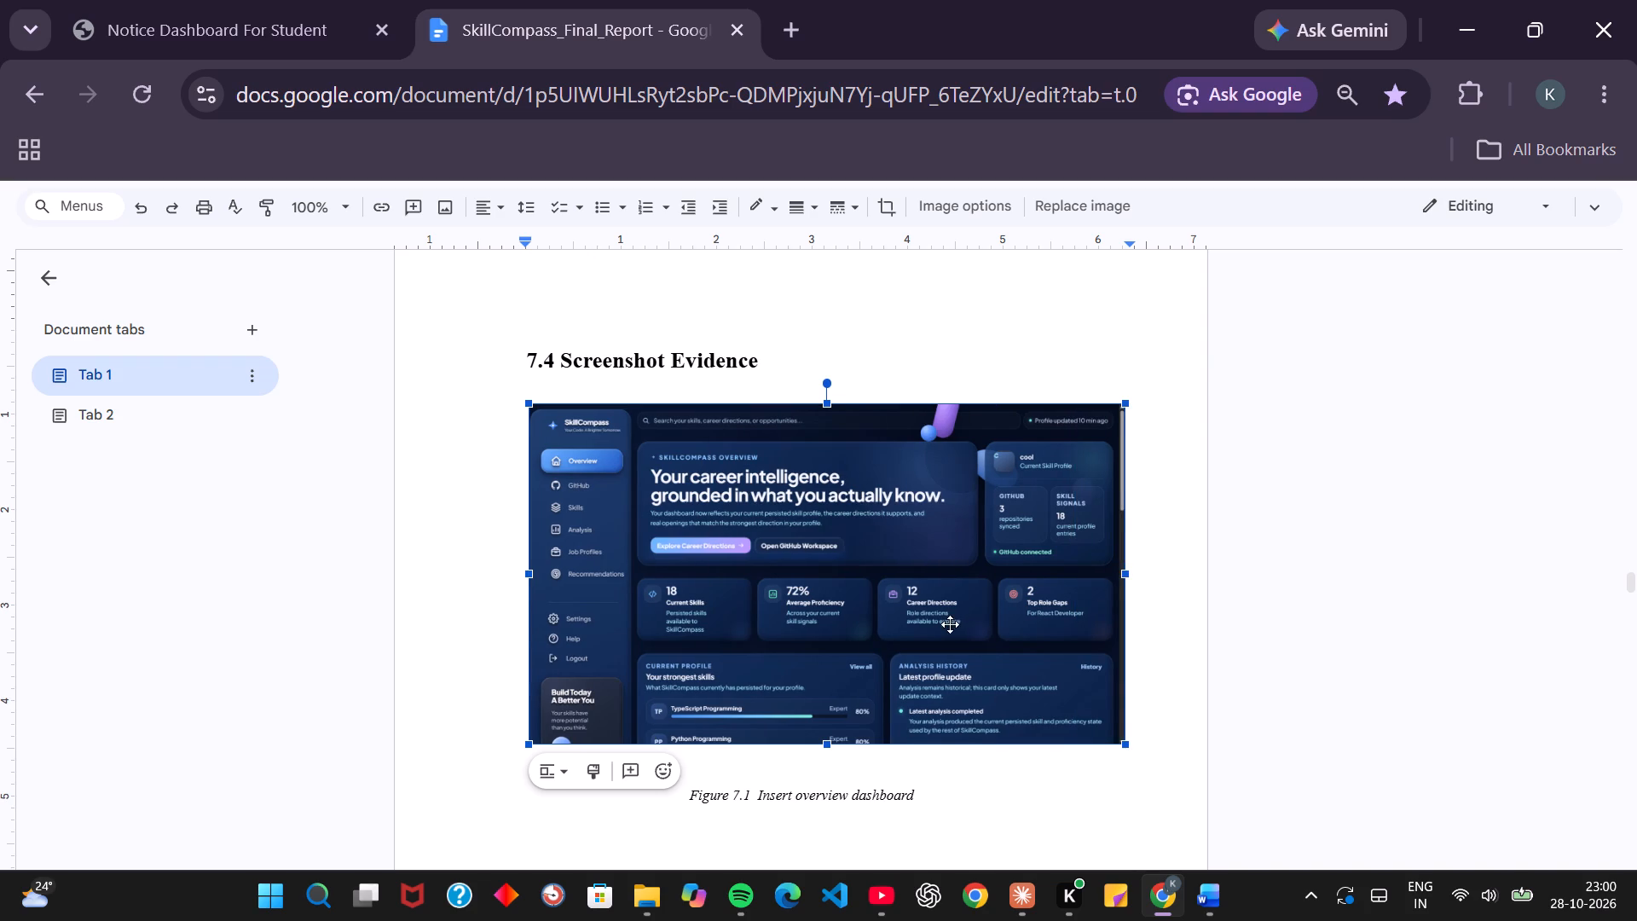
# Undo the recent width changes to the overview dashboard screenshot and the last spacing added before the Figure 7.1 caption.
pyautogui.scroll(-1, 950, 624)
pyautogui.scroll(1, 950, 624)
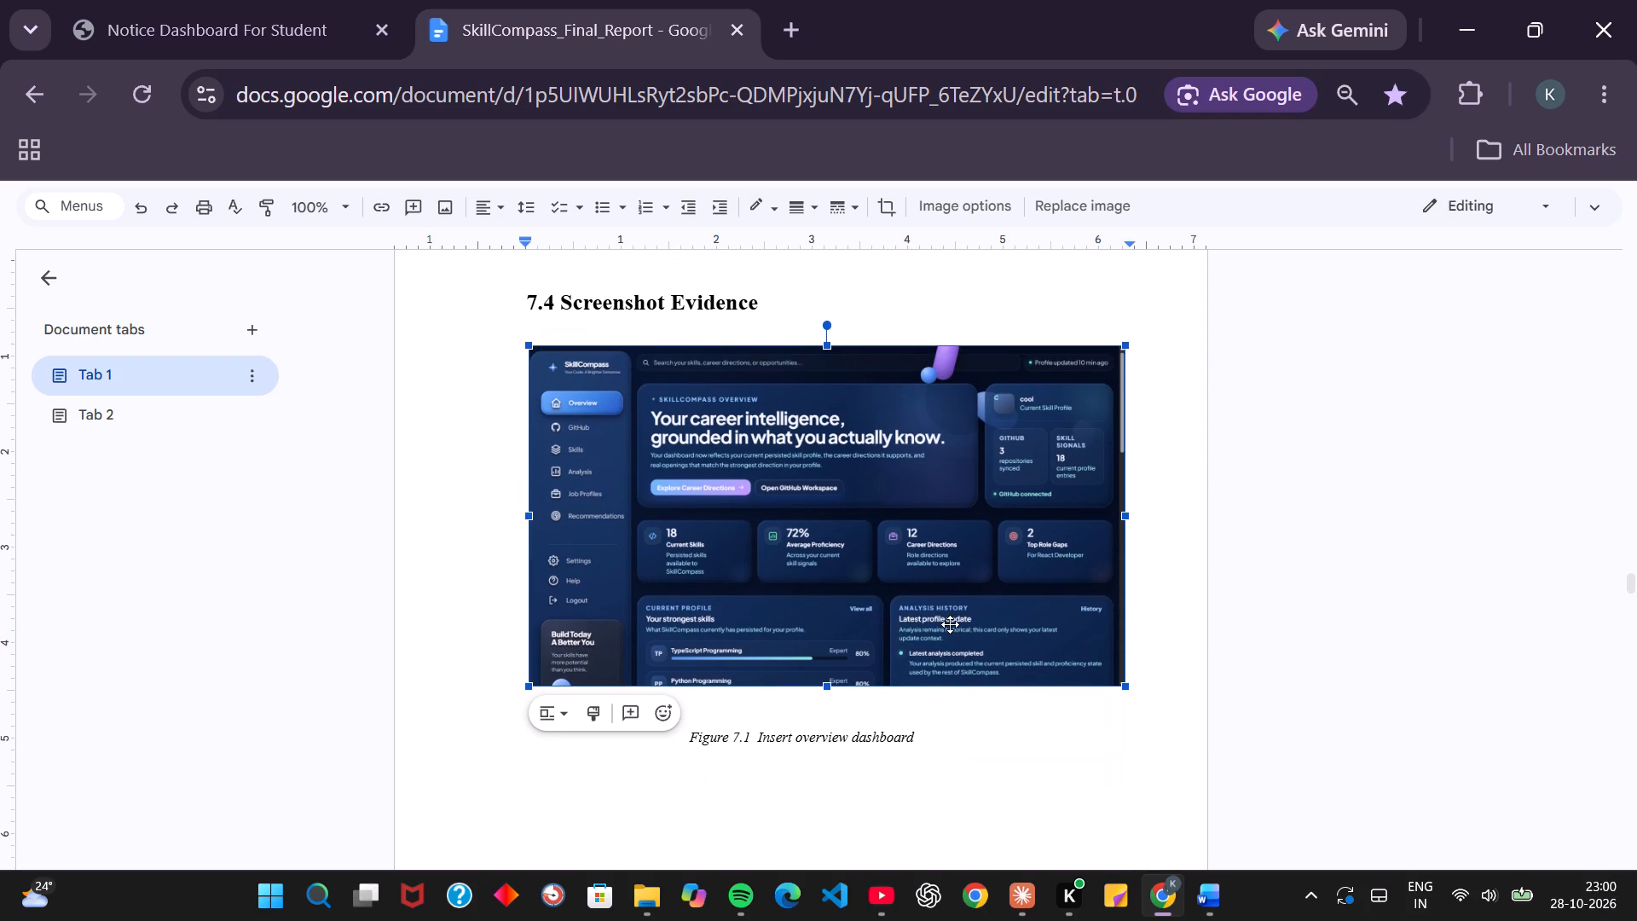
pyautogui.click(950, 624)
pyautogui.scroll(-1, 950, 624)
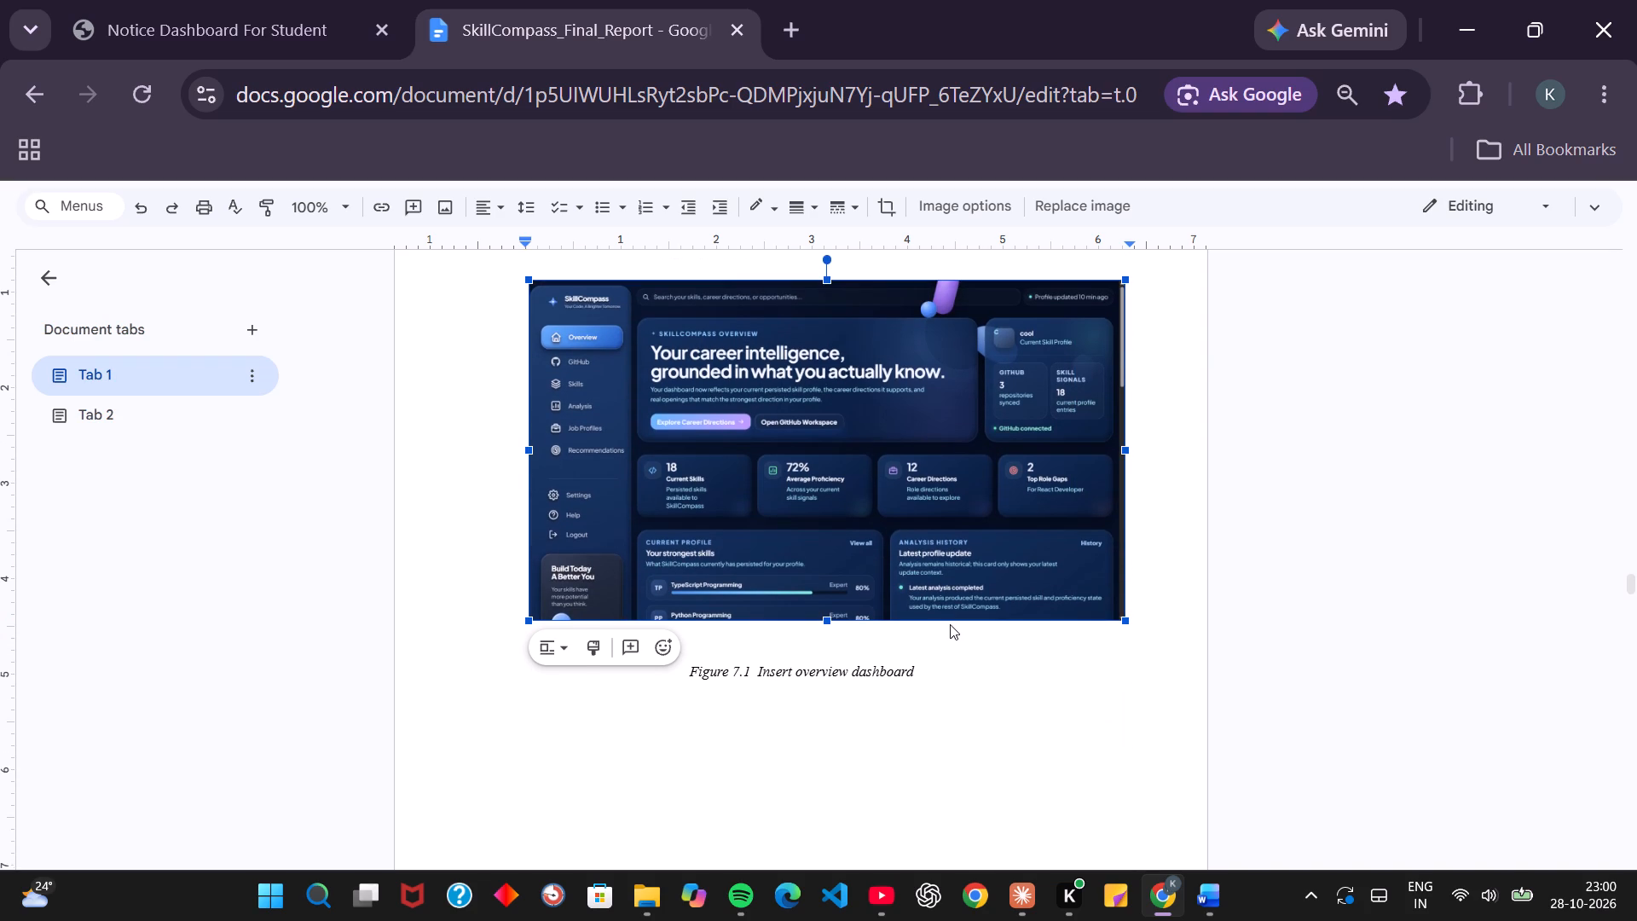
pyautogui.click(925, 597)
pyautogui.hotkey('ctrl', 'z')
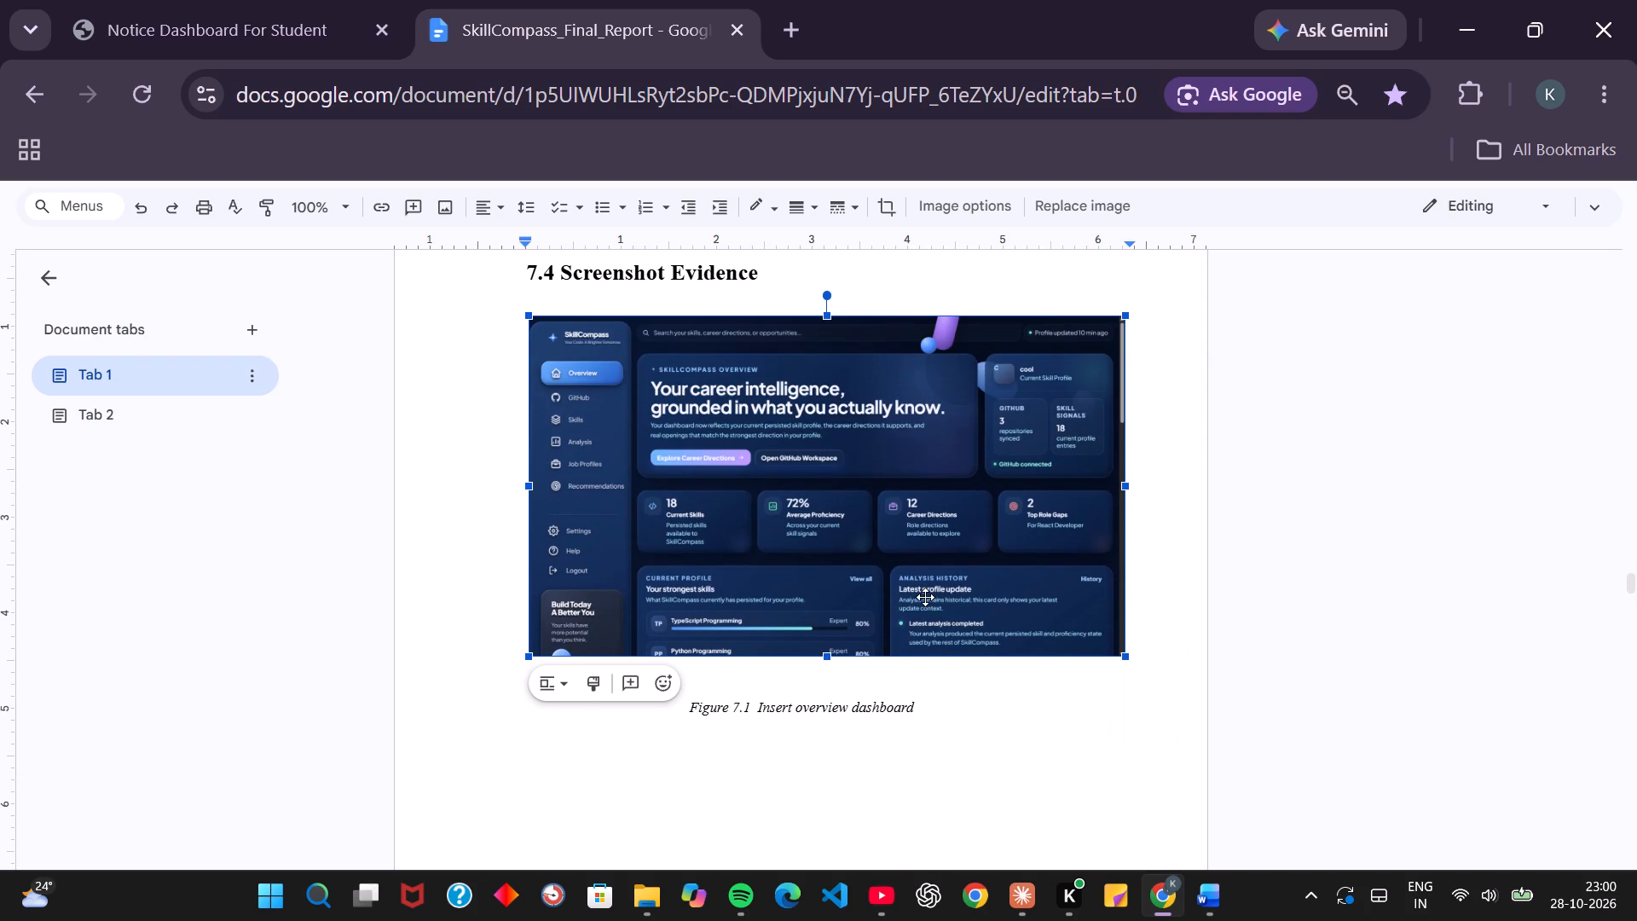
pyautogui.hotkey('ctrl', 'z')
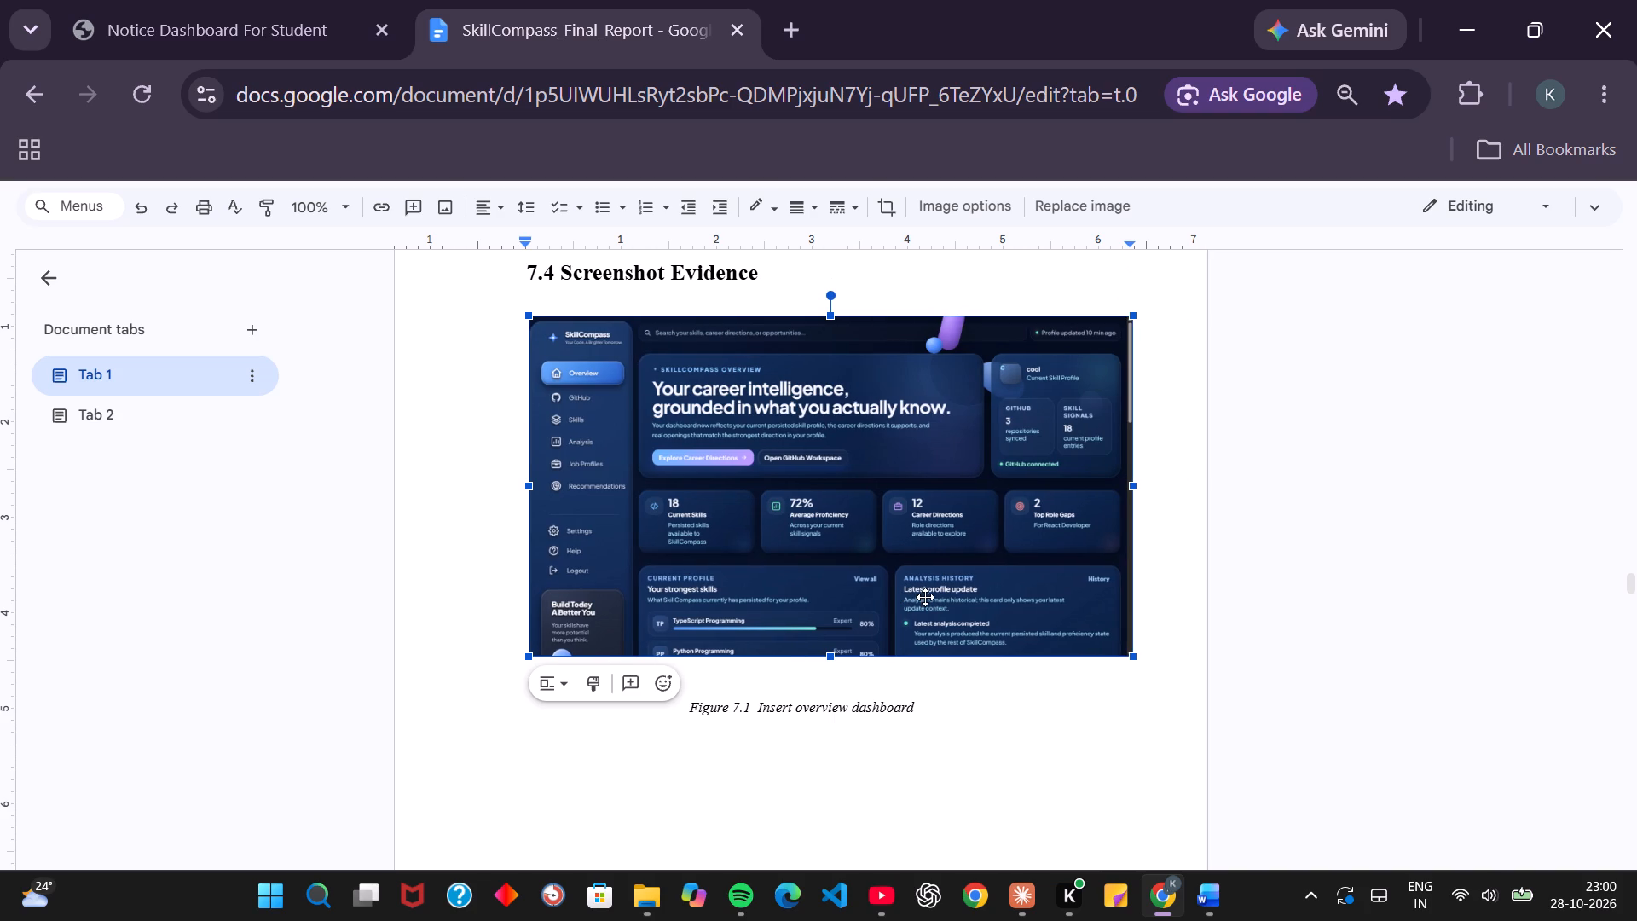
pyautogui.hotkey('ctrl', 'z')
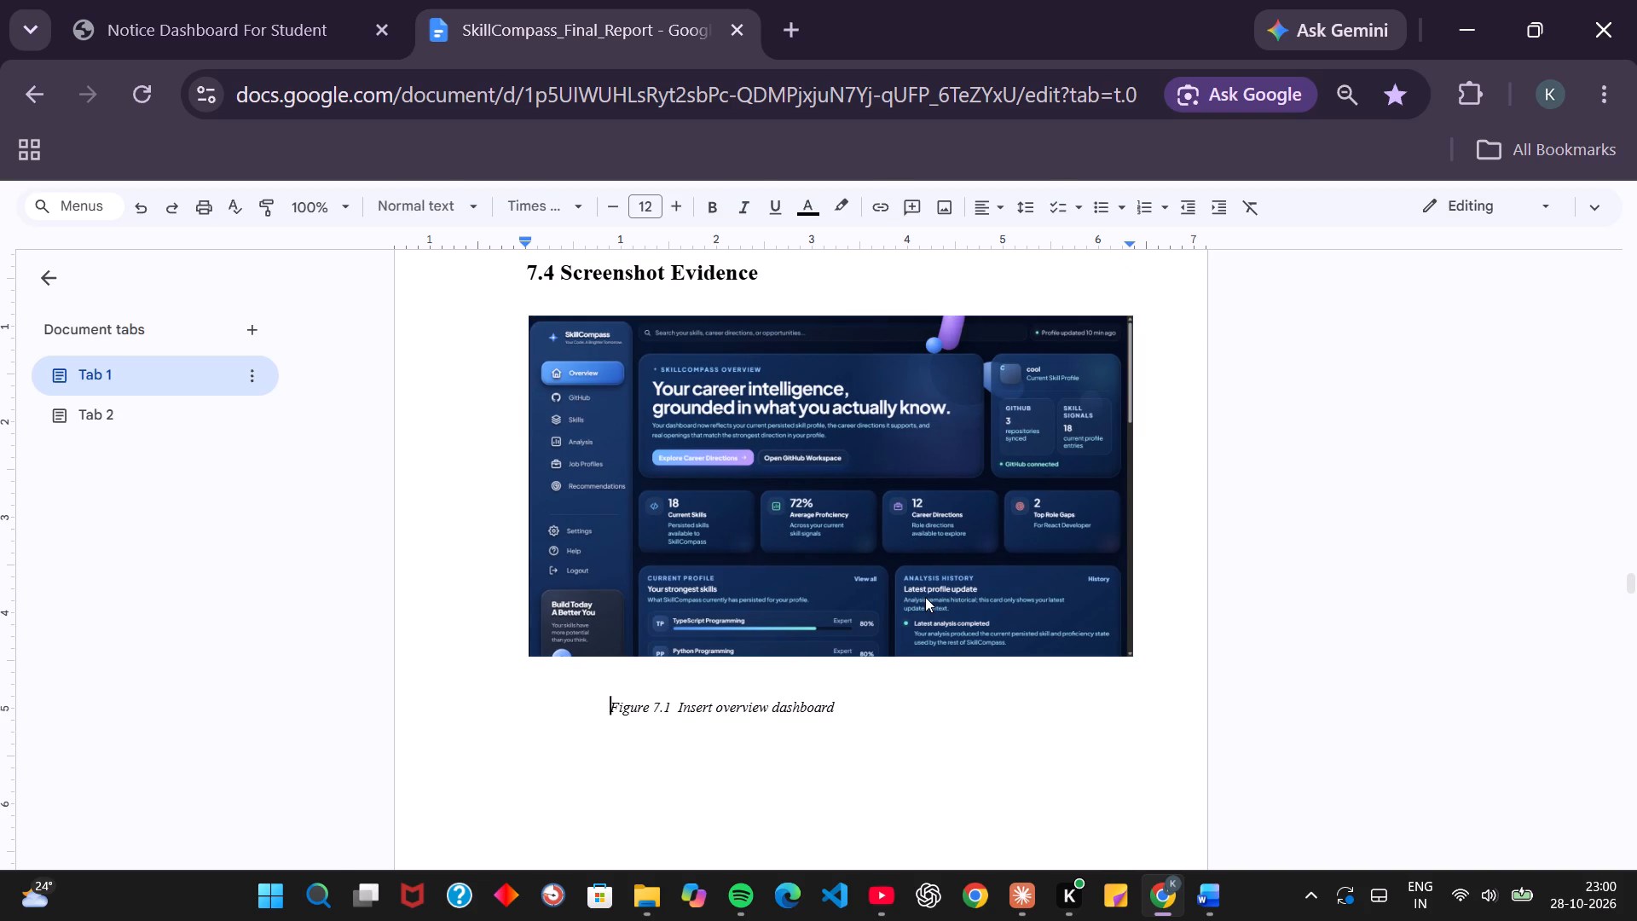
# Add leading spaces before the Figure 7.1 caption so it starts about 1.8 inches from the text margin, roughly centred under the screenshot.
pyautogui.press('BackSpace')
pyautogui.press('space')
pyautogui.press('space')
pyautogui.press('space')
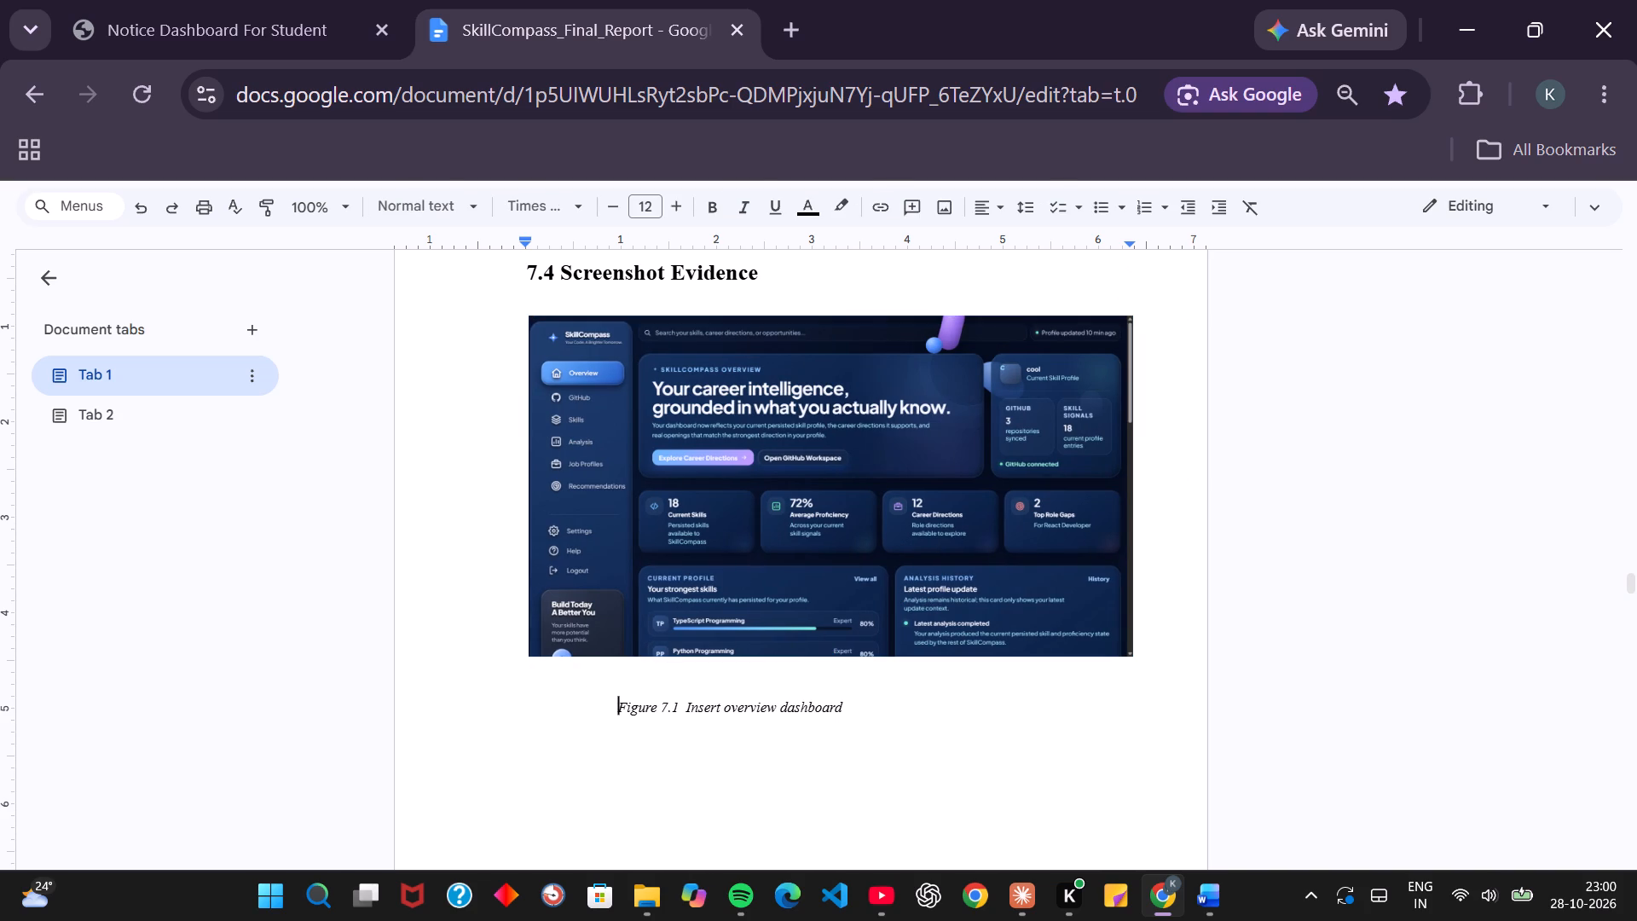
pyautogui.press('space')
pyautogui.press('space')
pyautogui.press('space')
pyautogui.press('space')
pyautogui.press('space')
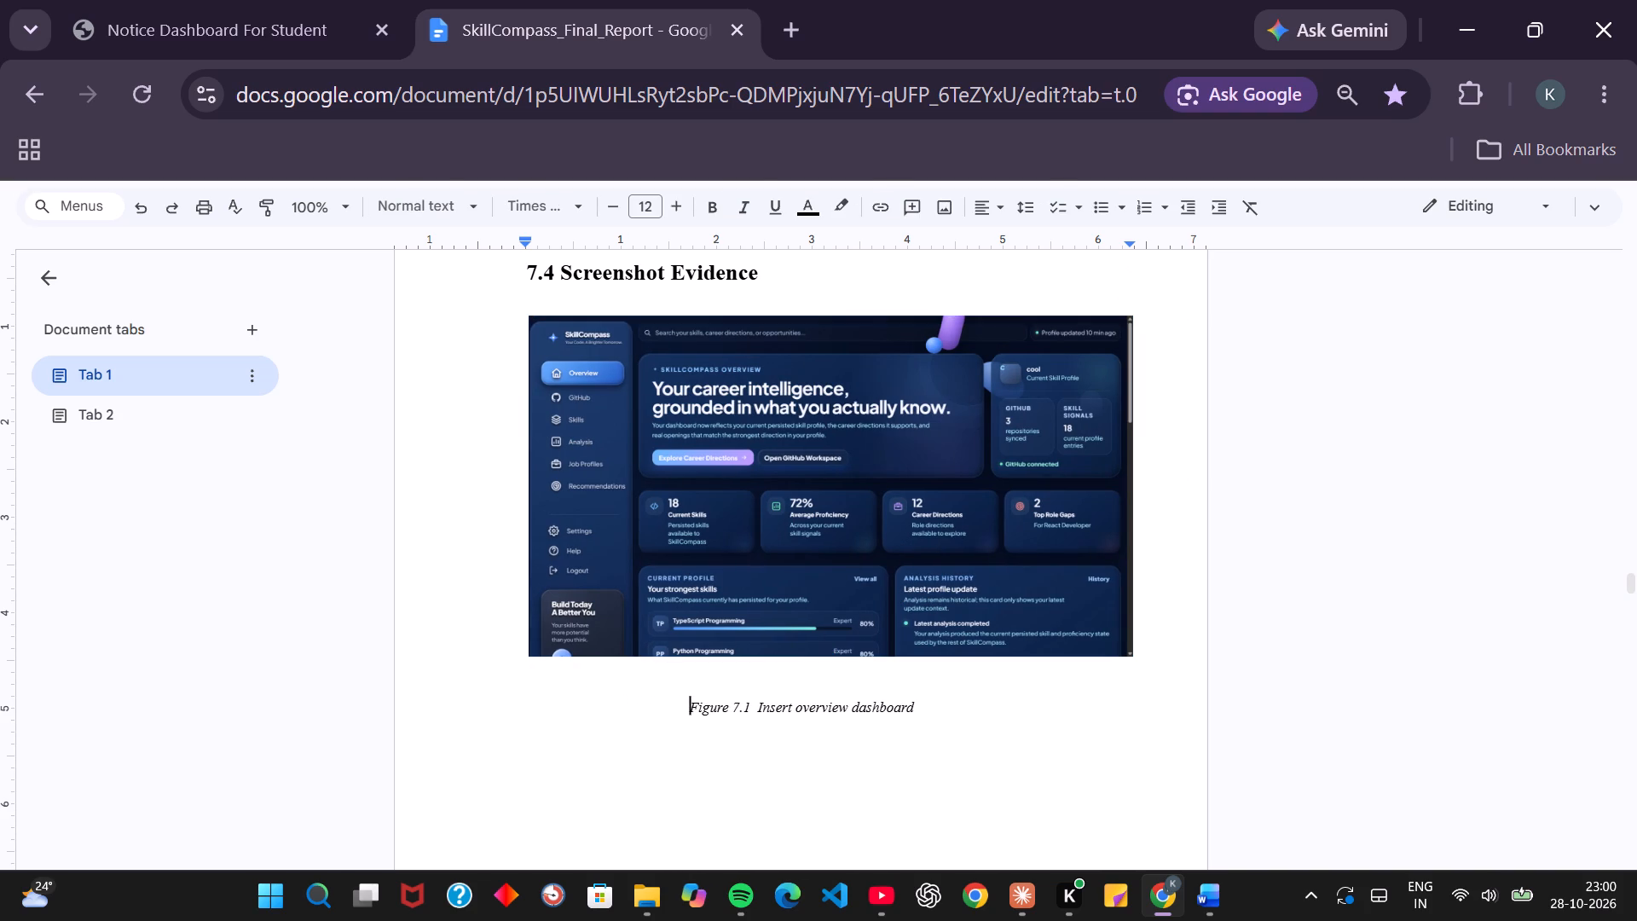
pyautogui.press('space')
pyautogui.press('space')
# Start a new line after the Figure 7.1 caption and insert the GitHub Workspace screenshot, WhatsApp Image 2026-10-28 at 2.13.47 AM (1), from the Gallery.
pyautogui.click(983, 701)
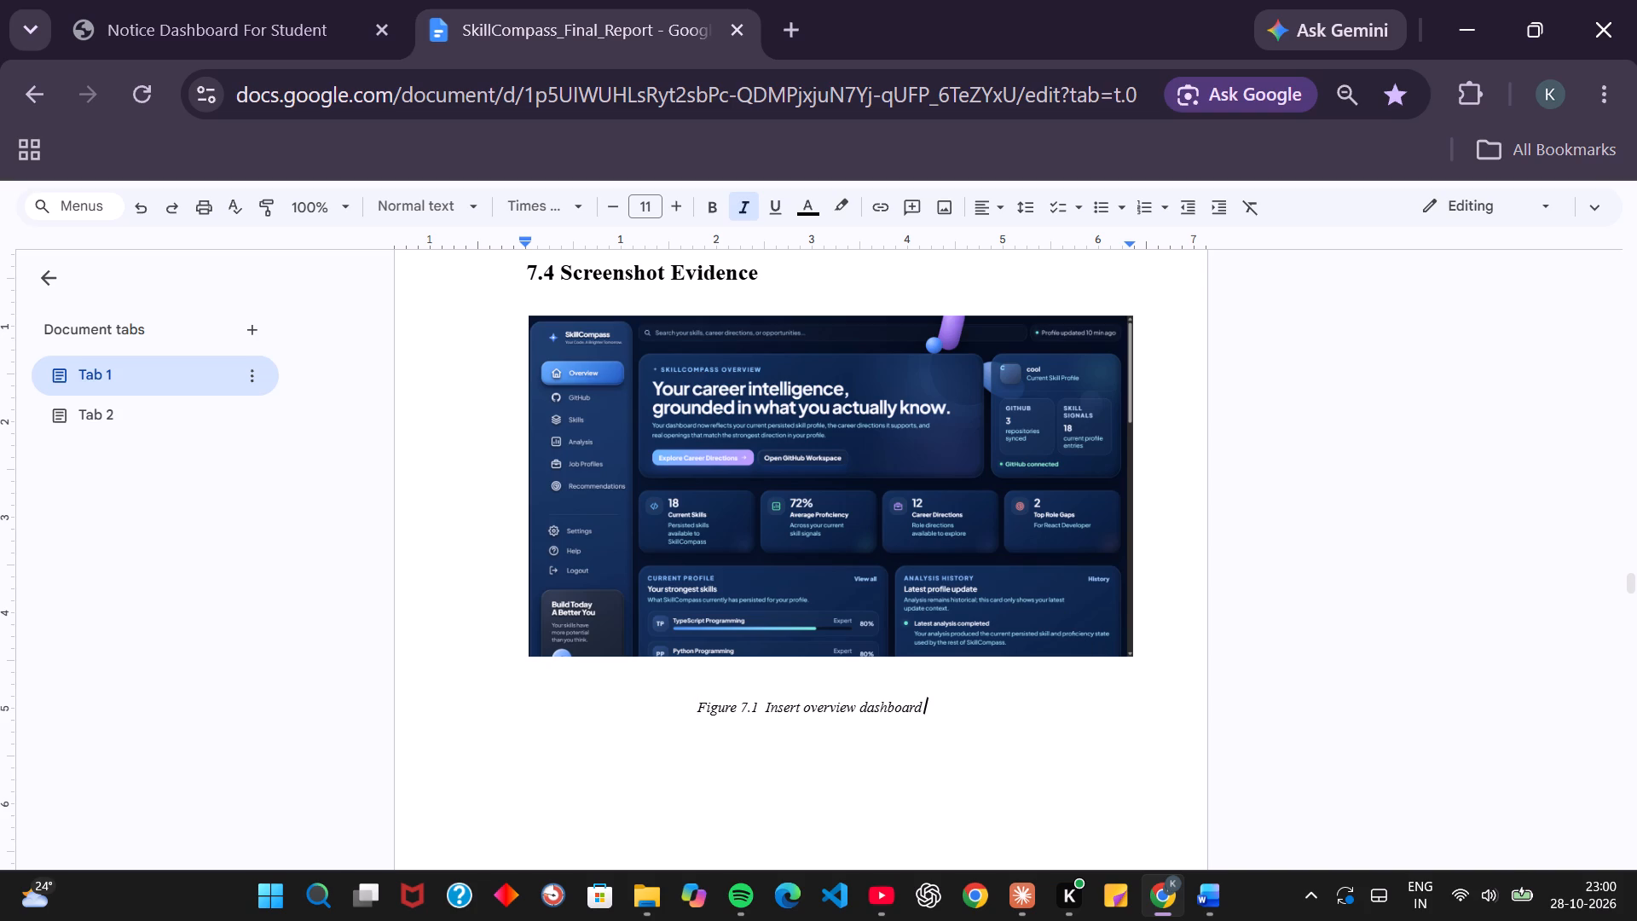
pyautogui.press('Return')
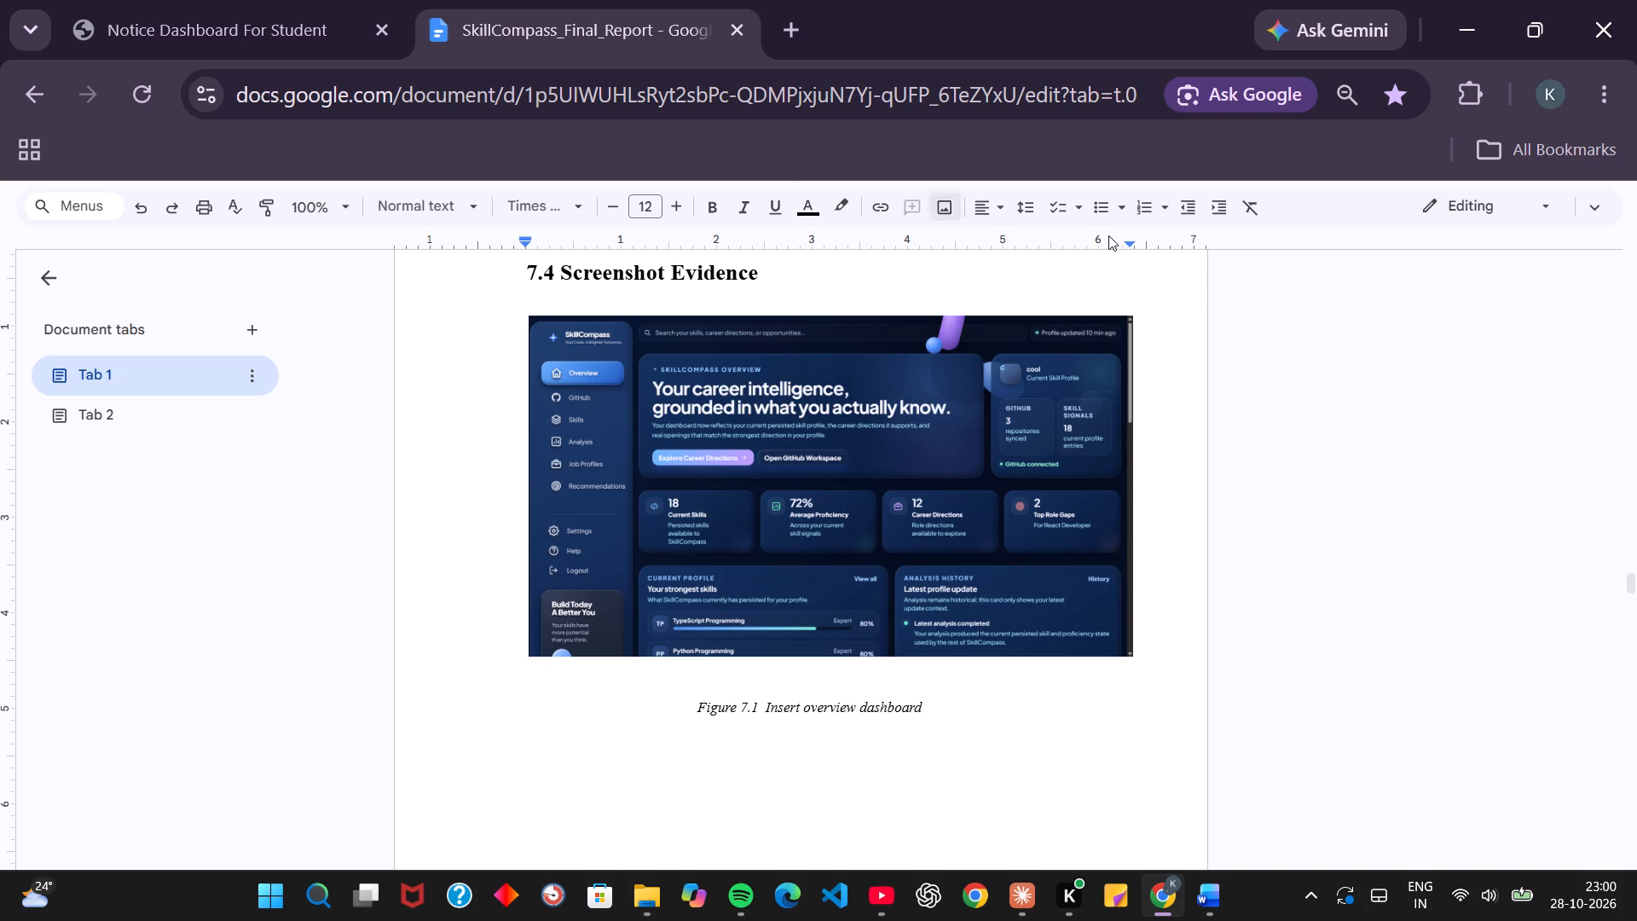
pyautogui.click(949, 211)
pyautogui.click(967, 240)
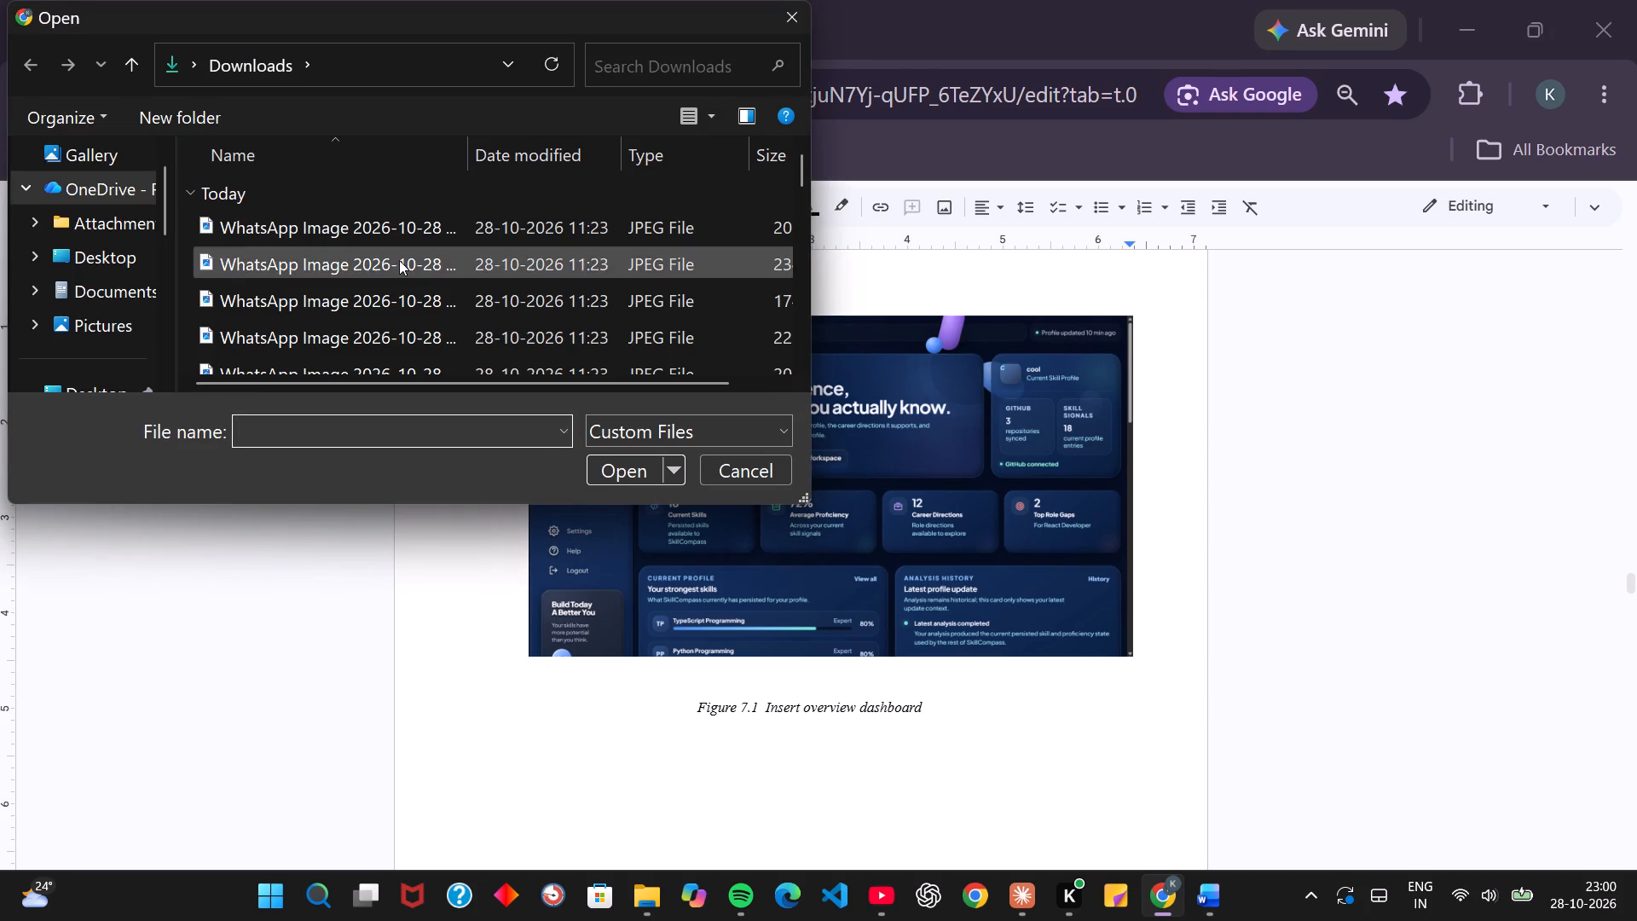
pyautogui.click(107, 139)
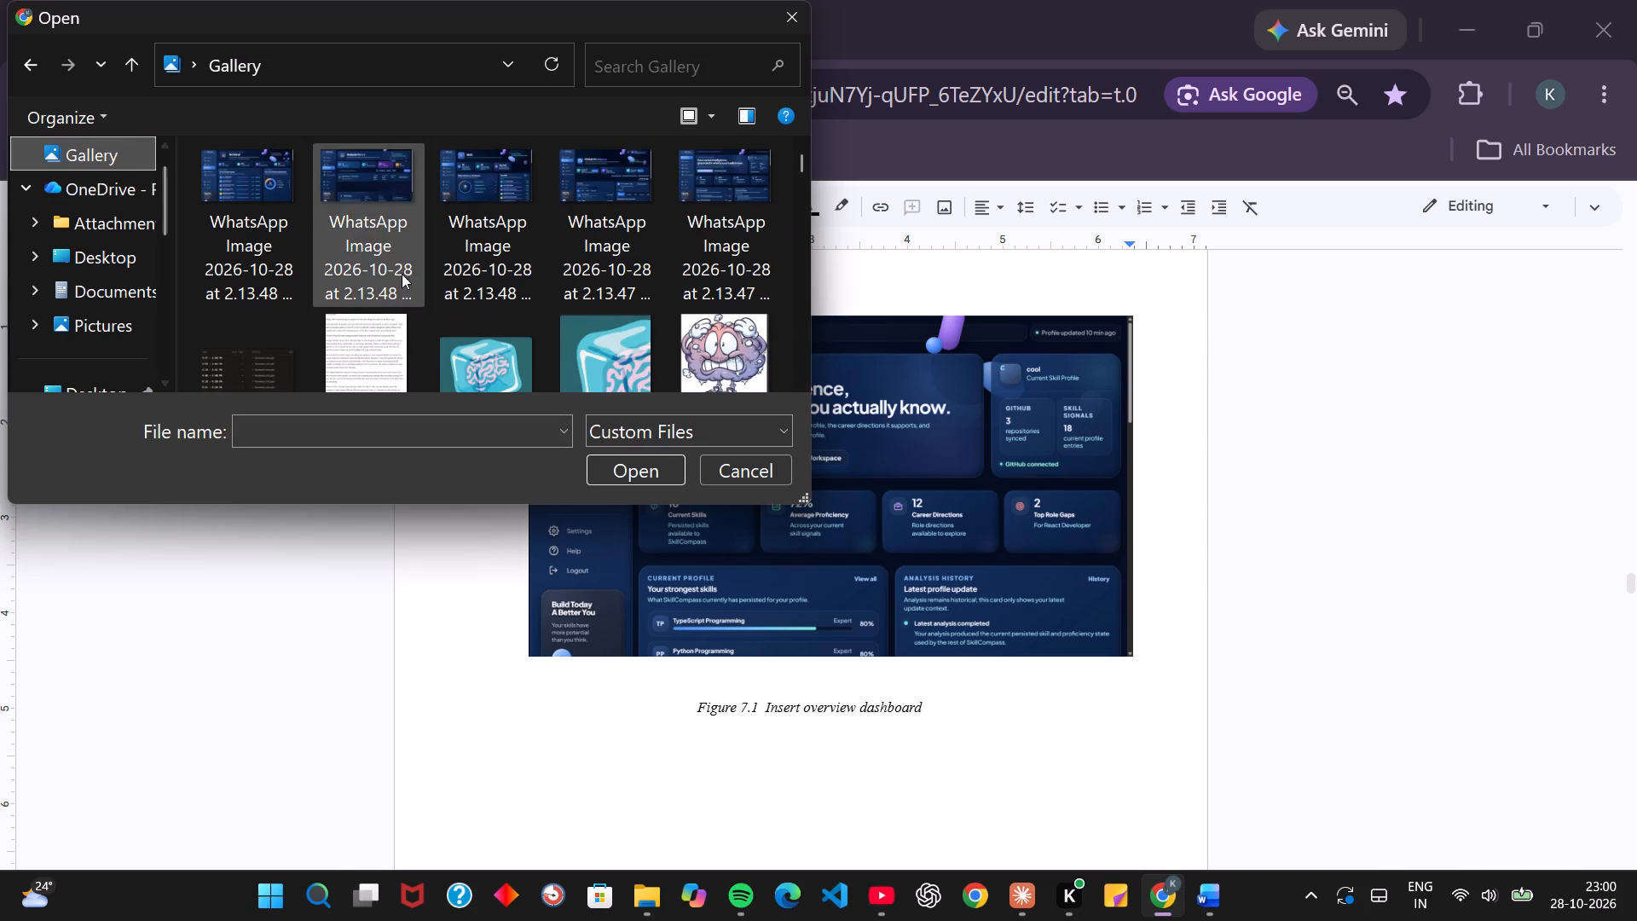
pyautogui.click(627, 196)
pyautogui.click(622, 476)
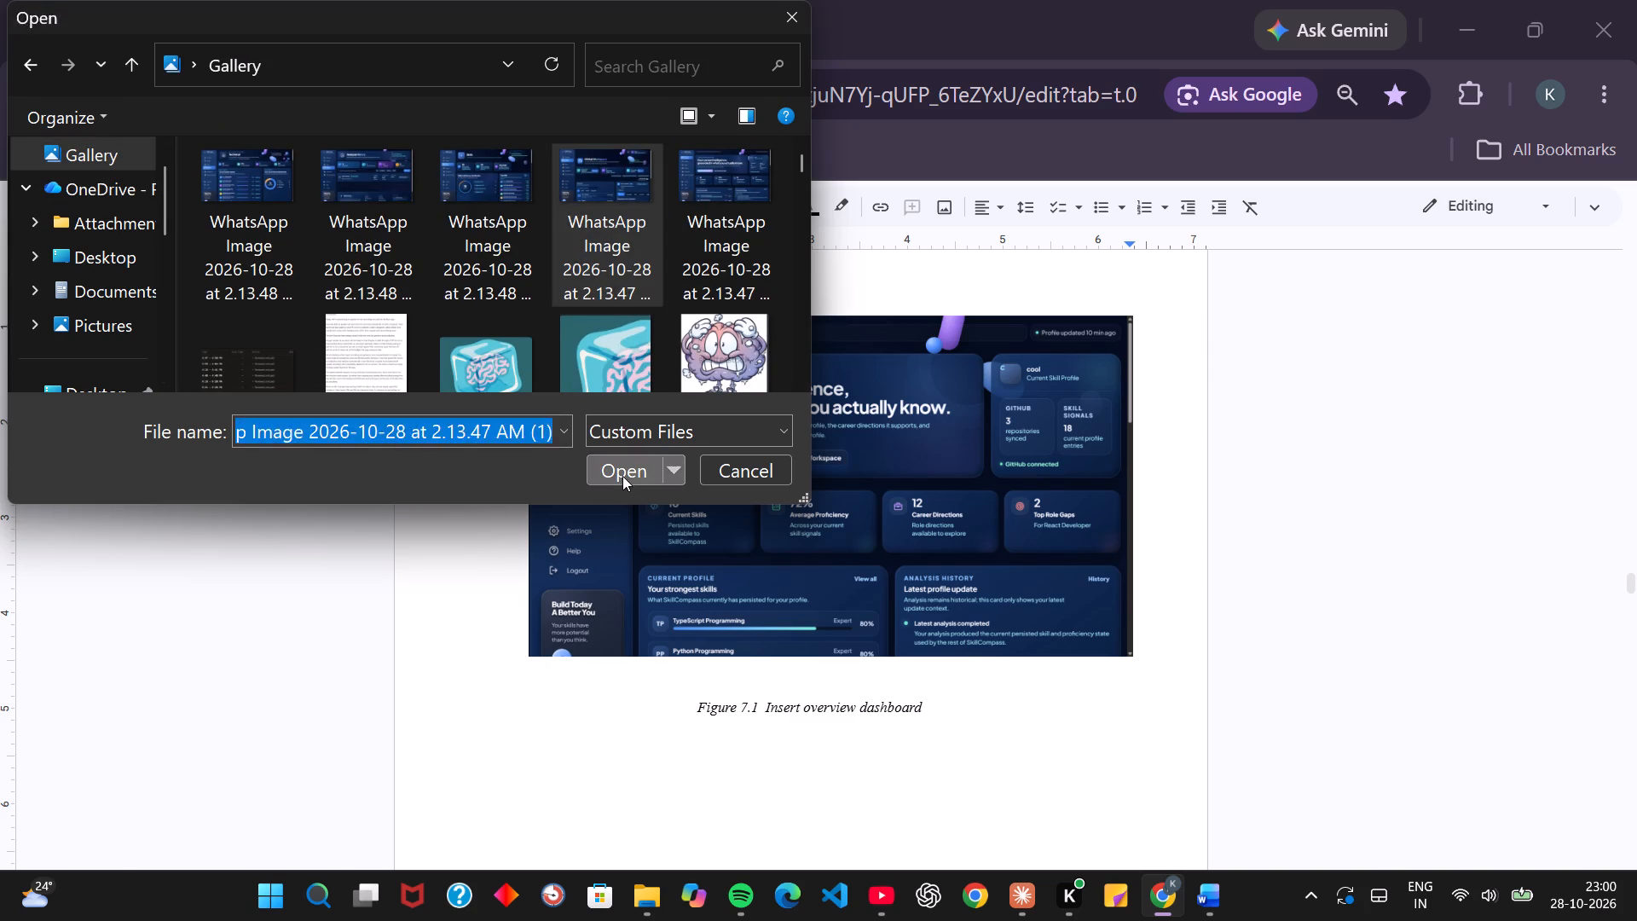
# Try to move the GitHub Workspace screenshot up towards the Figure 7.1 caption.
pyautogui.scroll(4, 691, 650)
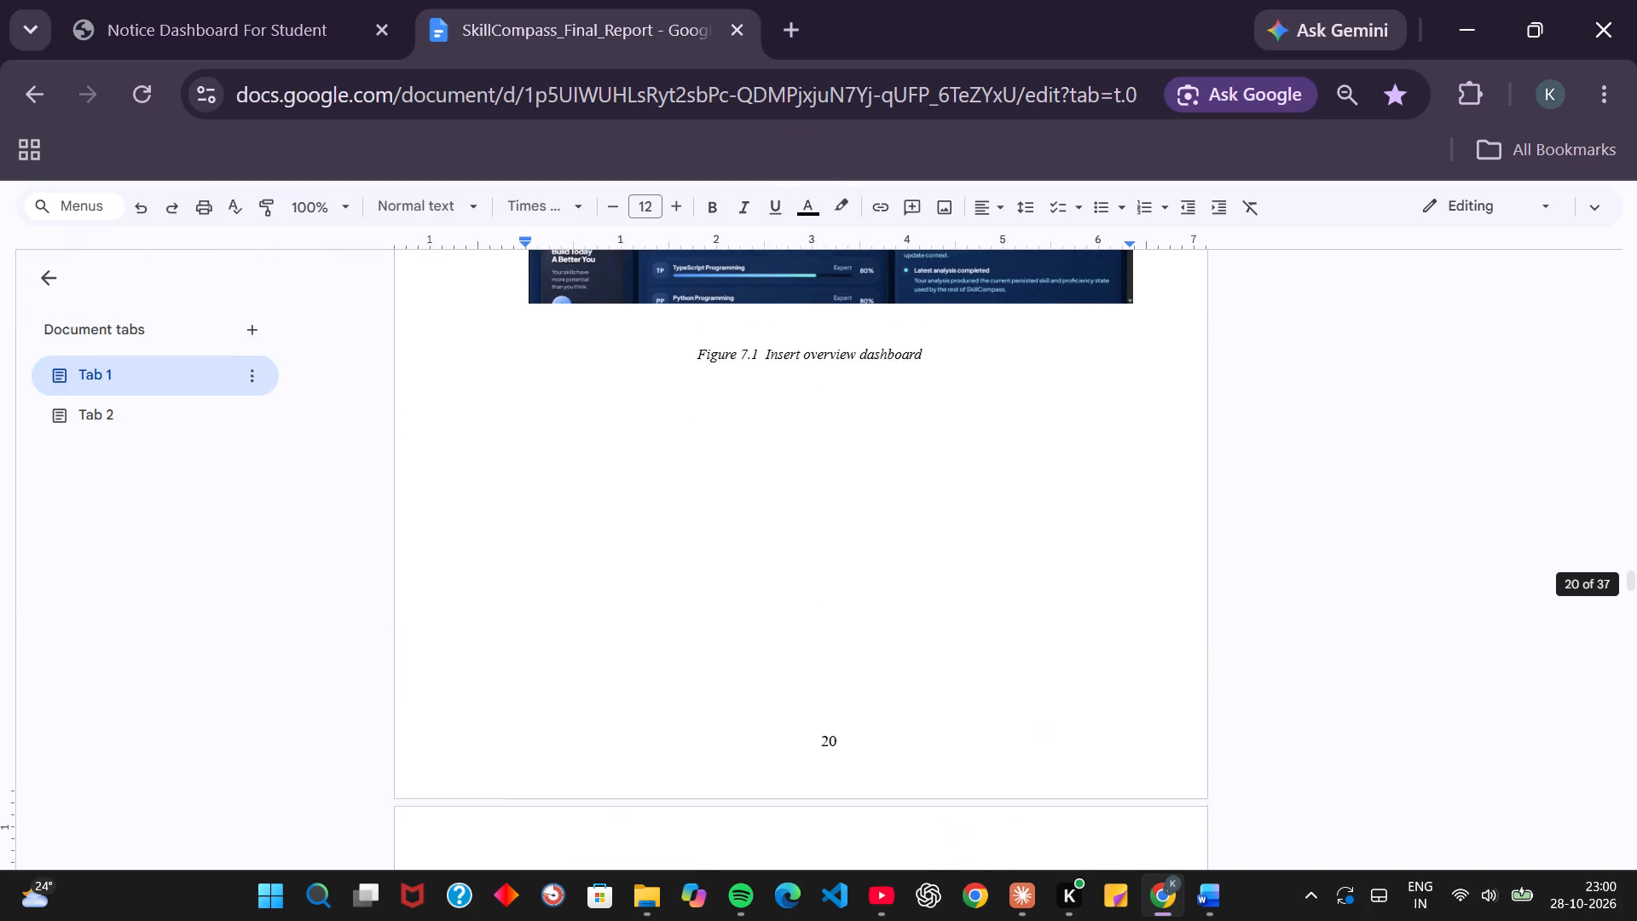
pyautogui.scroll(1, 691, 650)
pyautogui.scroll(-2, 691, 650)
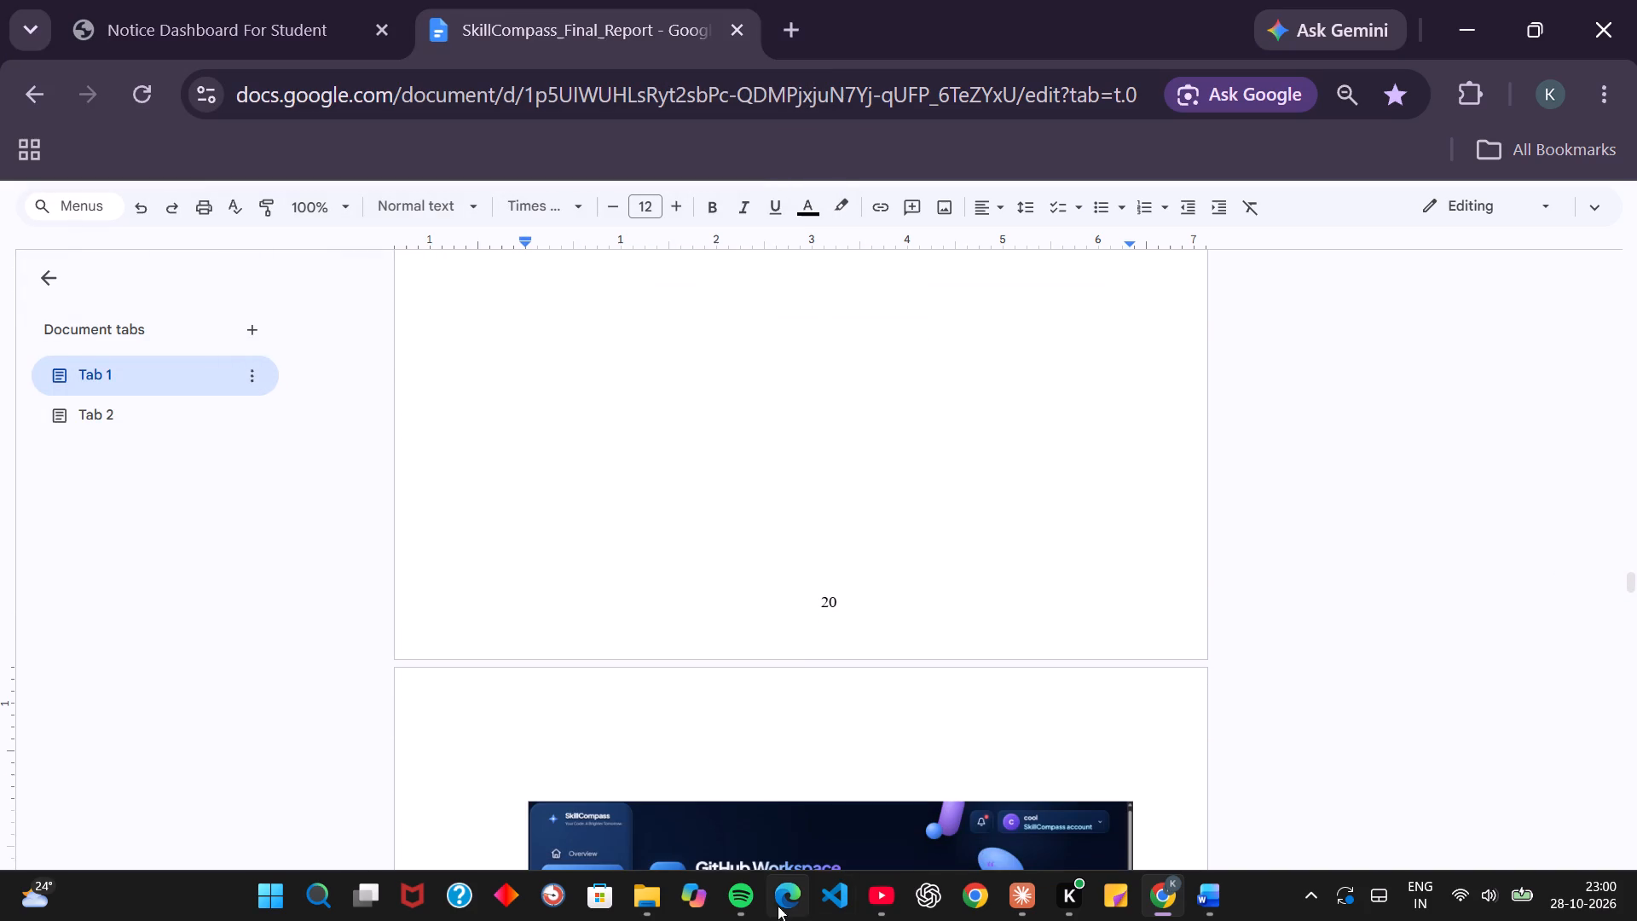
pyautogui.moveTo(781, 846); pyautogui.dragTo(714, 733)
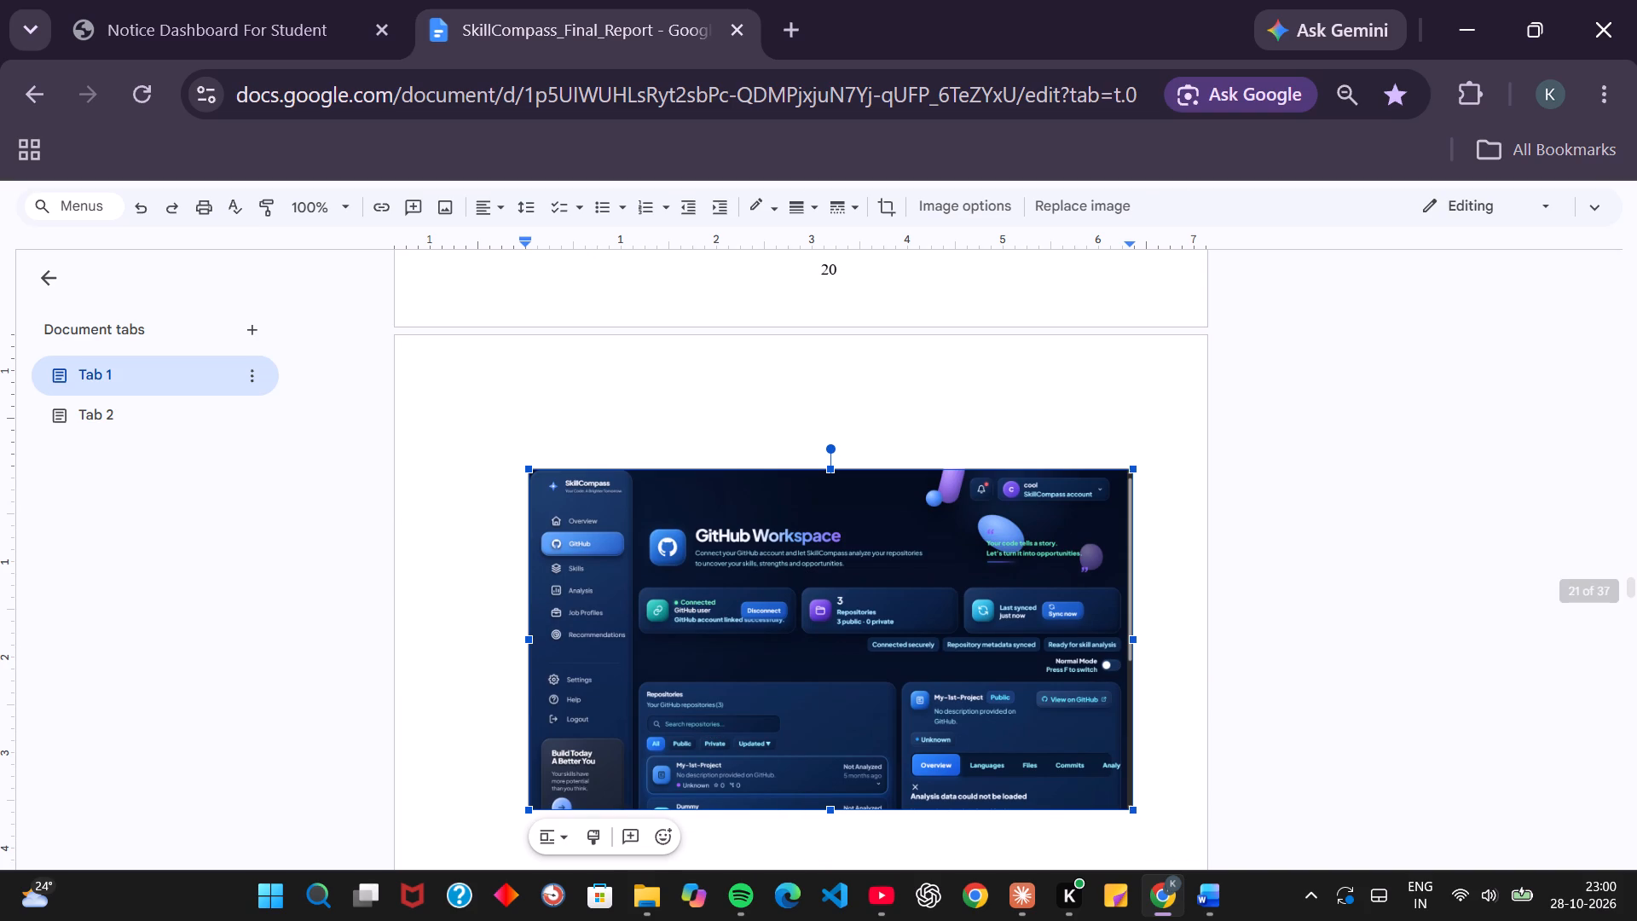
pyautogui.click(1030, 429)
# Shrink the overview dashboard screenshot proportionally to about 5.1 inches wide so the GitHub Workspace screenshot fits on the same page.
pyautogui.scroll(6, 879, 492)
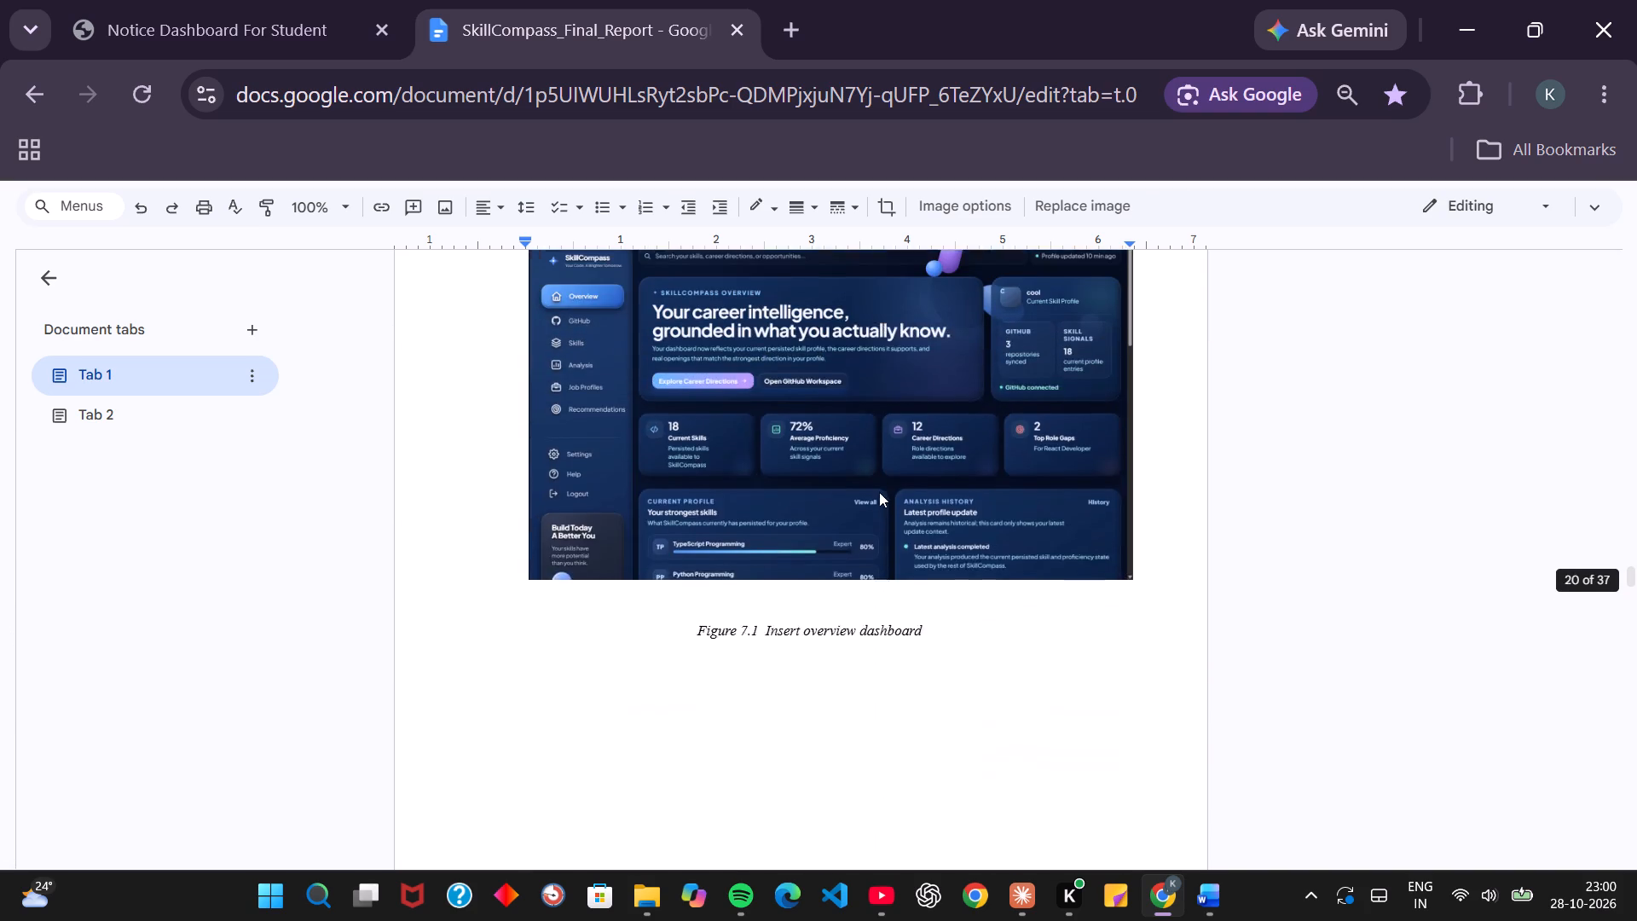
pyautogui.scroll(2, 879, 492)
pyautogui.scroll(-1, 824, 634)
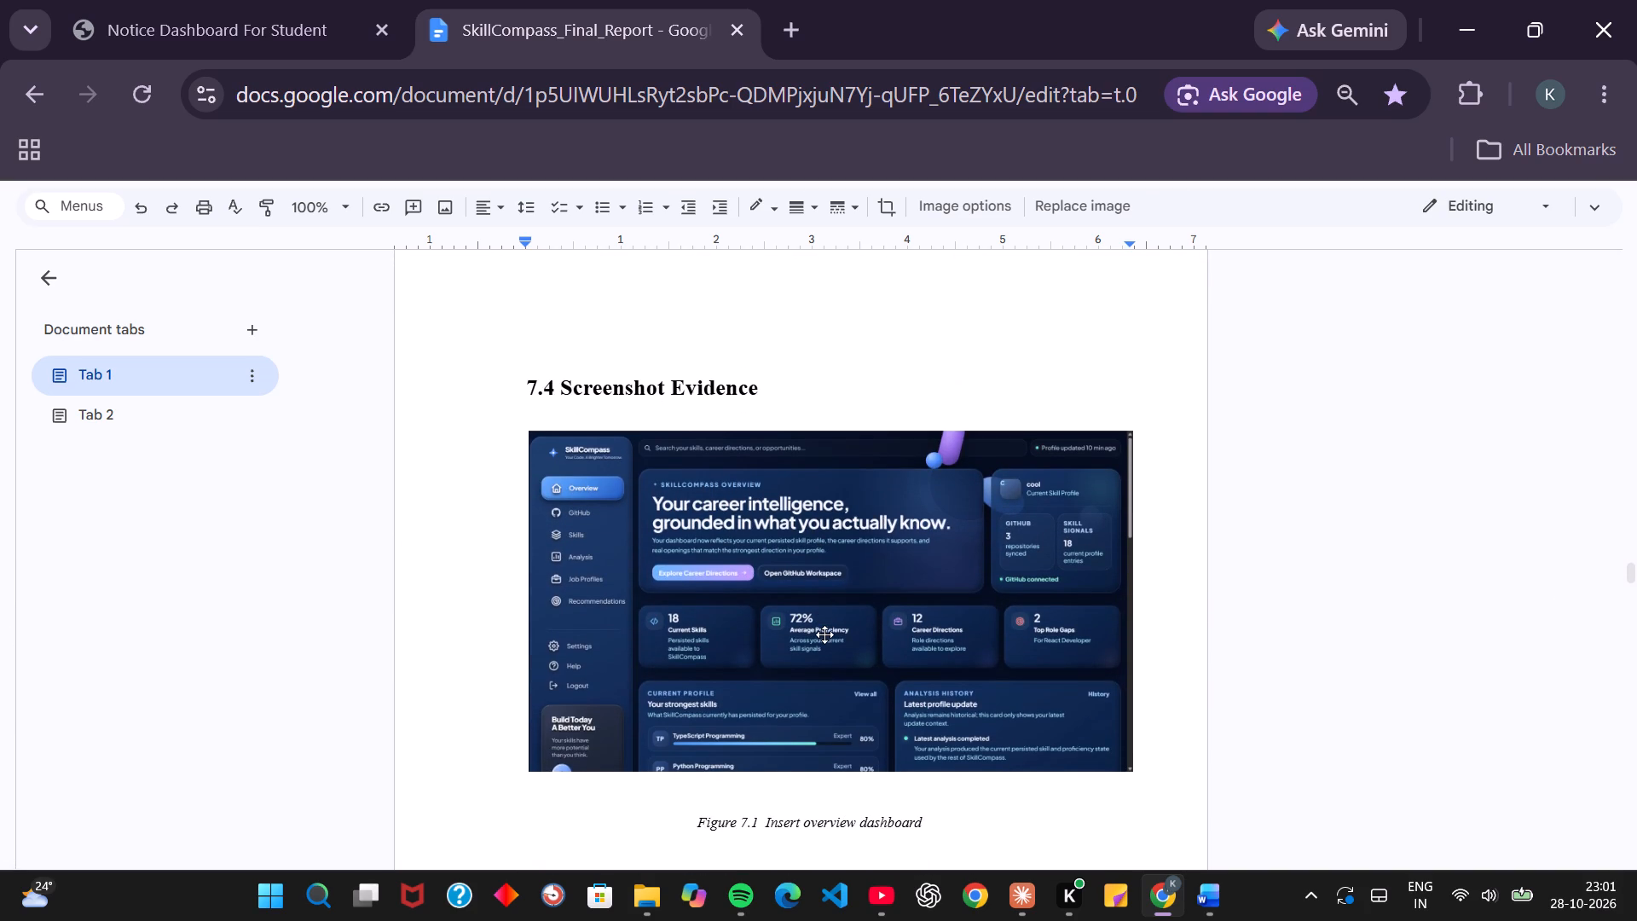
pyautogui.scroll(-1, 824, 634)
pyautogui.click(1131, 767)
pyautogui.moveTo(1131, 767); pyautogui.dragTo(981, 597)
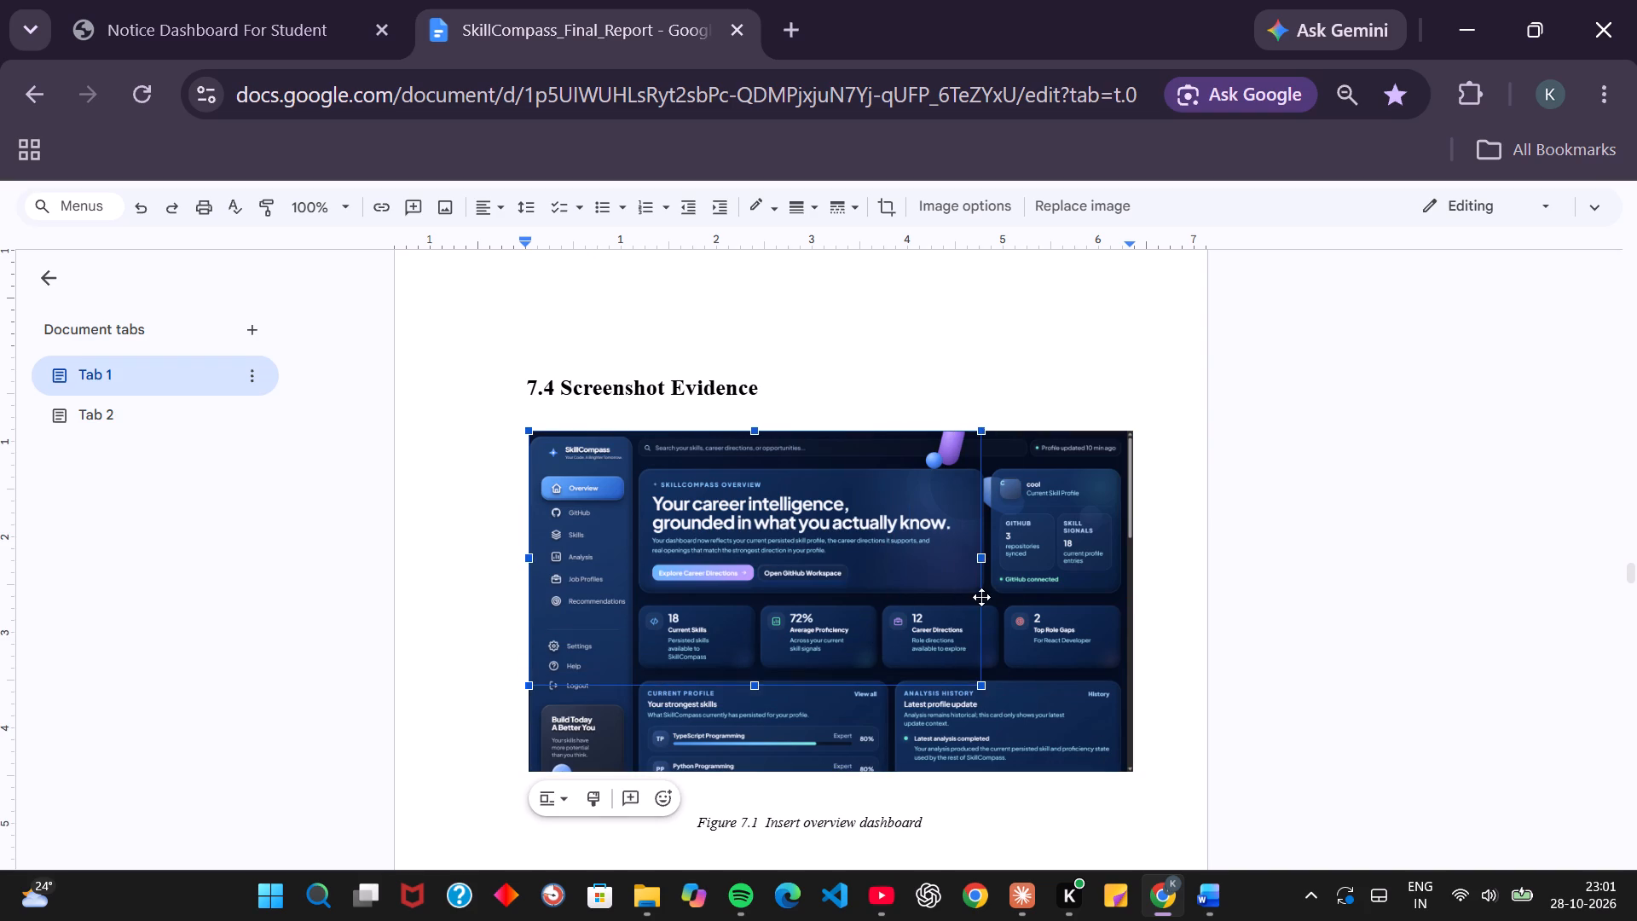
pyautogui.moveTo(981, 597); pyautogui.dragTo(1014, 594)
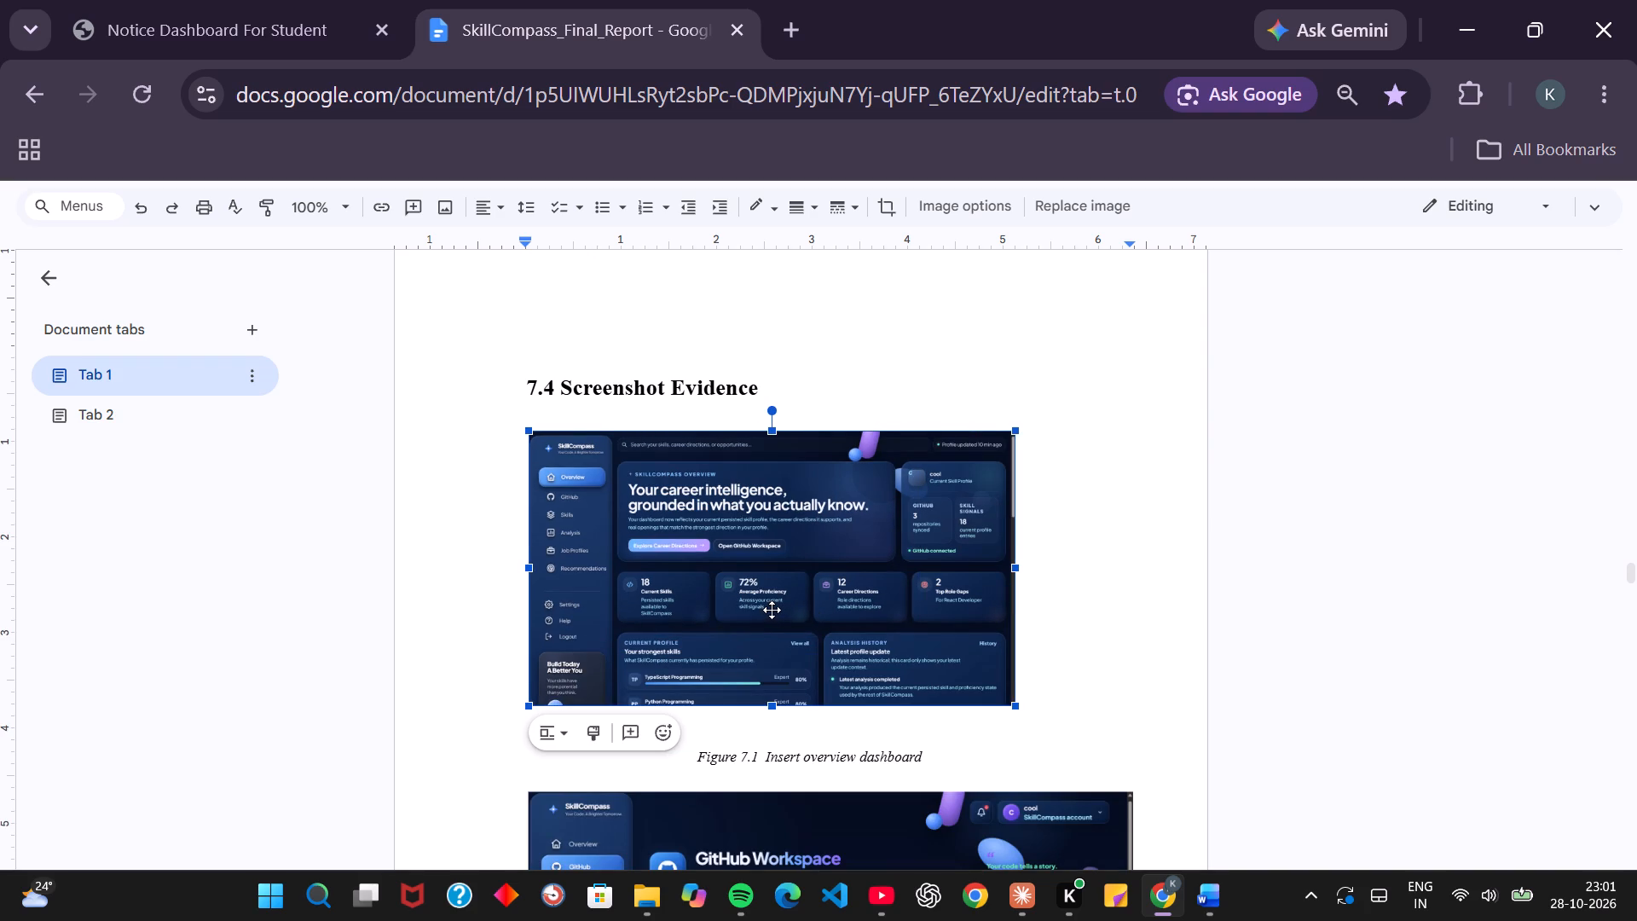
# Shrink the GitHub Workspace screenshot proportionally to about 5.1 inches wide, matching the overview dashboard screenshot above it.
pyautogui.scroll(-2, 772, 610)
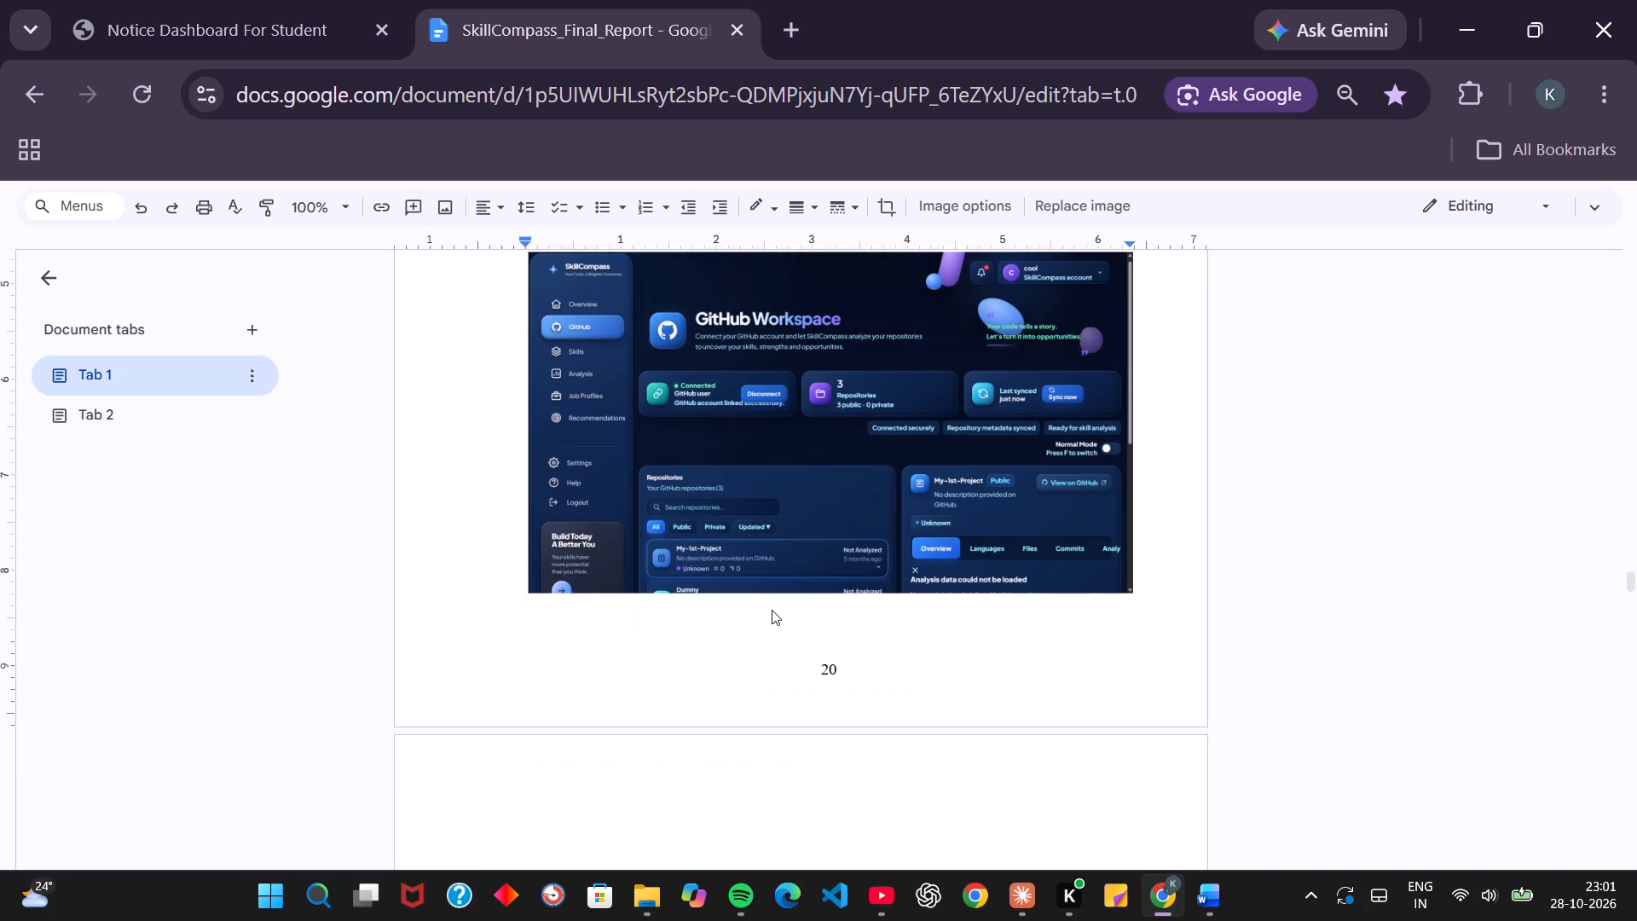
pyautogui.scroll(-1, 772, 610)
pyautogui.scroll(3, 772, 610)
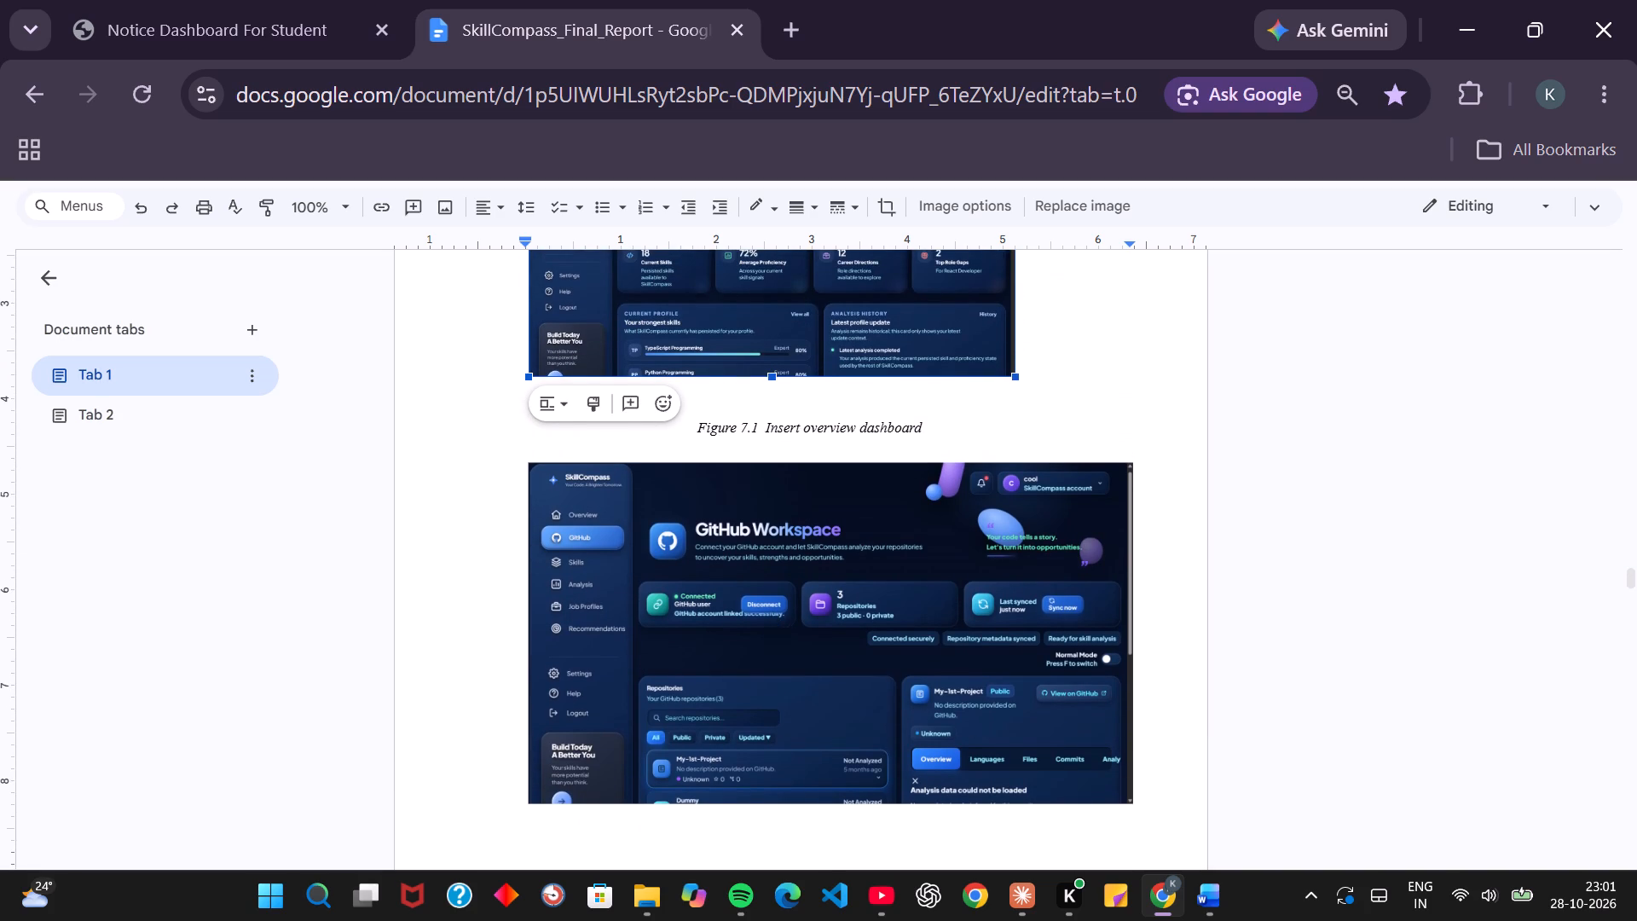
pyautogui.moveTo(1138, 803); pyautogui.dragTo(1079, 787)
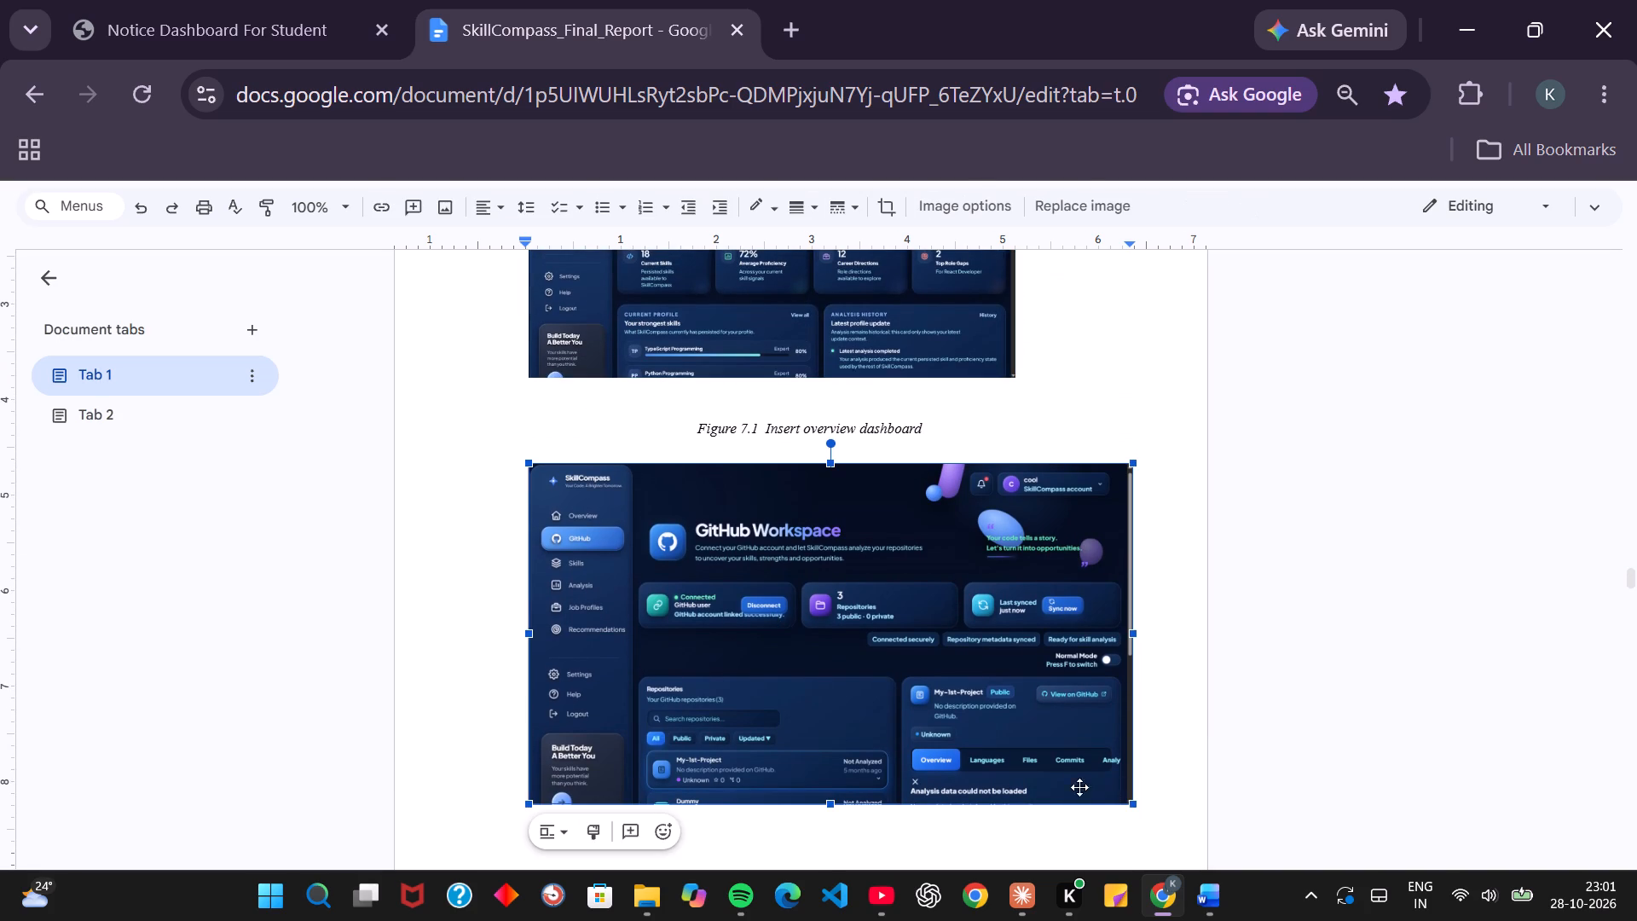
pyautogui.moveTo(1079, 787); pyautogui.dragTo(1067, 781)
pyautogui.moveTo(1132, 804); pyautogui.dragTo(988, 756)
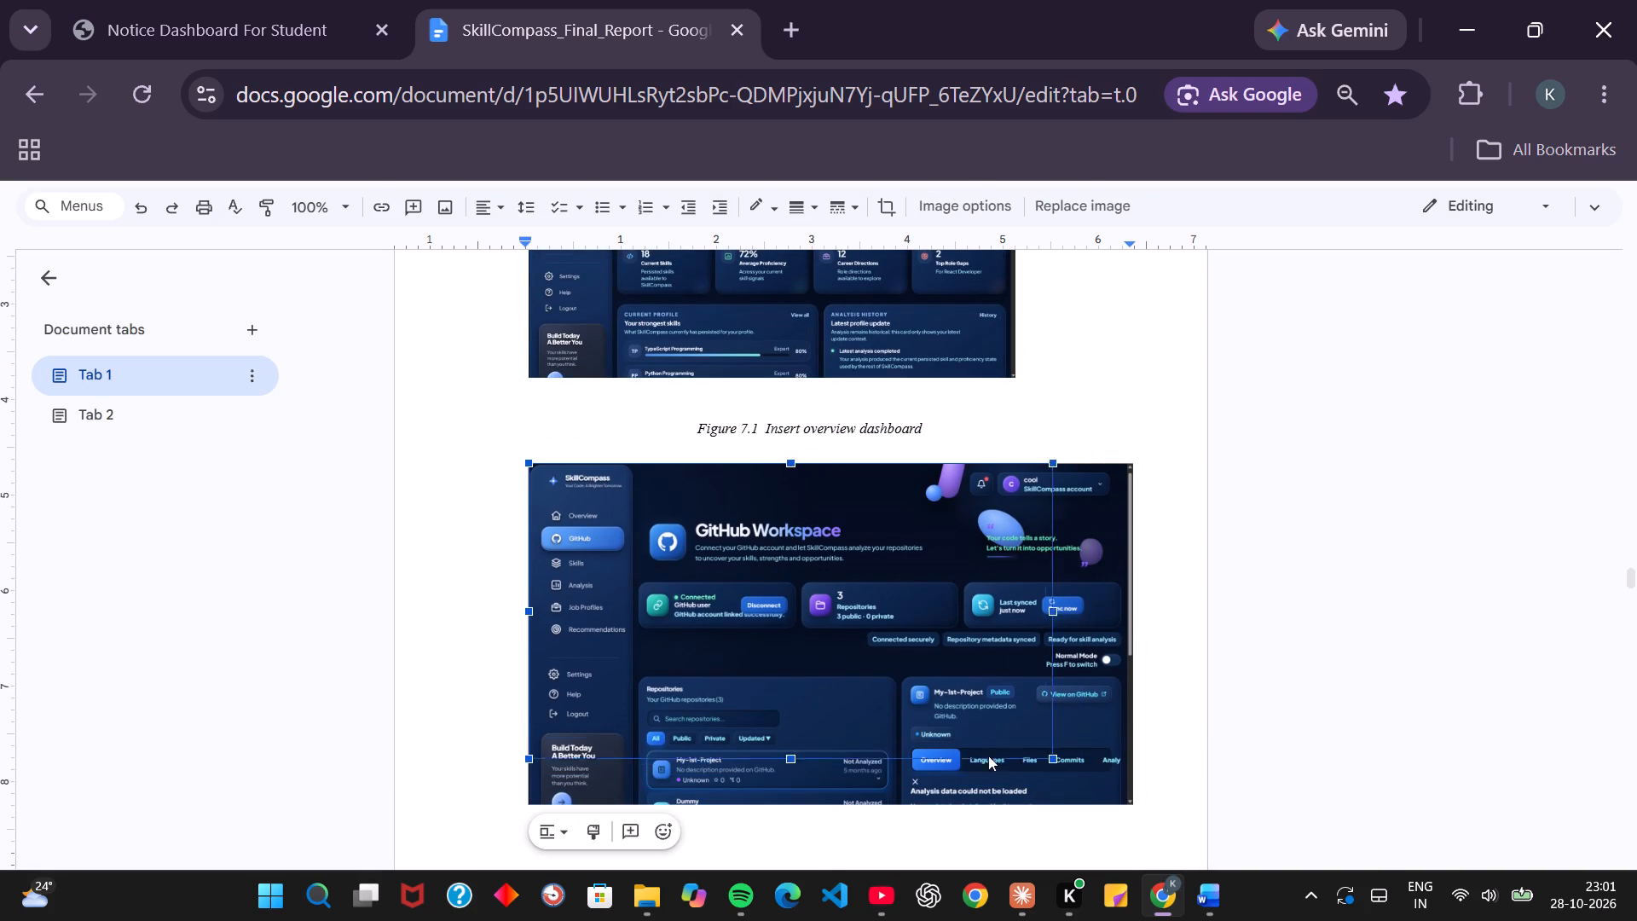
pyautogui.moveTo(988, 756); pyautogui.dragTo(1016, 716)
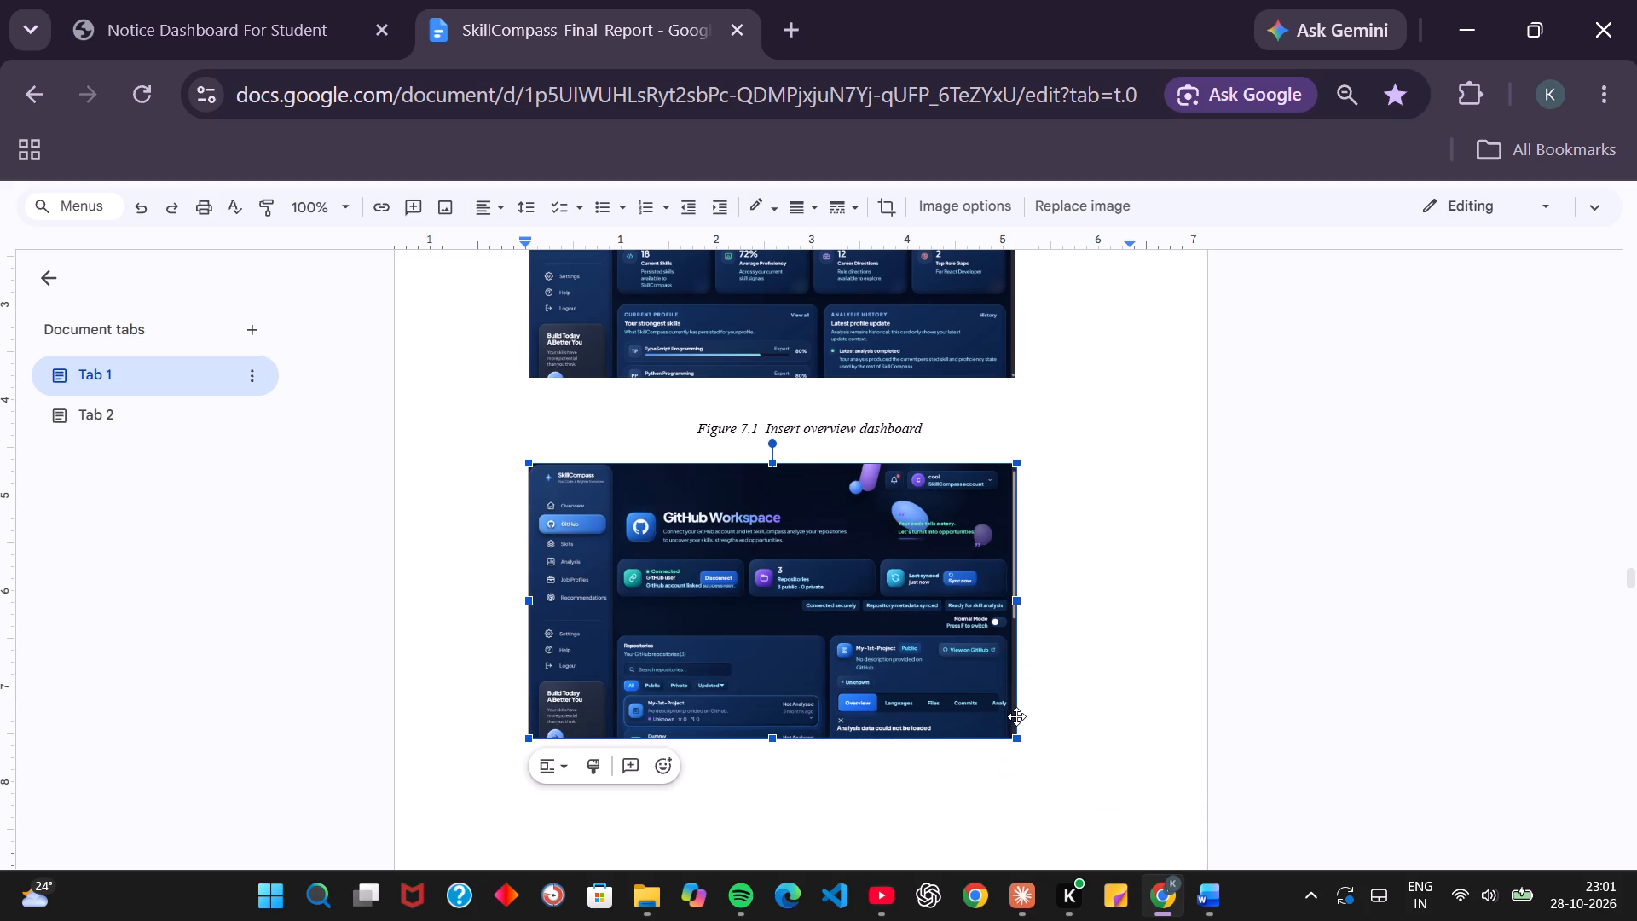
pyautogui.click(1090, 700)
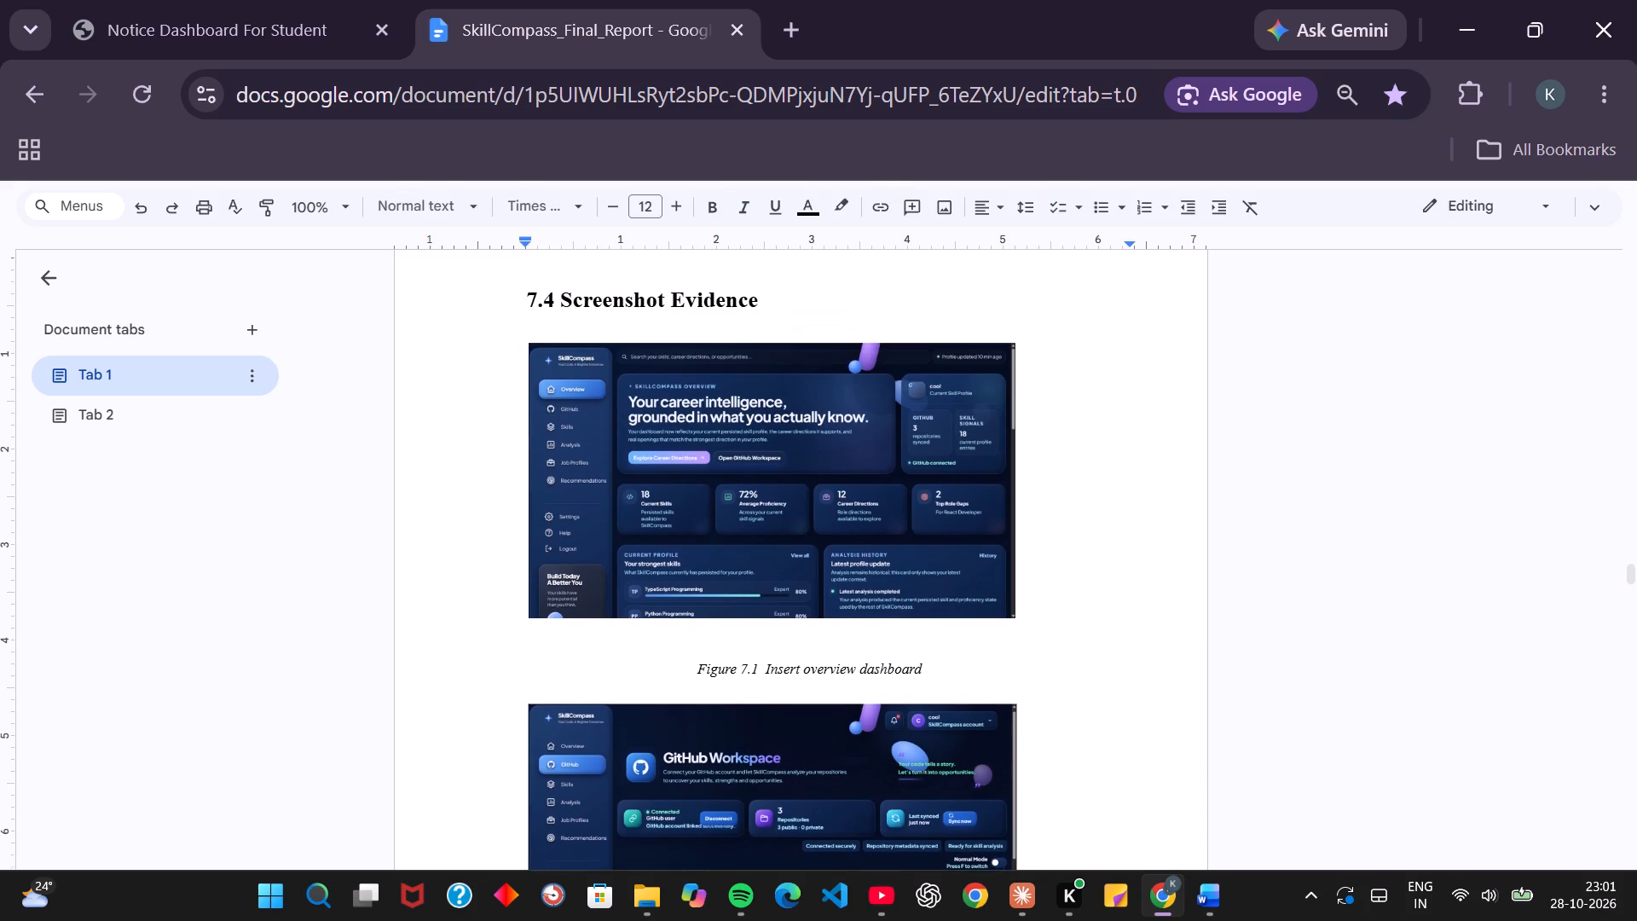
# Reword the caption under the overview dashboard screenshot to "Figure 7.1 Overview dashboard", removing "Insert" and capitalising "Overview".
pyautogui.scroll(-1, 1090, 700)
pyautogui.scroll(1, 1090, 700)
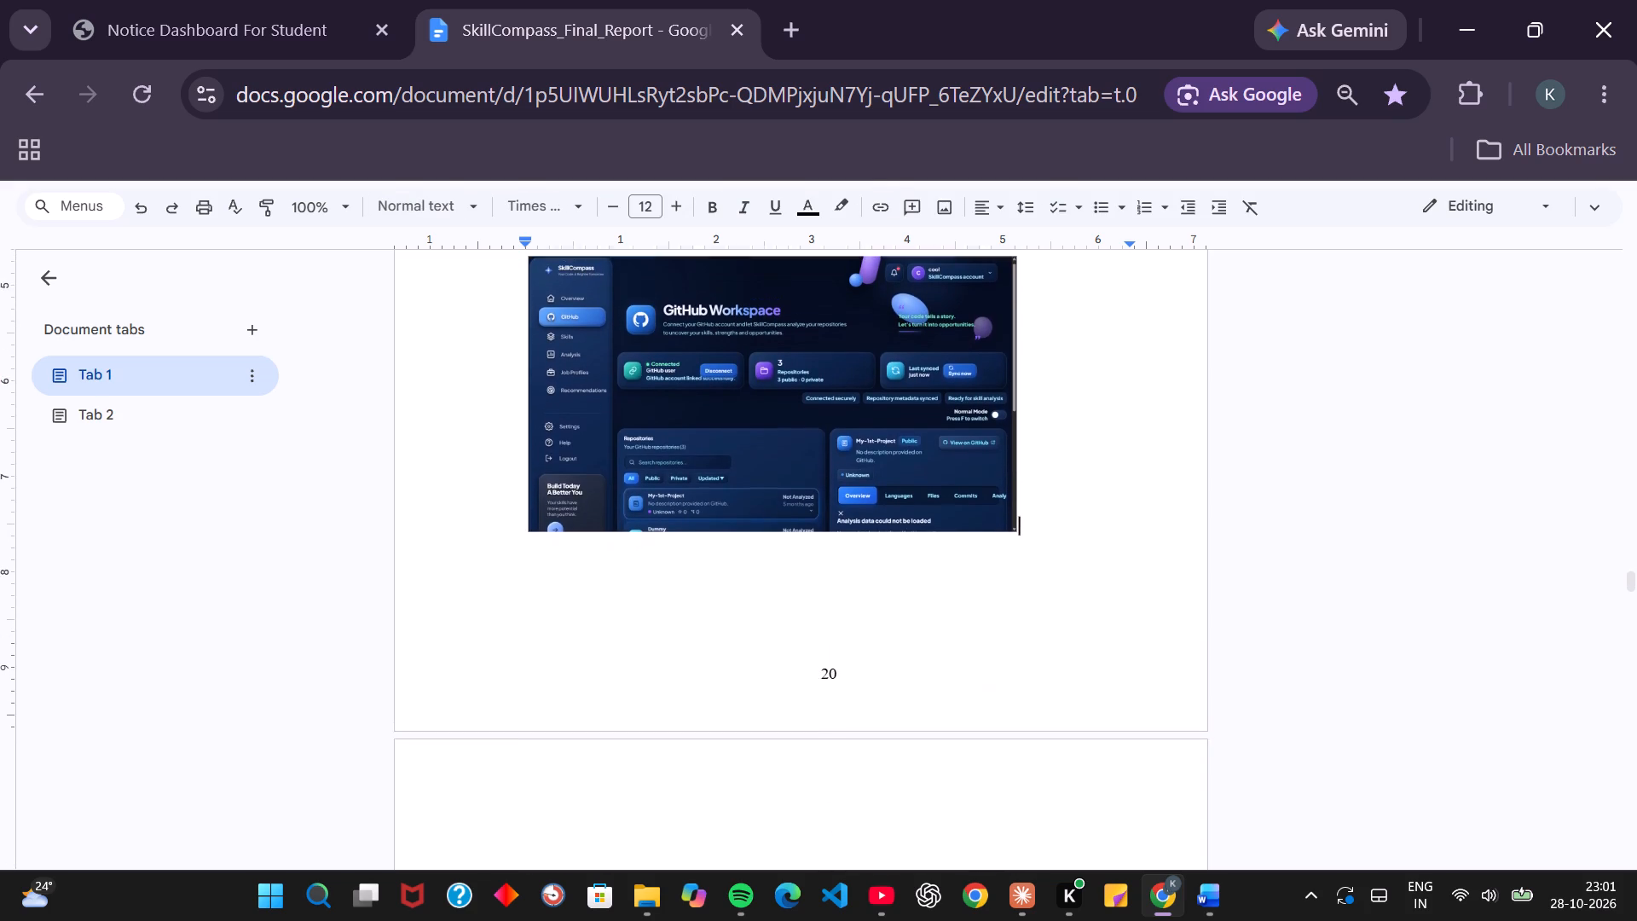
pyautogui.scroll(4, 1090, 700)
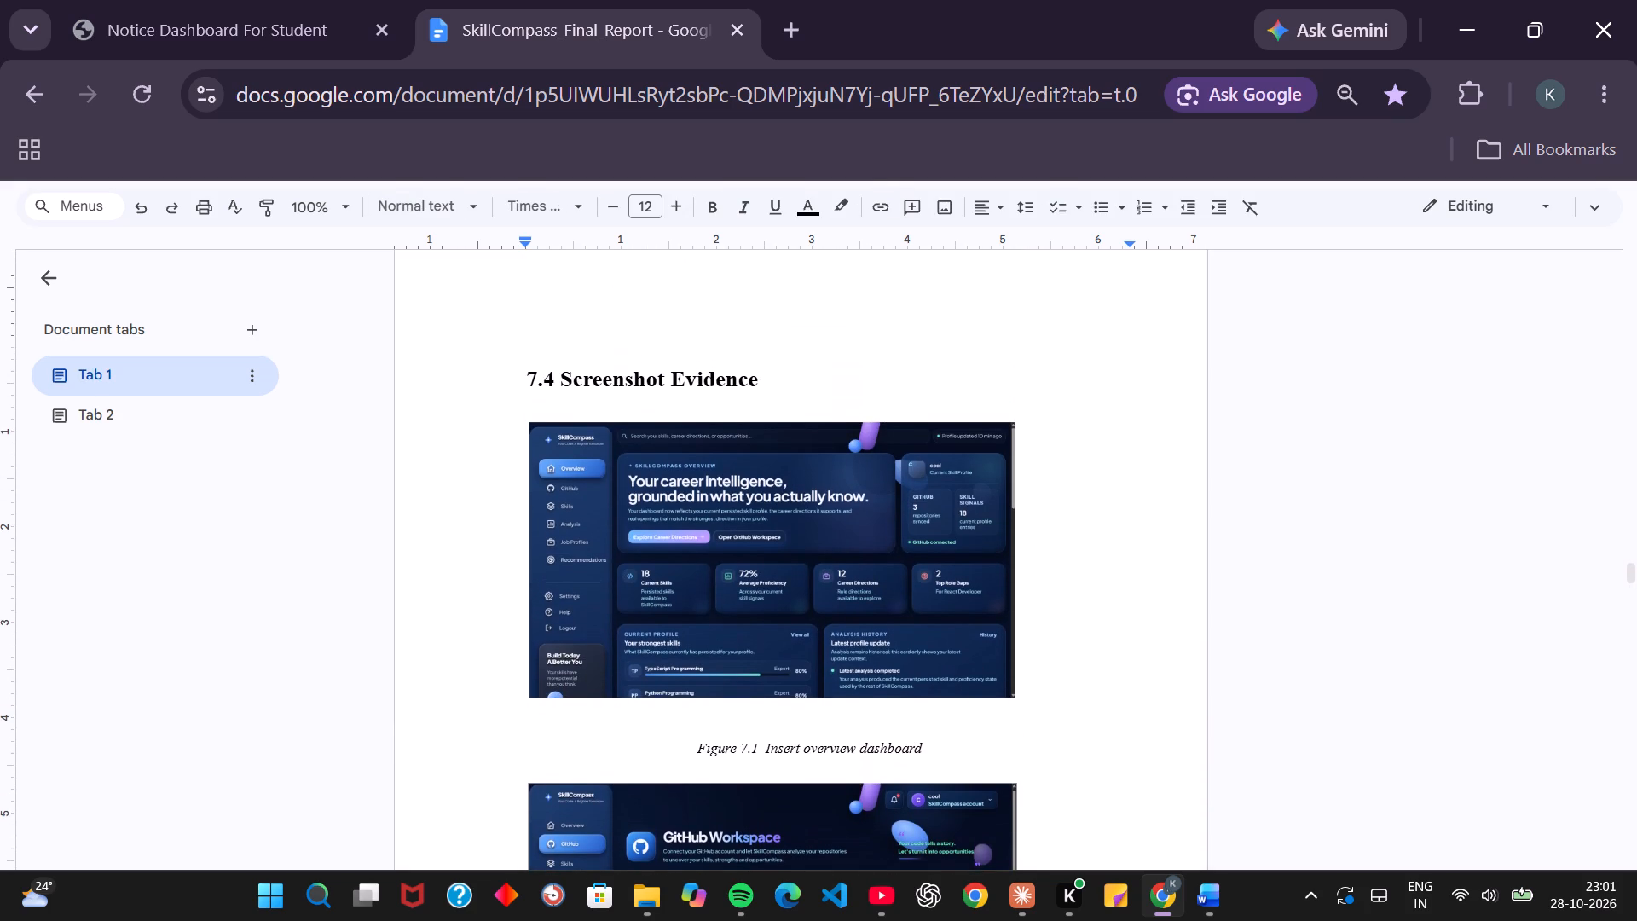
pyautogui.scroll(1, 1090, 700)
pyautogui.scroll(-2, 1090, 700)
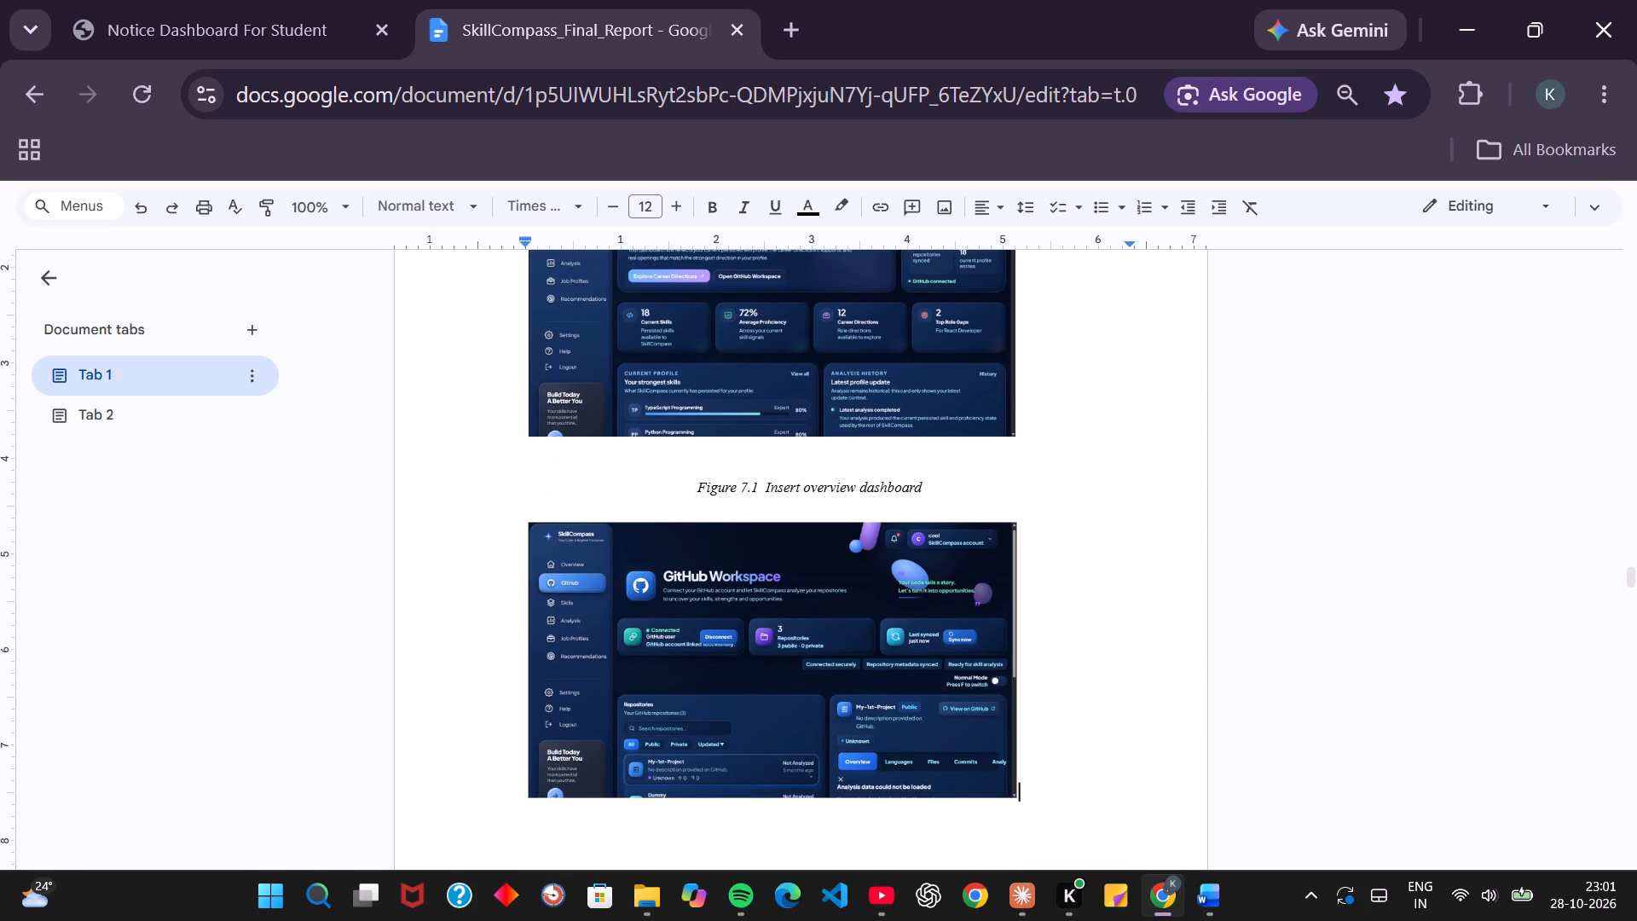
pyautogui.click(801, 507)
pyautogui.press('BackSpace')
pyautogui.press('BackSpace')
pyautogui.press('BackSpace')
pyautogui.press('BackSpace')
pyautogui.press('BackSpace')
pyautogui.press('BackSpace')
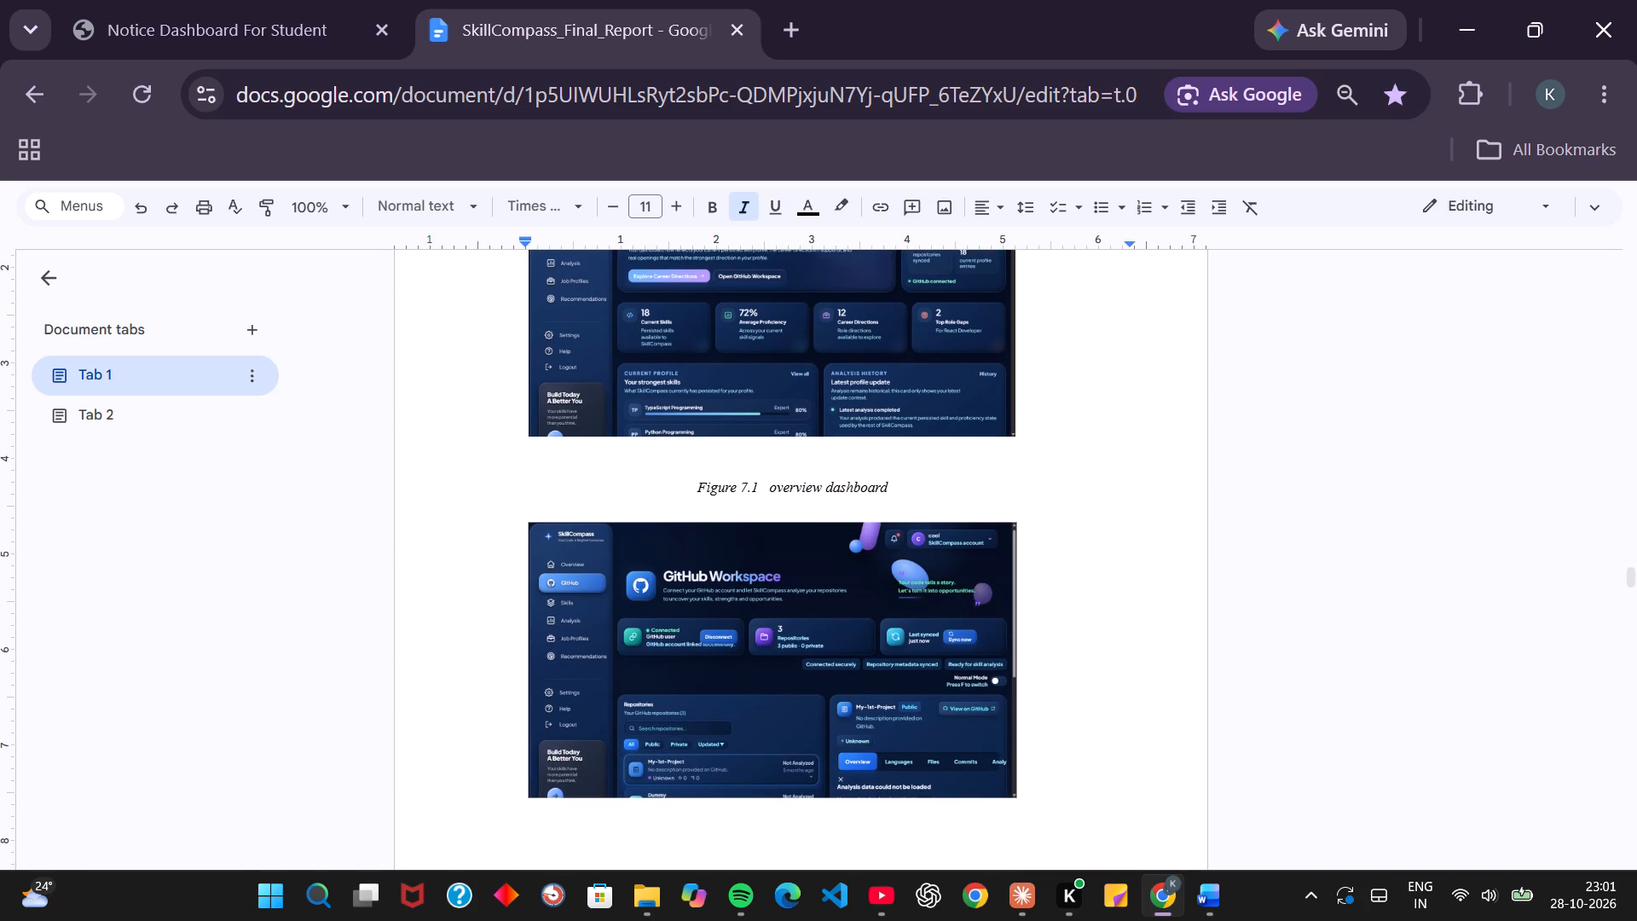
pyautogui.click(782, 484)
pyautogui.press('BackSpace')
pyautogui.press('BackSpace')
pyautogui.press('v')
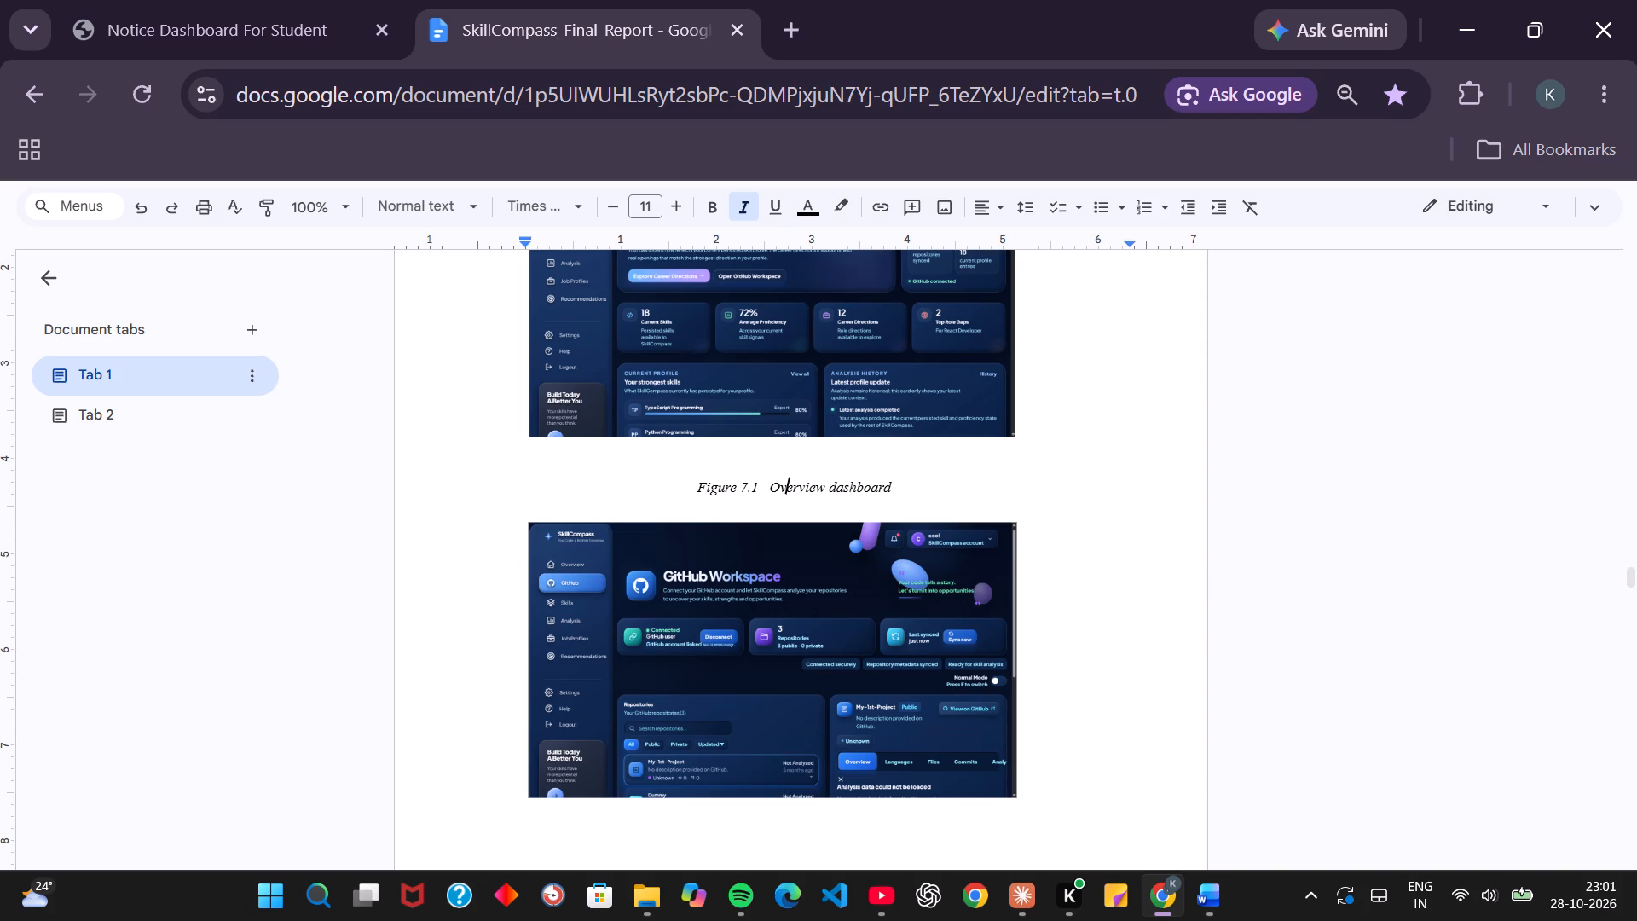
# Delete two of the leading spaces before the Figure 7.1 caption to shift it slightly towards the page's left margin.
pyautogui.click(828, 463)
pyautogui.press('Right')
pyautogui.press('Right')
pyautogui.press('Right')
pyautogui.press('Right')
pyautogui.press('Right')
pyautogui.press('Right')
pyautogui.press('Right')
pyautogui.press('Right')
pyautogui.press('Right')
pyautogui.press('Right')
pyautogui.press('Right')
pyautogui.press('Right')
pyautogui.press('Right')
pyautogui.press('Right')
pyautogui.press('Right')
pyautogui.press('Right')
pyautogui.press('Right')
pyautogui.press('Right')
pyautogui.press('Right')
pyautogui.press('Right')
pyautogui.press('Right')
pyautogui.press('Right')
pyautogui.press('Left')
pyautogui.press('Left')
pyautogui.press('Left')
pyautogui.press('Left')
pyautogui.press('Left')
pyautogui.press('Left')
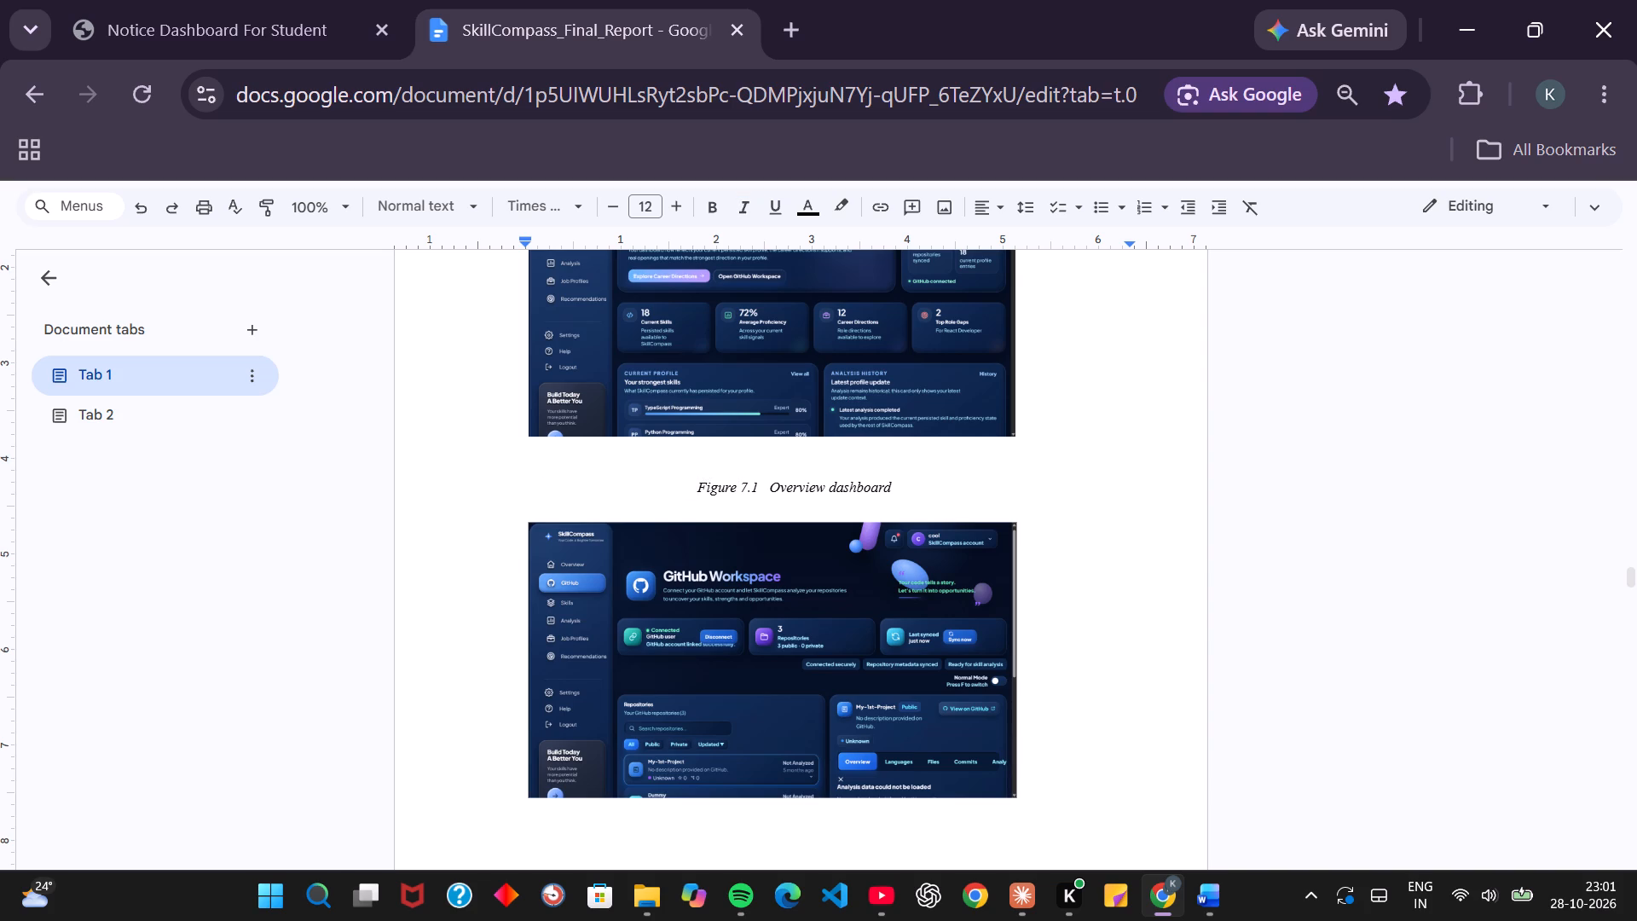
pyautogui.press('BackSpace')
pyautogui.press('BackSpace')
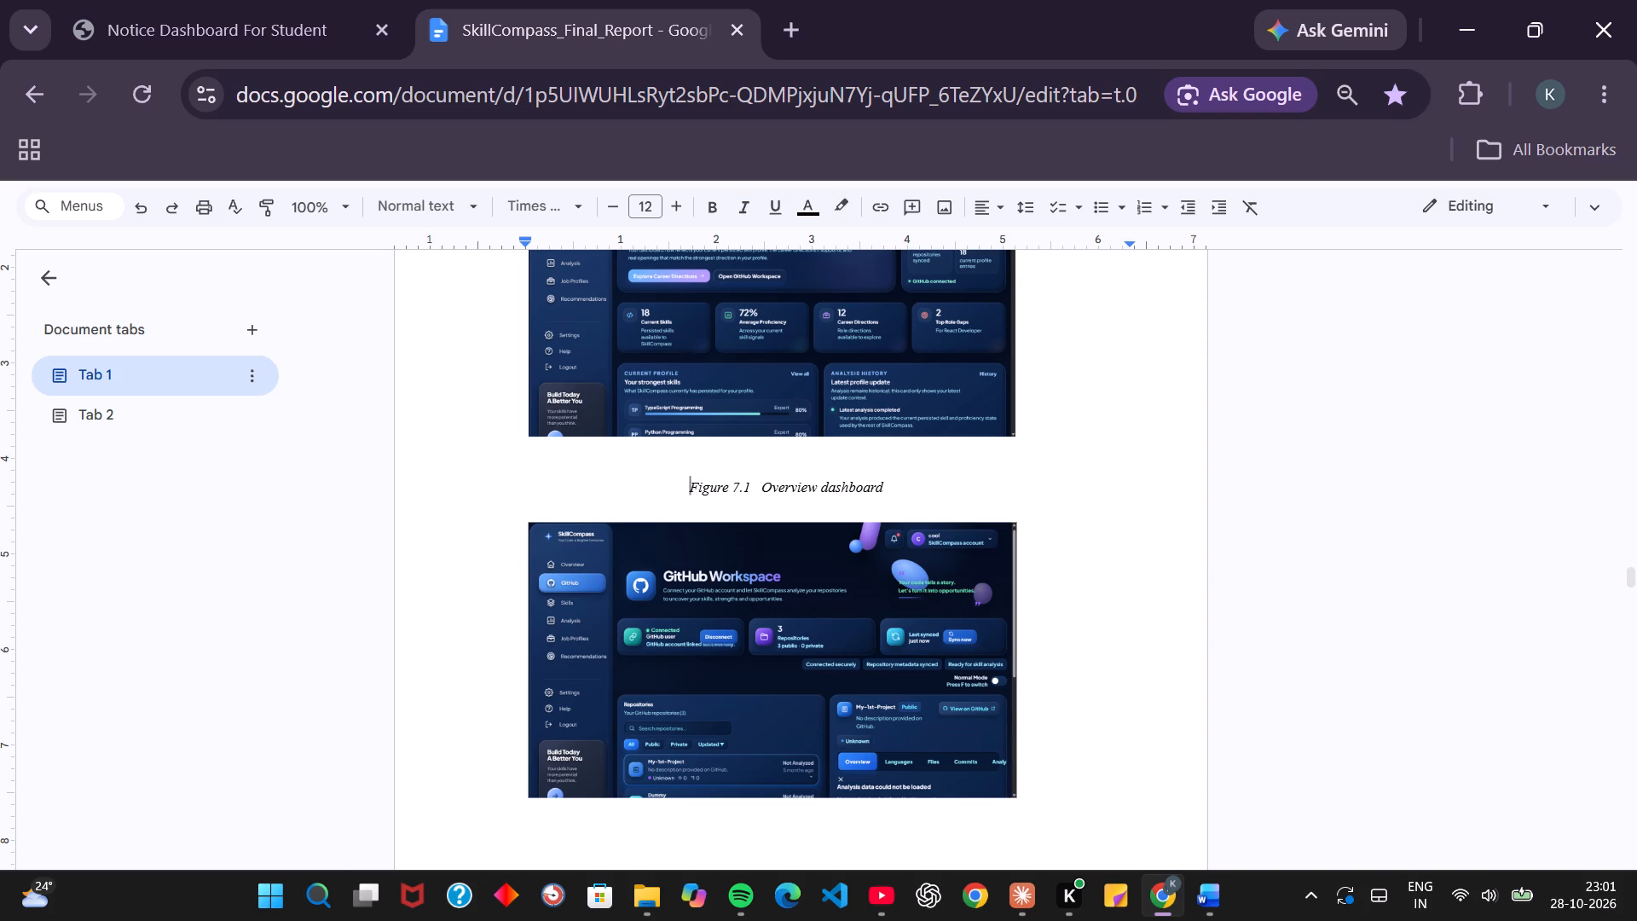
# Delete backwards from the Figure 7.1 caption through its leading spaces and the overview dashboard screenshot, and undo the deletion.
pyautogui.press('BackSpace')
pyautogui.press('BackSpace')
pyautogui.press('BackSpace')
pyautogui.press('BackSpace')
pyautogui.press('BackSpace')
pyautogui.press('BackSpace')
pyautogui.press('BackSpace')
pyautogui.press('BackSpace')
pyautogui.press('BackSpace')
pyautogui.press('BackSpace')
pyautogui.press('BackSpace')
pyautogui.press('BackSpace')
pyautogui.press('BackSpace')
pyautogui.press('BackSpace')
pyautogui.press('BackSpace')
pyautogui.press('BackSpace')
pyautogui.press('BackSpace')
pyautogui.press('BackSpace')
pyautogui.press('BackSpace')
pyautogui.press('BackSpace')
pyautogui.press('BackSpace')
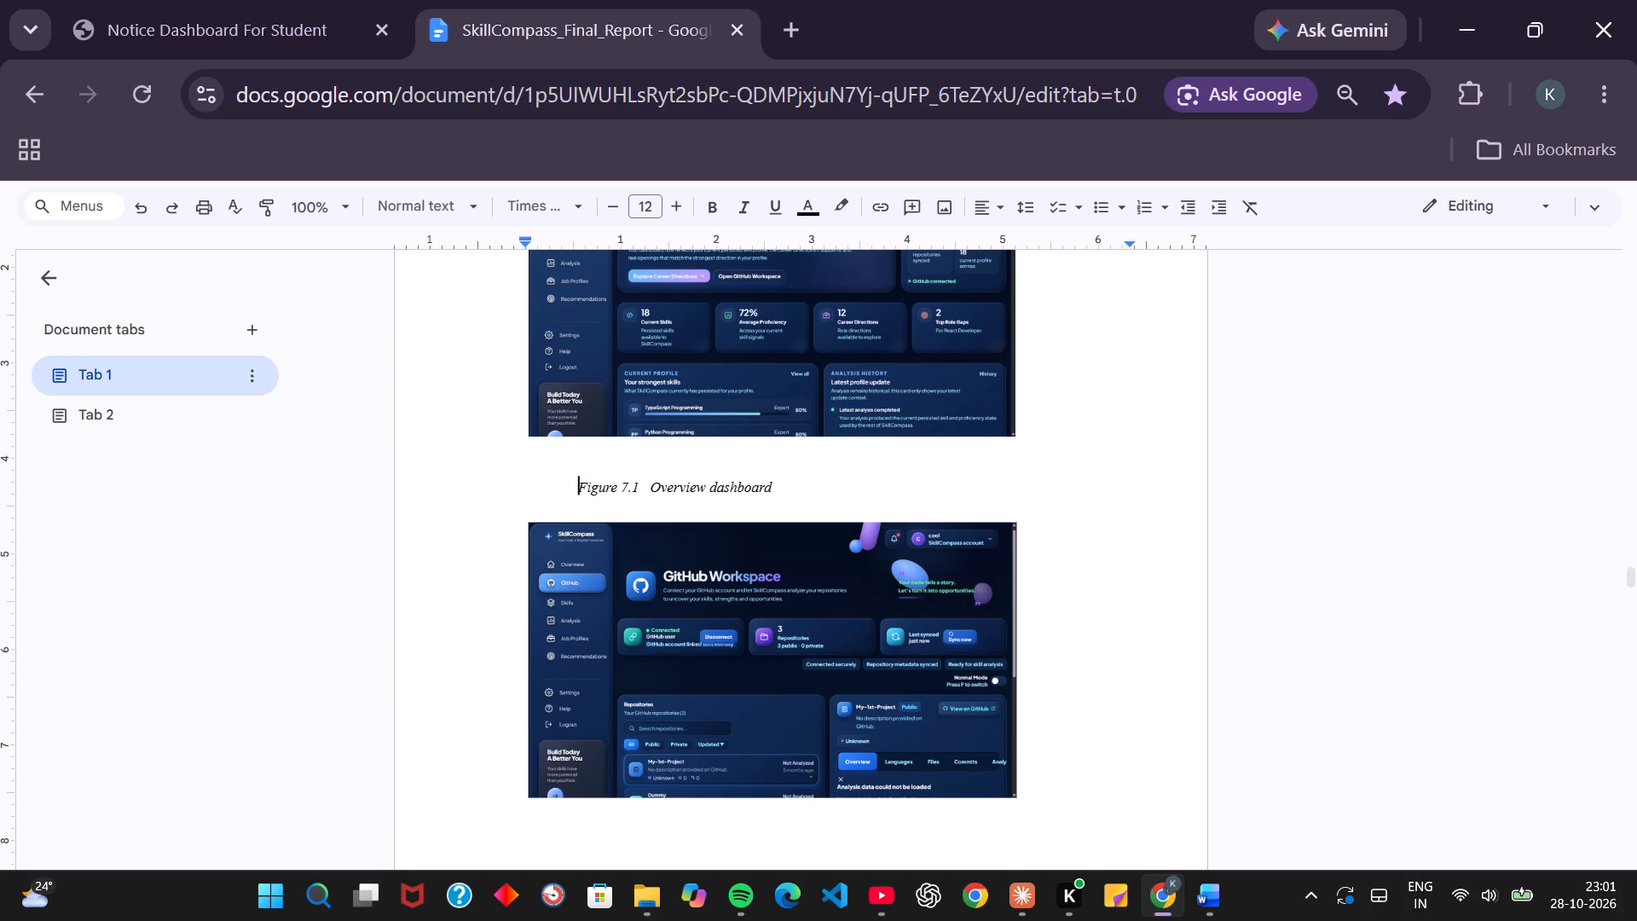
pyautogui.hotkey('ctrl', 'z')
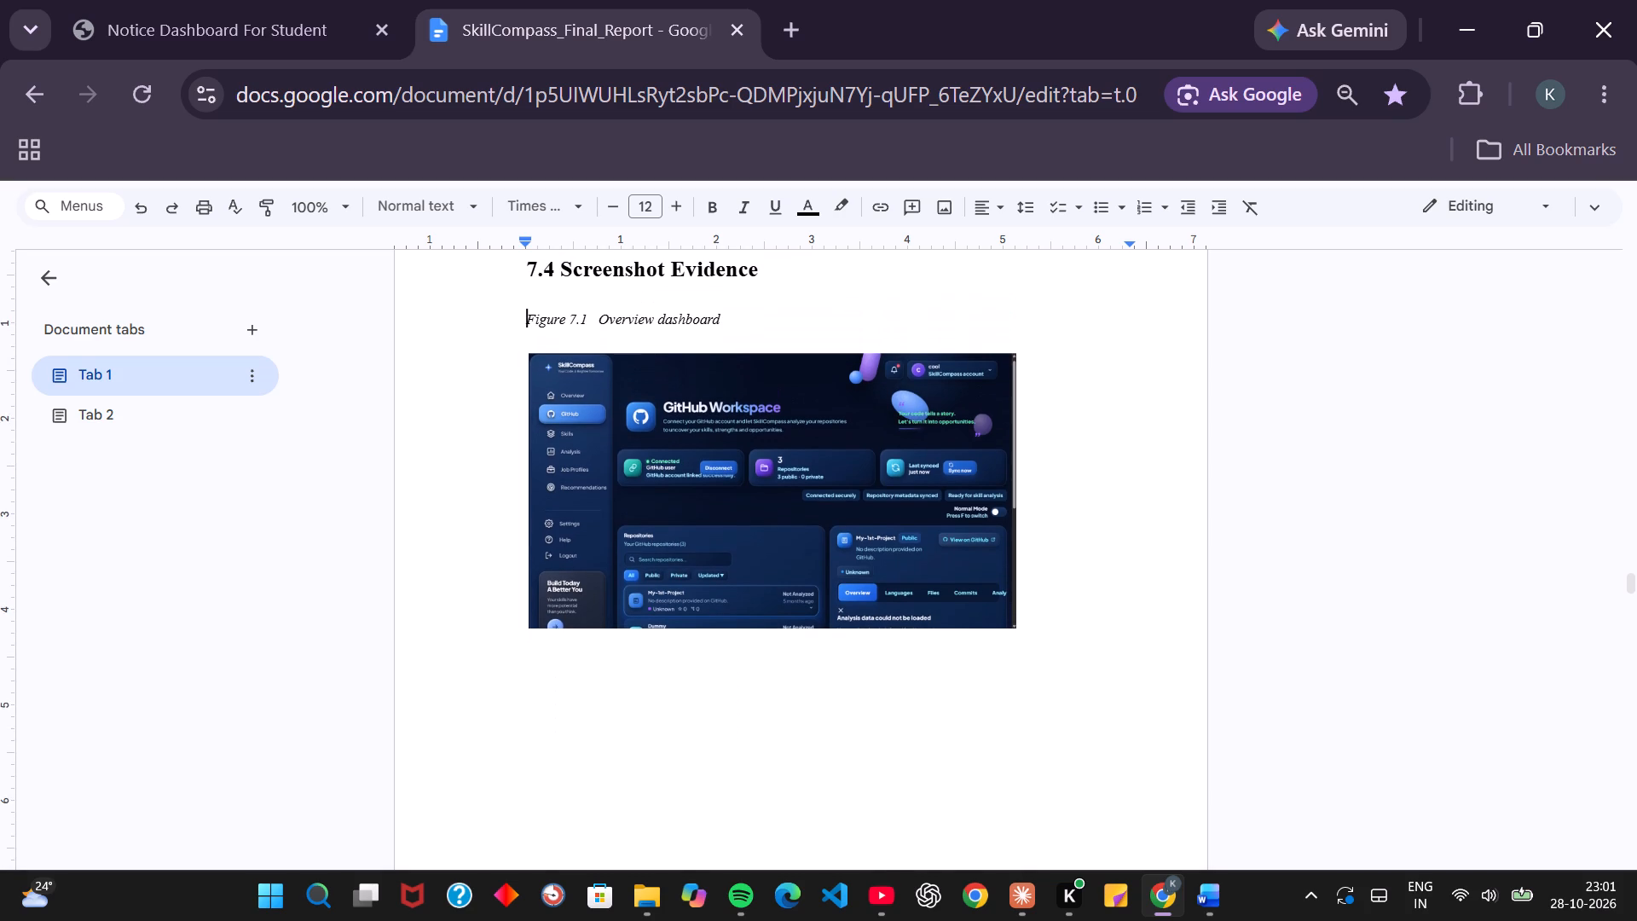
# Delete three more leading spaces before the Figure 7.1 caption so it sits roughly centred under the overview dashboard screenshot.
pyautogui.press('BackSpace')
pyautogui.press('BackSpace')
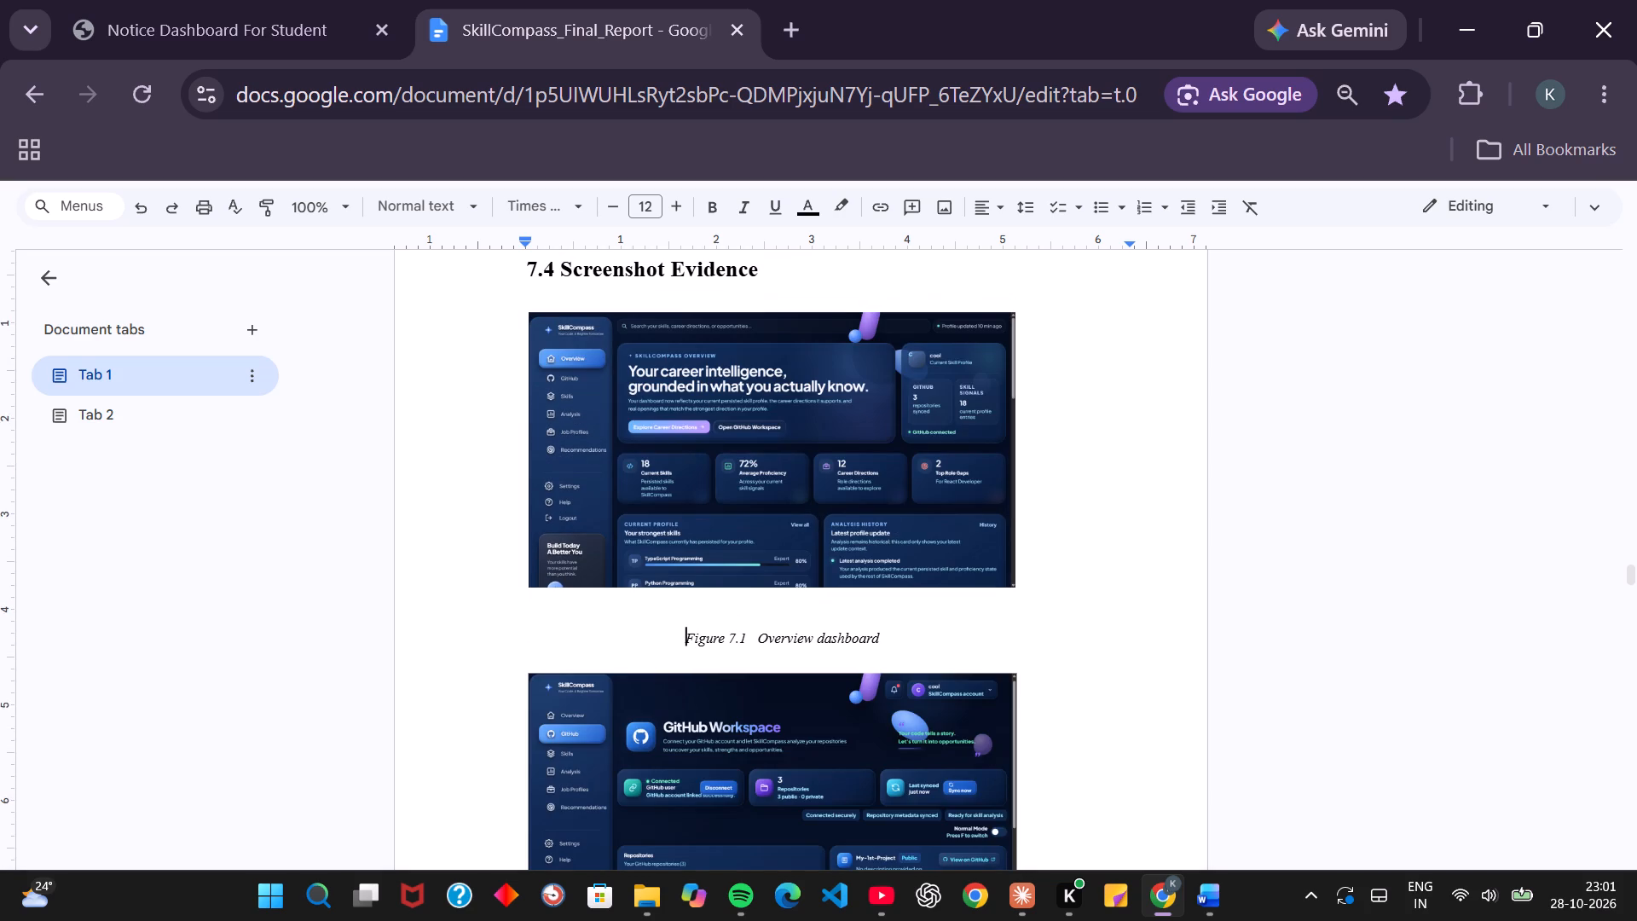
pyautogui.press('BackSpace')
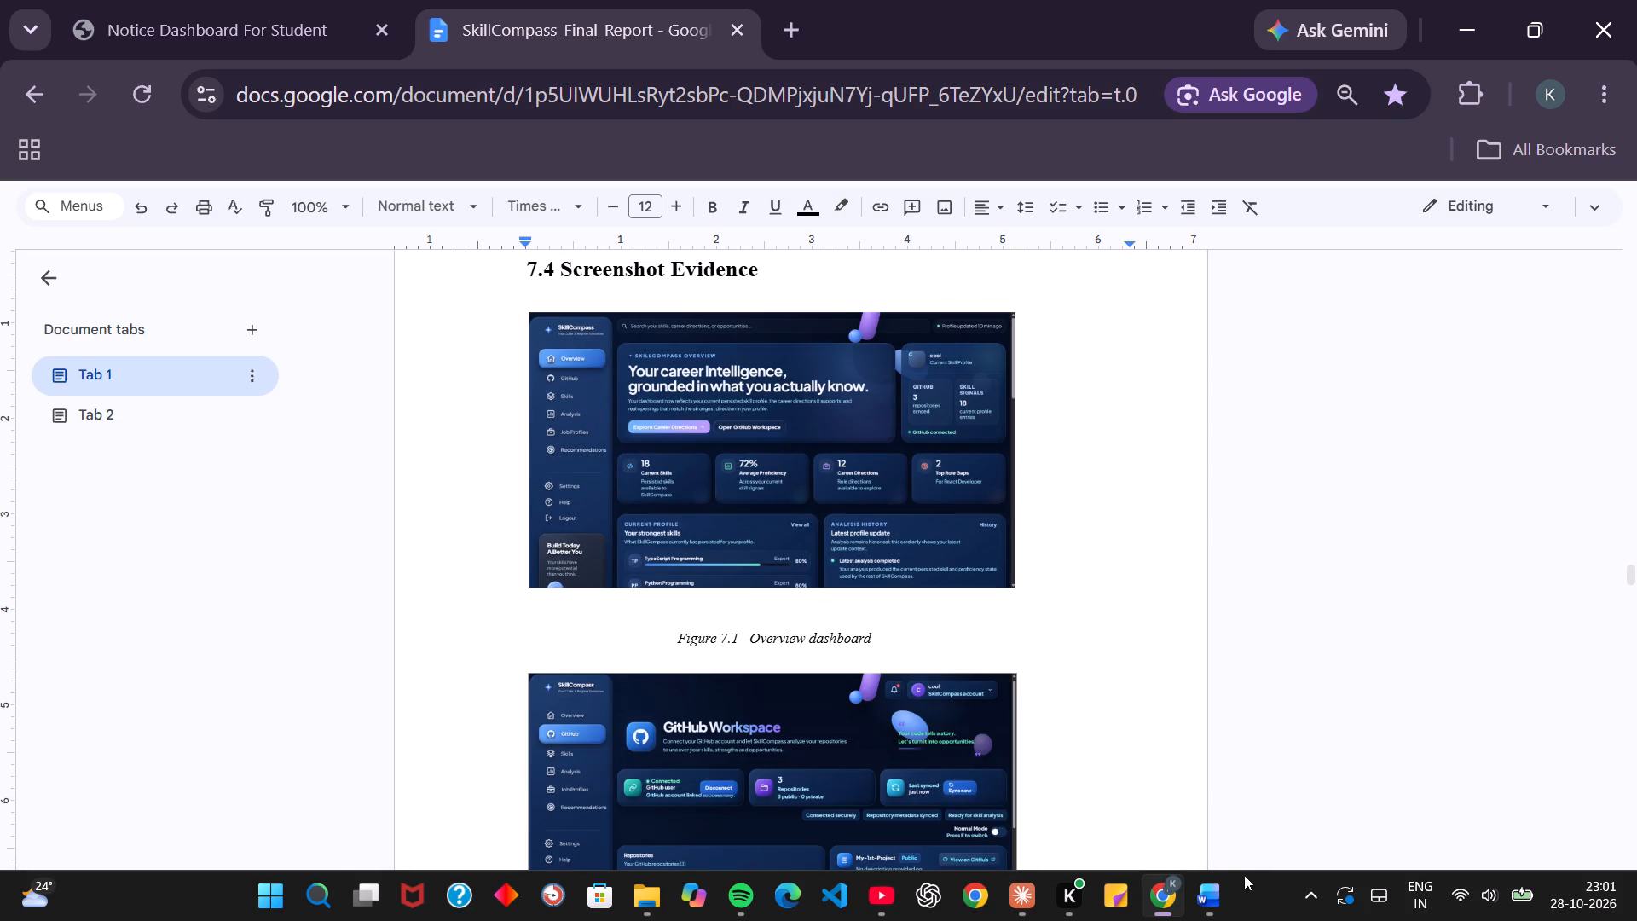
# Switch to the Word version of the report and copy the caption text "Figure 7.2 Skill Profile and Skill Network".
pyautogui.click(1204, 900)
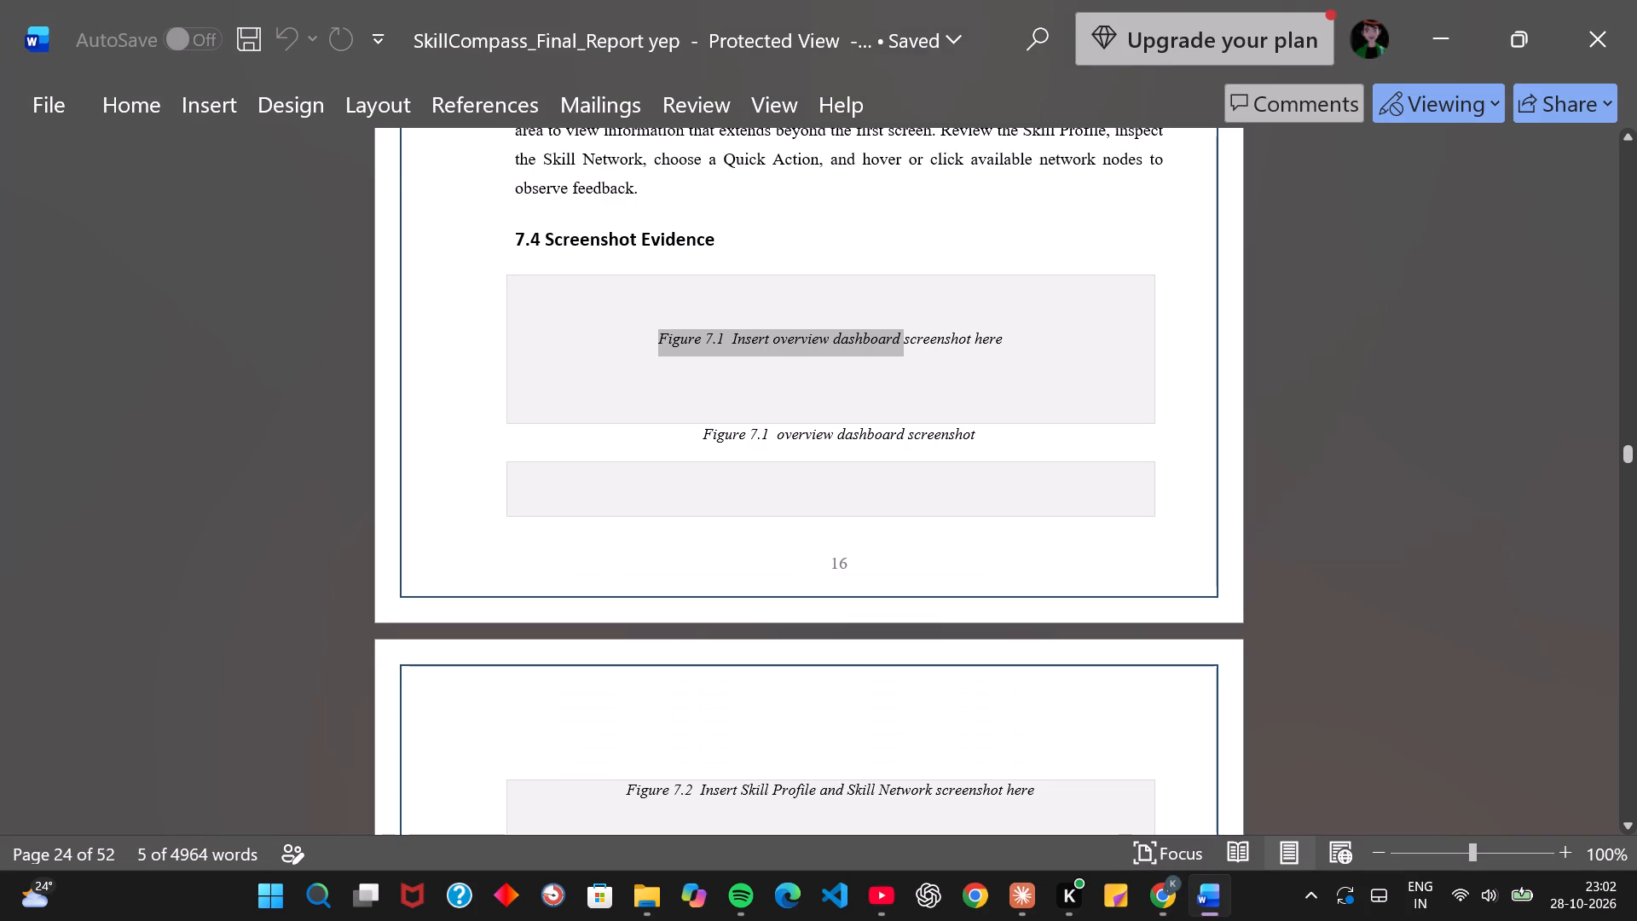
pyautogui.scroll(-2, 766, 462)
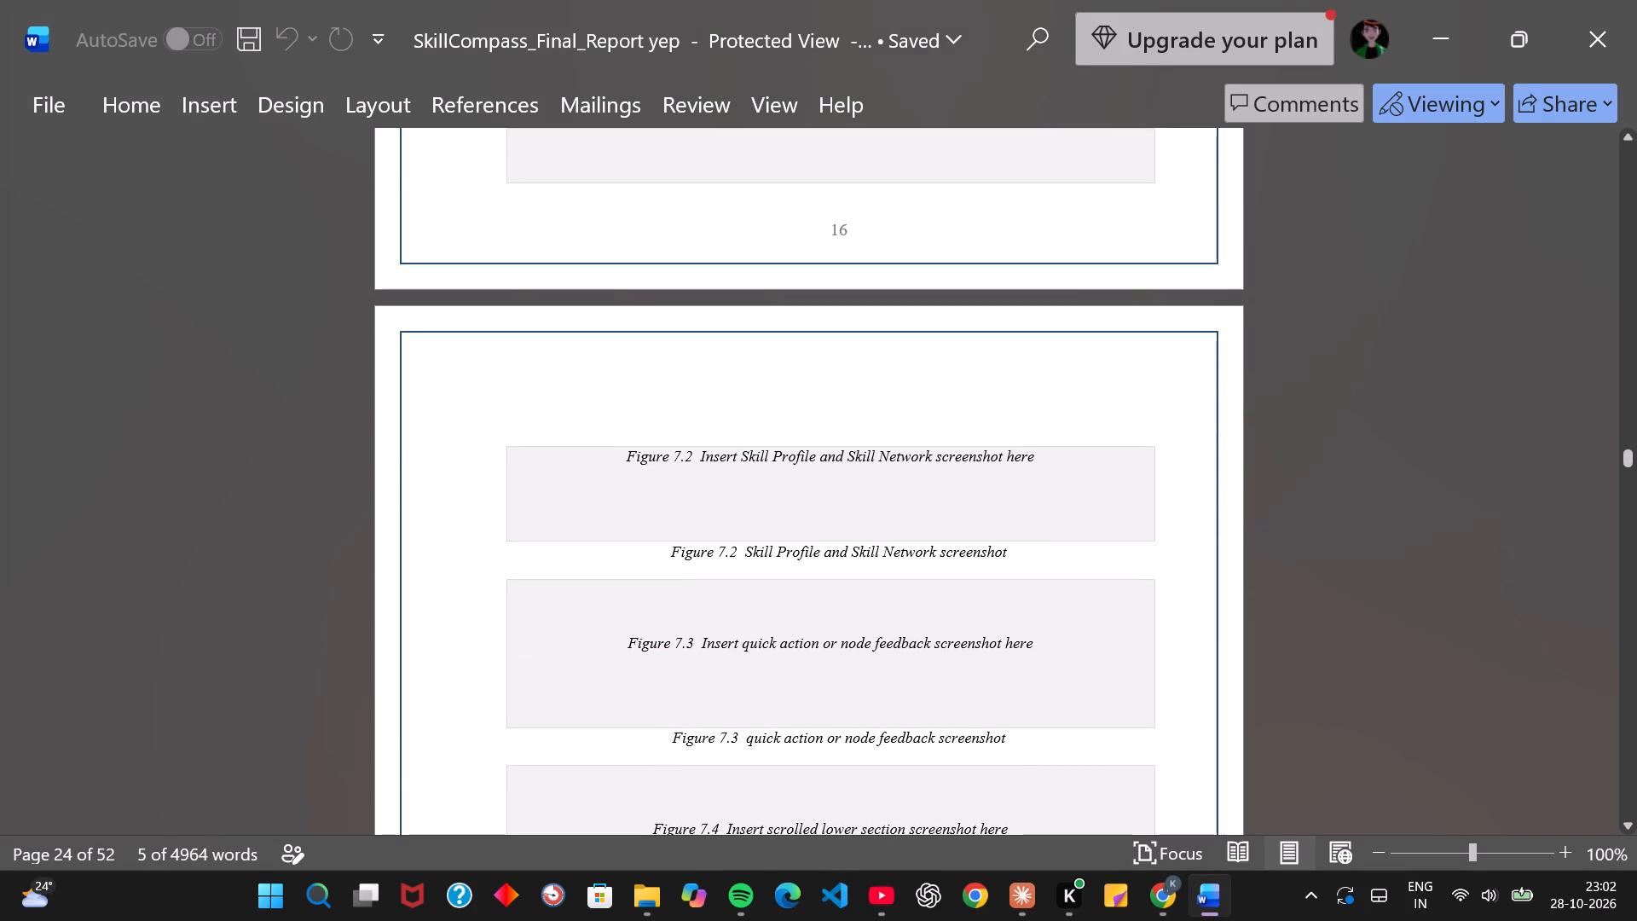
pyautogui.moveTo(668, 549); pyautogui.dragTo(836, 542)
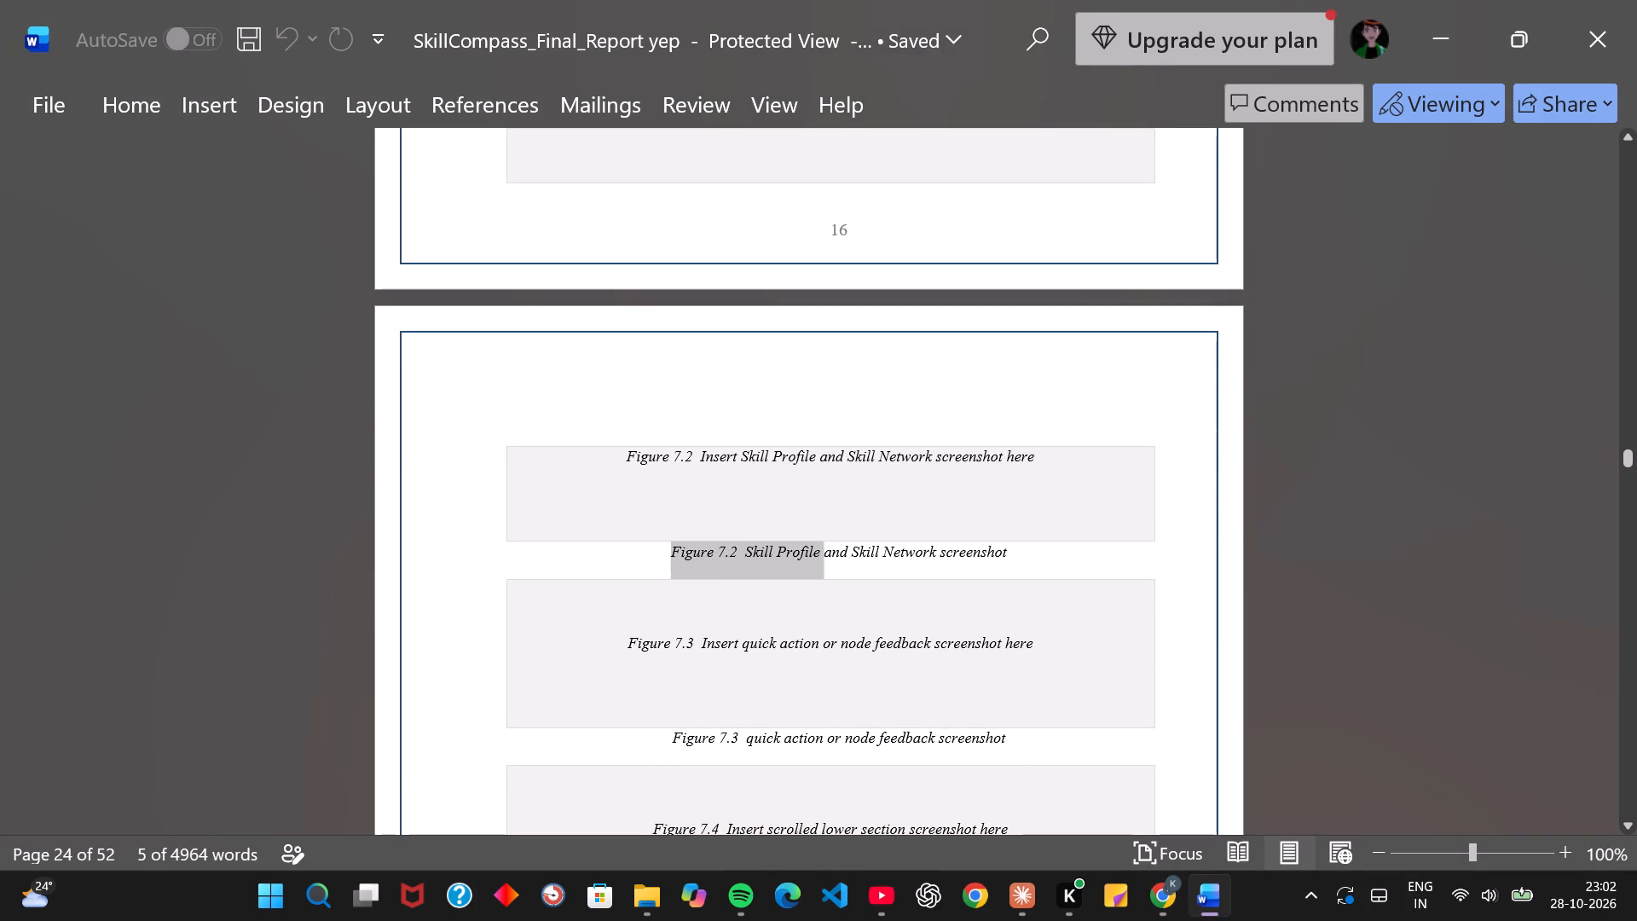
pyautogui.moveTo(836, 542); pyautogui.dragTo(912, 558)
pyautogui.hotkey('ctrl', 'c')
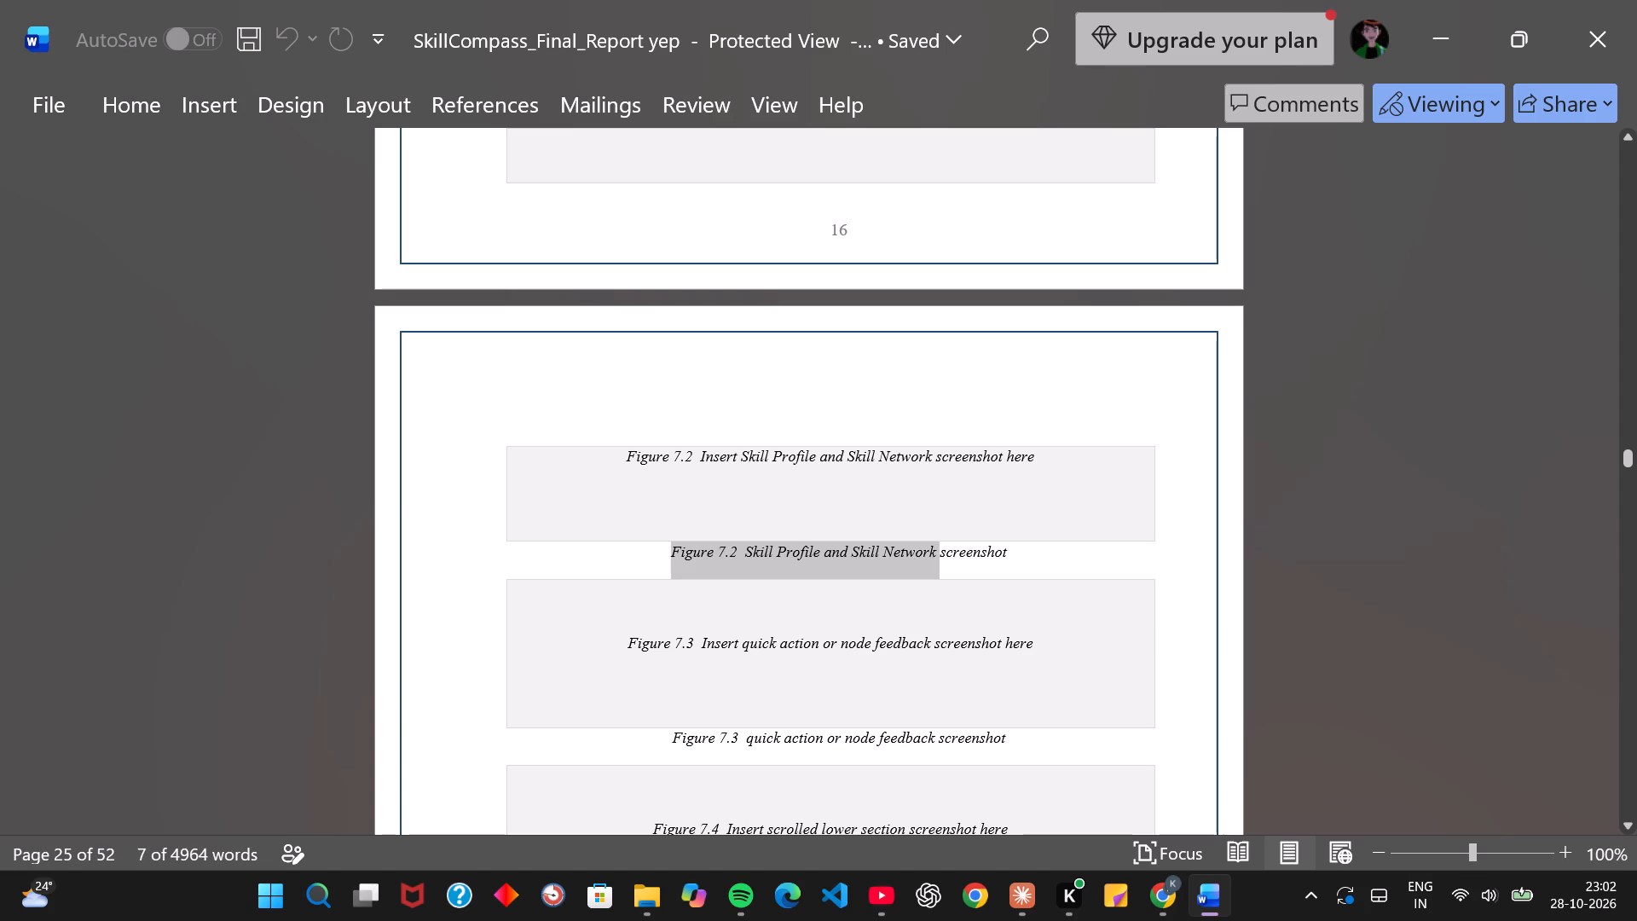
# Return to the Google Docs report and paste the clipboard caption, preceded by leading spaces, on the line below the GitHub Workspace screenshot.
pyautogui.click(1423, 51)
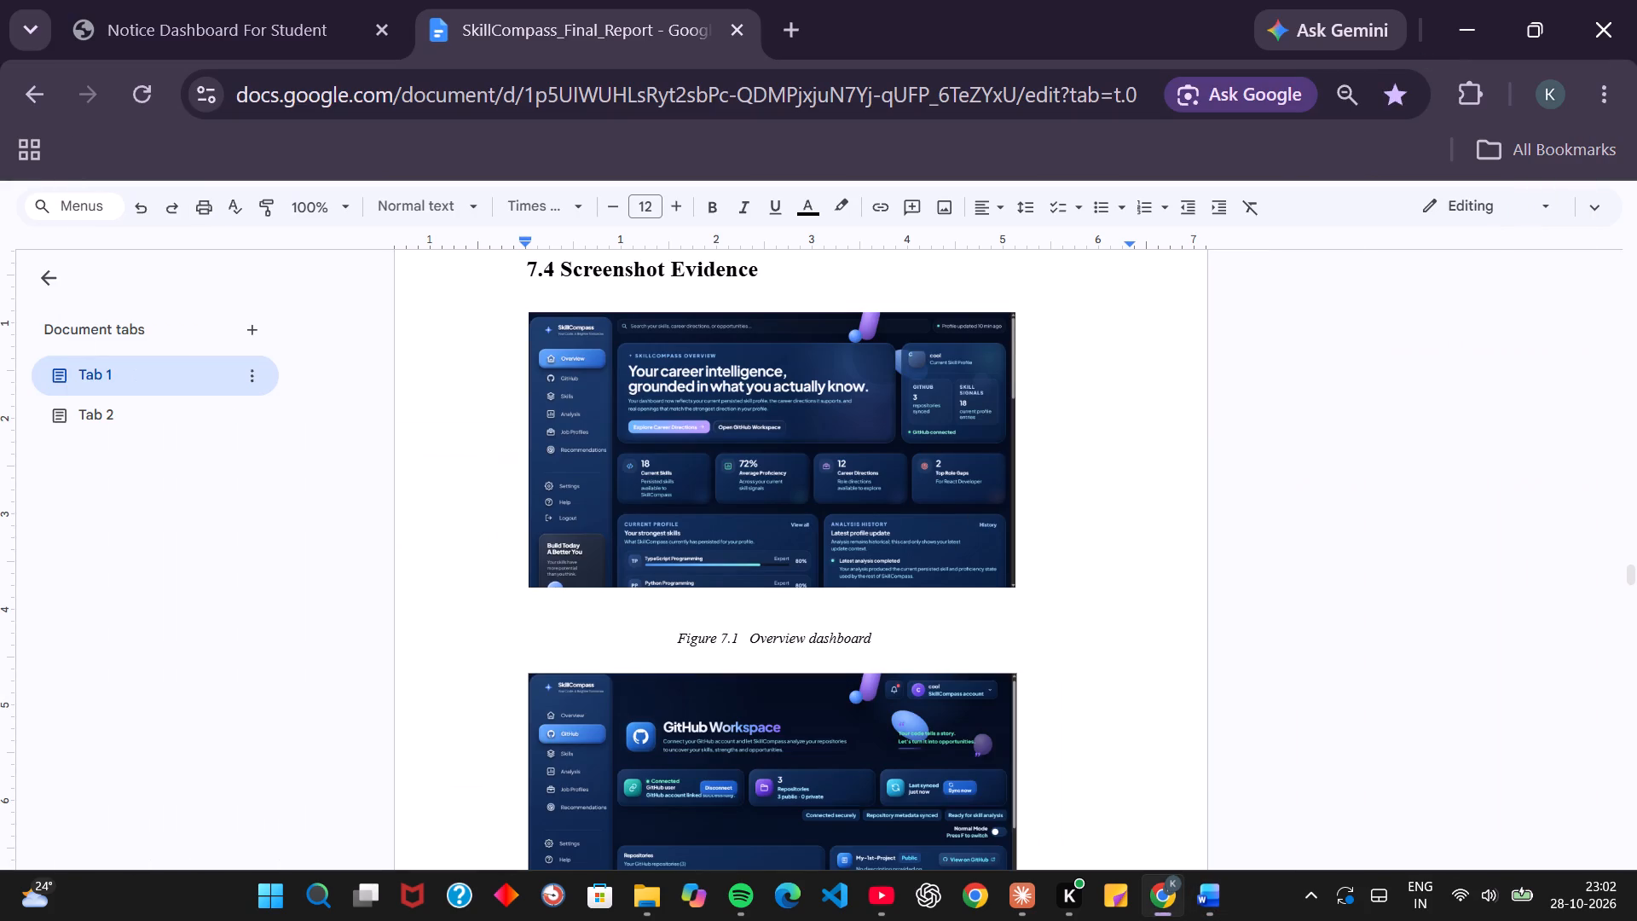
pyautogui.scroll(-3, 827, 644)
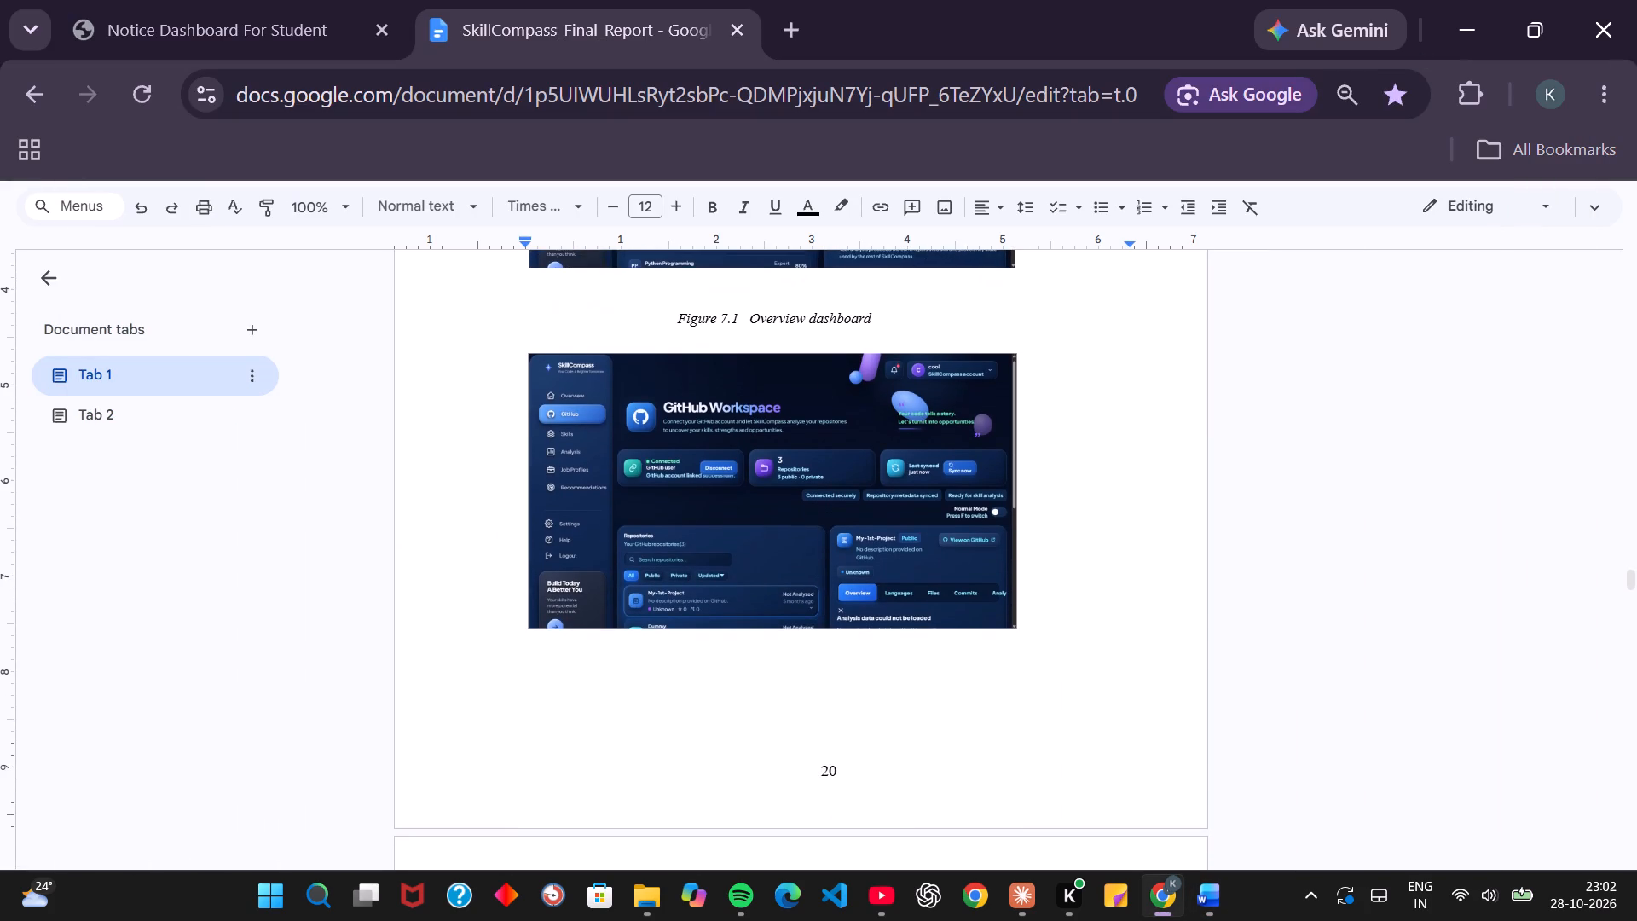
pyautogui.click(786, 669)
pyautogui.press('space')
pyautogui.press('space')
pyautogui.press('space')
pyautogui.press('space')
pyautogui.hotkey('ctrl', 'v')
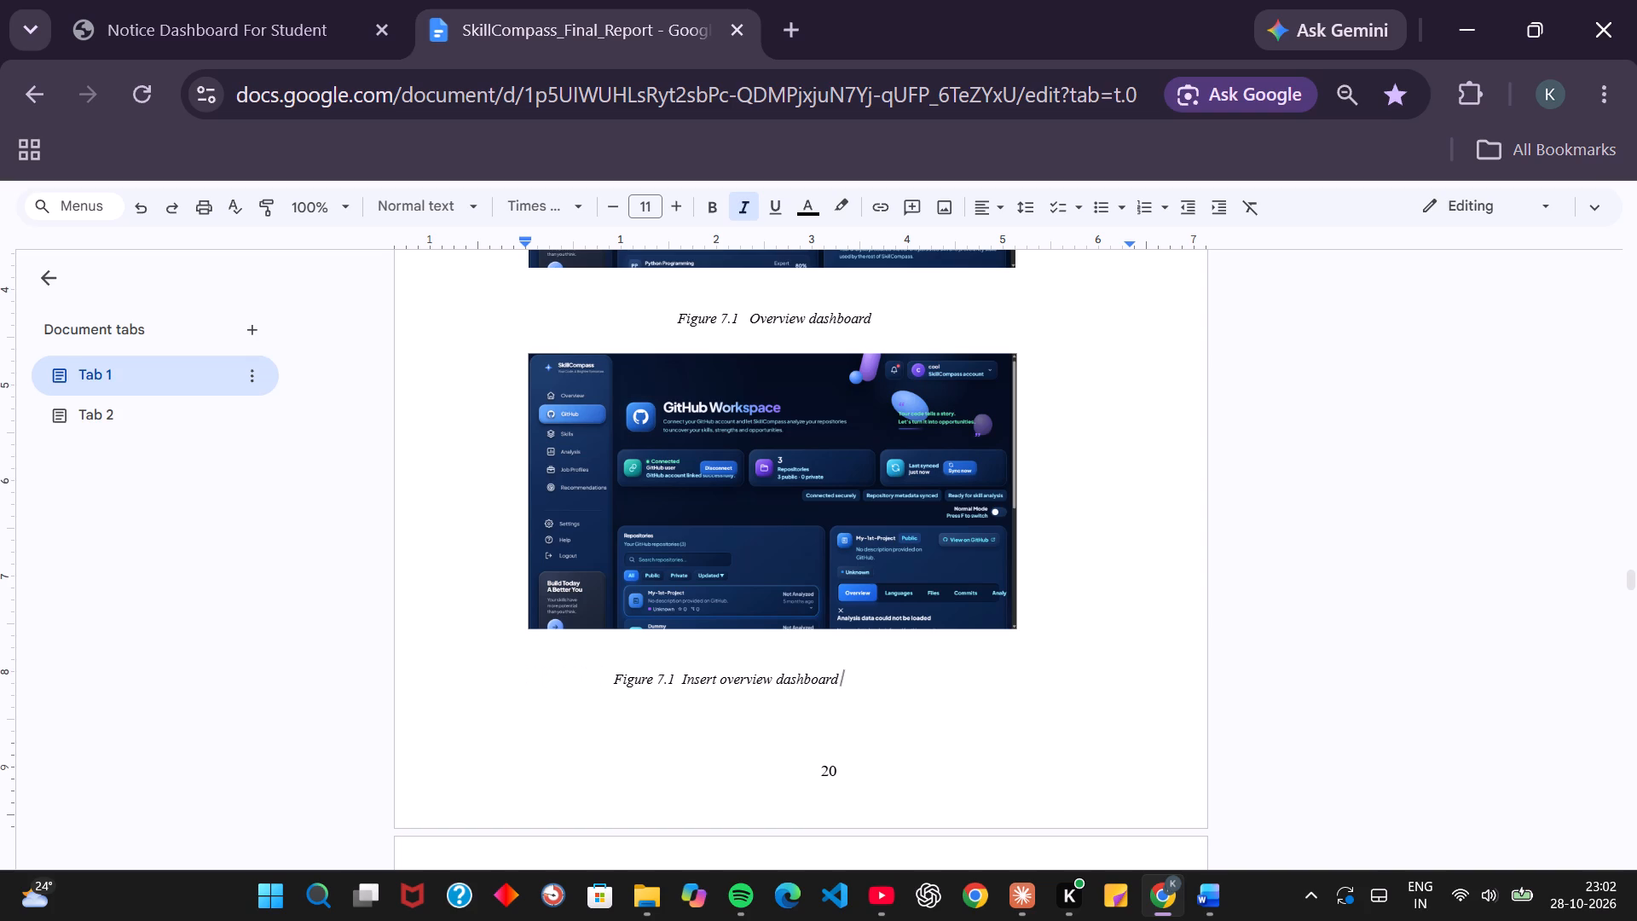
# Add more leading spaces before the caption under the GitHub Workspace screenshot so its start lines up with the Figure 7.1 caption above.
pyautogui.press('Left')
pyautogui.press('Left')
pyautogui.press('Left')
pyautogui.press('Left')
pyautogui.press('Left')
pyautogui.press('Left')
pyautogui.press('Left')
pyautogui.press('Left')
pyautogui.press('Left')
pyautogui.press('Left')
pyautogui.press('Left')
pyautogui.press('Left')
pyautogui.press('Left')
pyautogui.press('Left')
pyautogui.press('Left')
pyautogui.press('Left')
pyautogui.press('Left')
pyautogui.press('Left')
pyautogui.press('Left')
pyautogui.press('Left')
pyautogui.press('Left')
pyautogui.press('Left')
pyautogui.press('Left')
pyautogui.press('Left')
pyautogui.press('Left')
pyautogui.press('Left')
pyautogui.press('space')
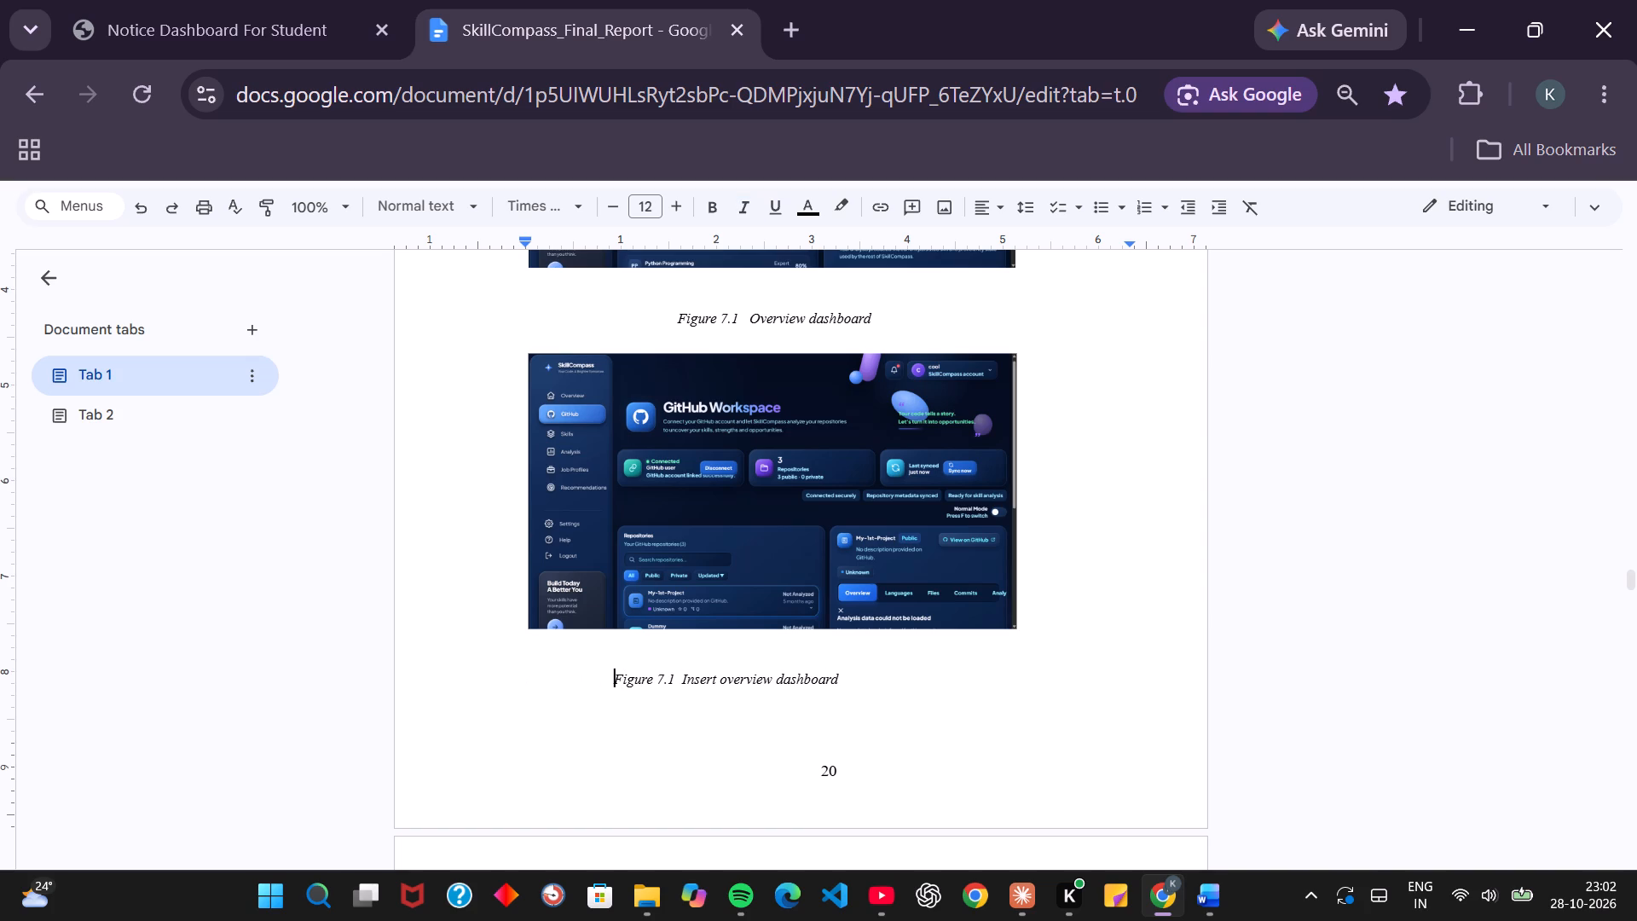
pyautogui.press('space')
pyautogui.press('space')
pyautogui.press('space')
pyautogui.press('space')
pyautogui.press('space')
pyautogui.press('space')
pyautogui.press('space')
pyautogui.press('space')
pyautogui.press('space')
pyautogui.press('space')
pyautogui.press('space')
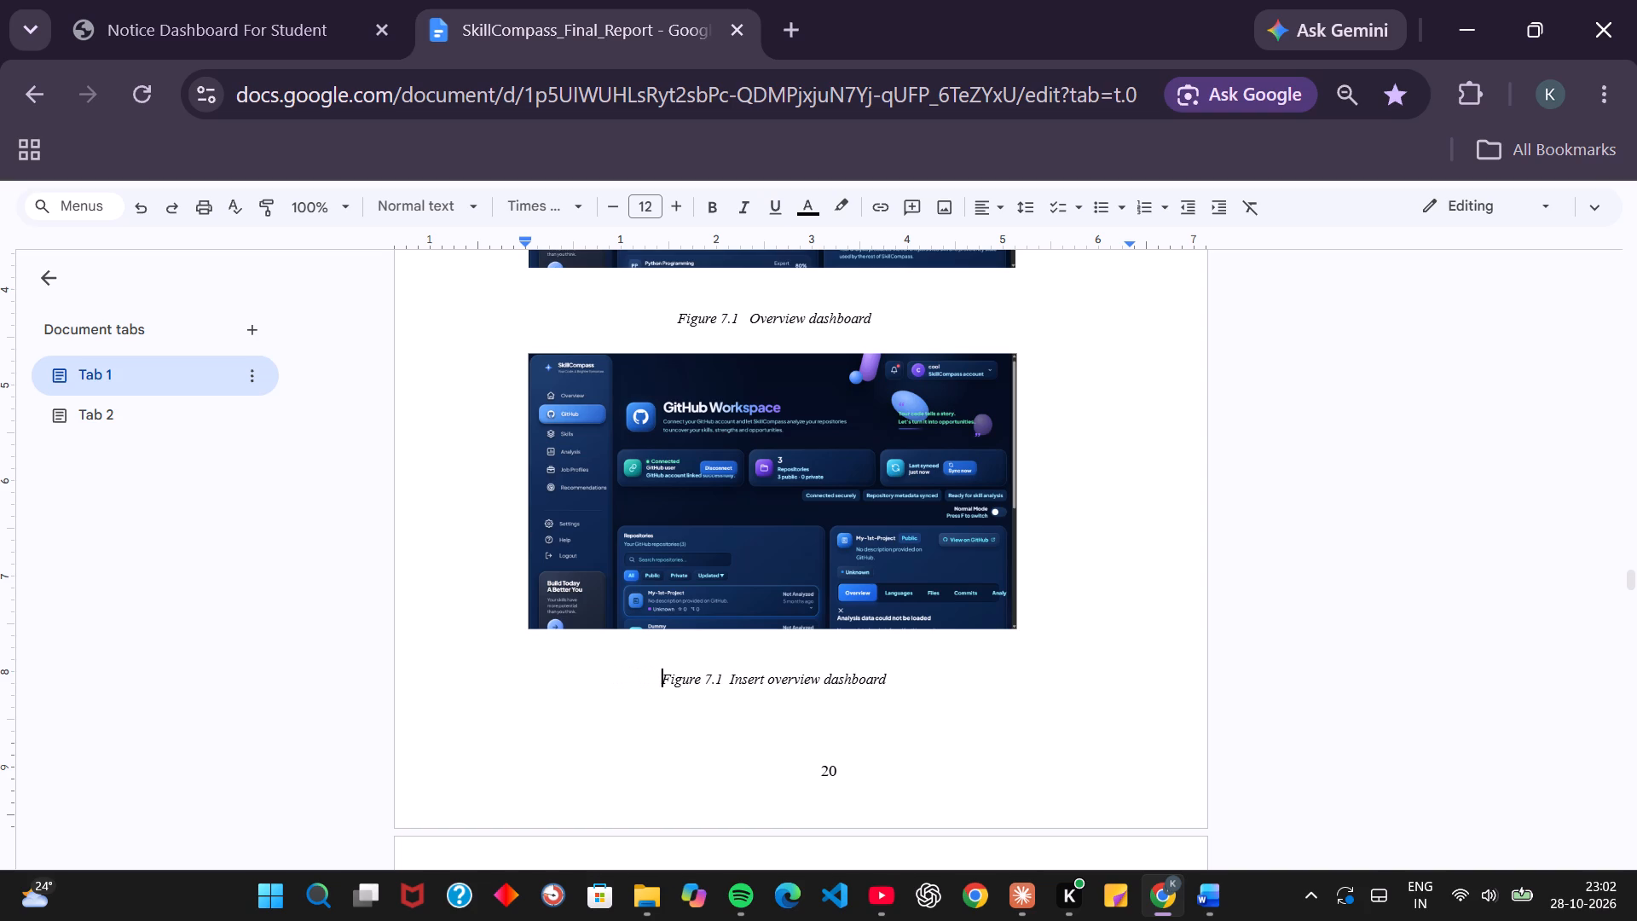
pyautogui.press('space')
pyautogui.press('space')
pyautogui.press('space')
pyautogui.press('space')
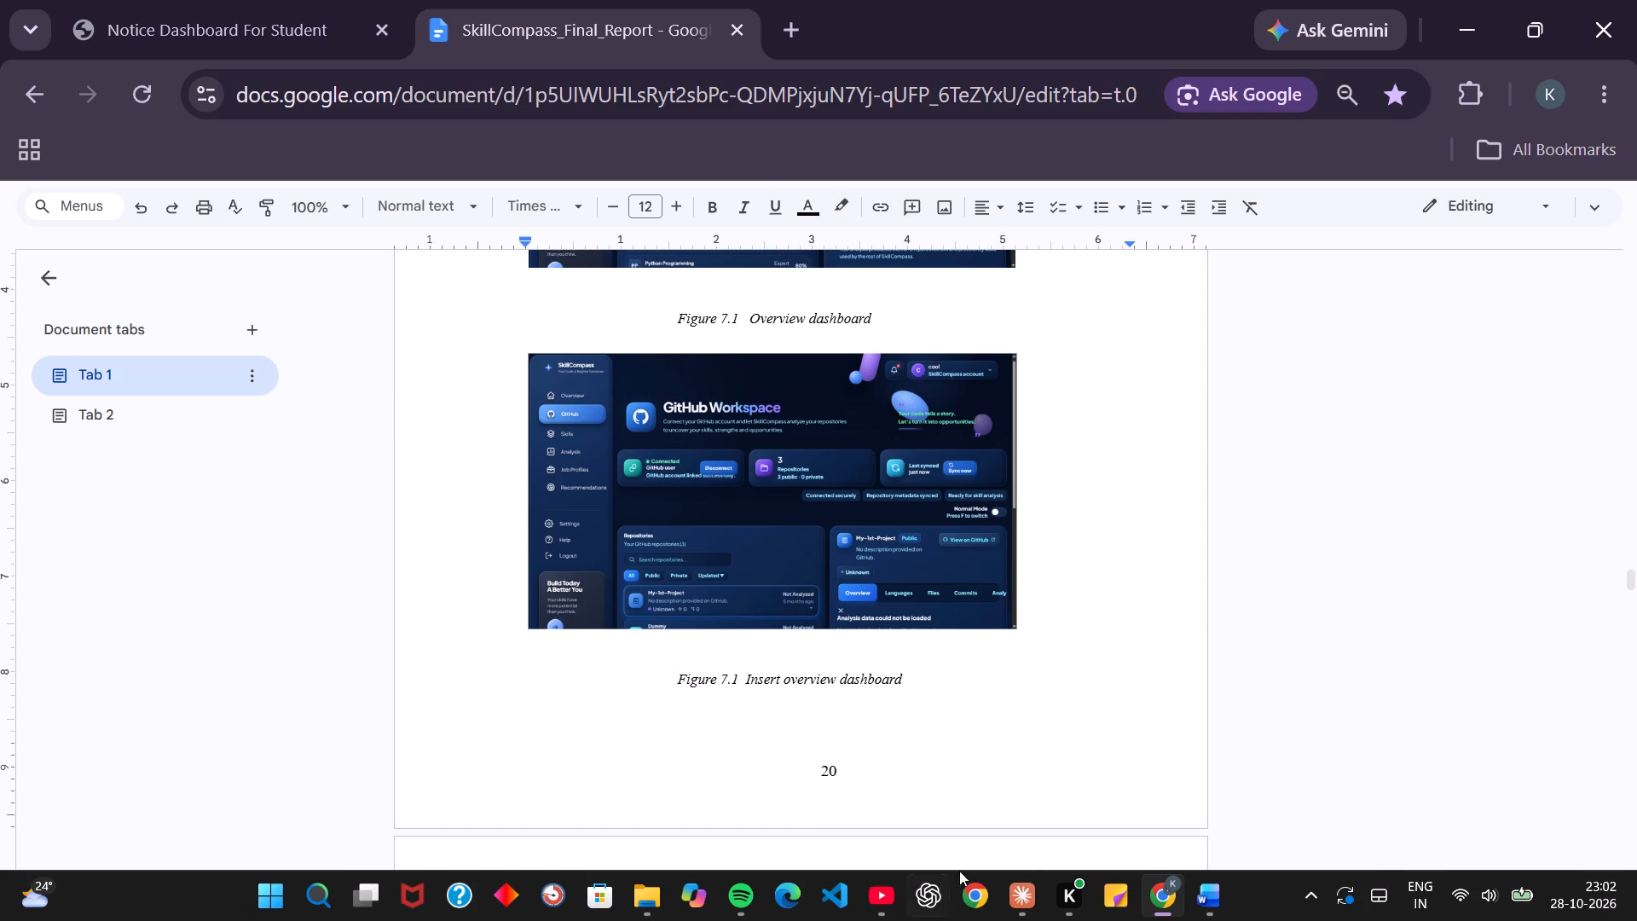
# Select the caption under the GitHub Workspace screenshot, then copy "Figure 7.2 Skill Profile and Skill Network" from the Word version.
pyautogui.click(900, 673)
pyautogui.moveTo(901, 676); pyautogui.dragTo(769, 661)
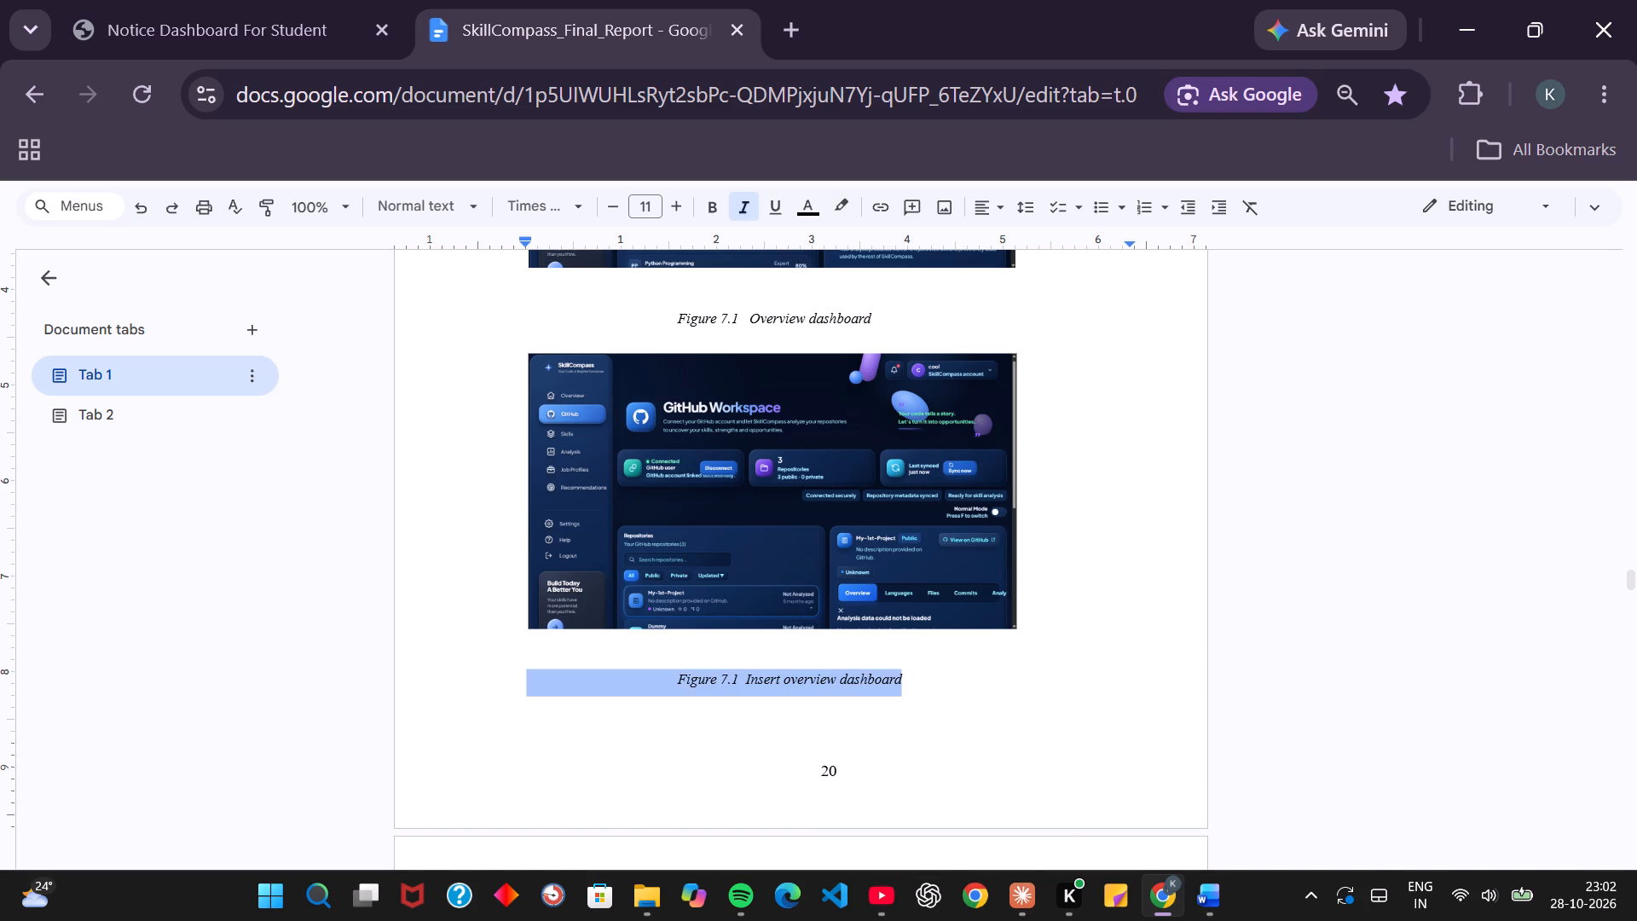
pyautogui.moveTo(769, 661); pyautogui.dragTo(709, 640)
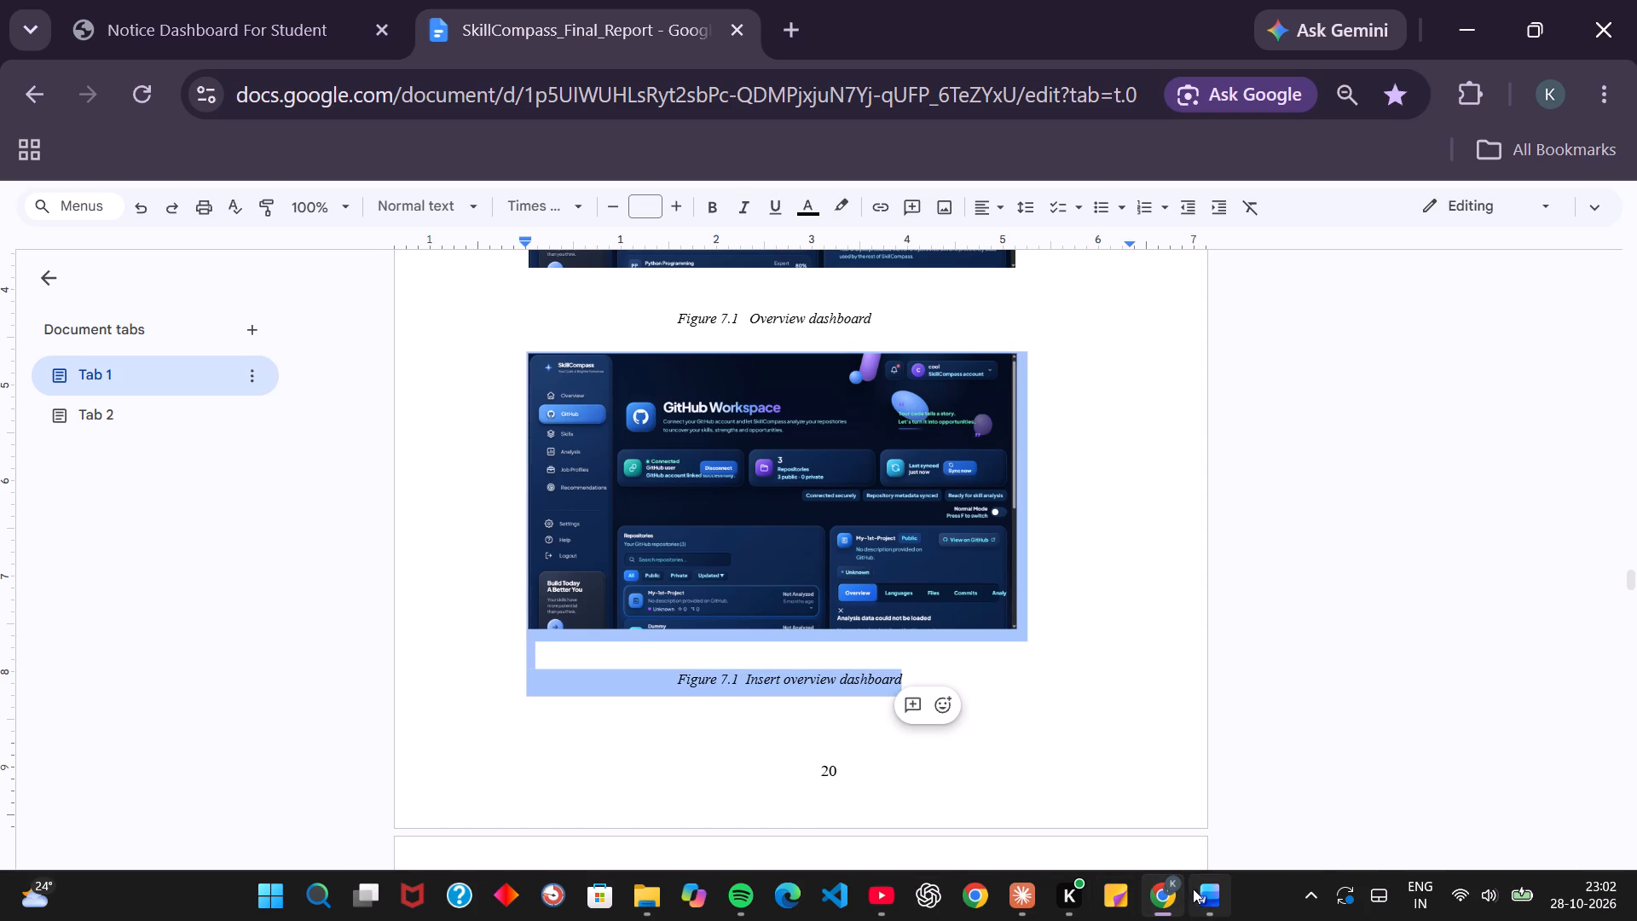
pyautogui.click(1210, 900)
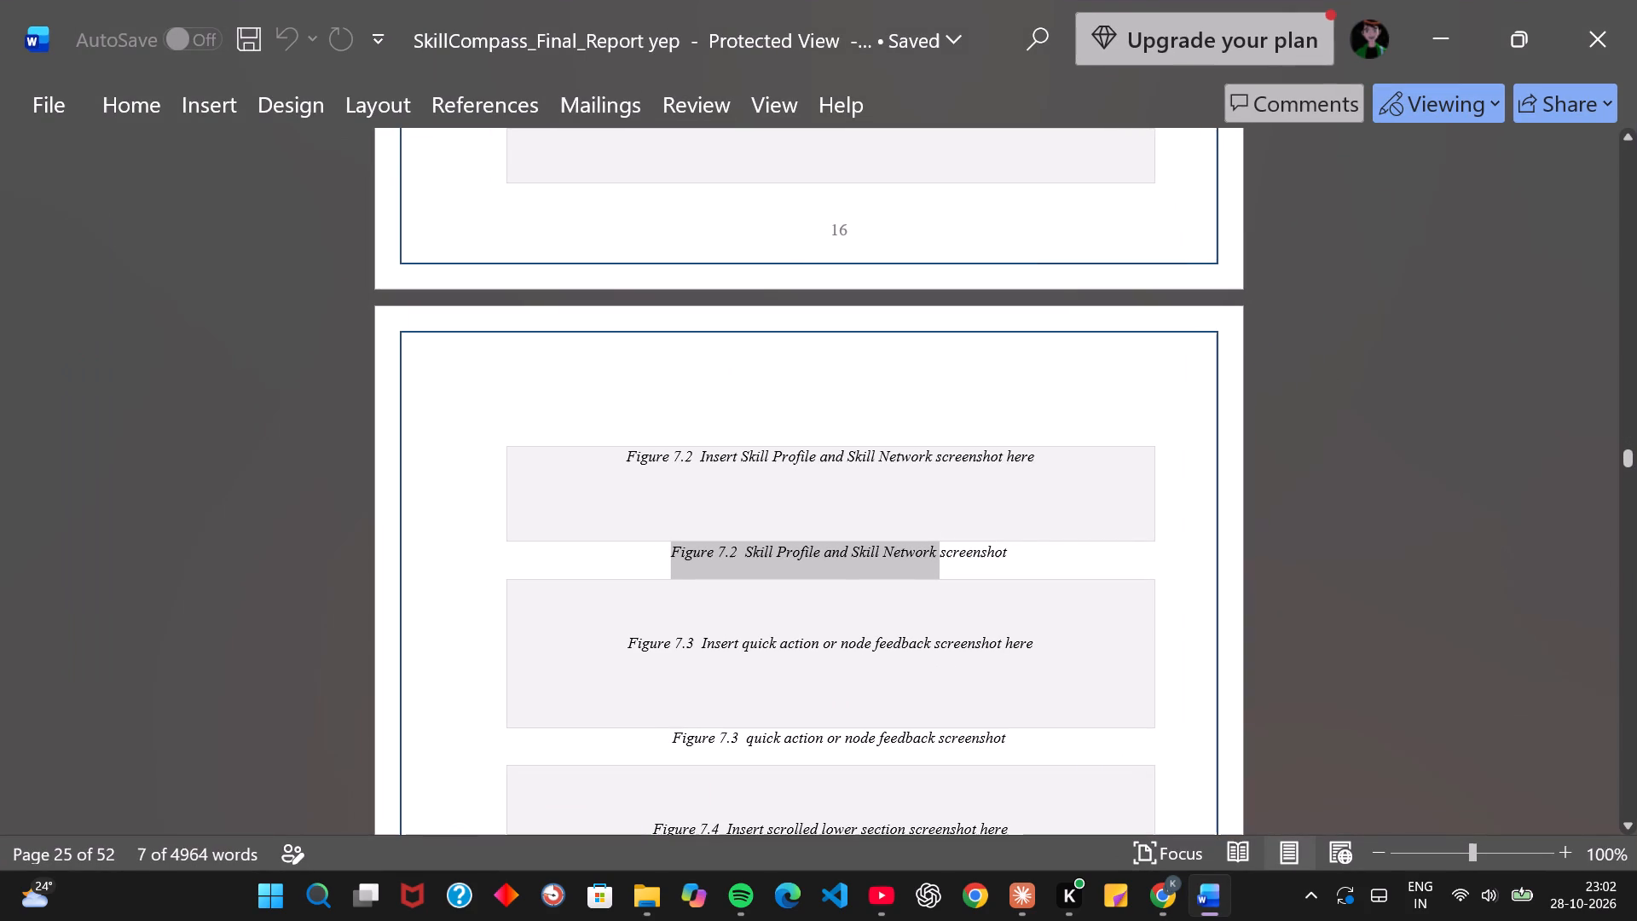
pyautogui.click(674, 550)
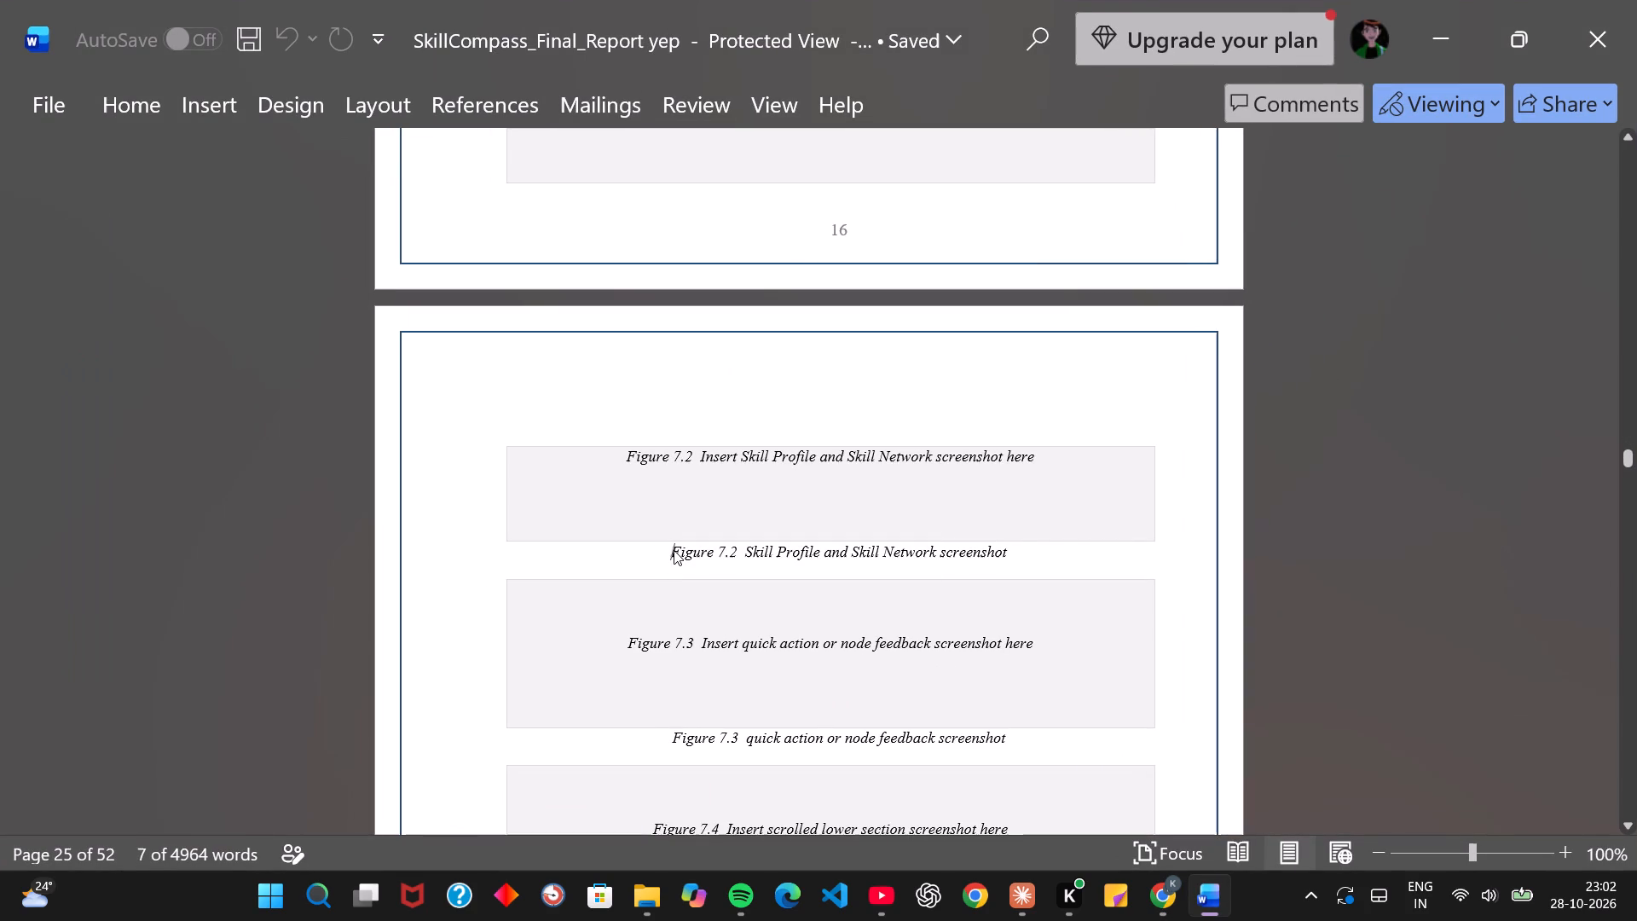
pyautogui.click(674, 550)
pyautogui.moveTo(674, 550); pyautogui.dragTo(906, 539)
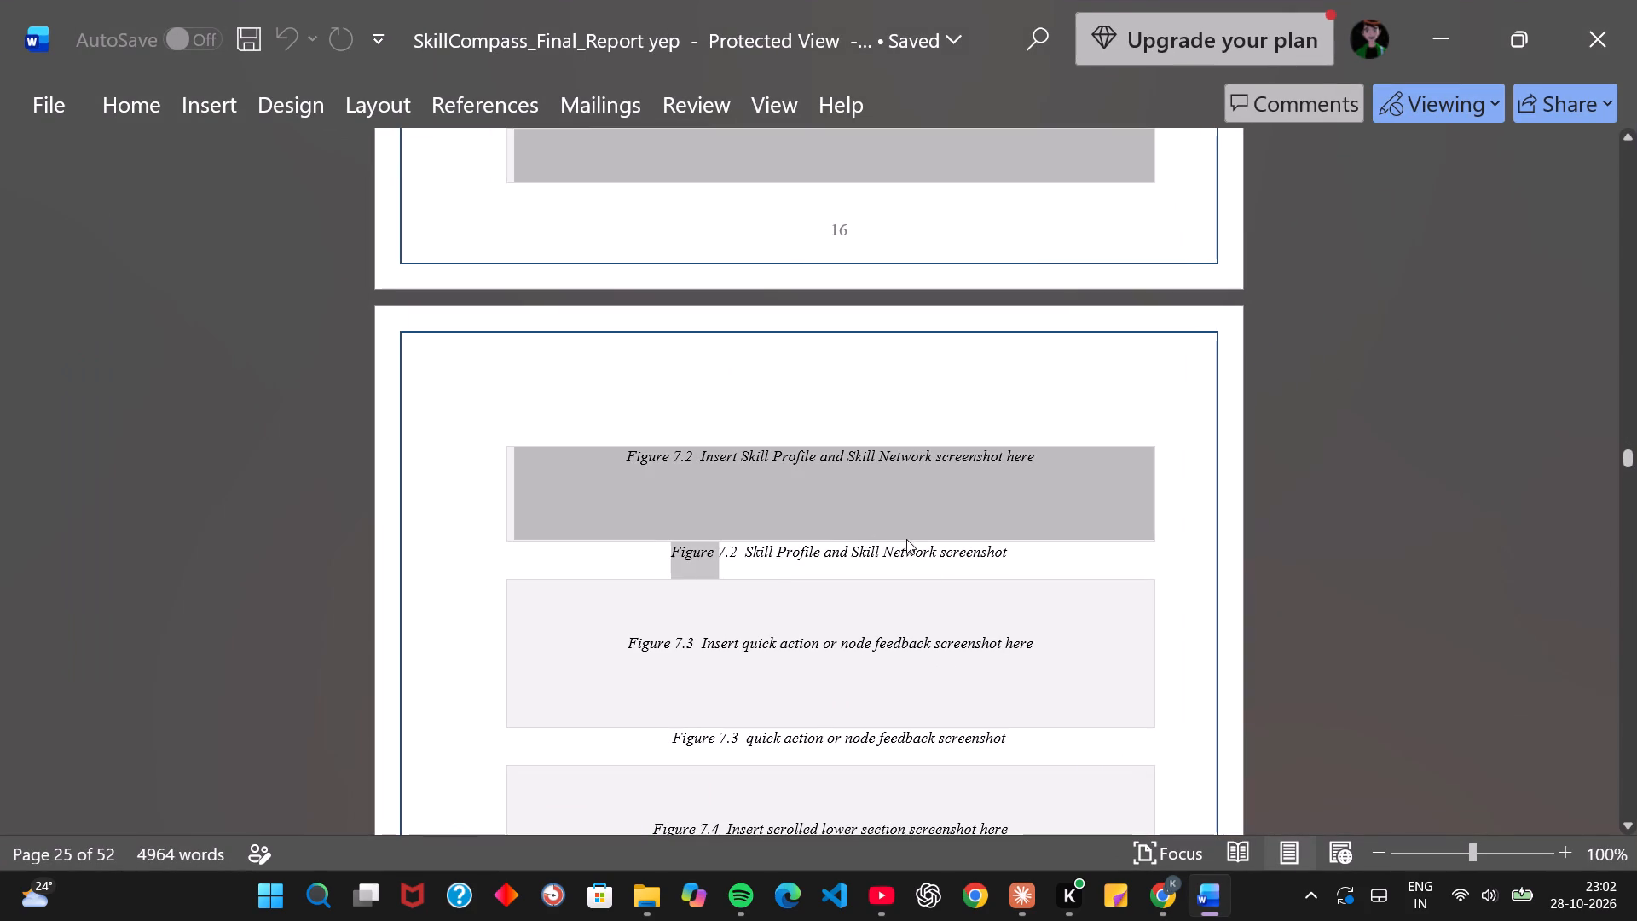
pyautogui.moveTo(906, 539); pyautogui.dragTo(931, 547)
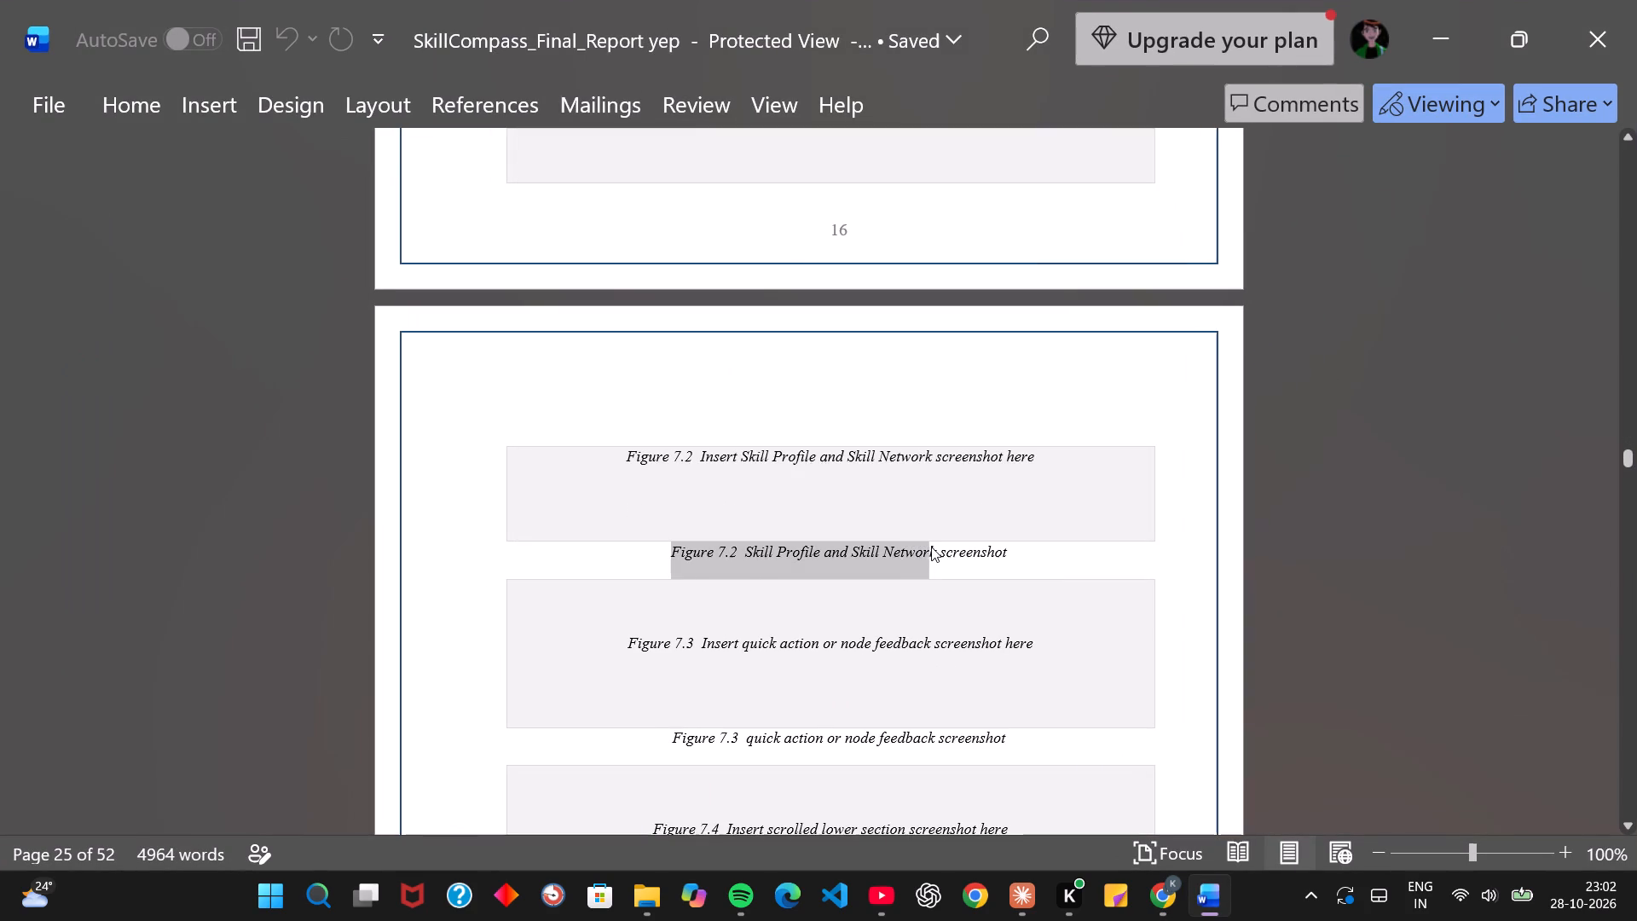
pyautogui.moveTo(931, 547); pyautogui.dragTo(940, 551)
pyautogui.hotkey('ctrl', 'c')
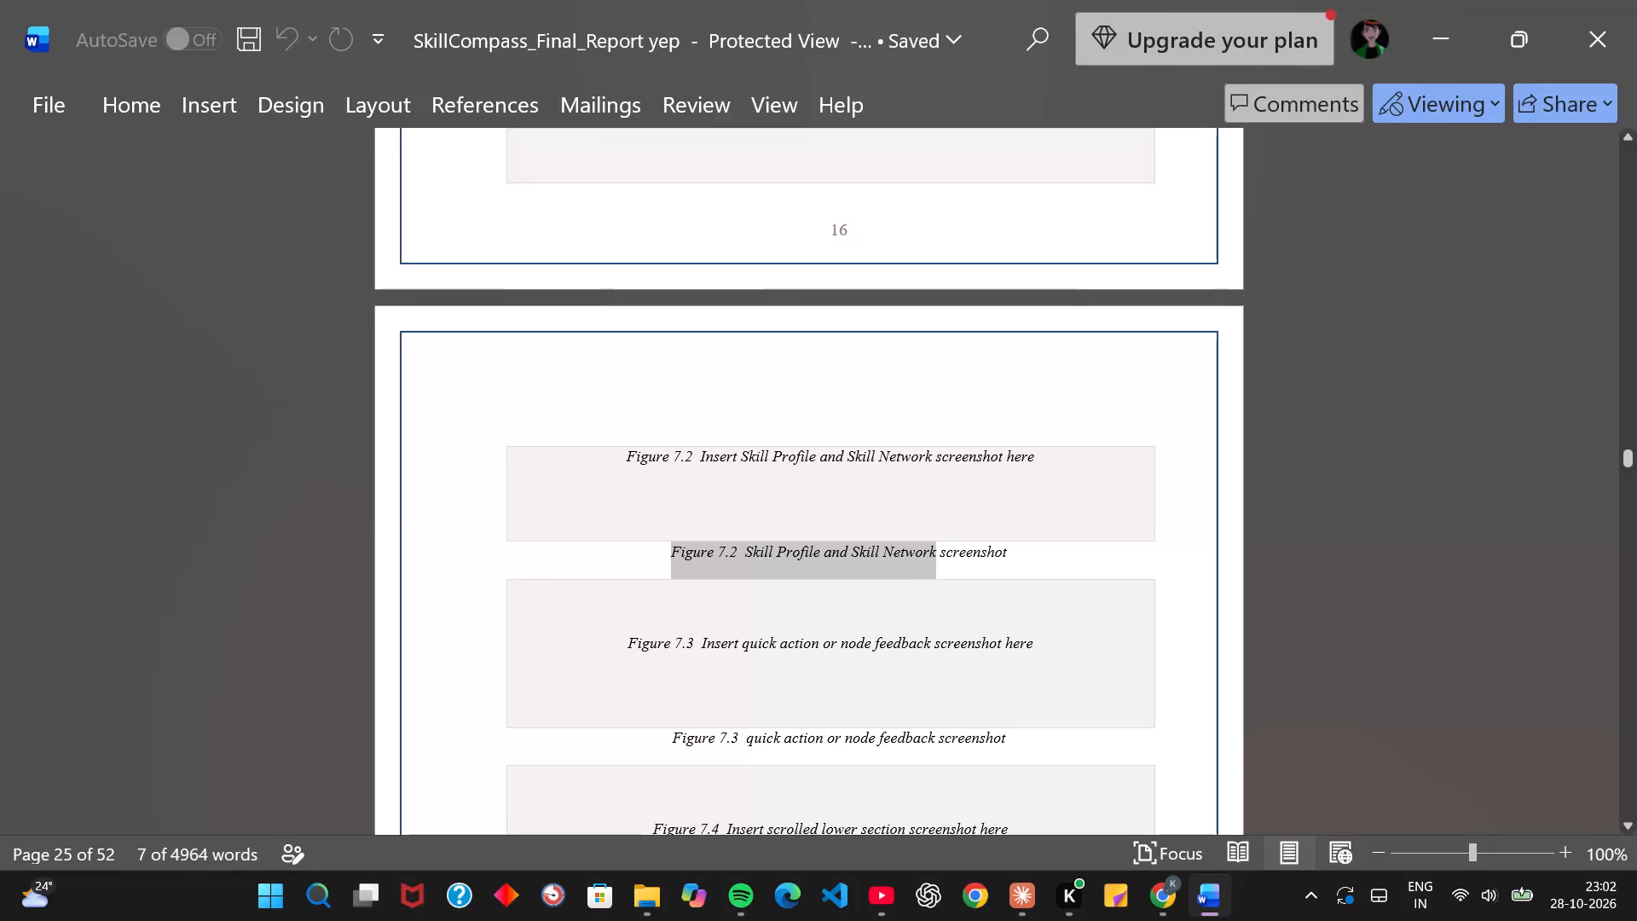
# Return to the Google Docs report and replace the caption under the GitHub Workspace screenshot with "Figure 7.2 Skill Profile and Skill Network".
pyautogui.click(1158, 900)
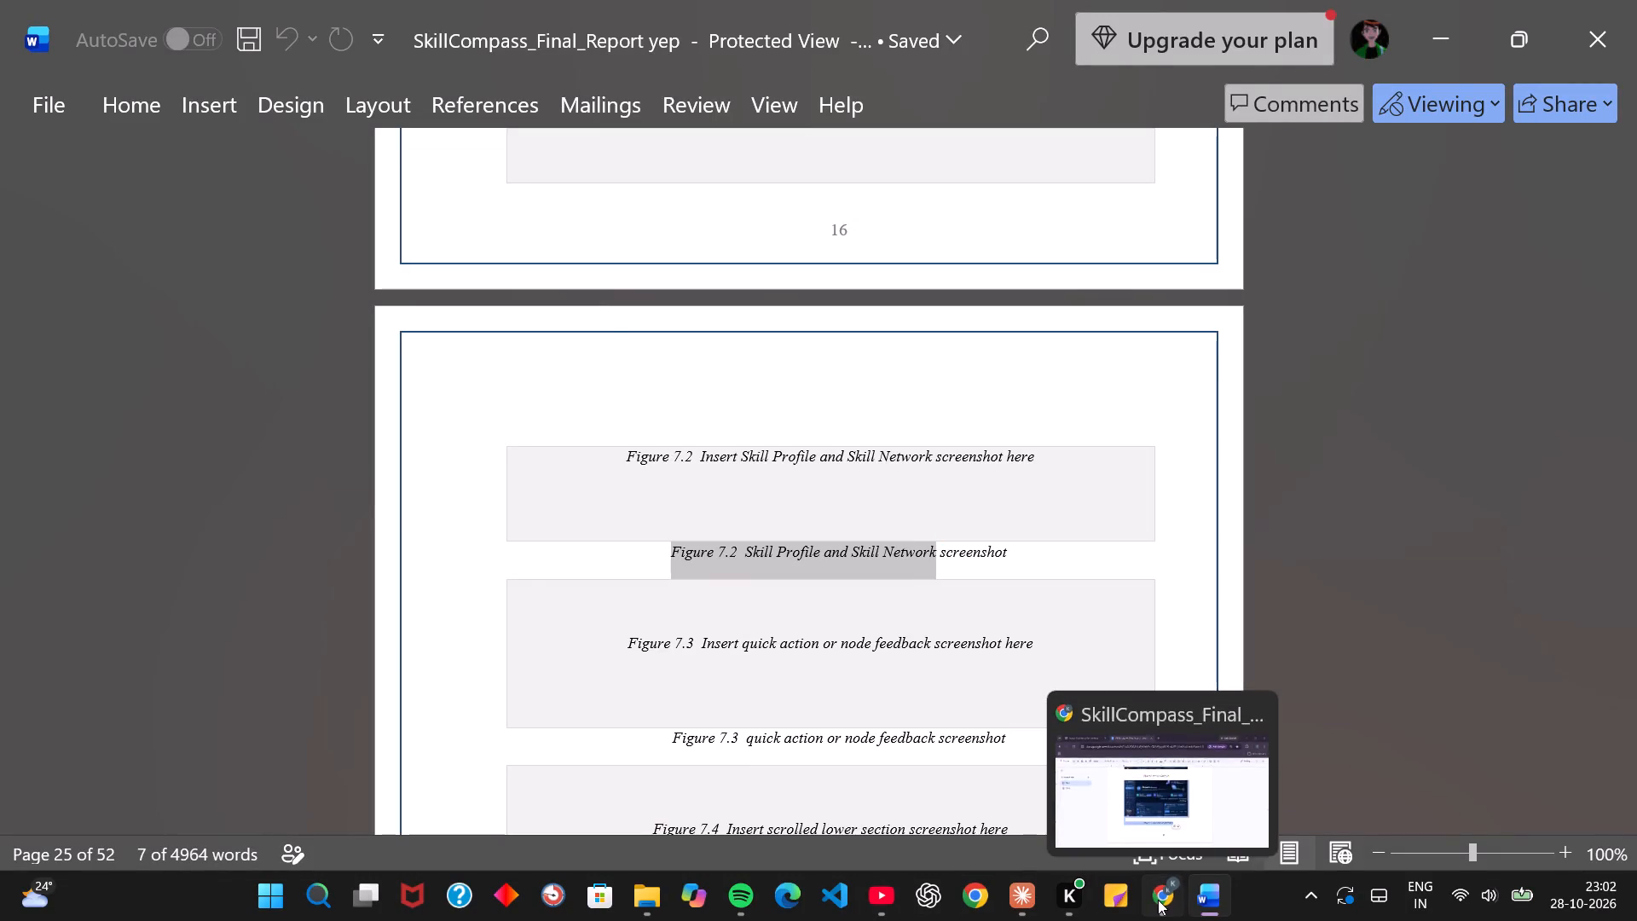
pyautogui.click(923, 667)
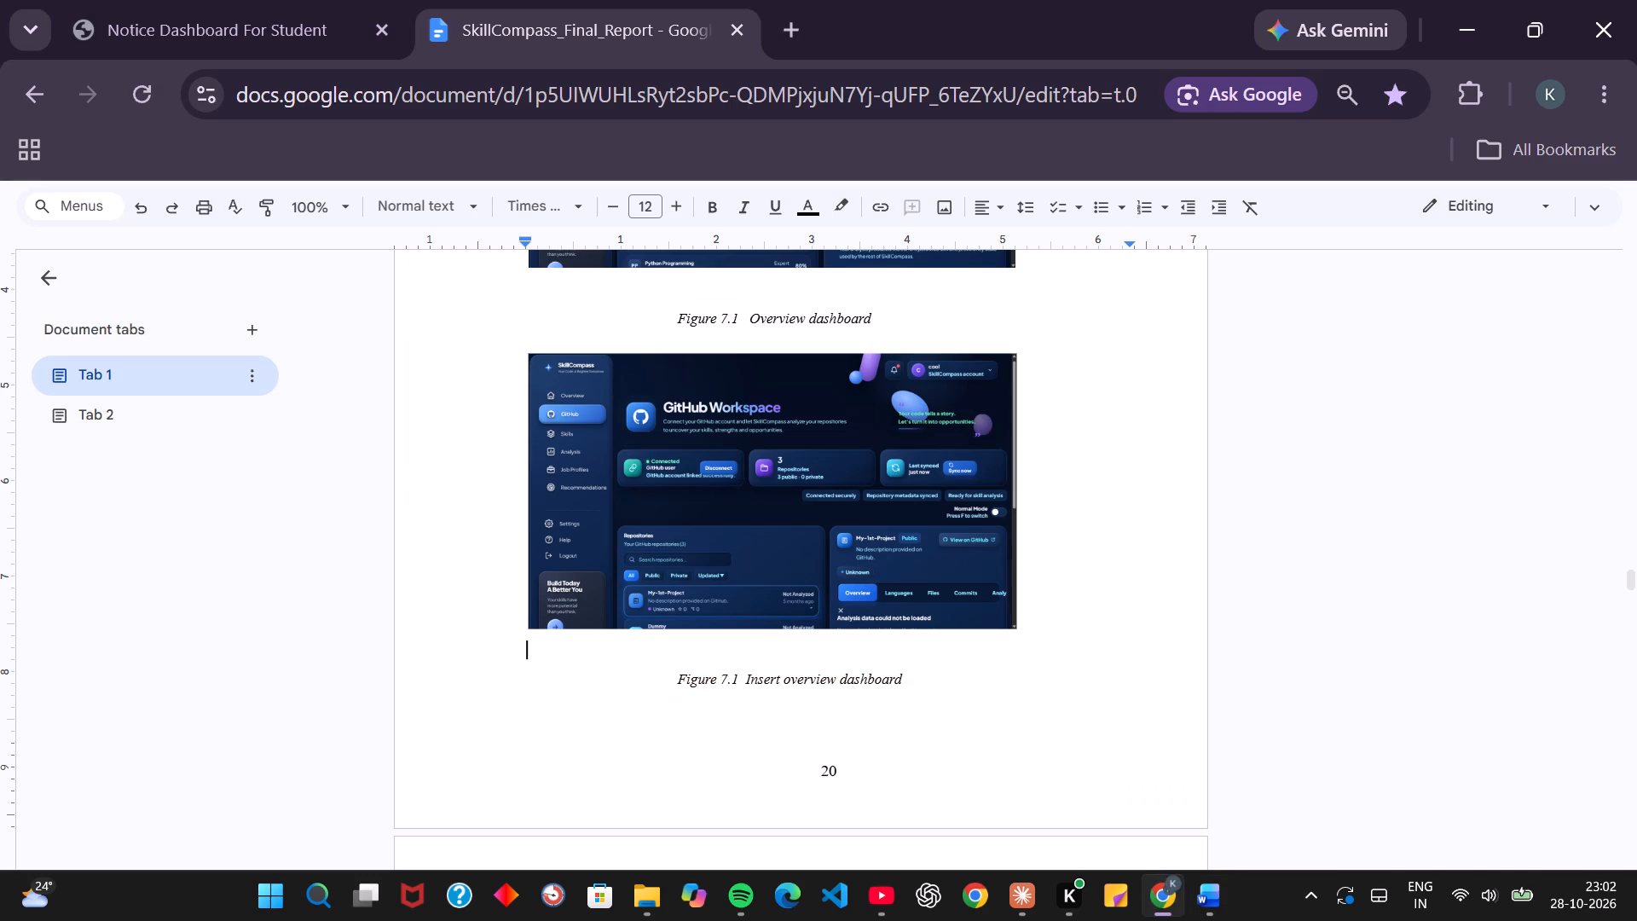
# Replace the "Figure 7.1 Insert overview dashboard" caption under the GitHub Workspace screenshot with the copied "Figure 7.2 Skill Profile and Skill Network".
pyautogui.moveTo(680, 684); pyautogui.dragTo(914, 692)
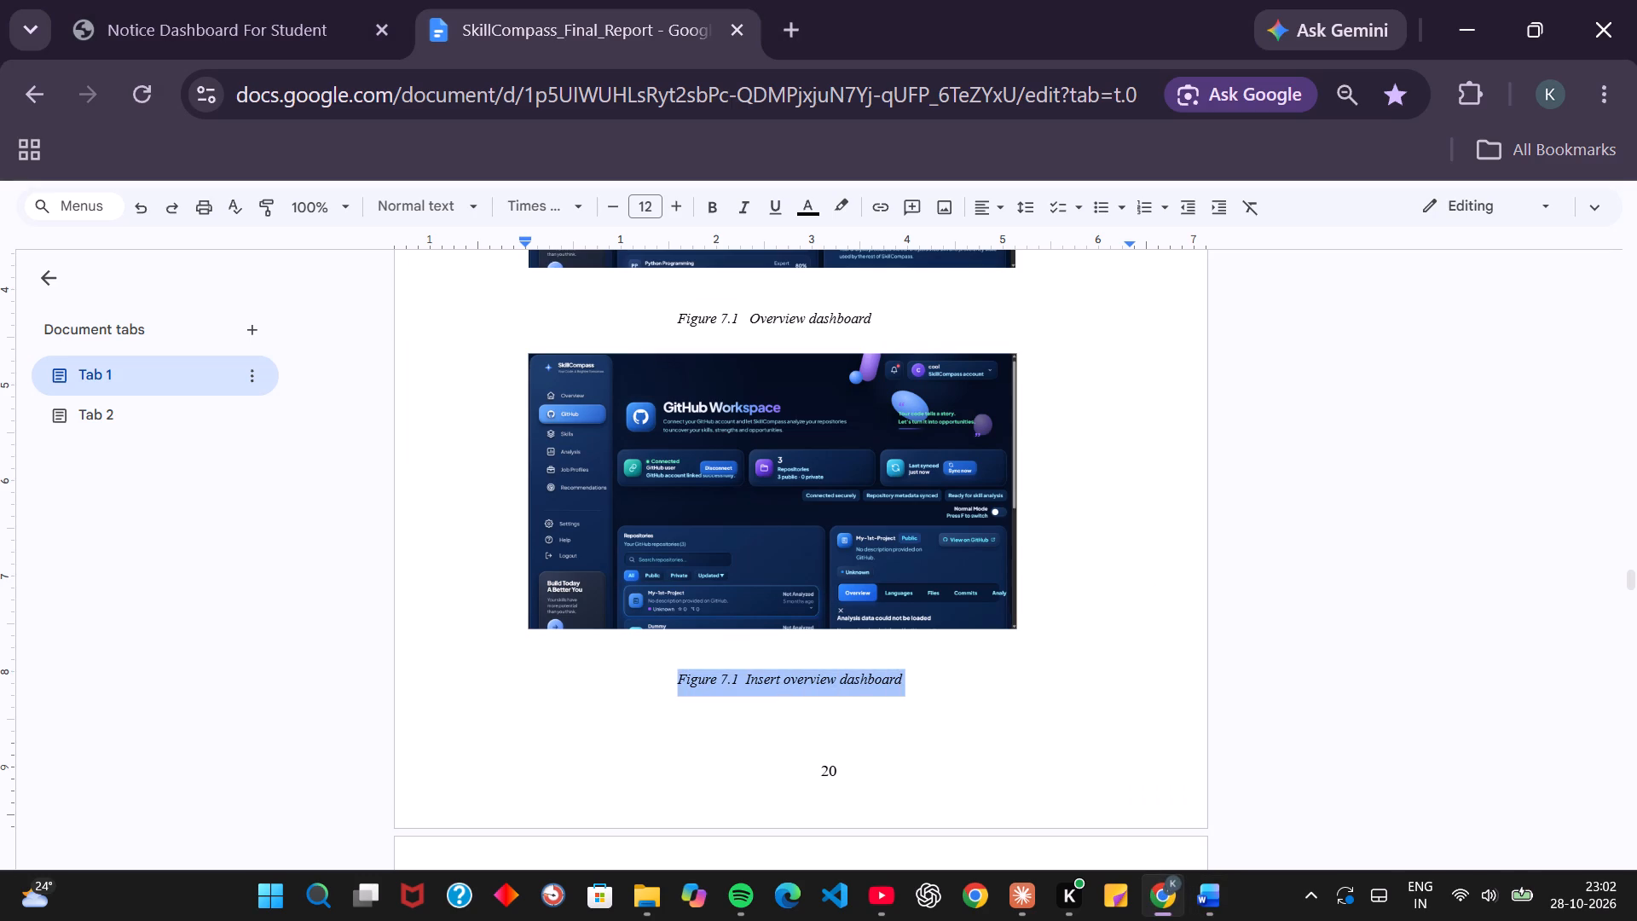
pyautogui.moveTo(914, 692); pyautogui.dragTo(939, 687)
pyautogui.hotkey('ctrl', 'v')
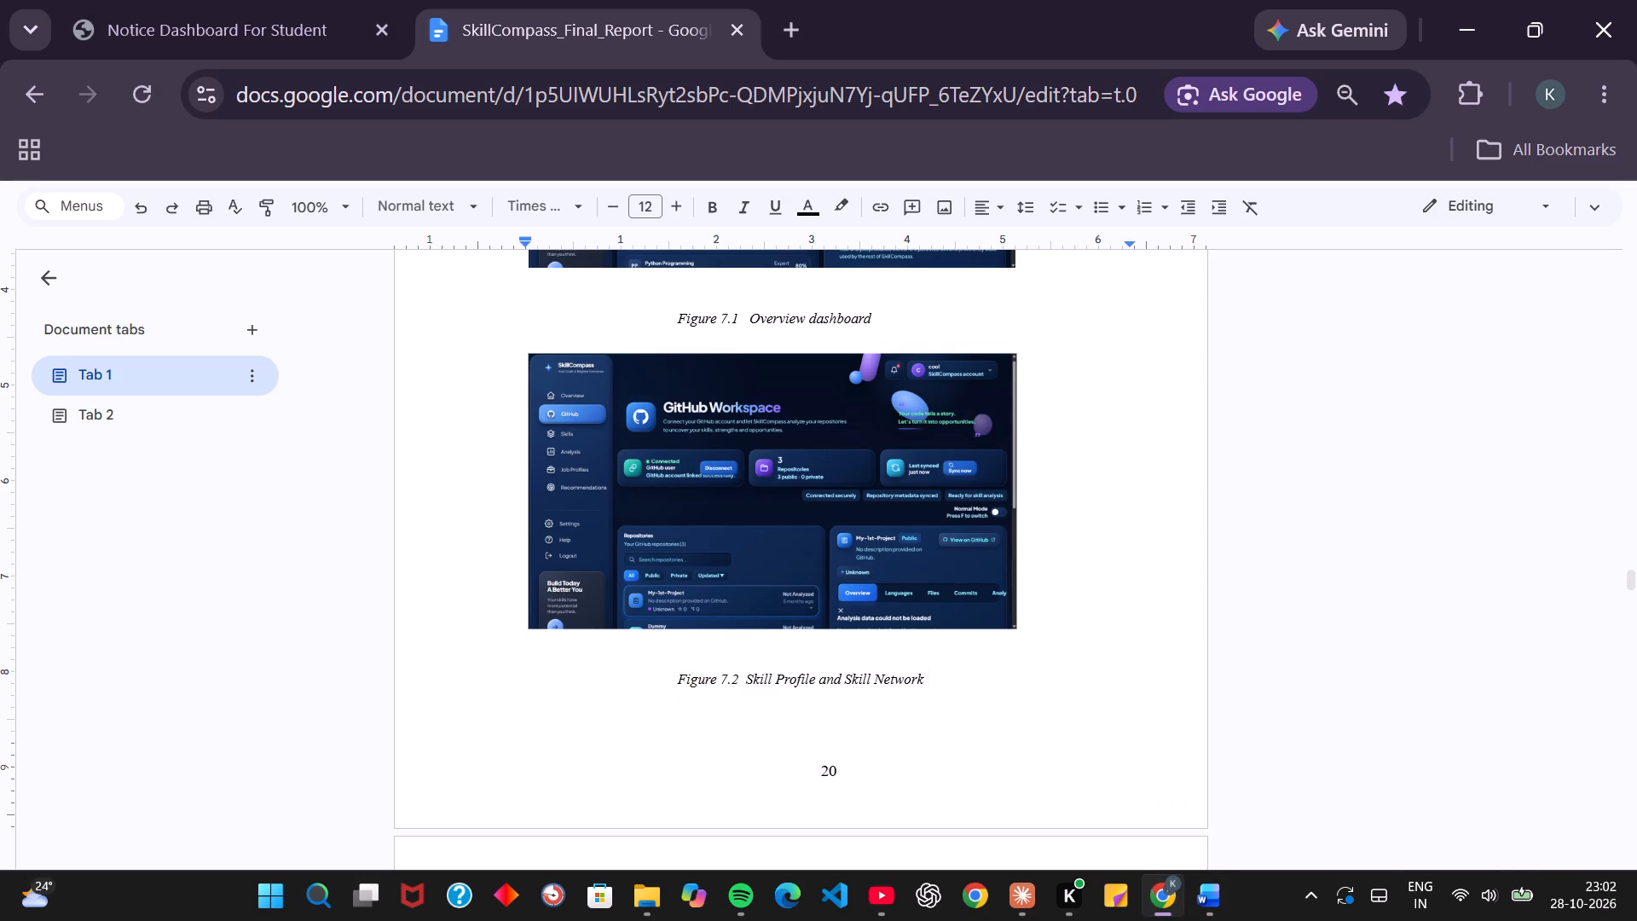
# Insert the Skills page screenshot from the computer's Gallery into the blank space above the Chapter 8 heading.
pyautogui.scroll(-5, 905, 696)
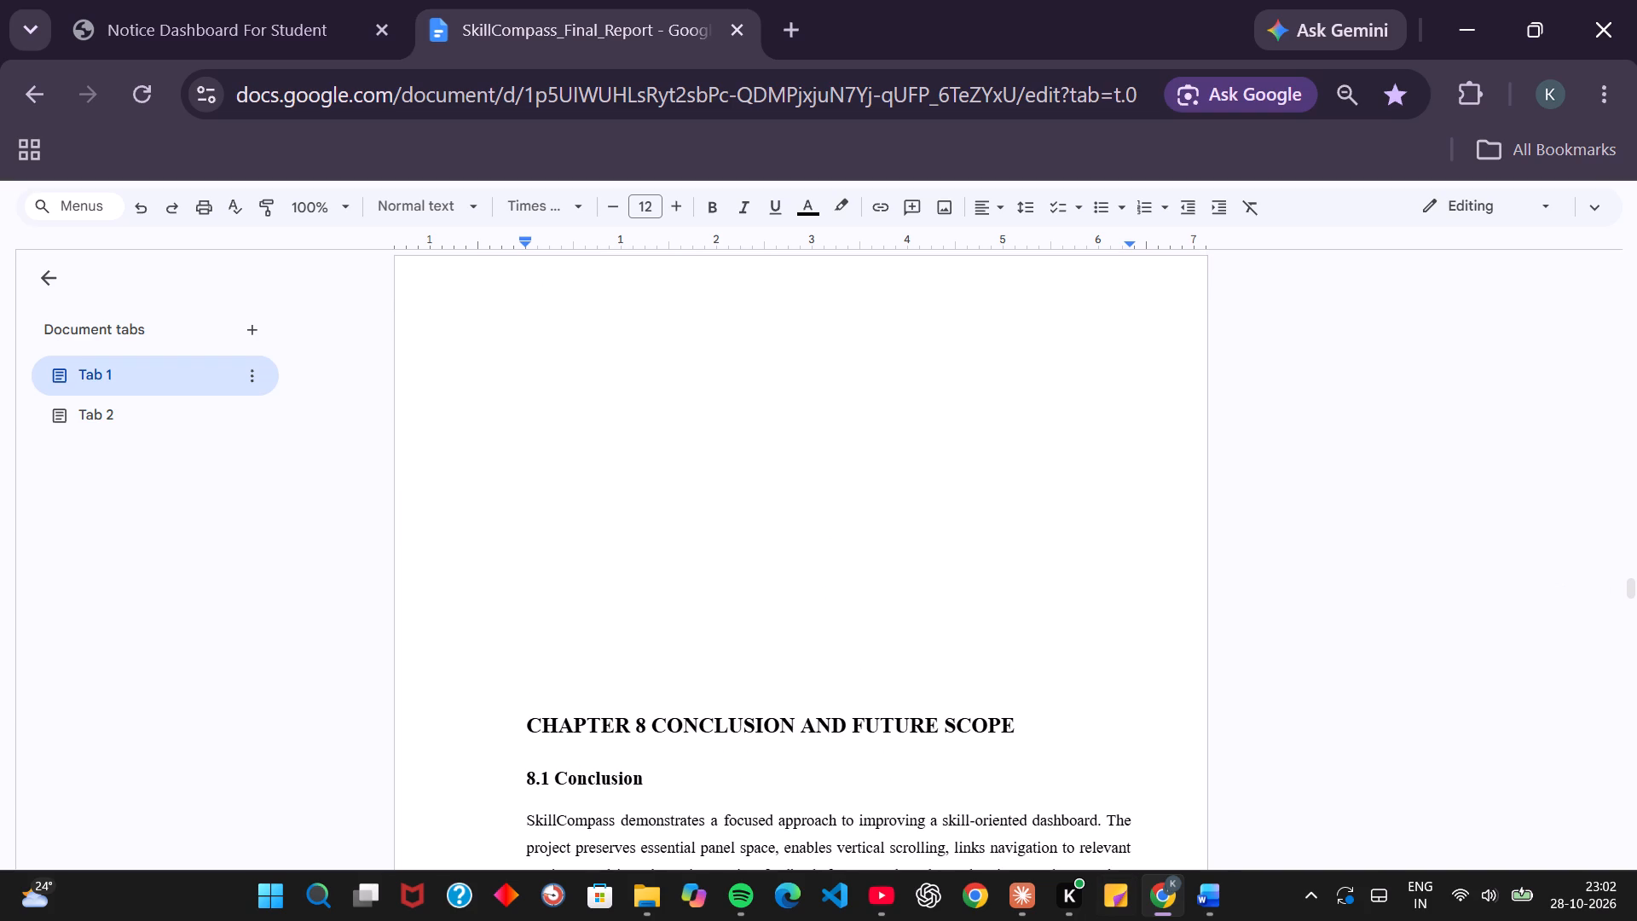
pyautogui.click(983, 483)
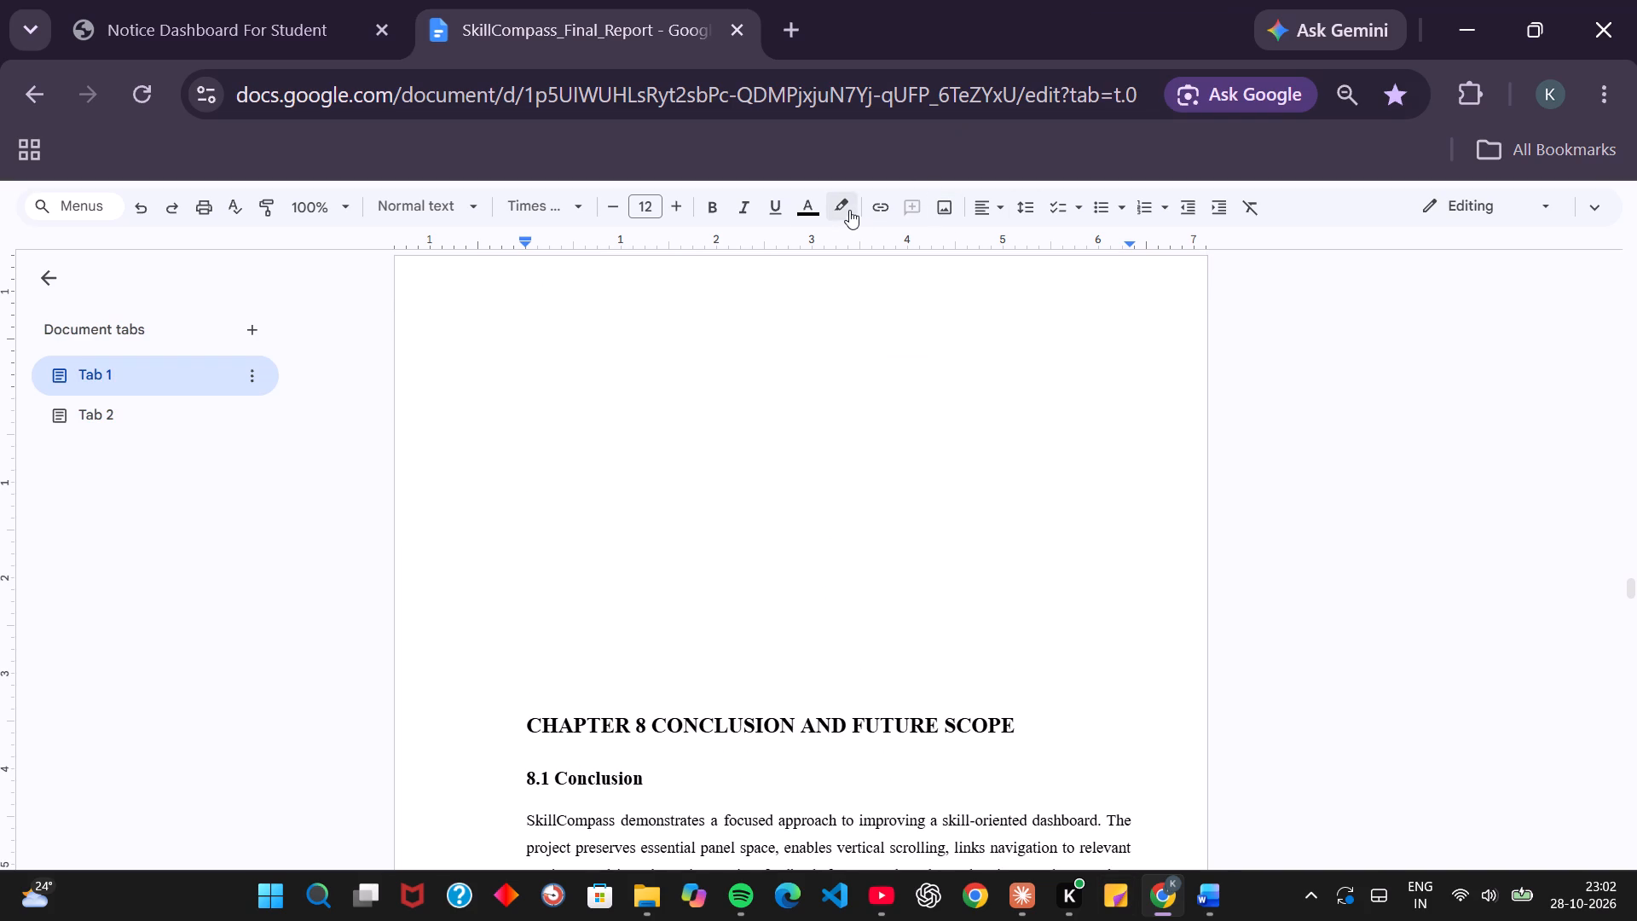
pyautogui.click(955, 215)
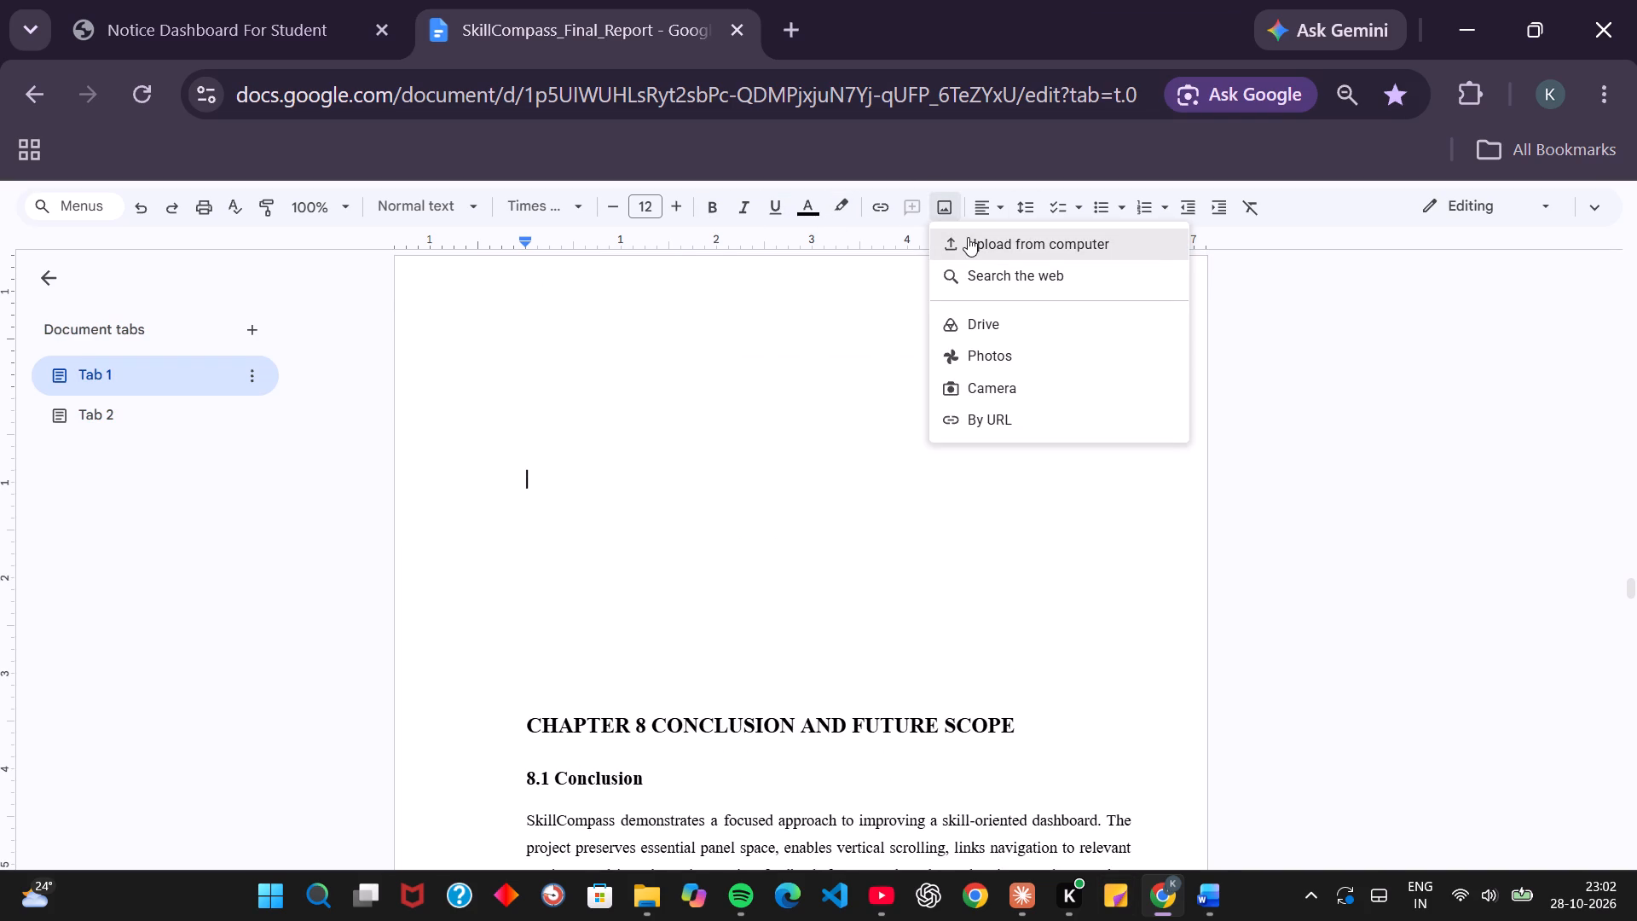
pyautogui.click(968, 235)
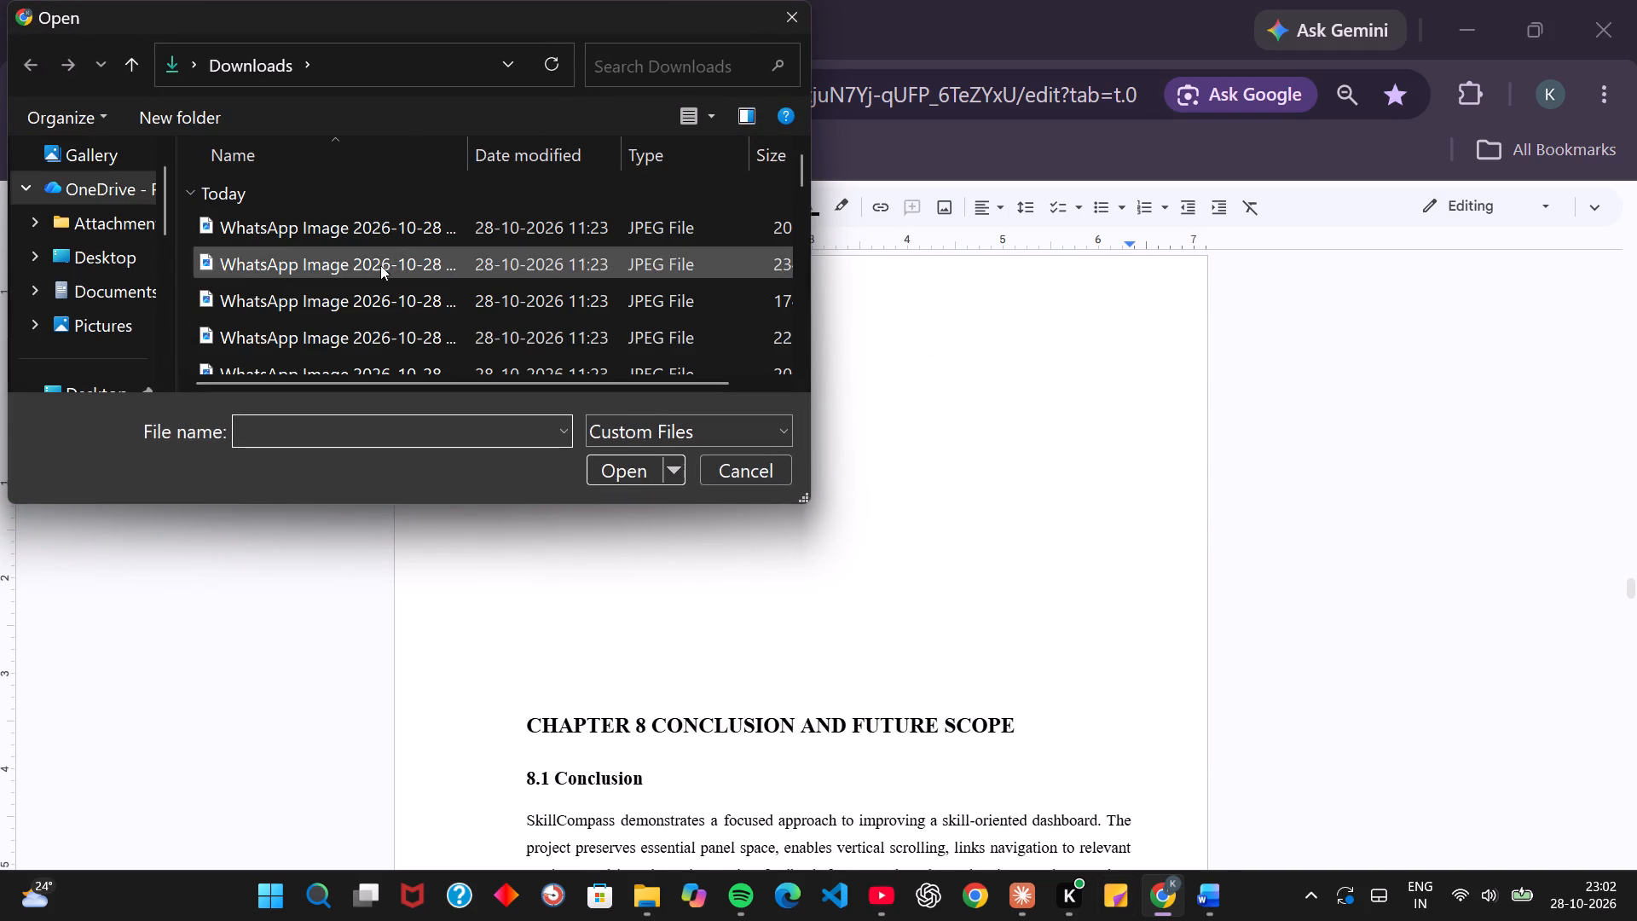
pyautogui.click(134, 148)
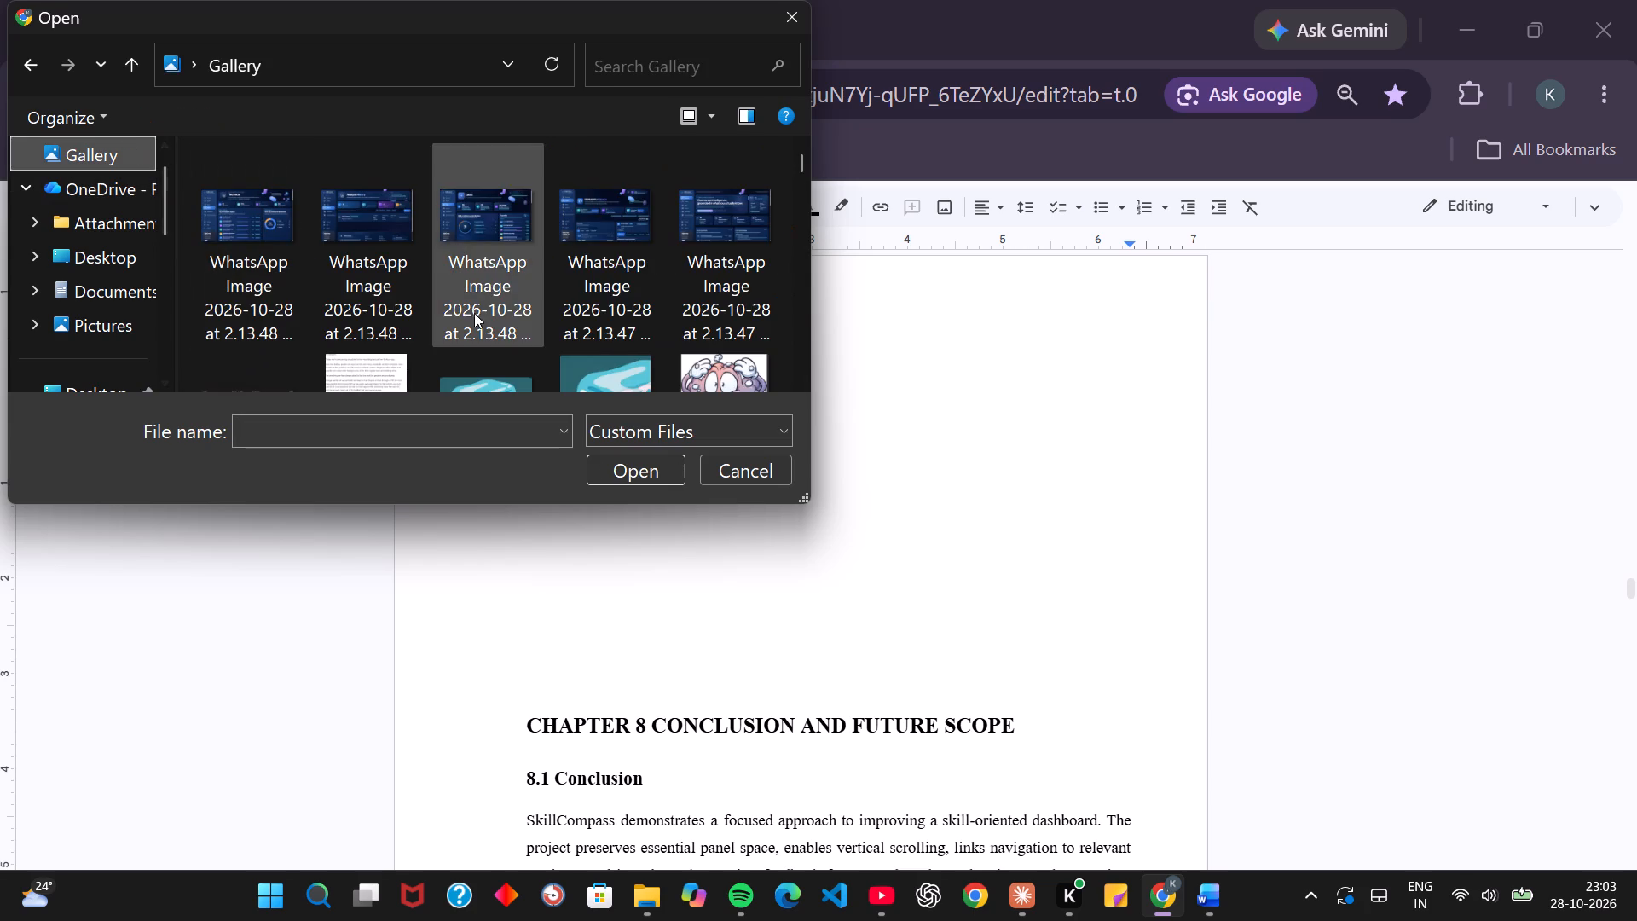
pyautogui.click(495, 260)
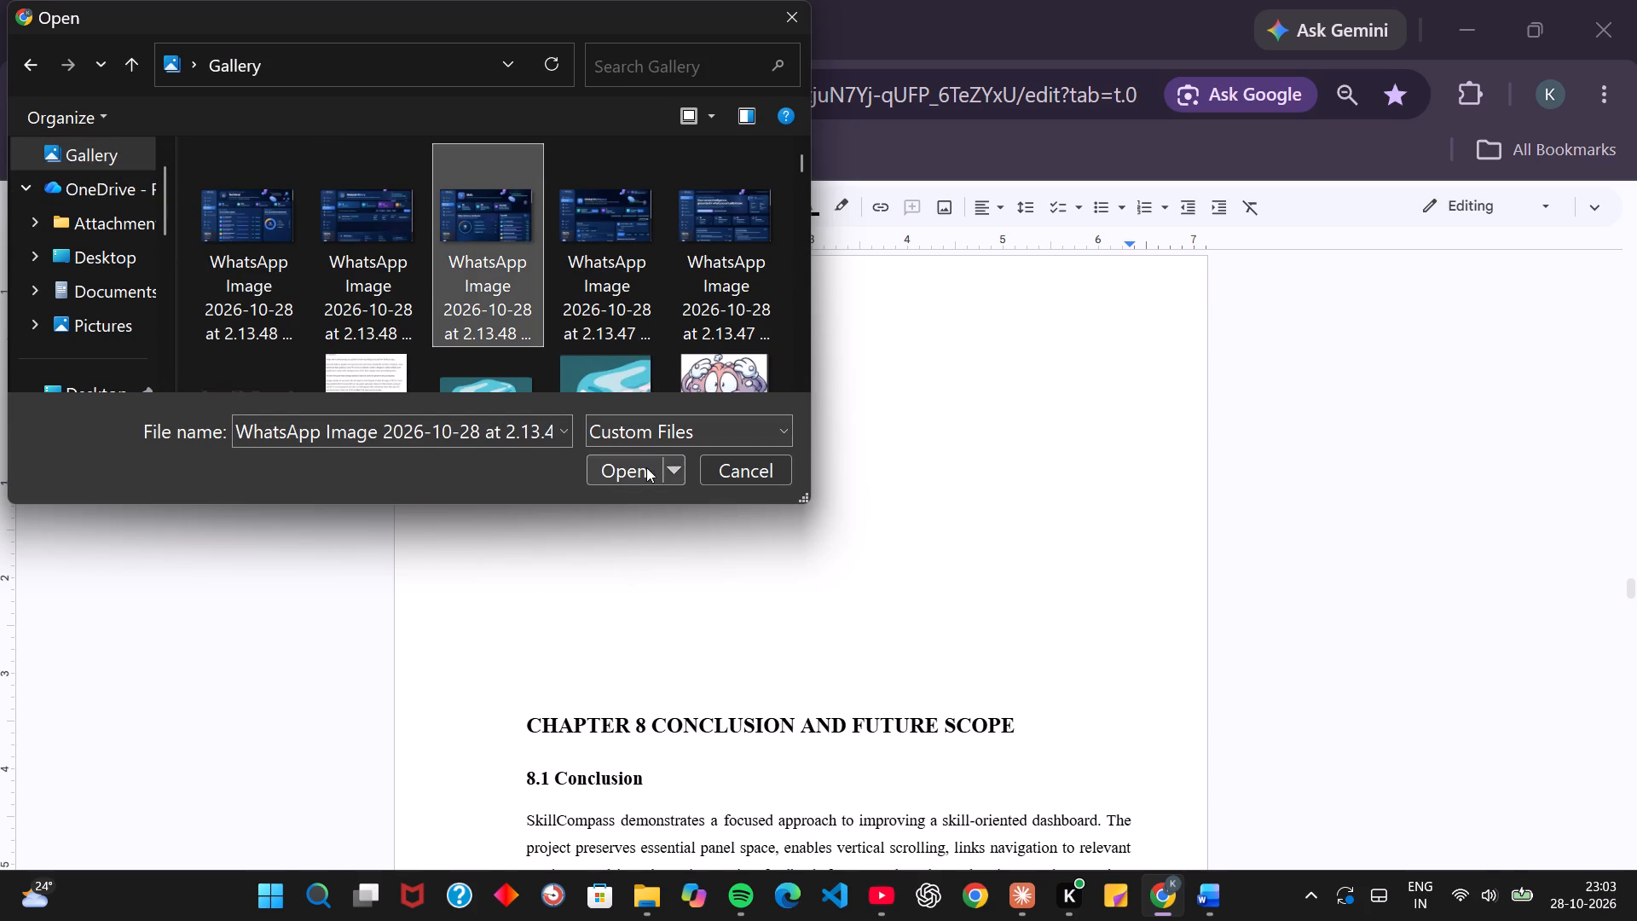
pyautogui.click(646, 467)
# Shrink the Skills screenshot proportionally to about 5.3 inches wide, close to the size of the GitHub Workspace screenshot.
pyautogui.scroll(-1, 685, 550)
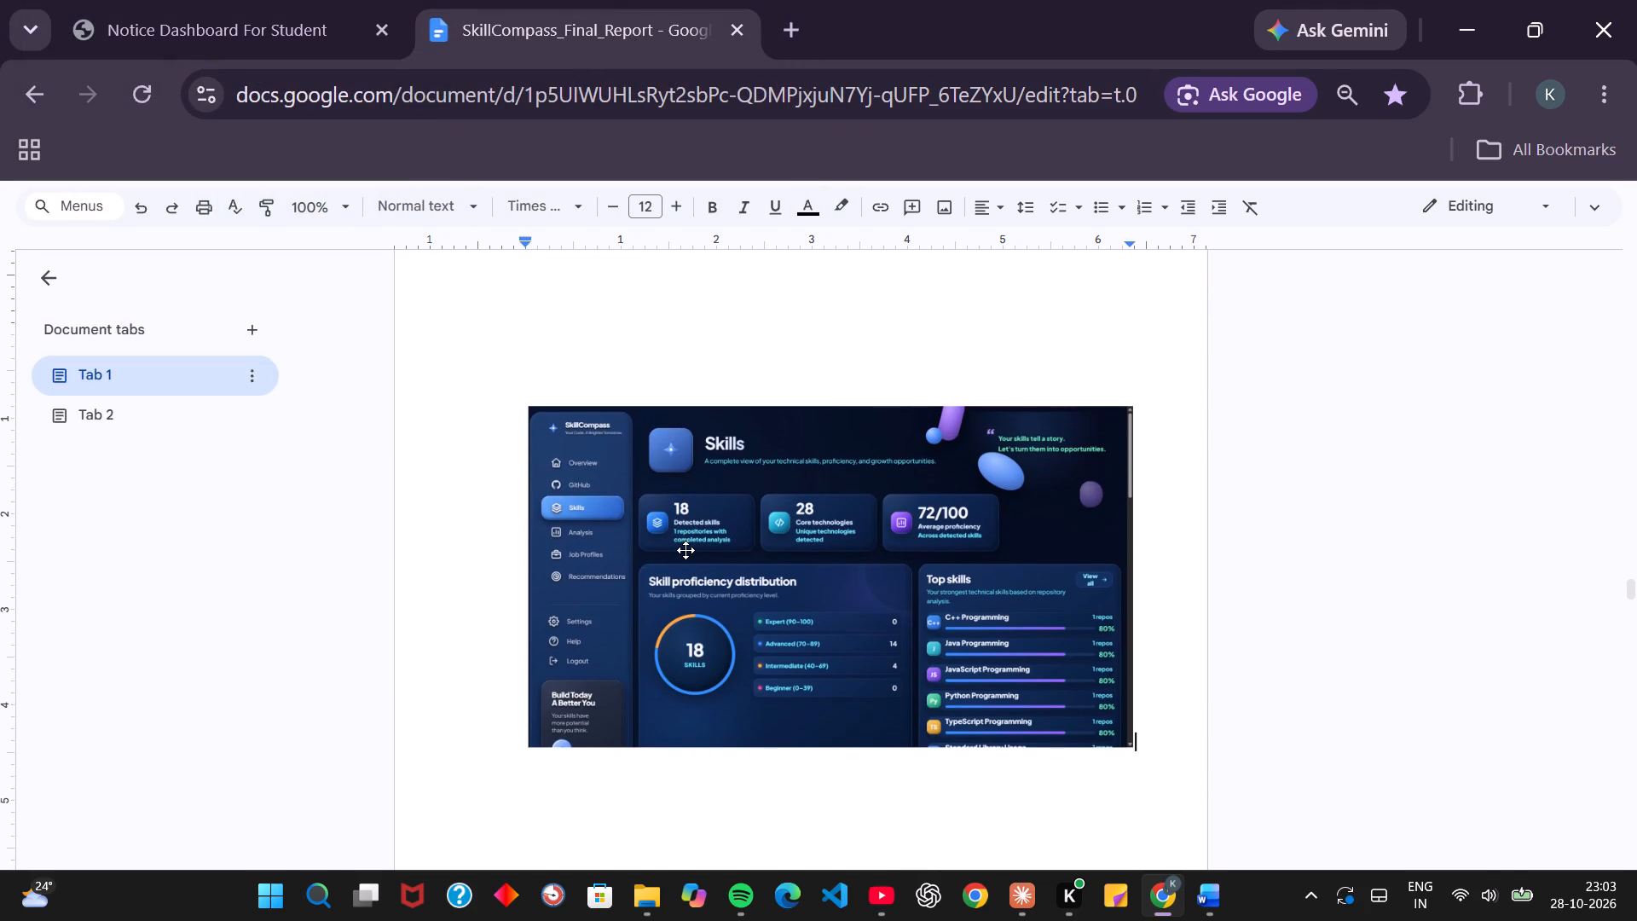
pyautogui.moveTo(688, 551); pyautogui.dragTo(633, 497)
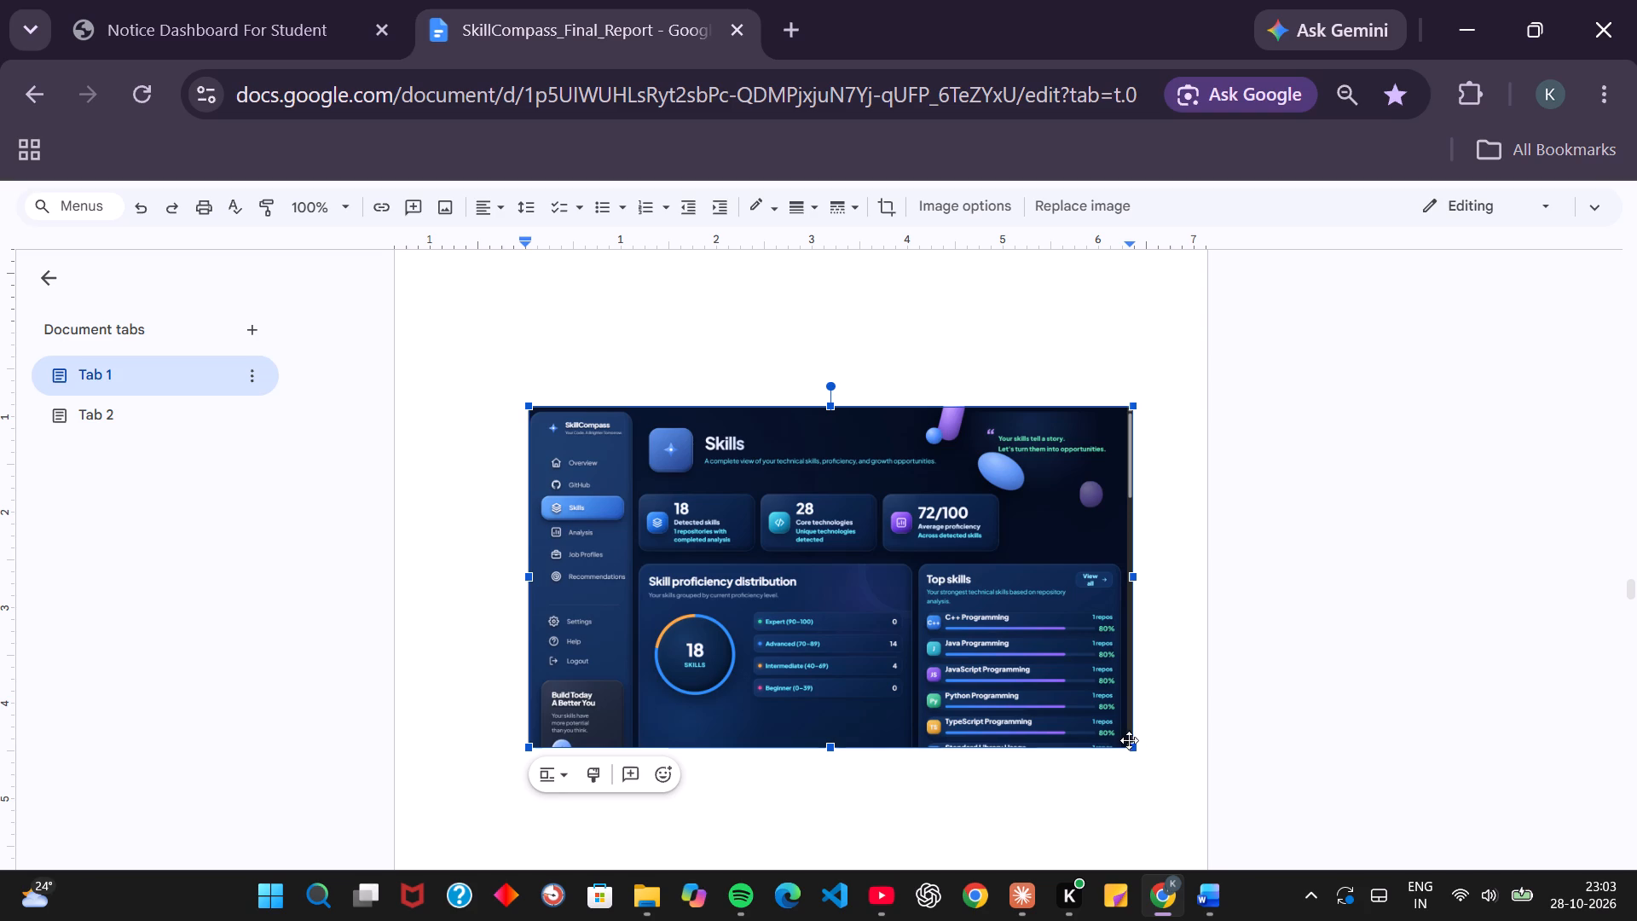
pyautogui.moveTo(1131, 743); pyautogui.dragTo(1033, 655)
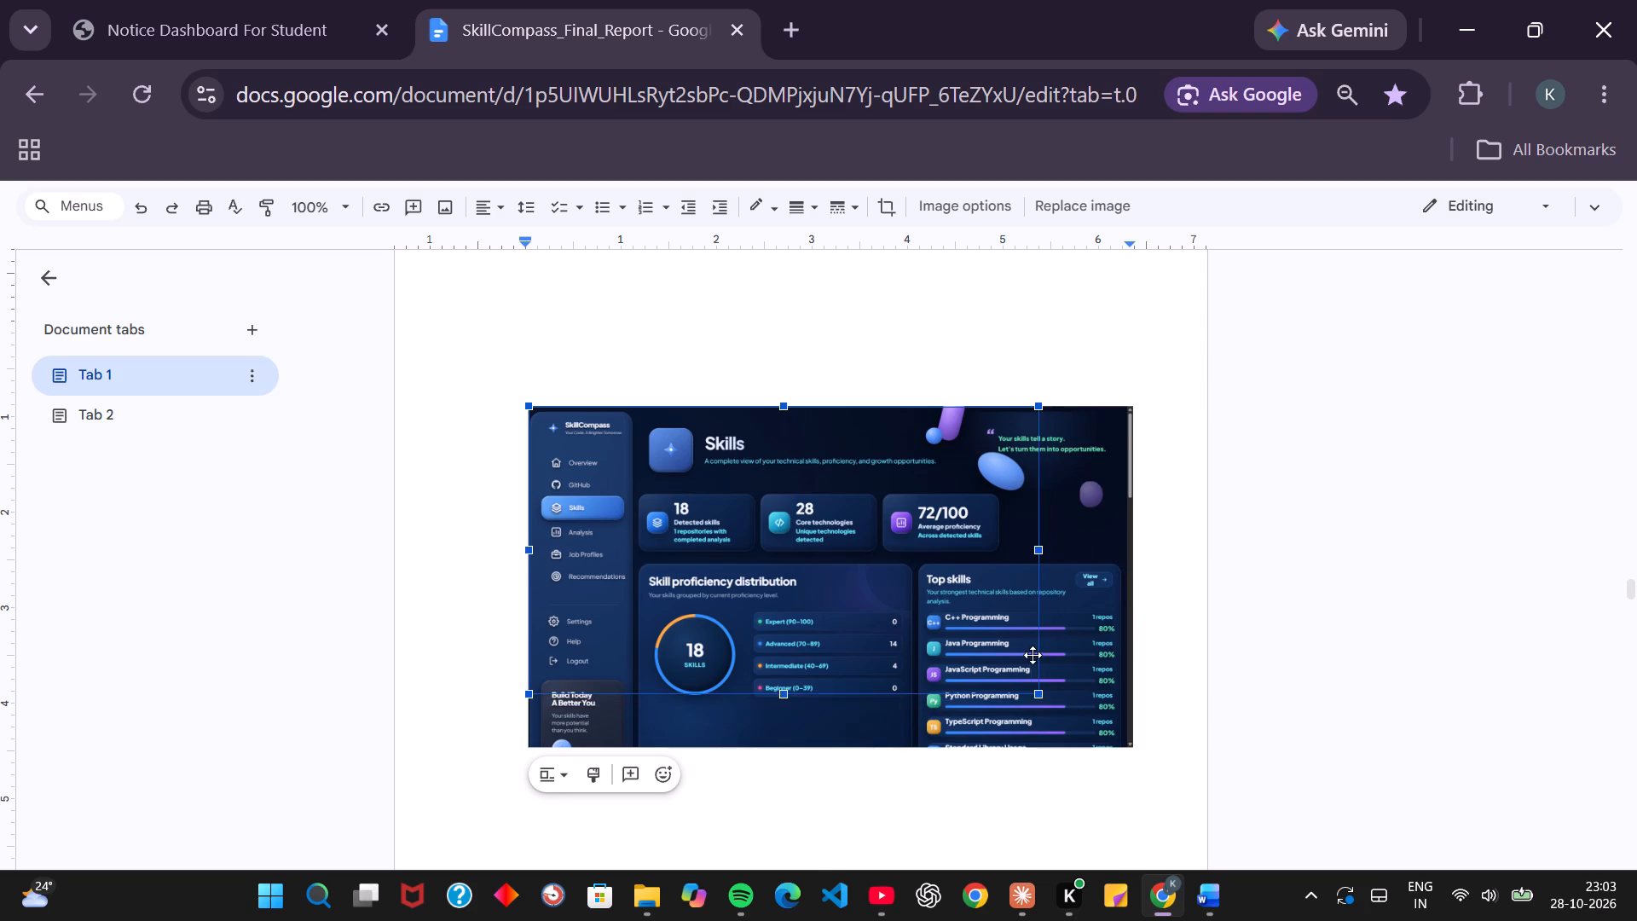
pyautogui.moveTo(1033, 655); pyautogui.dragTo(1029, 652)
pyautogui.scroll(3, 842, 555)
pyautogui.scroll(-1, 842, 555)
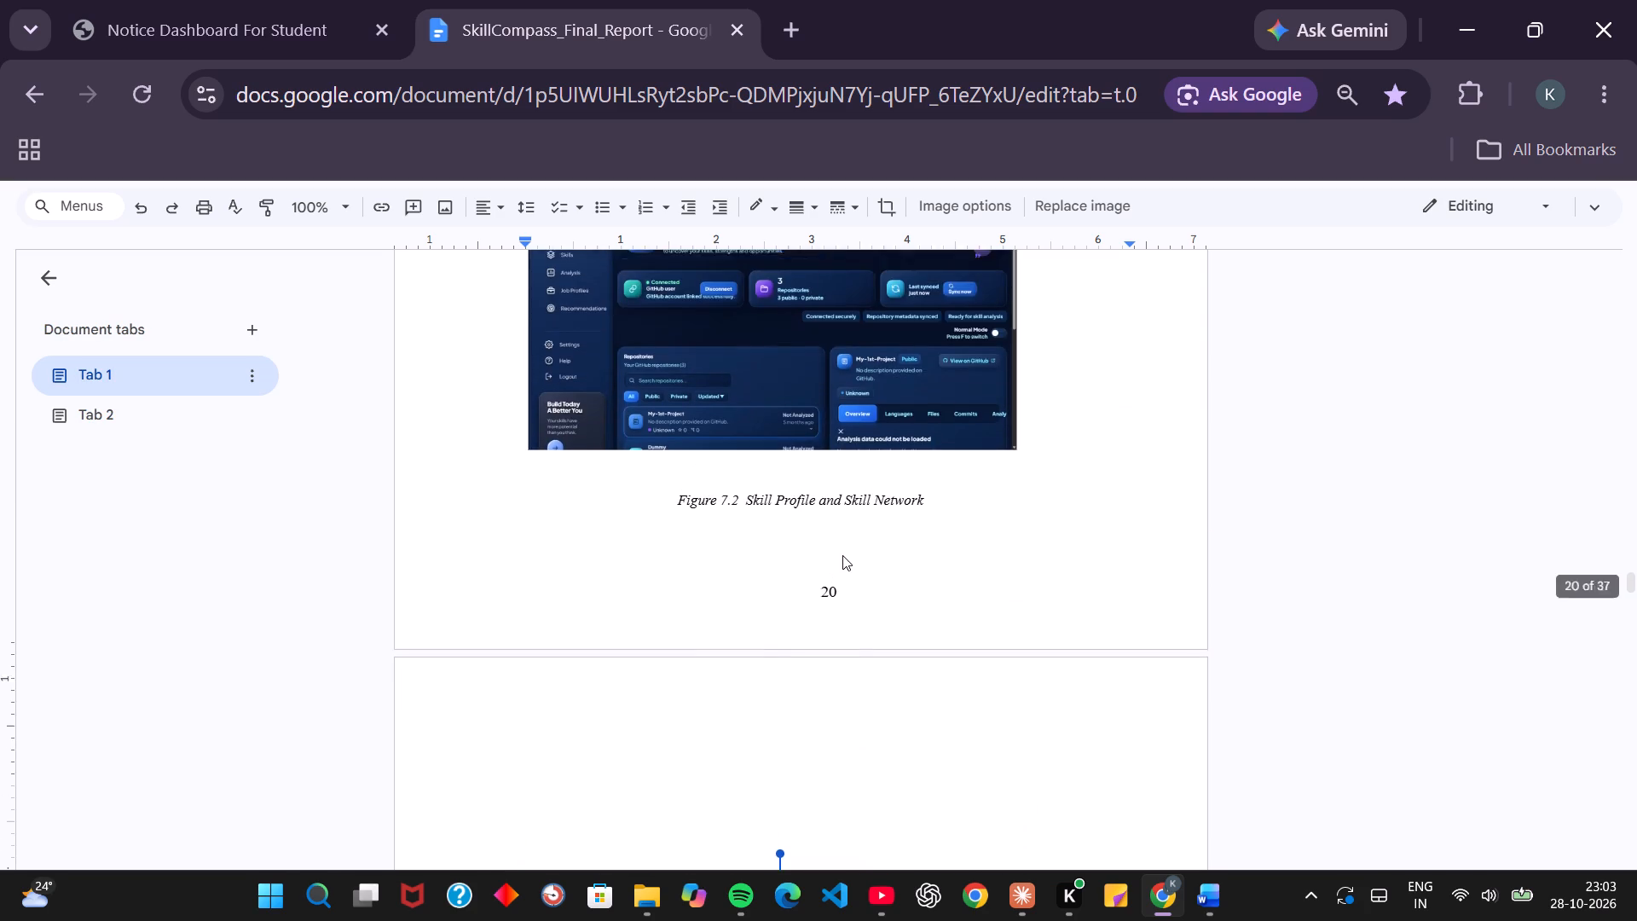
pyautogui.scroll(-1, 842, 555)
pyautogui.moveTo(765, 617); pyautogui.dragTo(768, 617)
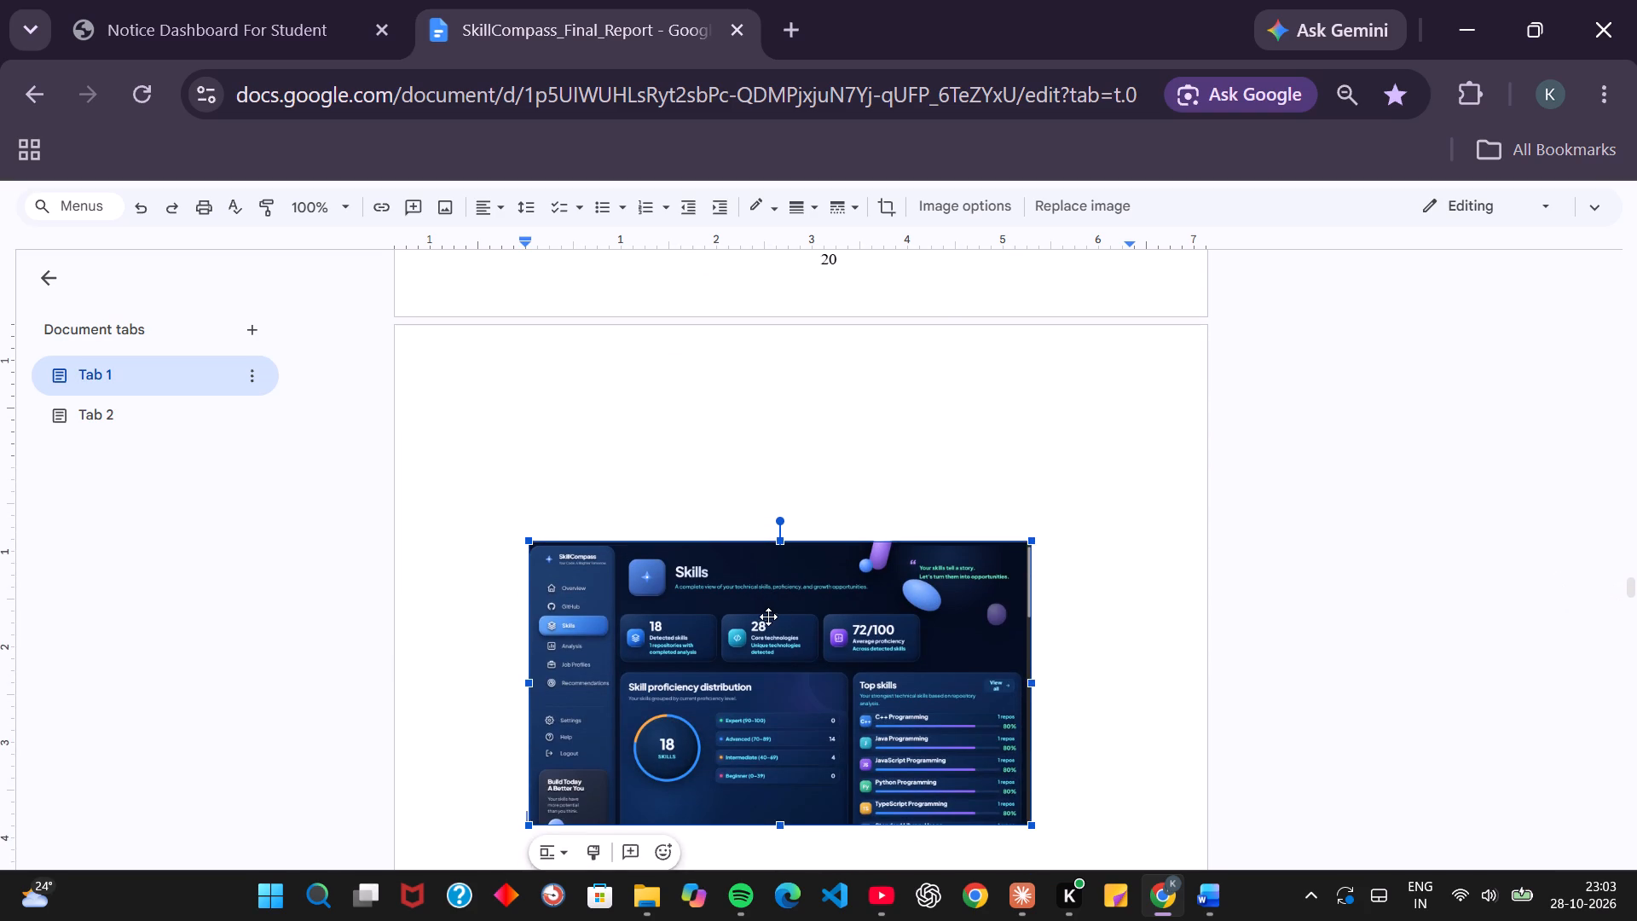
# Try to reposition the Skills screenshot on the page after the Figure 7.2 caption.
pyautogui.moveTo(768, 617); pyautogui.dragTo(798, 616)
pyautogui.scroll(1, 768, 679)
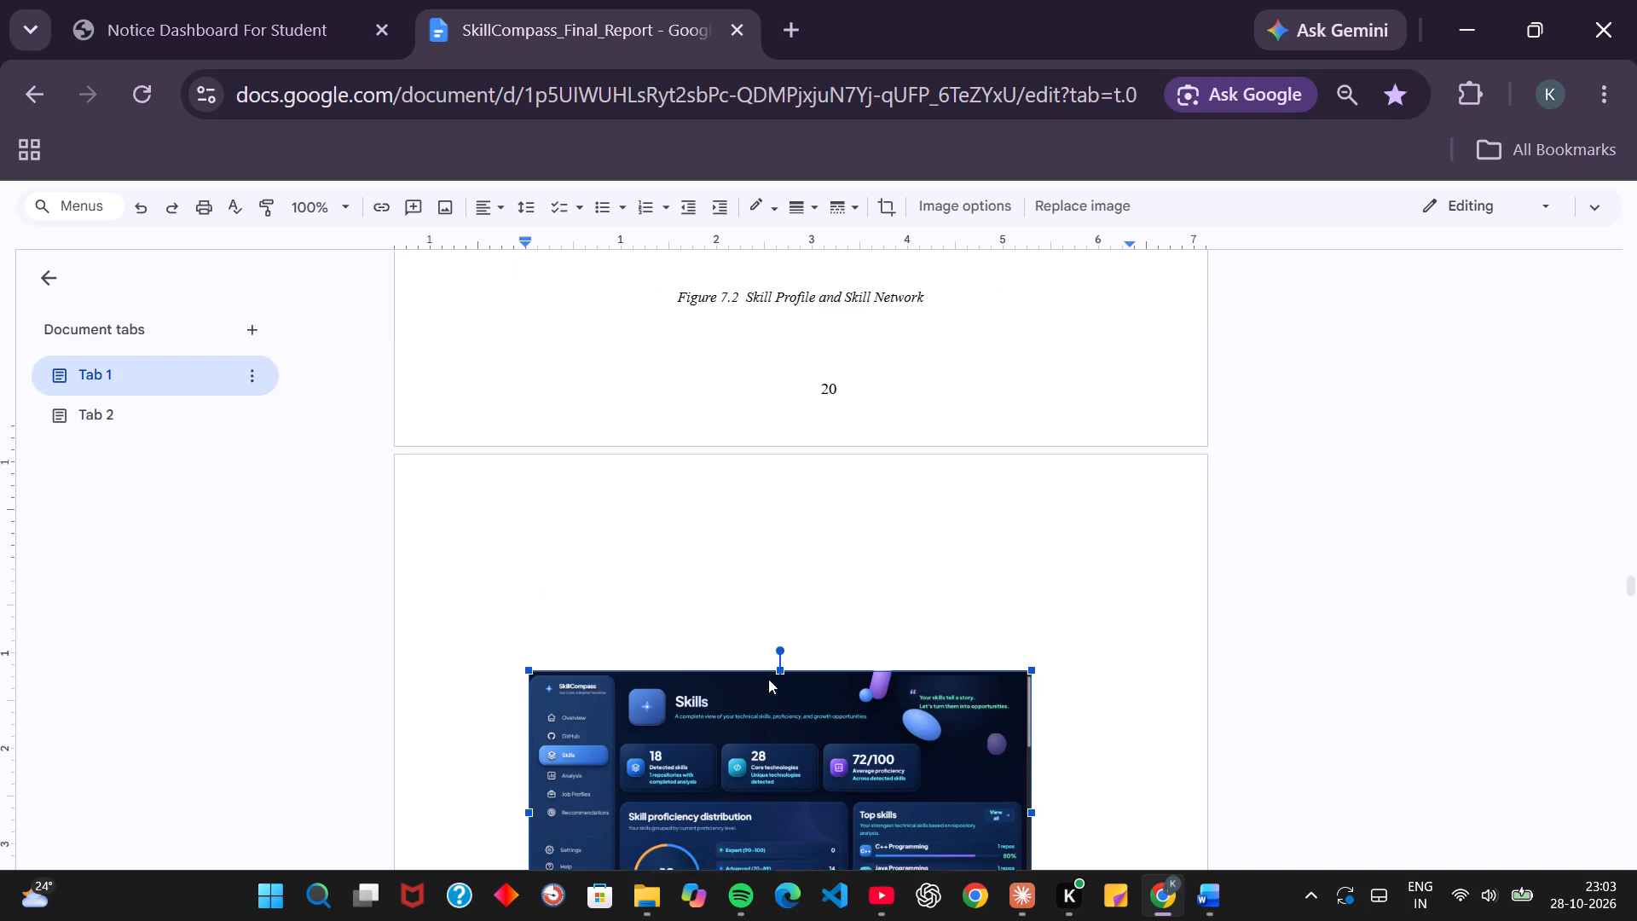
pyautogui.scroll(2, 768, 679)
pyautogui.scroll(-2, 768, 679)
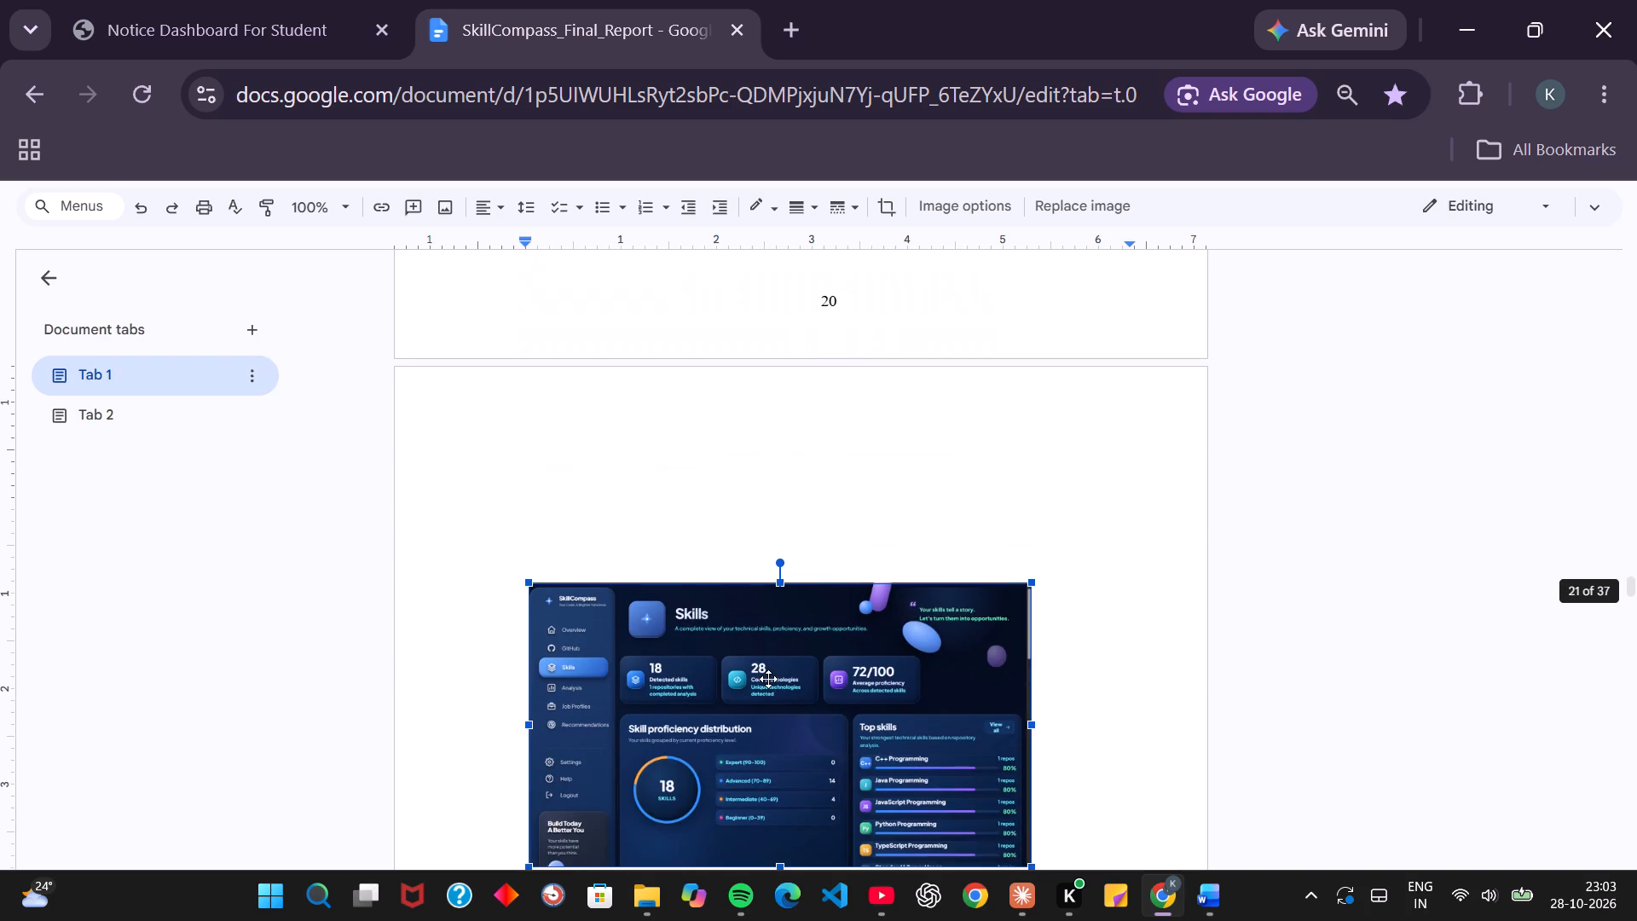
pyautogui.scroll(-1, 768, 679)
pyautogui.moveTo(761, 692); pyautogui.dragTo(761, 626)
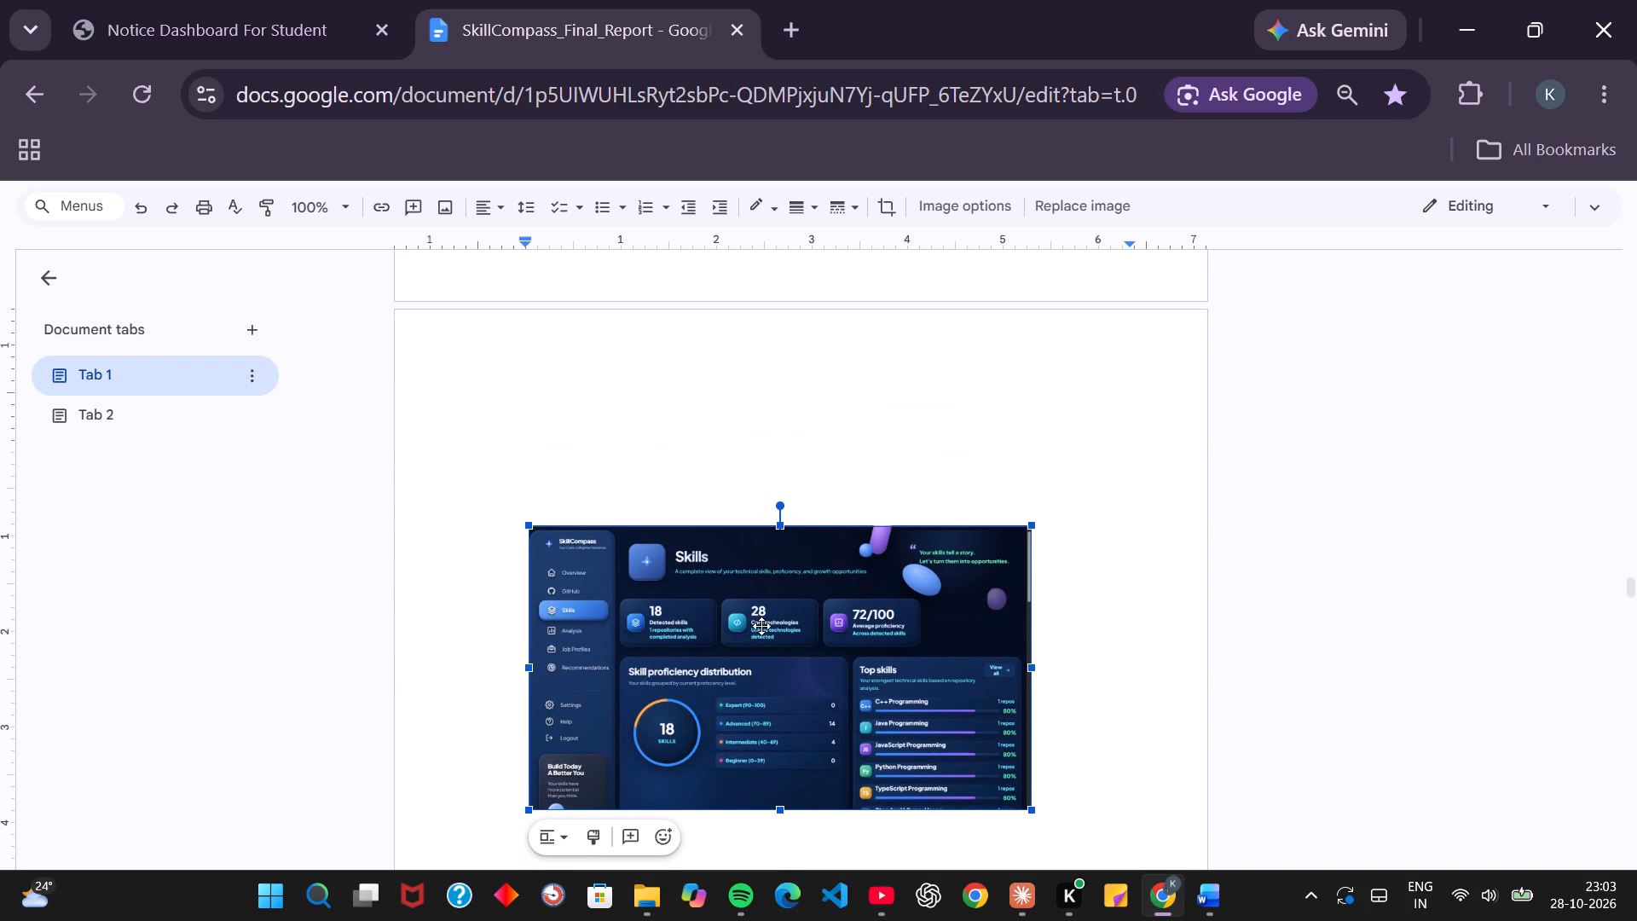
# Place the cursor below the Skills screenshot, then copy "Figure 7.3 Insert quick action or node feedback" from the Word version.
pyautogui.scroll(-1, 705, 594)
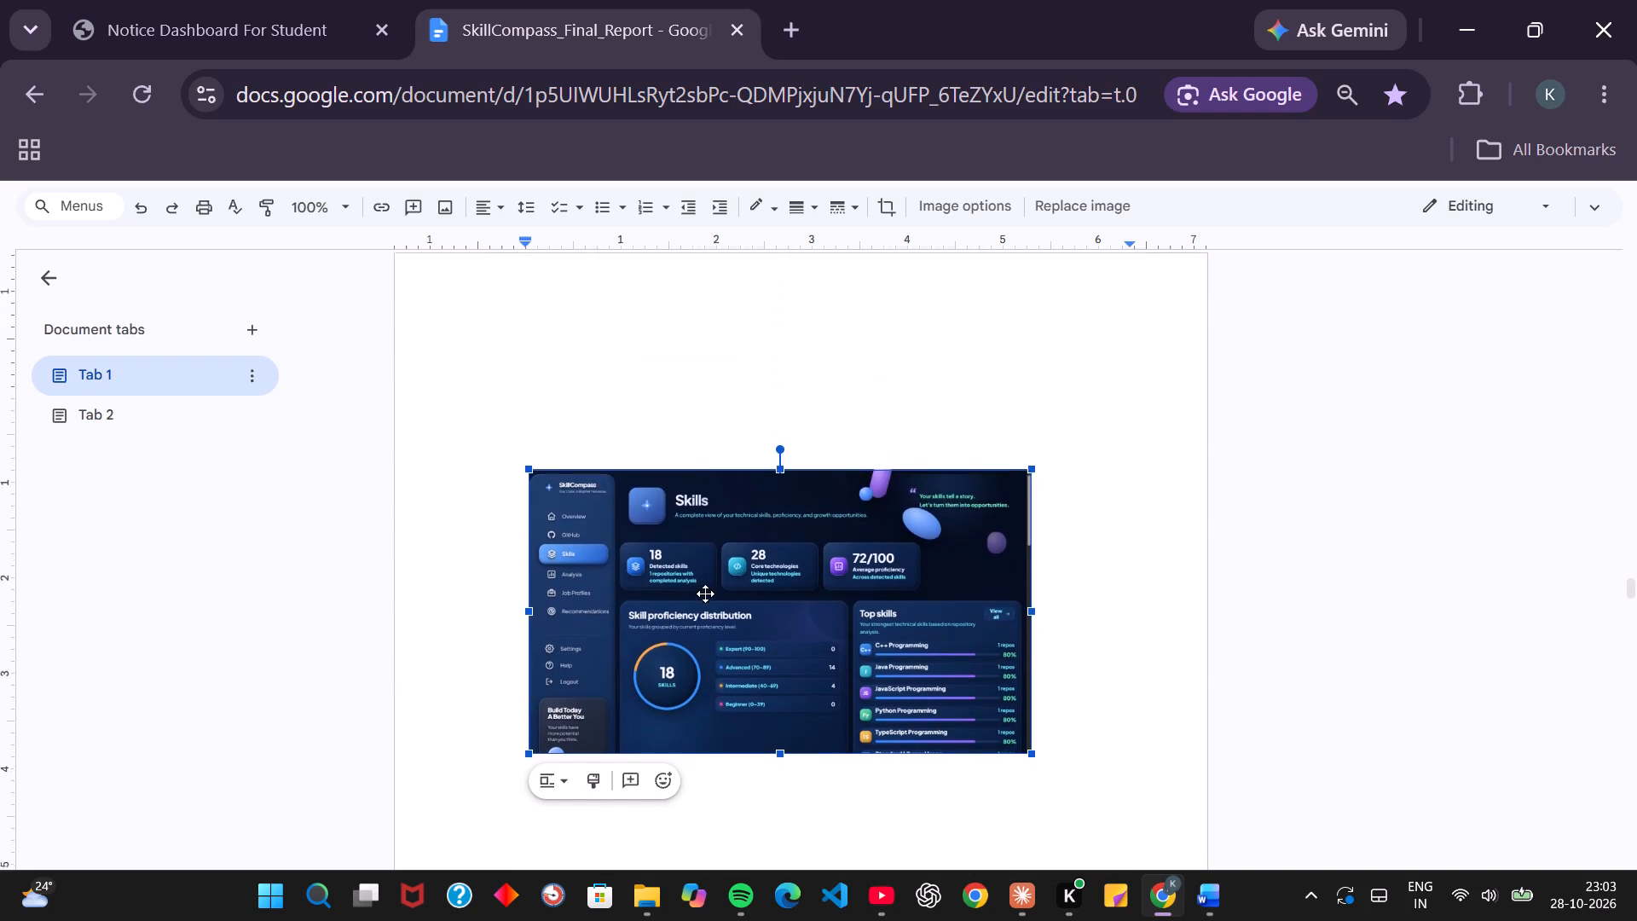
pyautogui.scroll(-1, 705, 594)
pyautogui.click(726, 503)
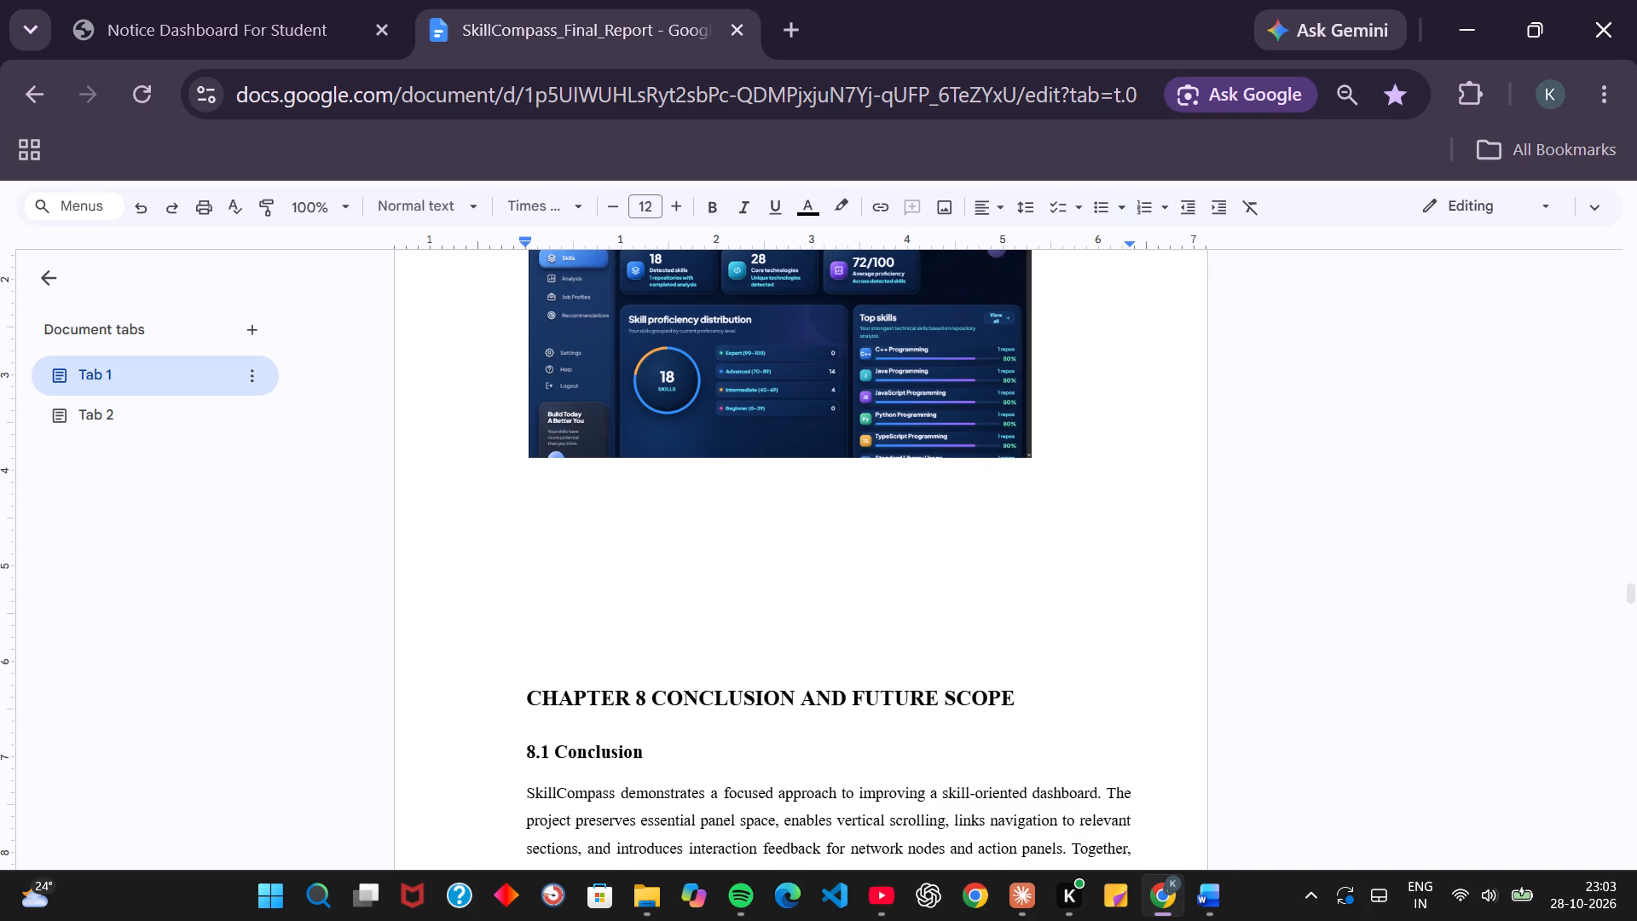
pyautogui.click(1215, 867)
pyautogui.click(1215, 876)
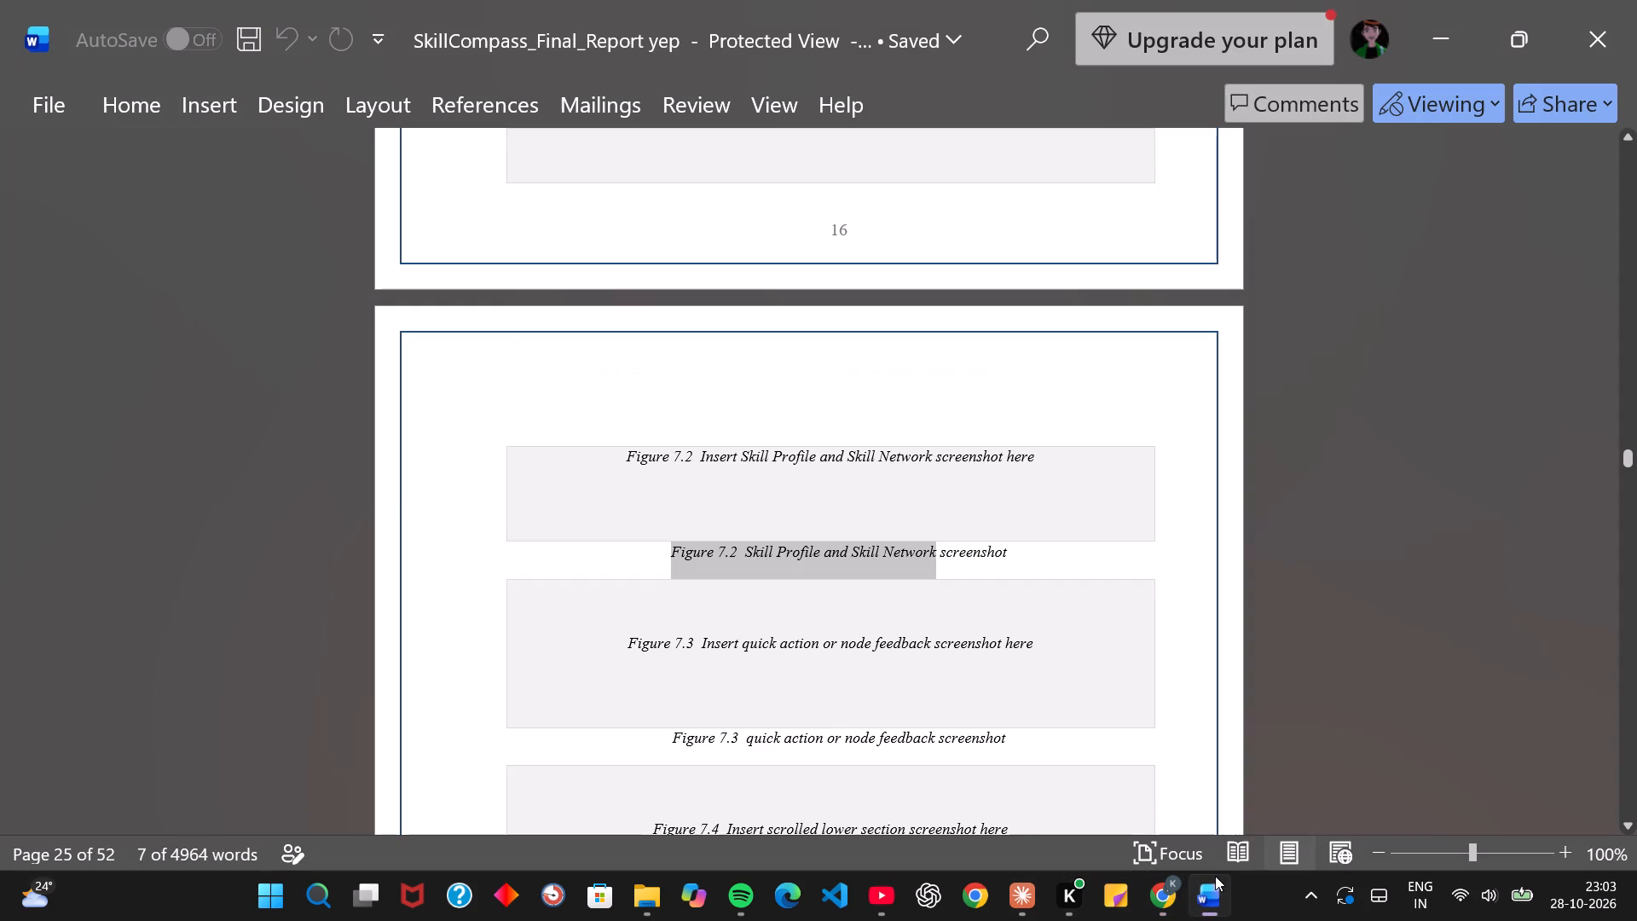
pyautogui.moveTo(630, 646); pyautogui.dragTo(717, 636)
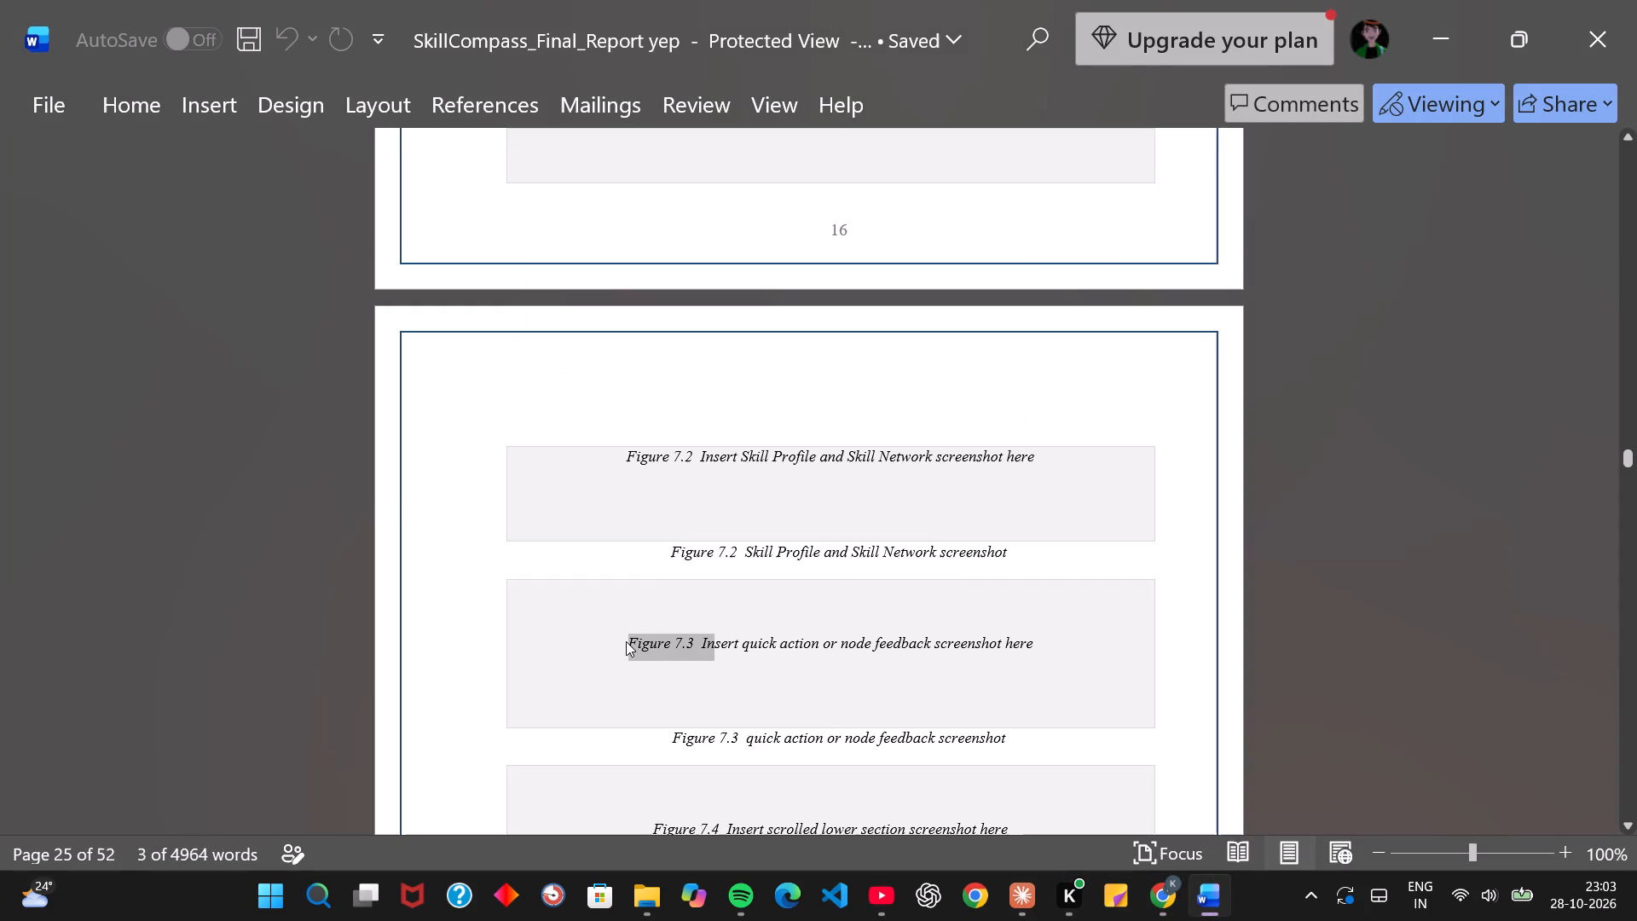
pyautogui.click(626, 641)
pyautogui.moveTo(622, 641); pyautogui.dragTo(653, 635)
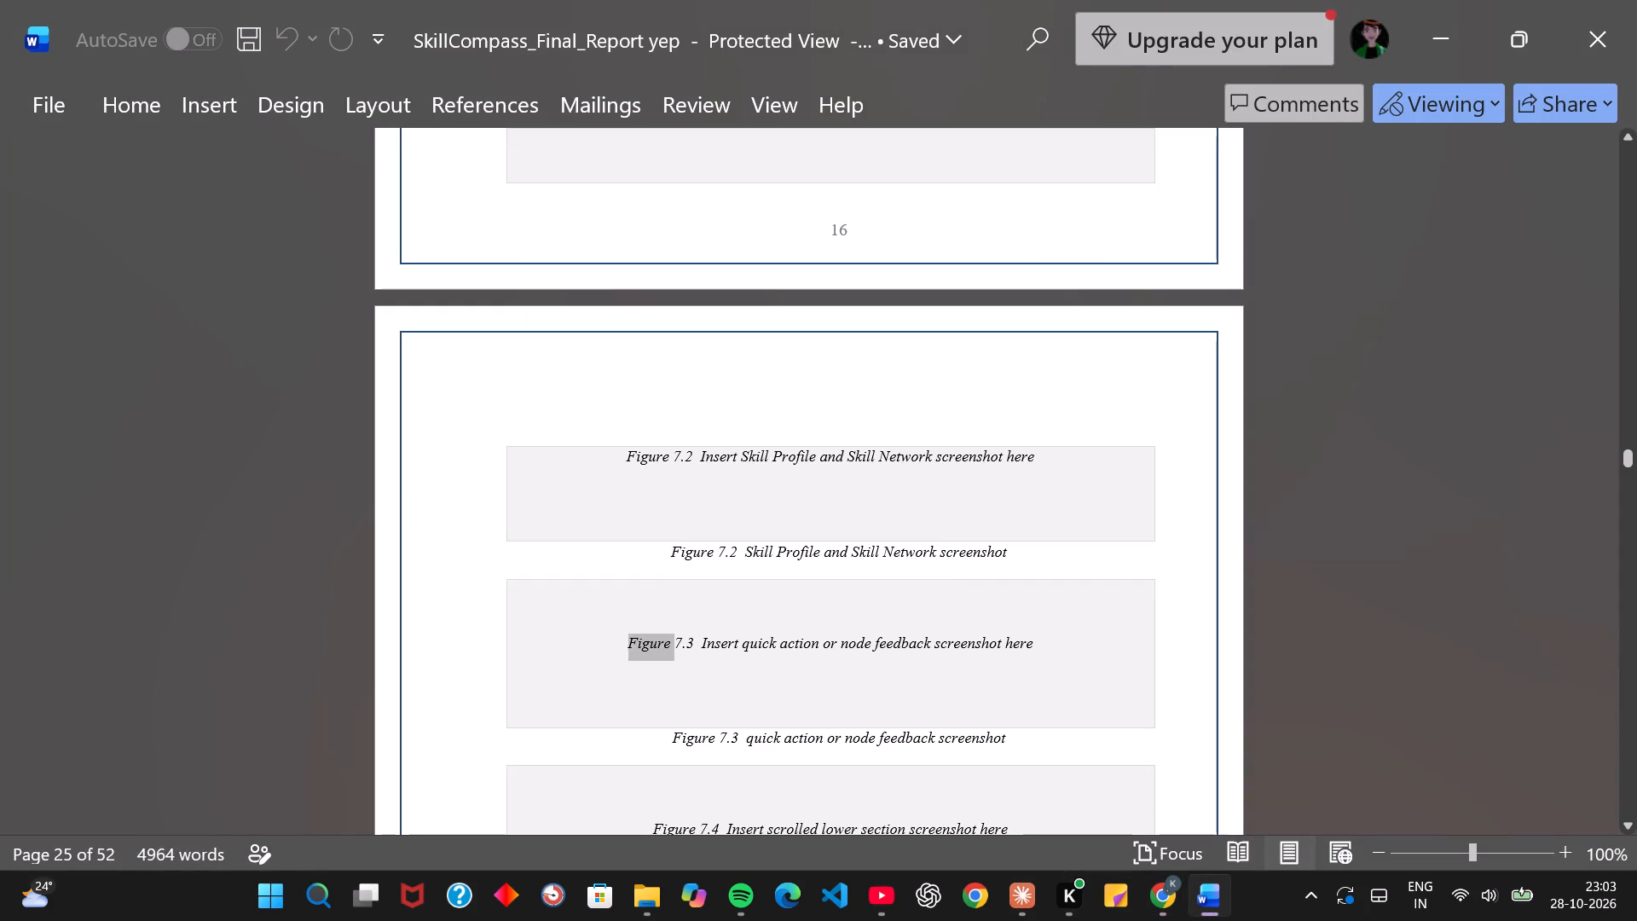
pyautogui.moveTo(653, 635); pyautogui.dragTo(637, 637)
pyautogui.click(637, 637)
pyautogui.moveTo(630, 644); pyautogui.dragTo(870, 653)
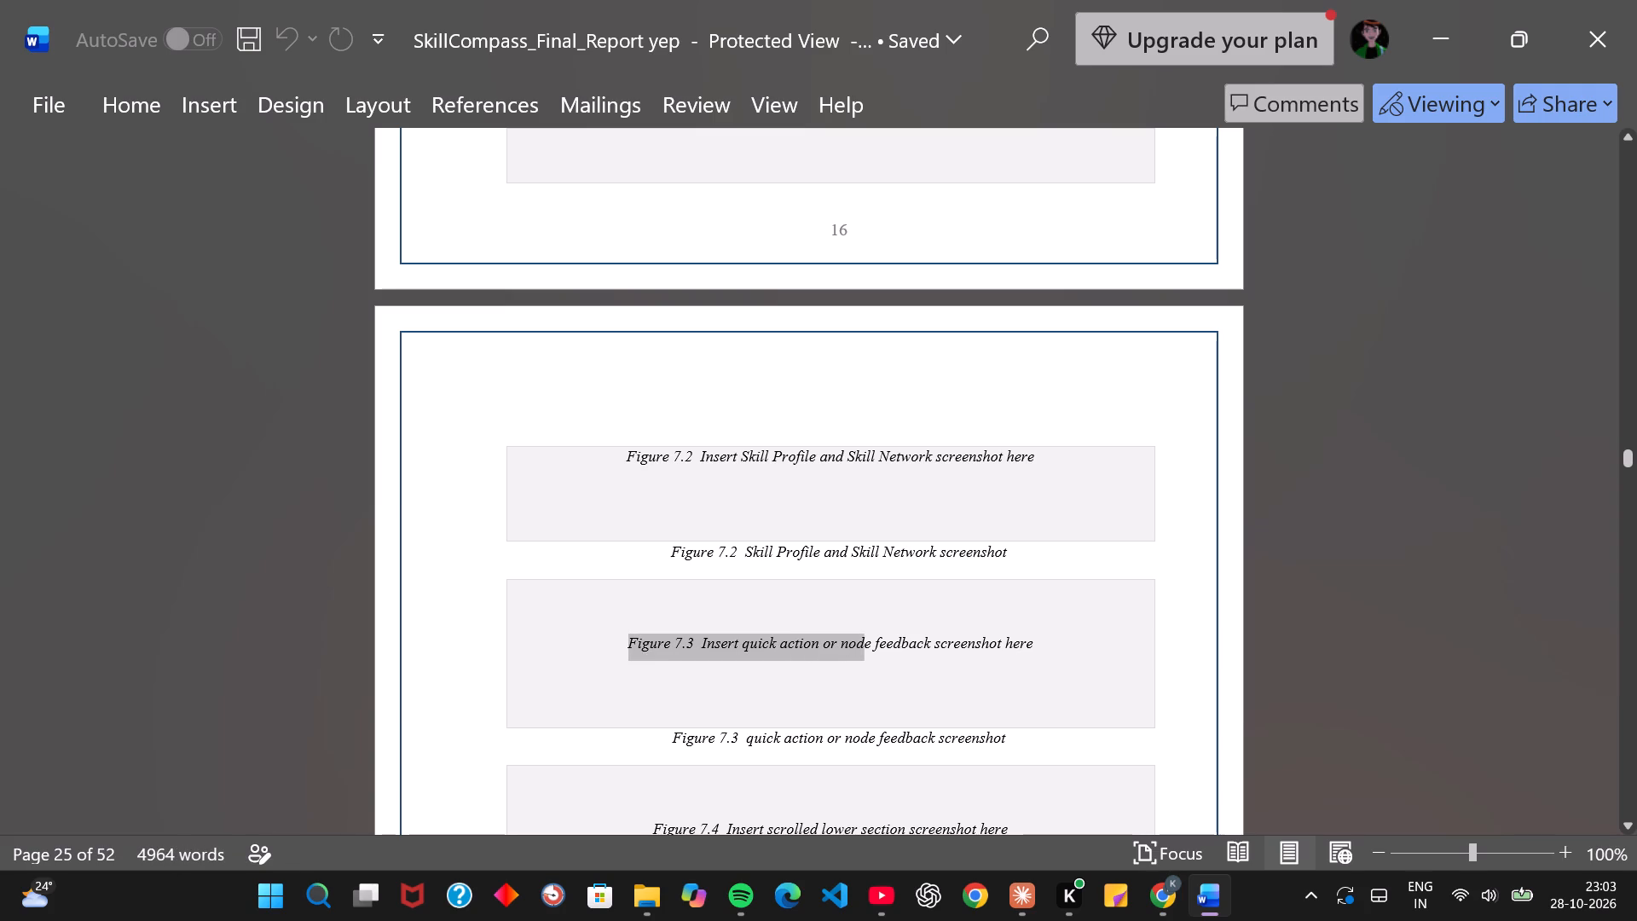
pyautogui.moveTo(870, 653); pyautogui.dragTo(933, 655)
pyautogui.hotkey('ctrl', 'c')
pyautogui.hotkey('ctrl', 'v')
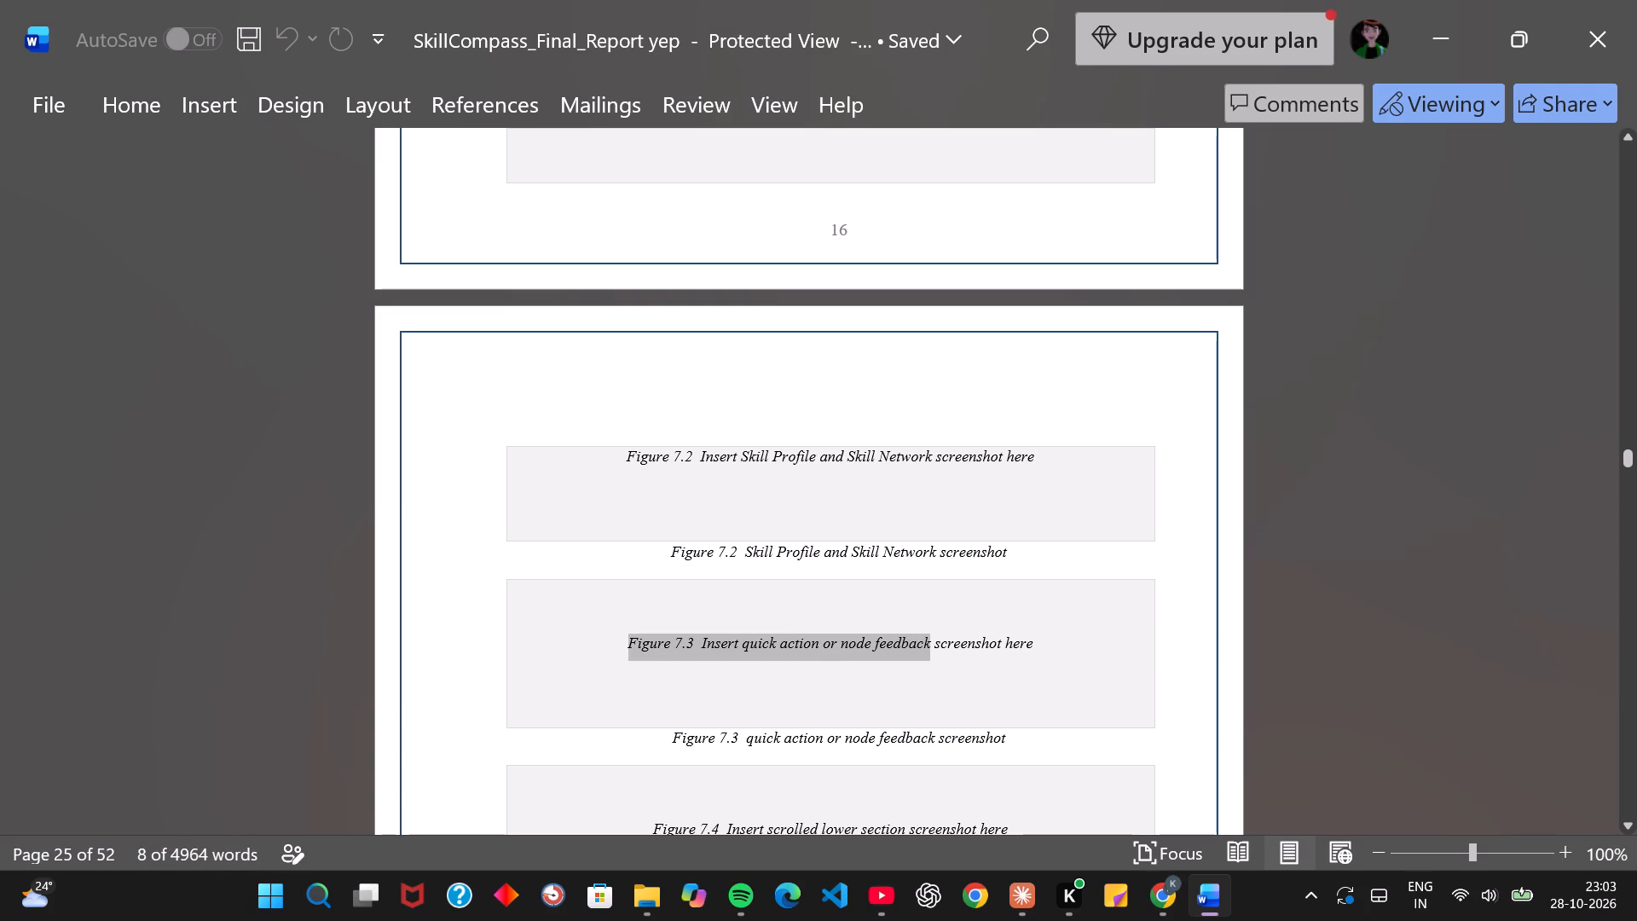
# Arrange the Google Docs report side by side with the Word version and collapse the document tabs list.
pyautogui.click(1177, 898)
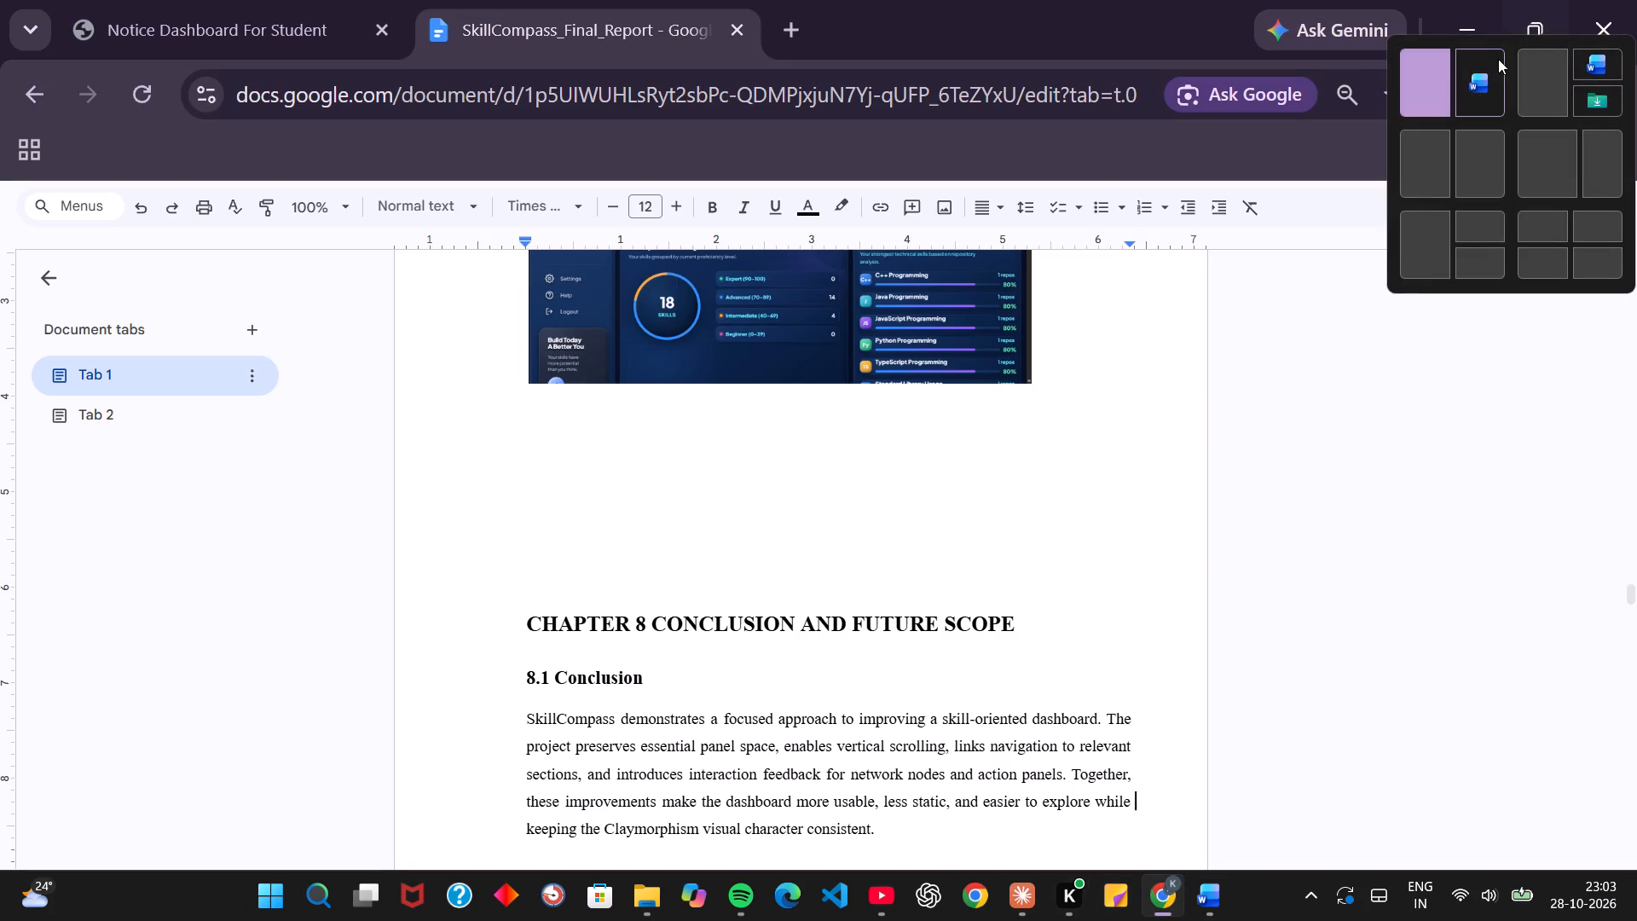
pyautogui.click(1485, 70)
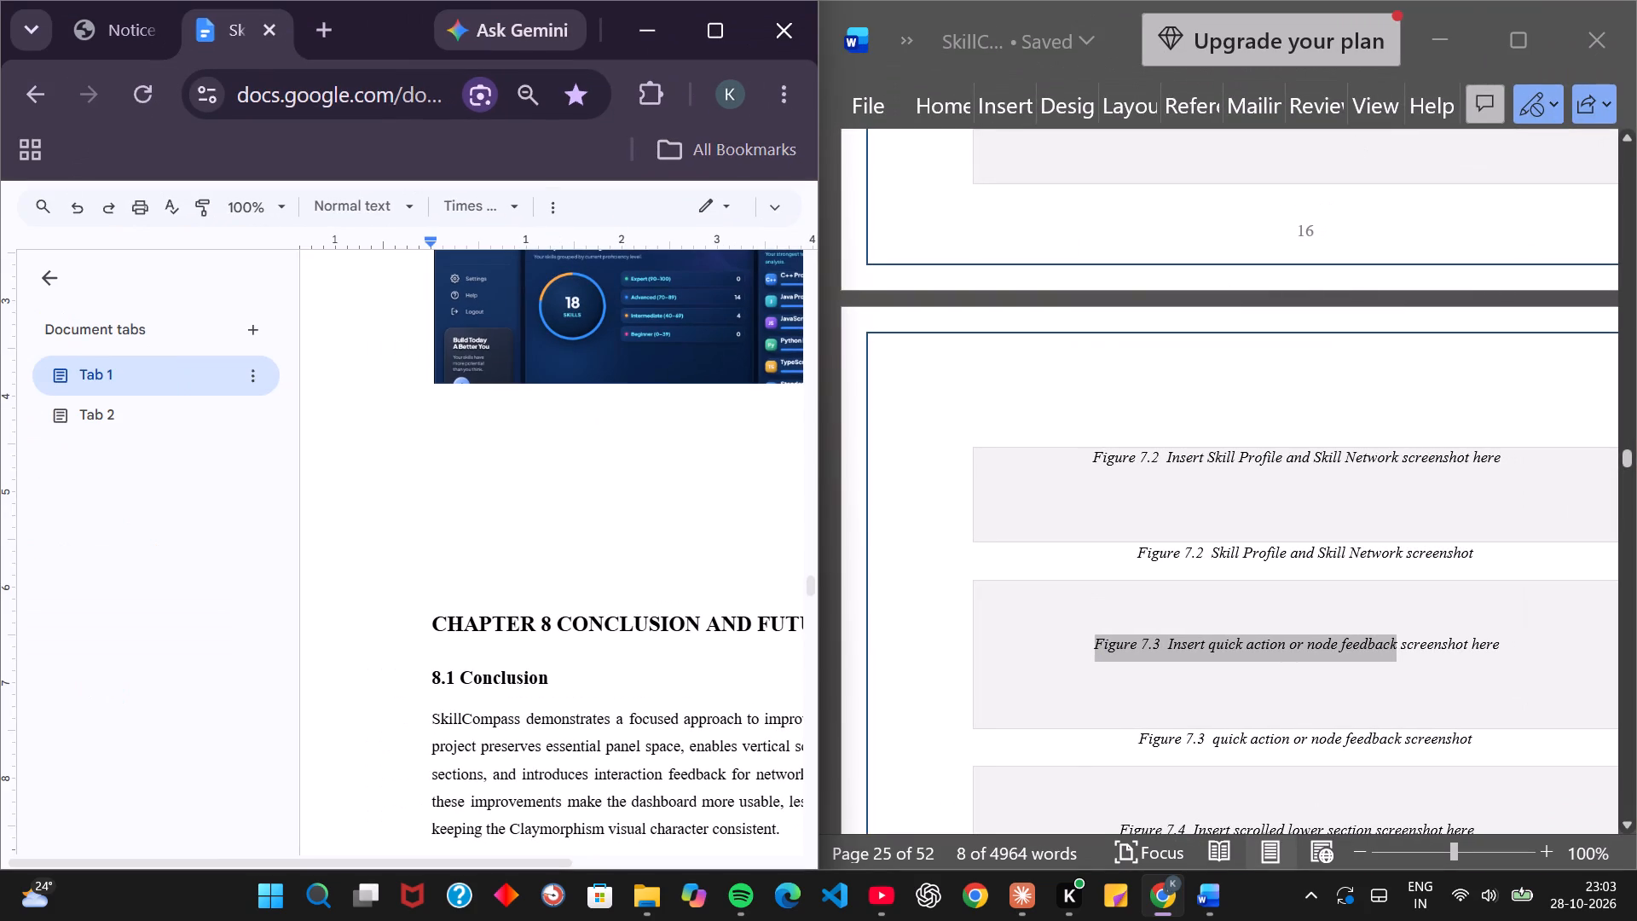
pyautogui.click(37, 288)
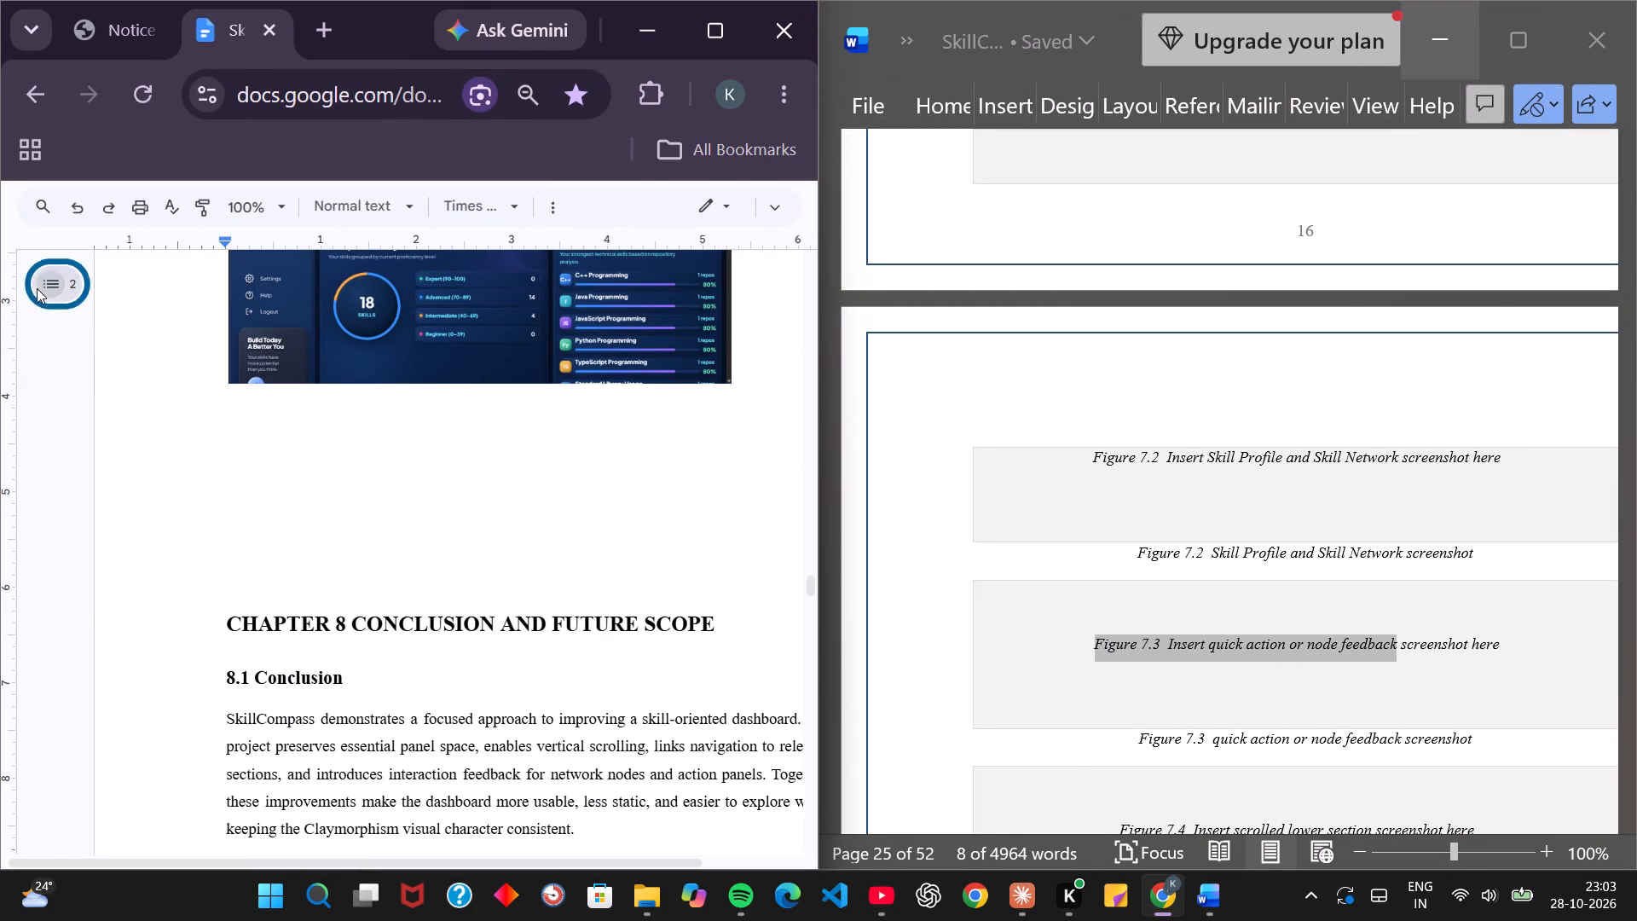
# Paste the caption "Figure 7.3 Insert quick action or node feedback" on the line directly below the Skills screenshot.
pyautogui.click(281, 495)
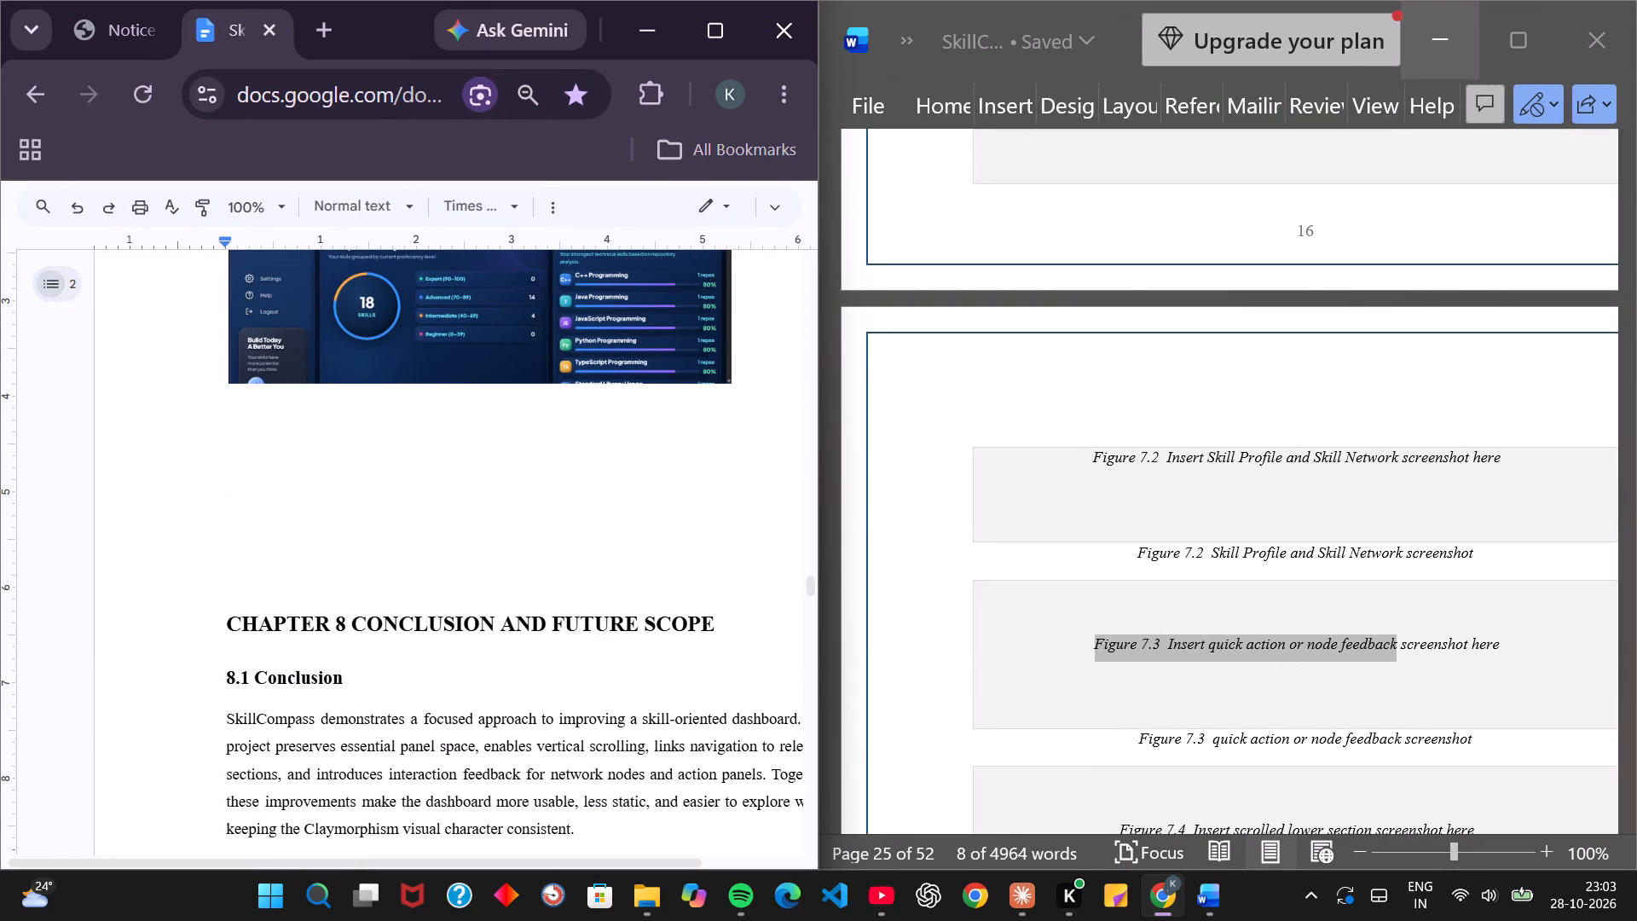
pyautogui.click(299, 417)
pyautogui.hotkey('ctrl', 'v')
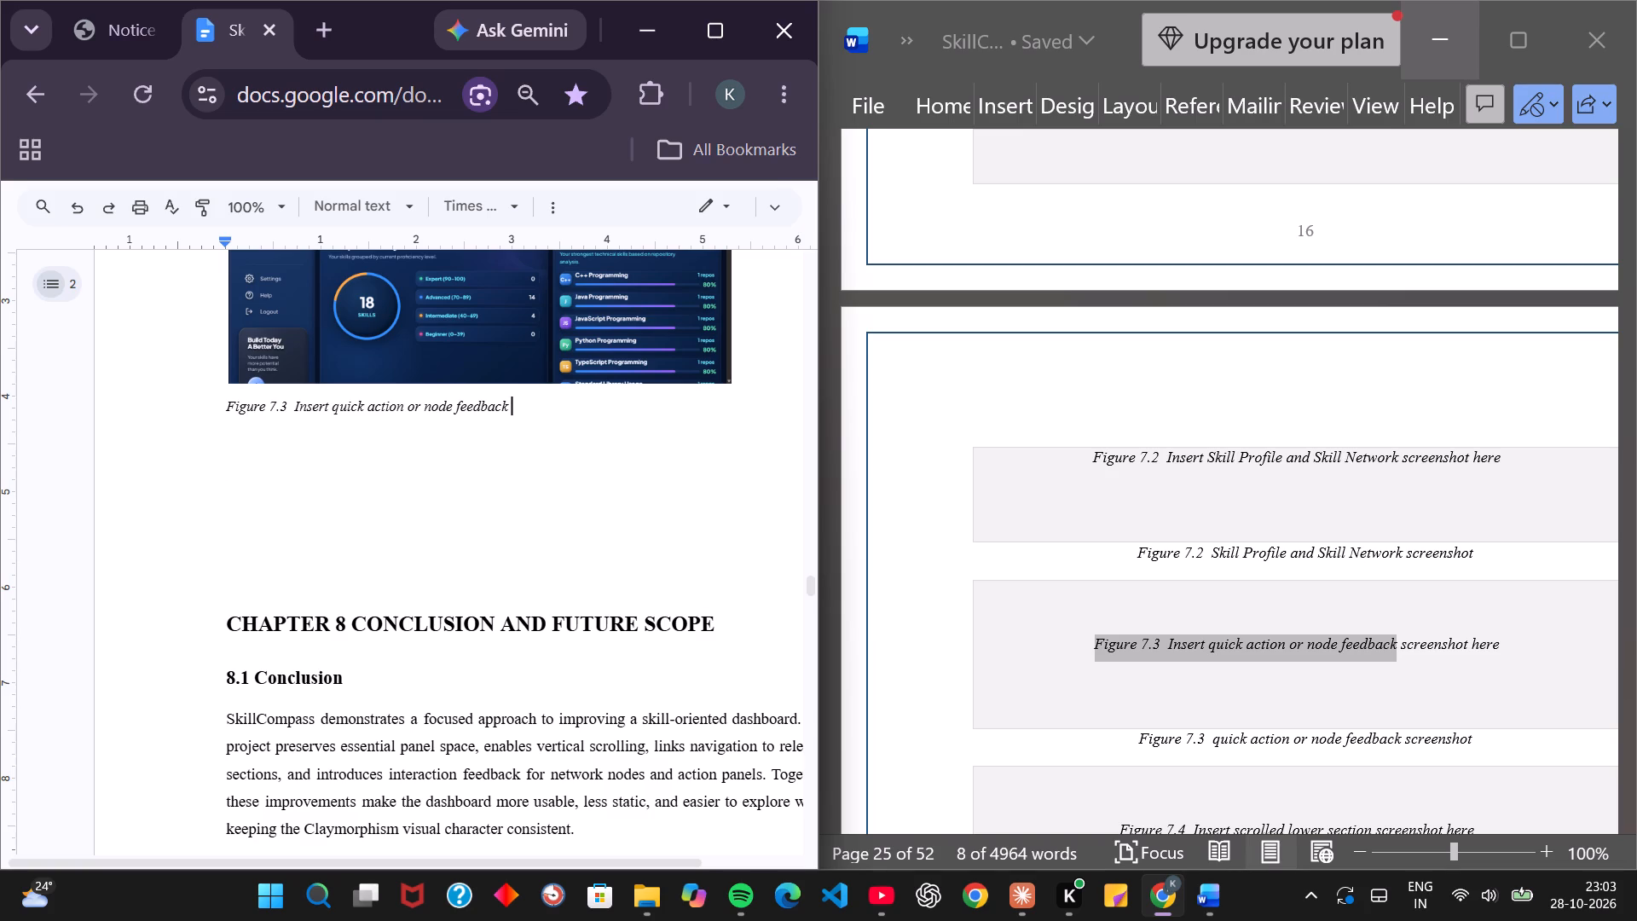
# Add eleven leading spaces before the Figure 7.3 caption to bring it roughly to the centre under the Skills screenshot.
pyautogui.click(234, 410)
pyautogui.press('Left')
pyautogui.press('space')
pyautogui.press('space')
pyautogui.press('space')
pyautogui.press('space')
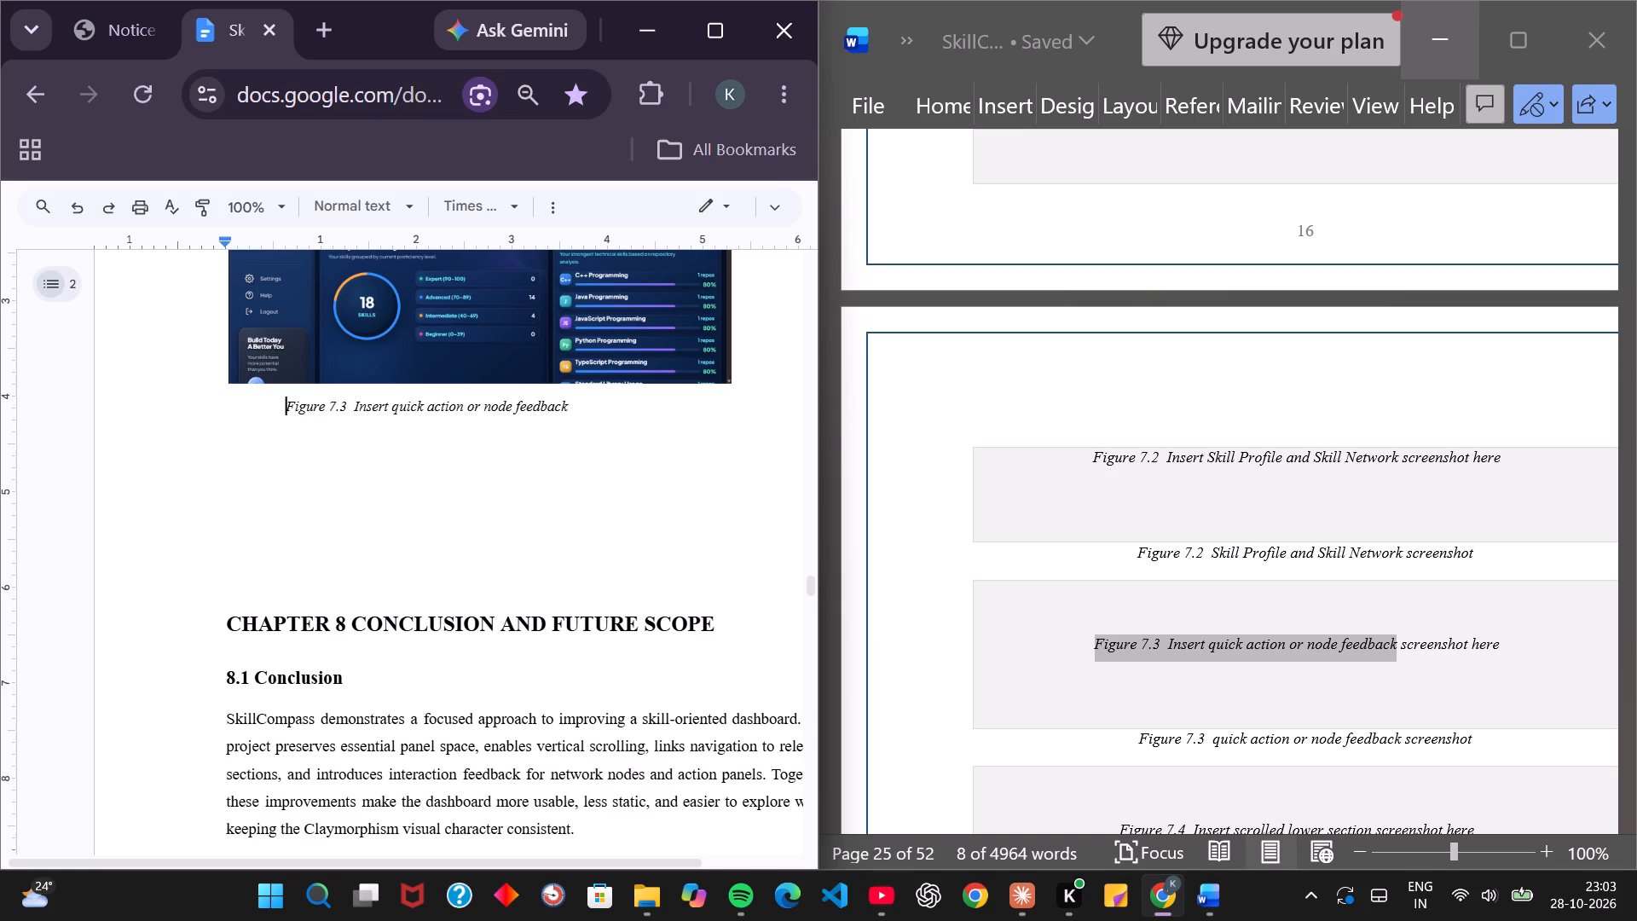
pyautogui.press('space')
pyautogui.press('space')
pyautogui.press('space')
pyautogui.press('space')
pyautogui.press('space')
pyautogui.press('space')
pyautogui.press('space')
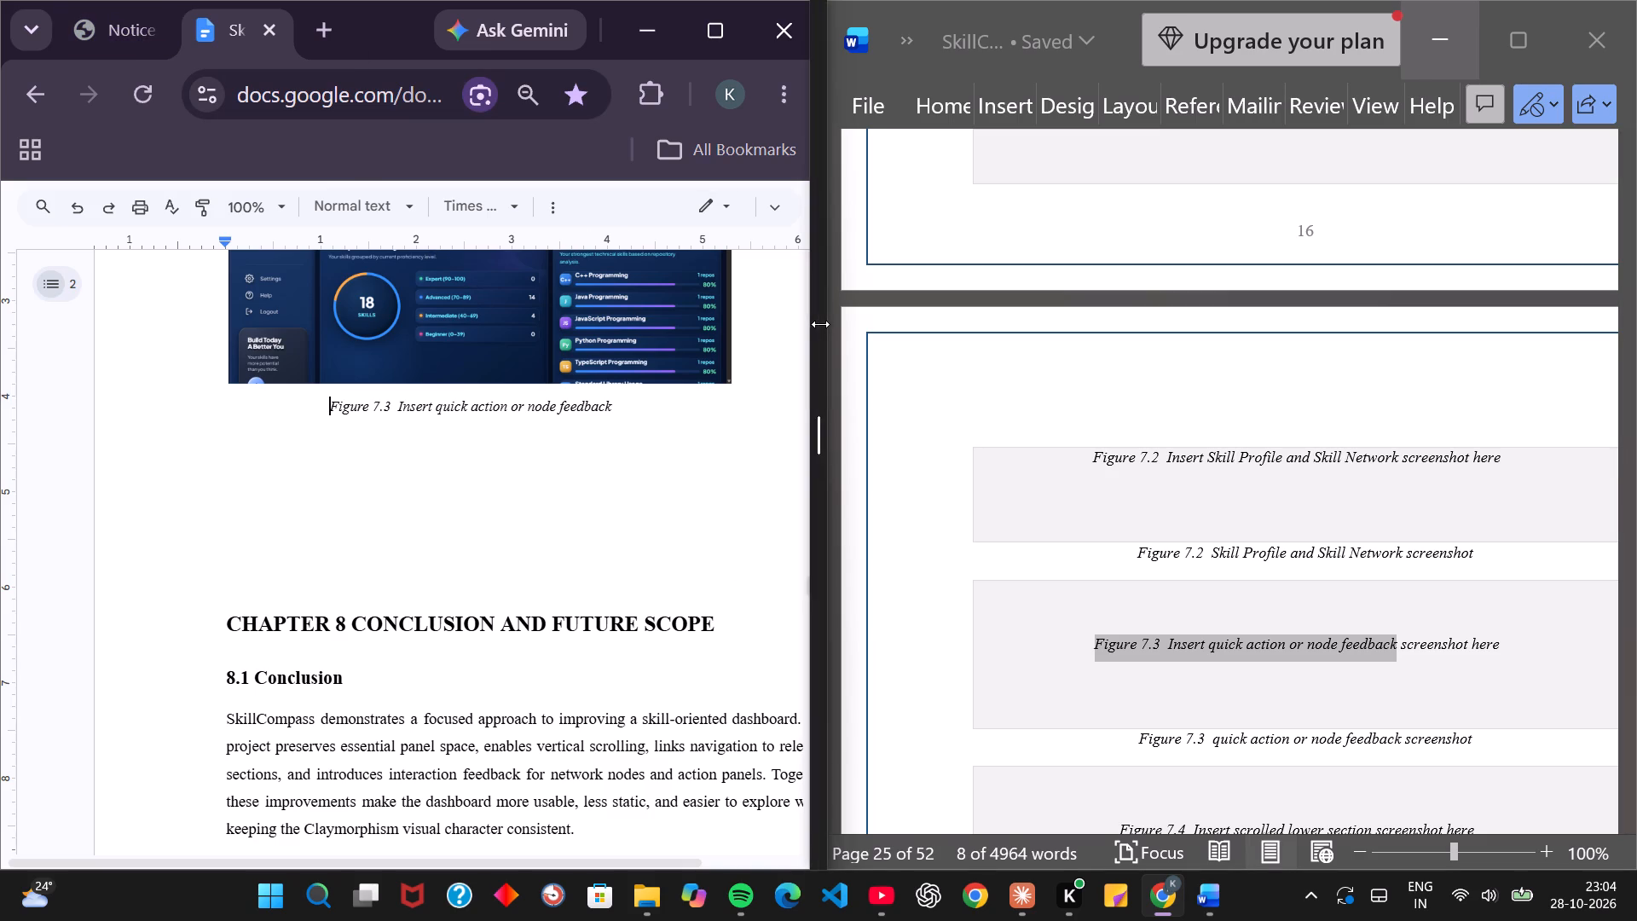
# Widen the Google Docs side of the split view to about four fifths of the screen, keeping the Word captions readable alongside.
pyautogui.moveTo(820, 324); pyautogui.dragTo(1083, 324)
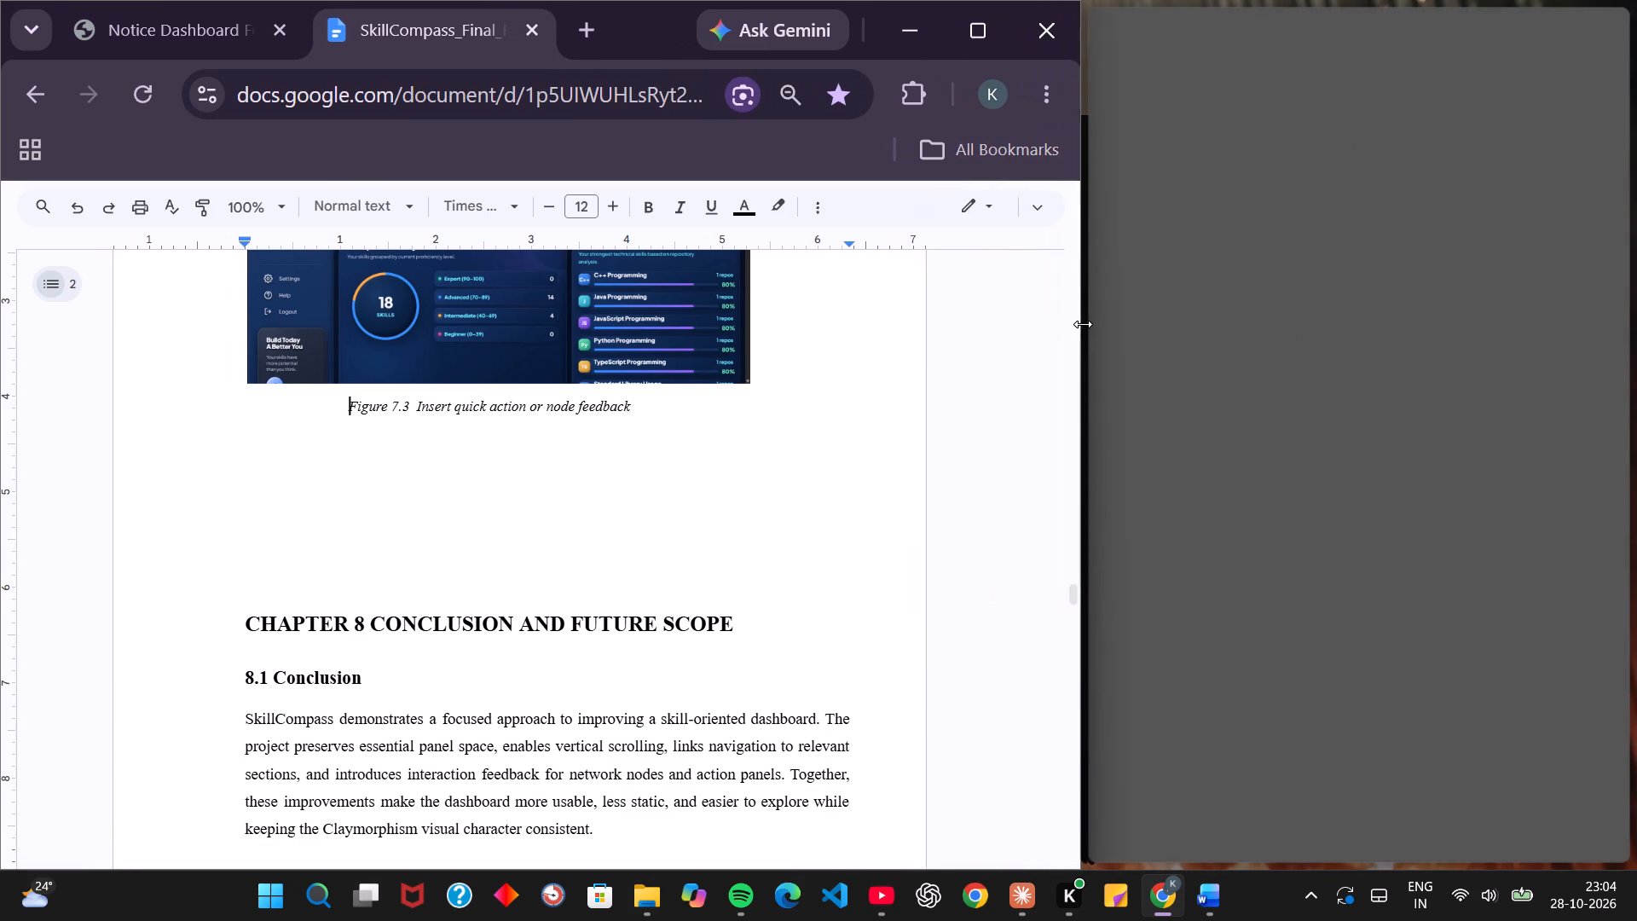
pyautogui.moveTo(1083, 324); pyautogui.dragTo(1272, 316)
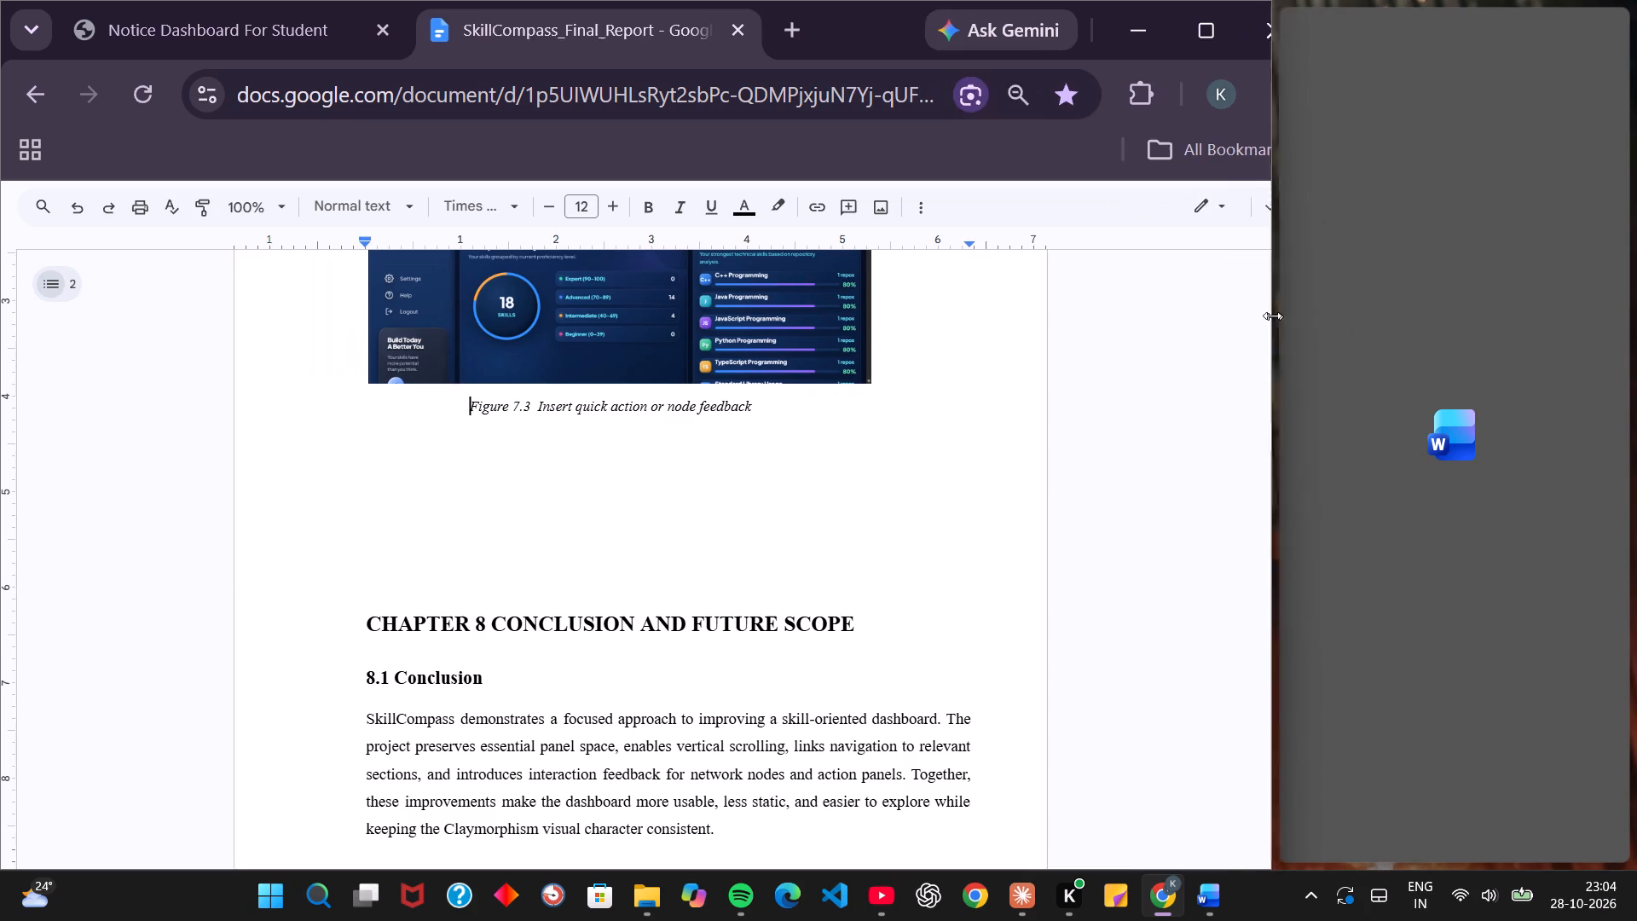
pyautogui.moveTo(1272, 316); pyautogui.dragTo(1138, 308)
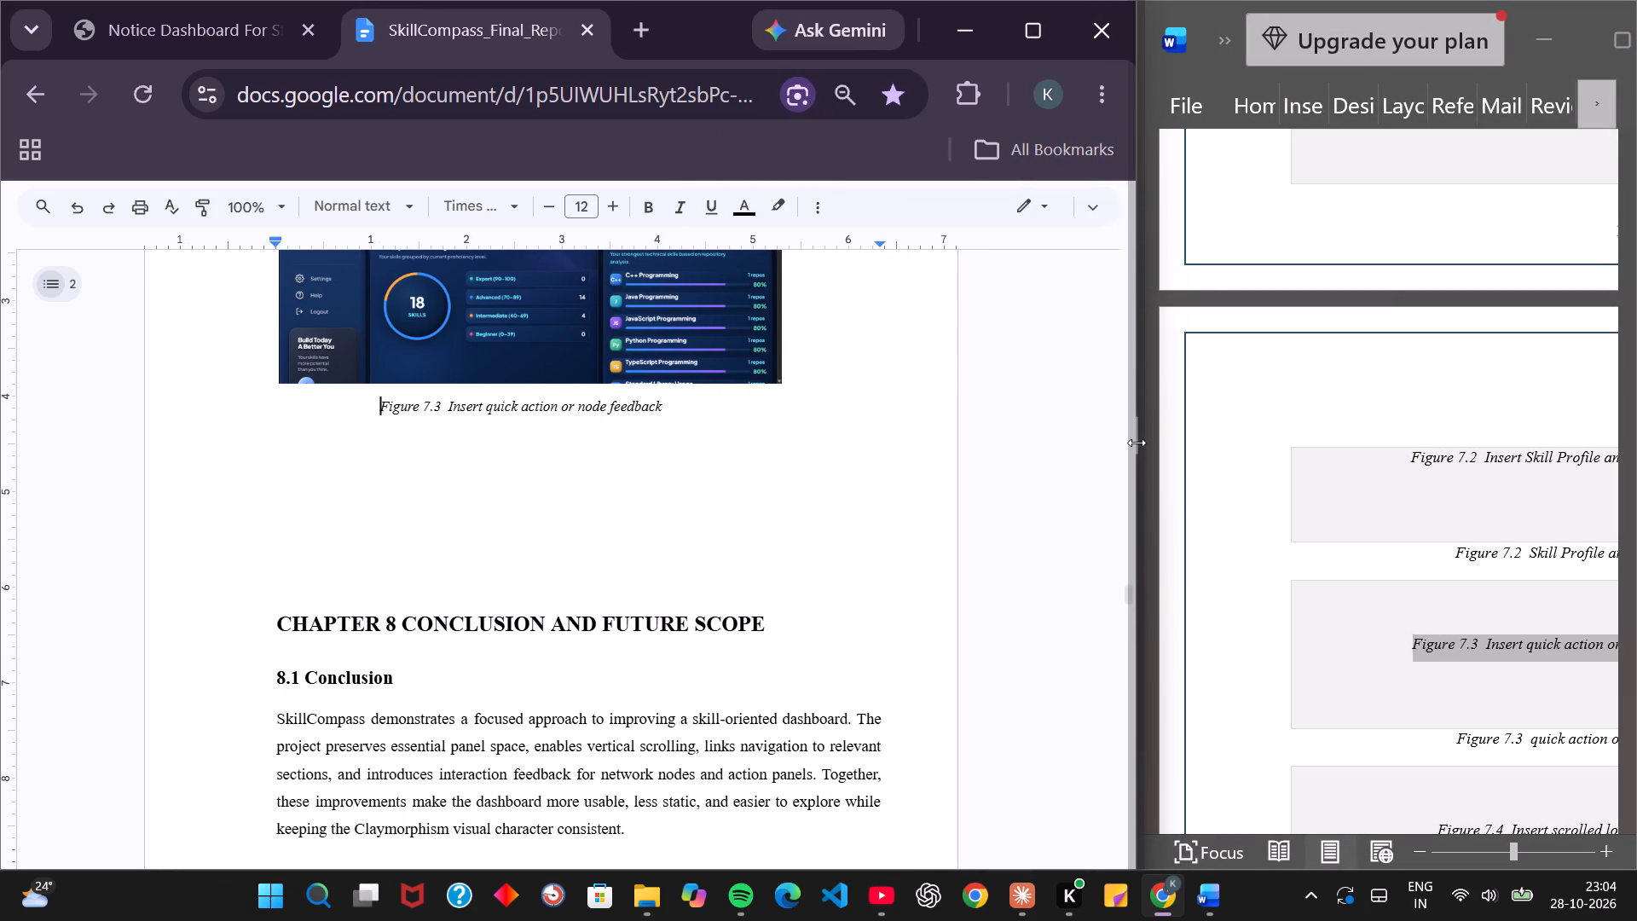
pyautogui.moveTo(1141, 443); pyautogui.dragTo(1285, 438)
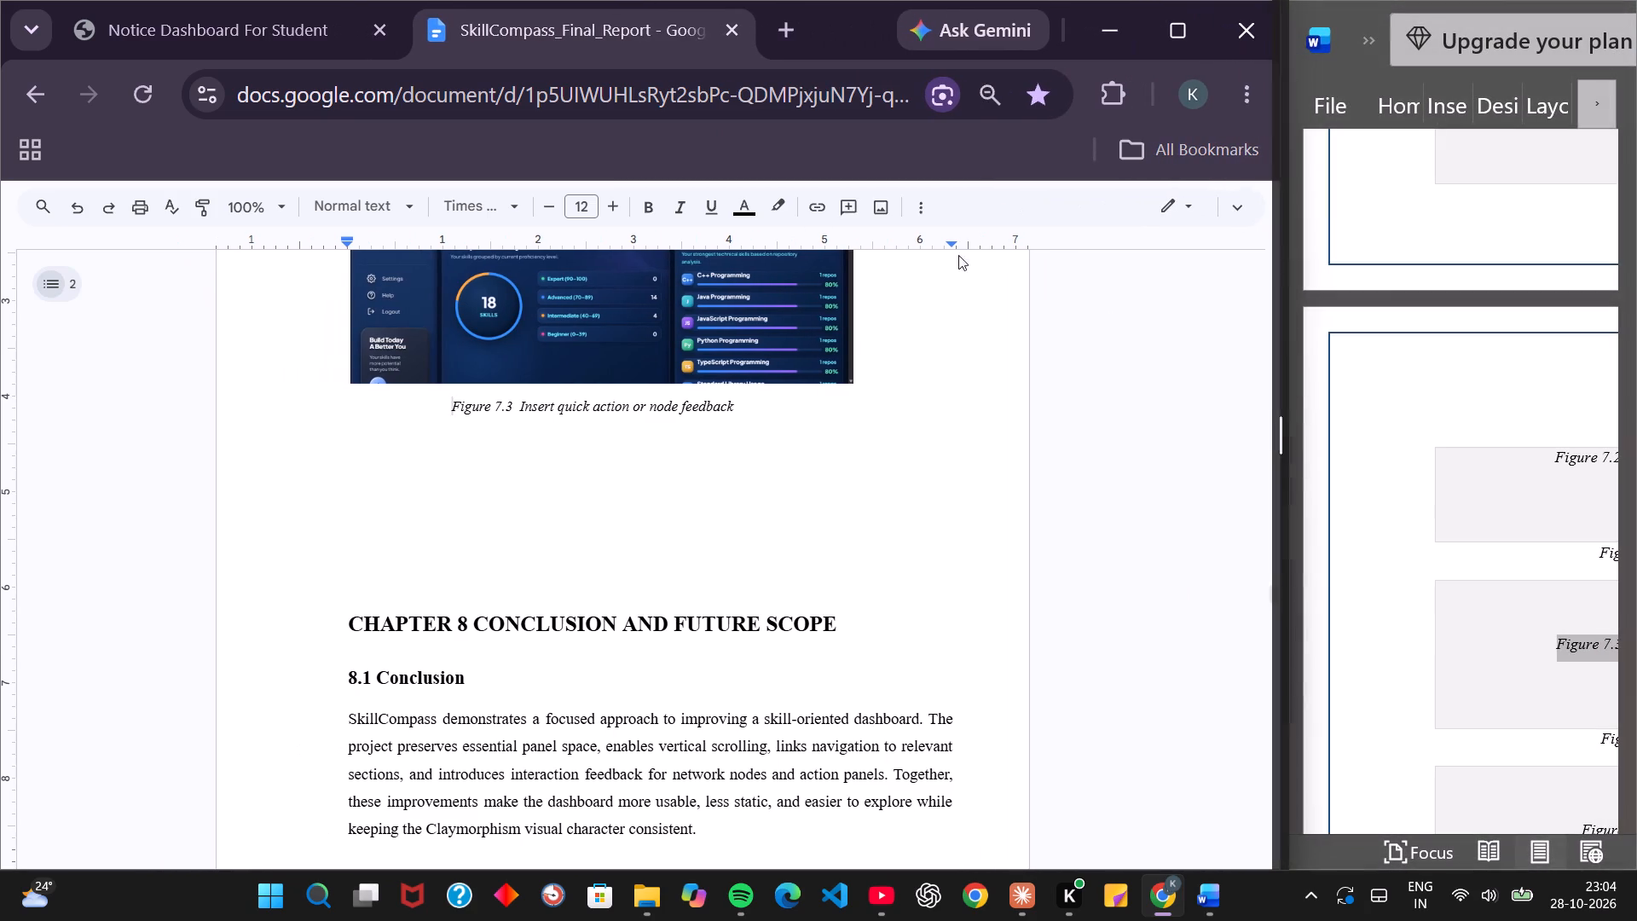
pyautogui.hscroll(-2, 1357, 356)
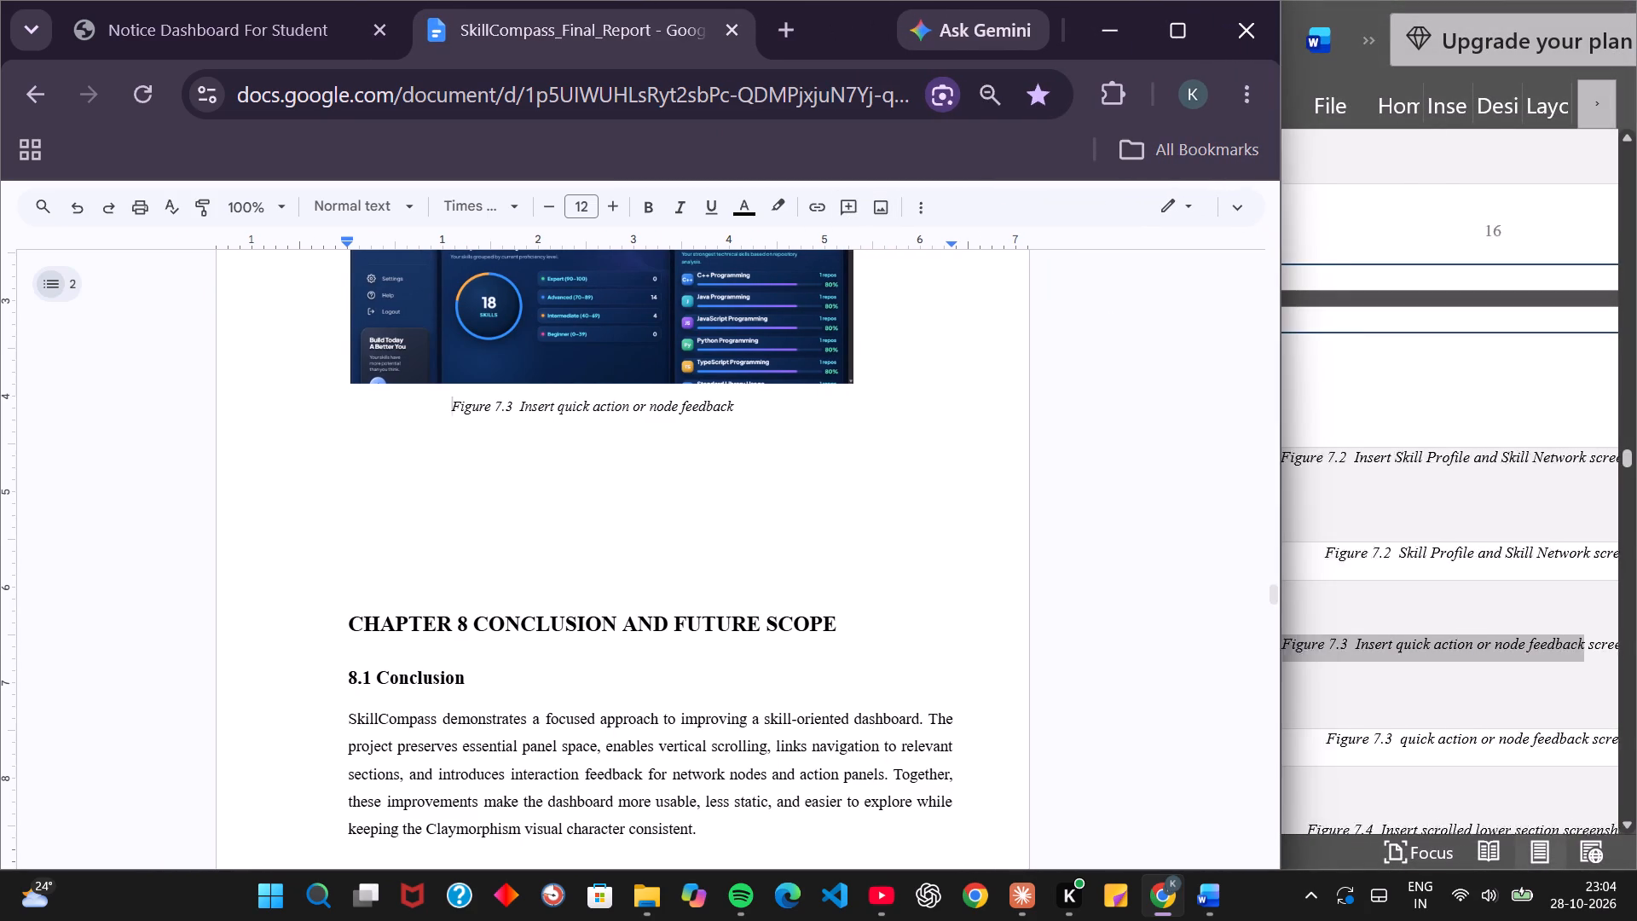
pyautogui.hscroll(-1, 1357, 356)
pyautogui.hscroll(1, 1357, 356)
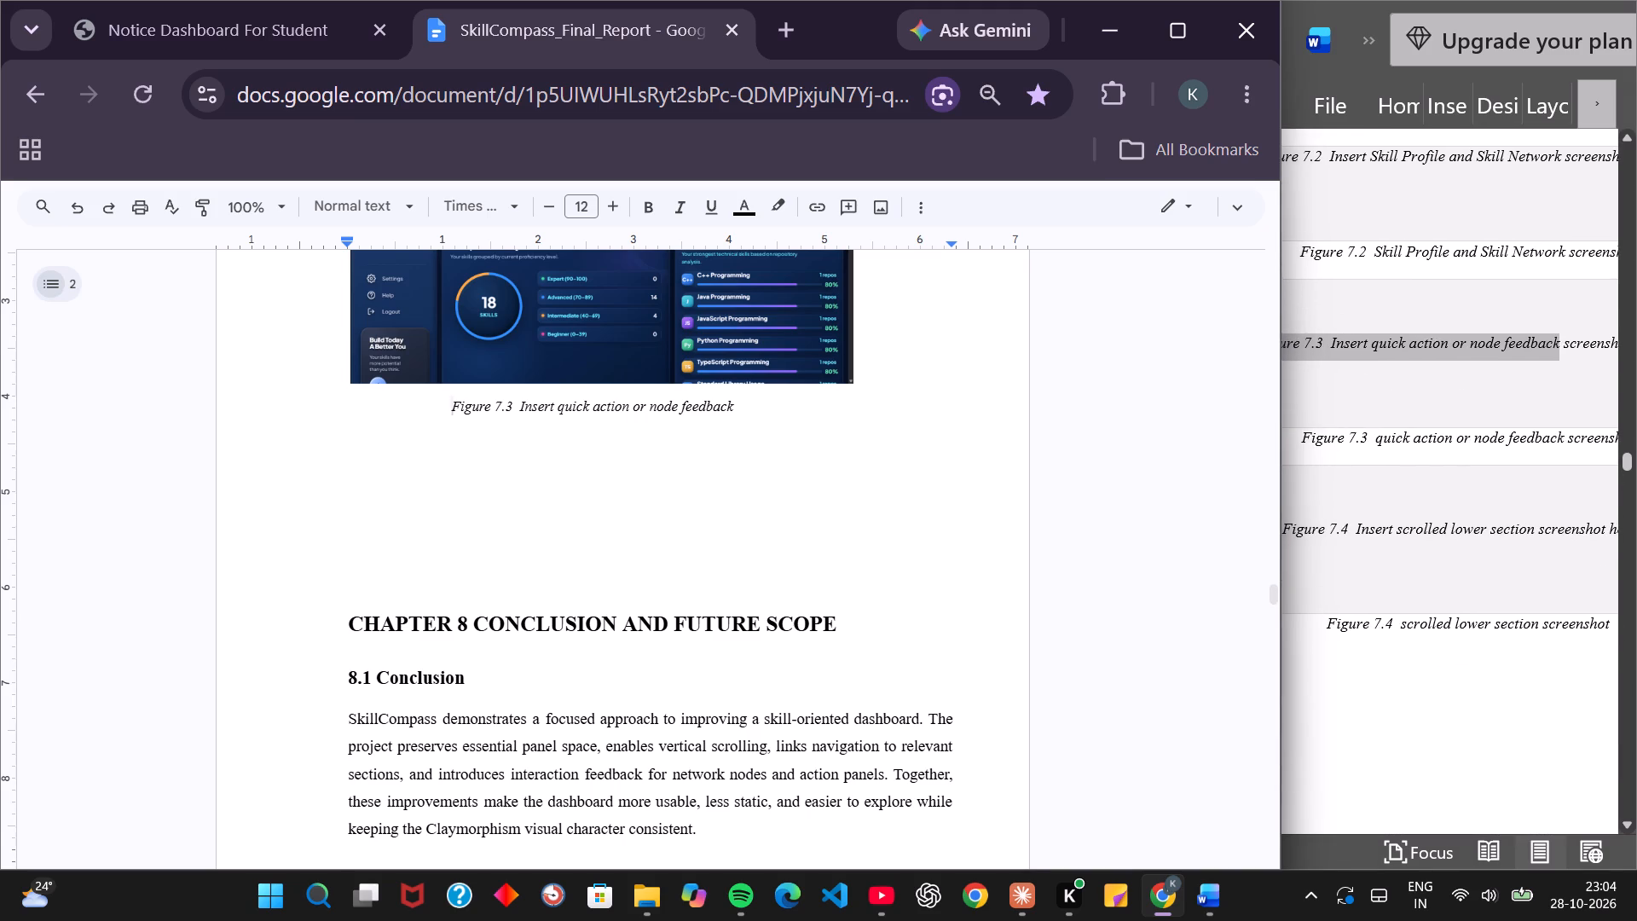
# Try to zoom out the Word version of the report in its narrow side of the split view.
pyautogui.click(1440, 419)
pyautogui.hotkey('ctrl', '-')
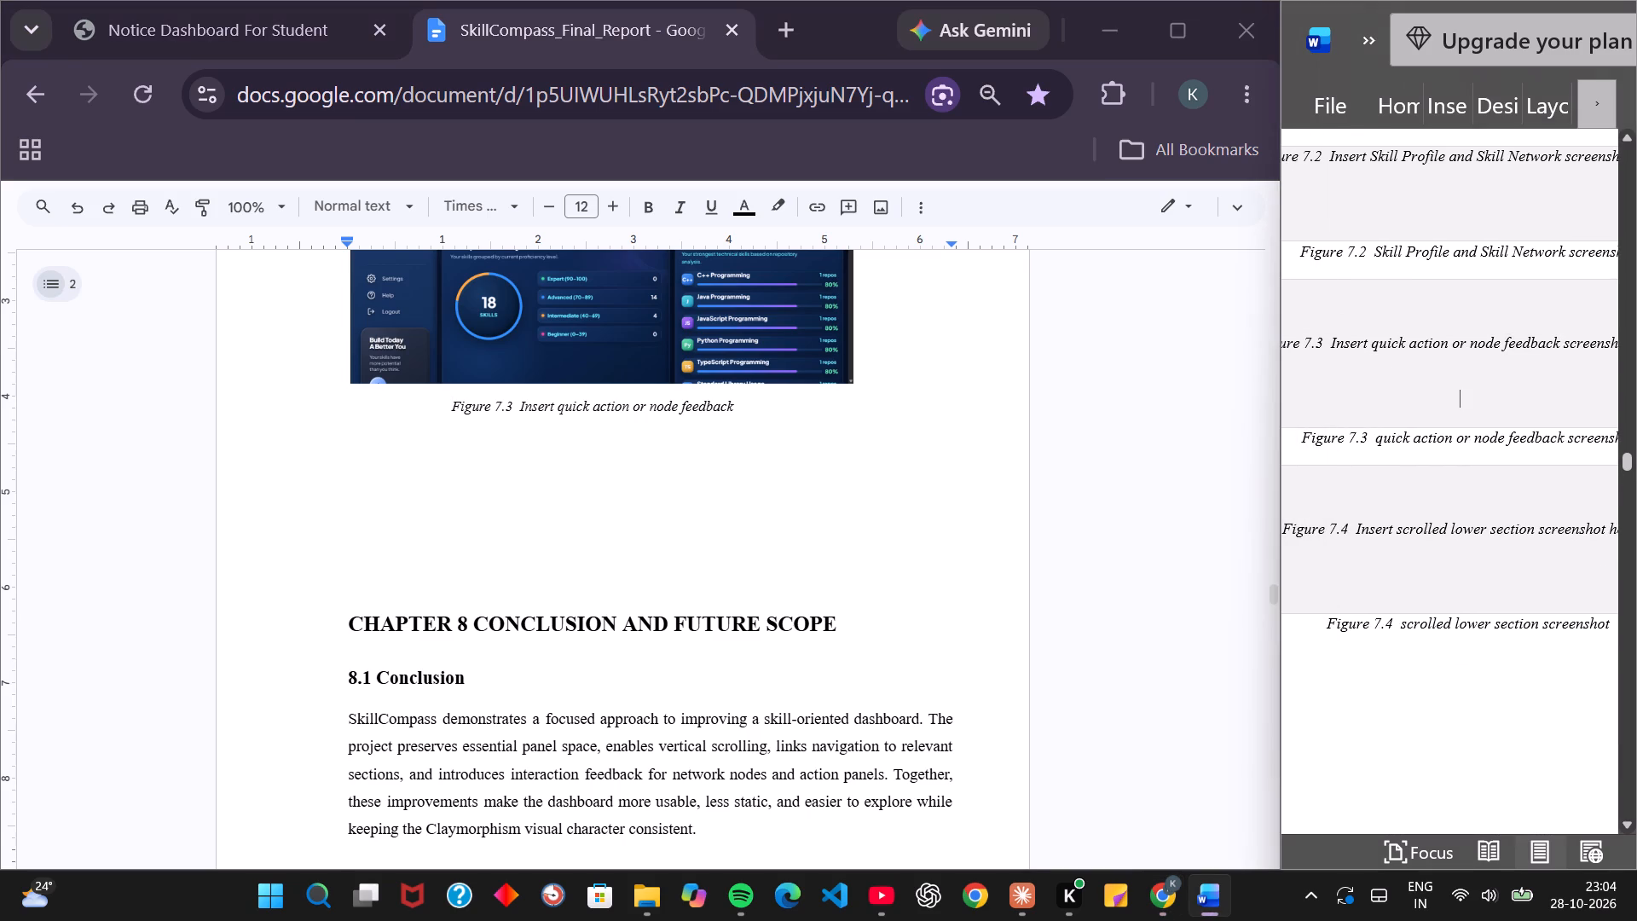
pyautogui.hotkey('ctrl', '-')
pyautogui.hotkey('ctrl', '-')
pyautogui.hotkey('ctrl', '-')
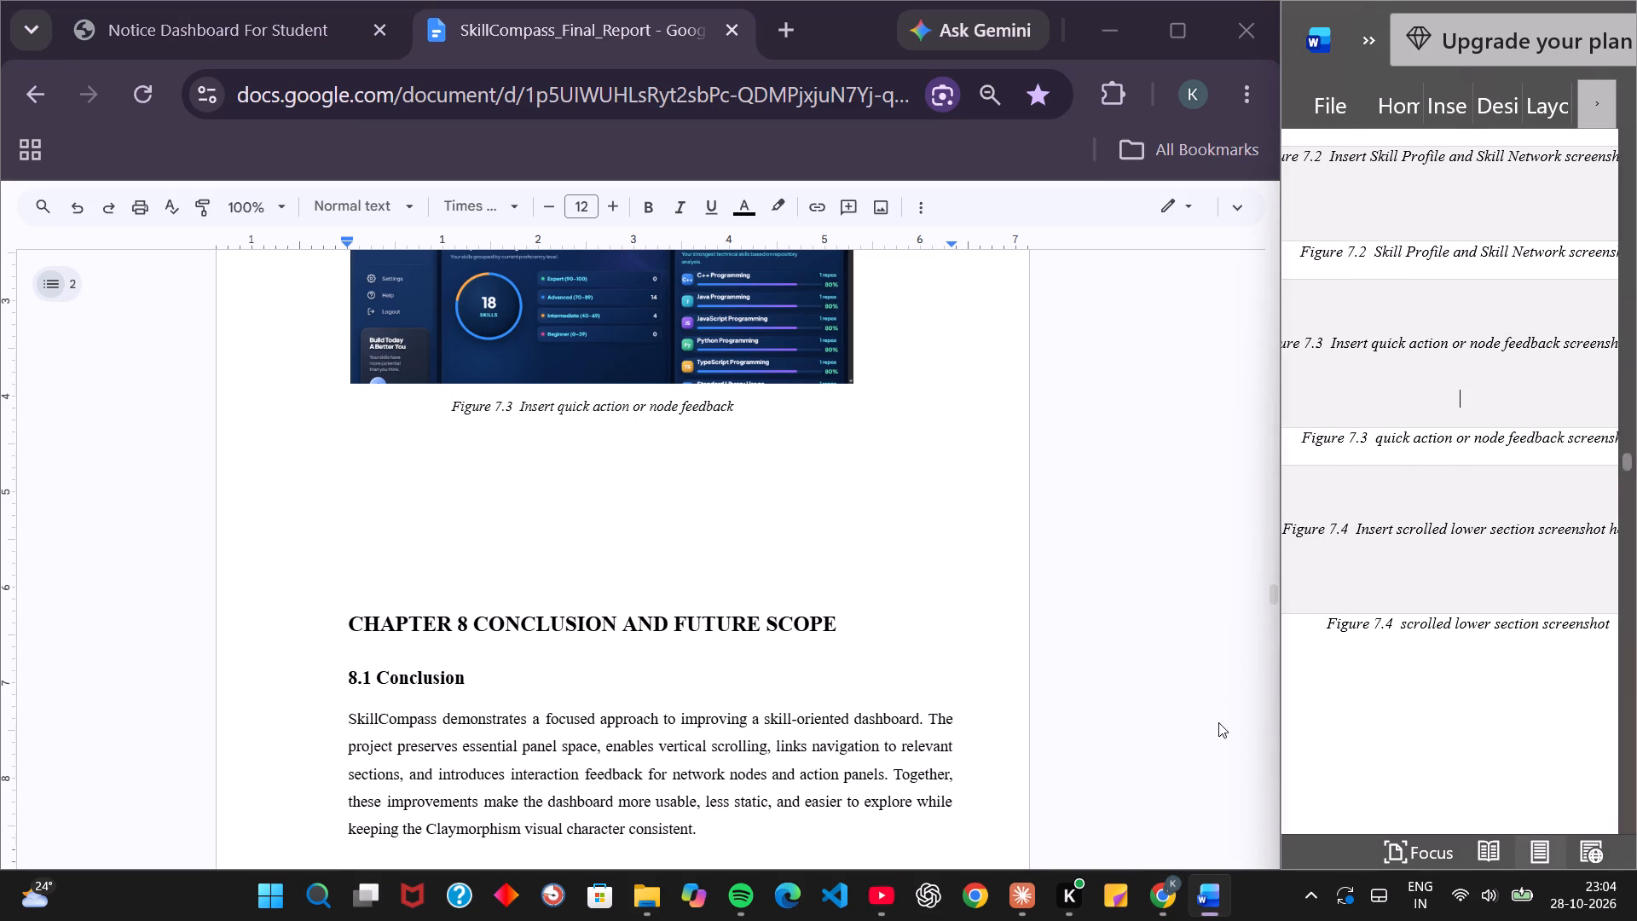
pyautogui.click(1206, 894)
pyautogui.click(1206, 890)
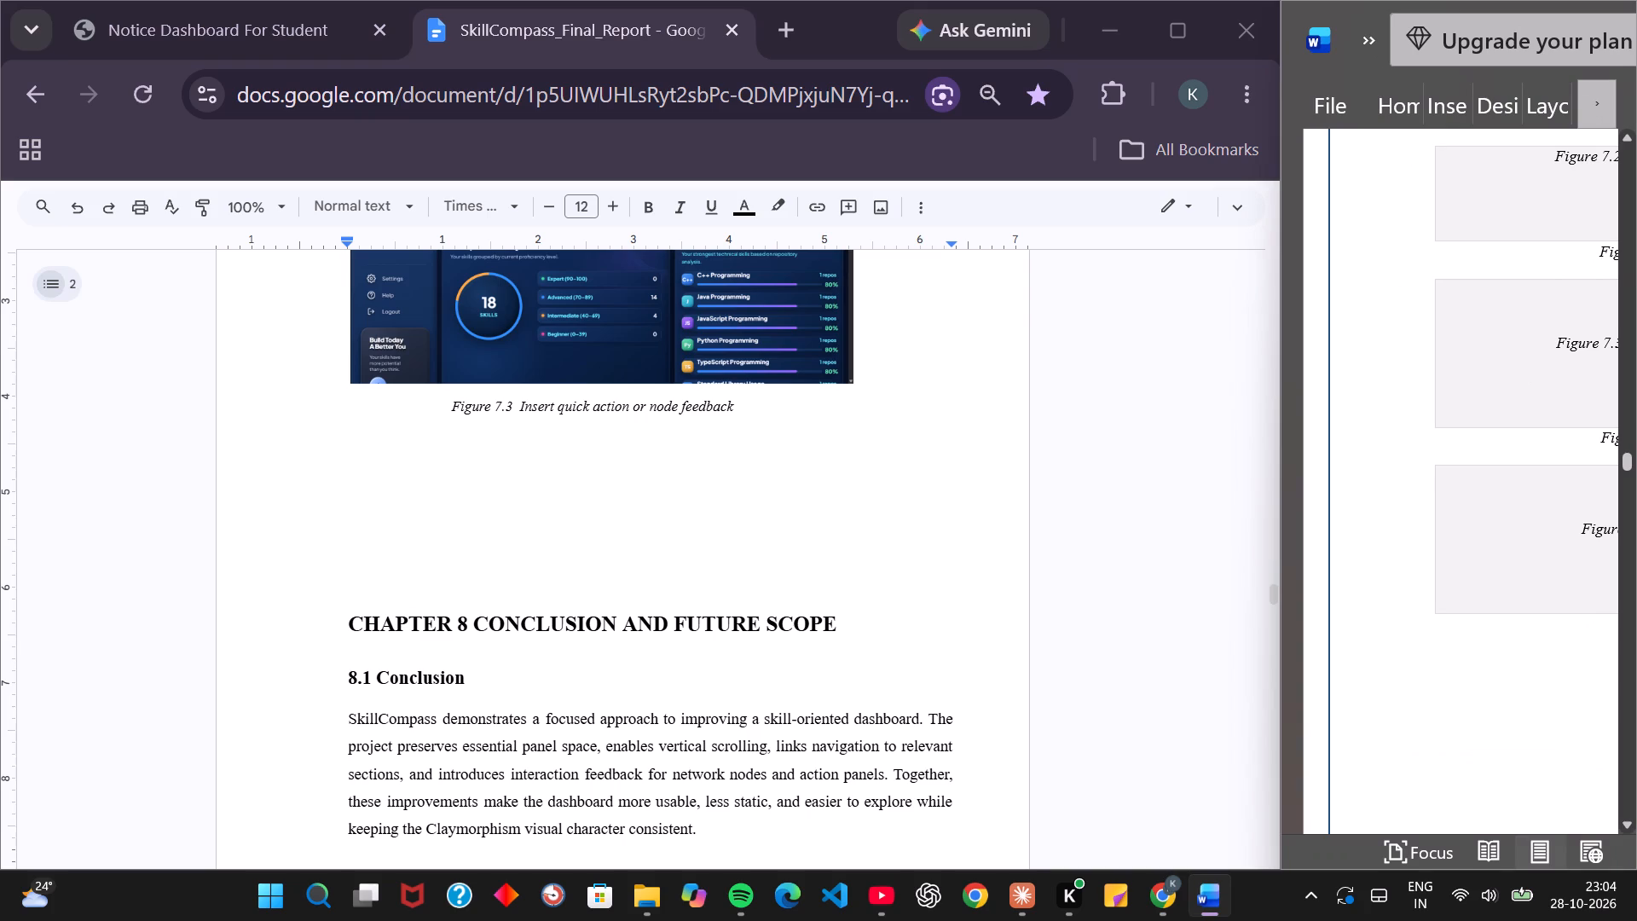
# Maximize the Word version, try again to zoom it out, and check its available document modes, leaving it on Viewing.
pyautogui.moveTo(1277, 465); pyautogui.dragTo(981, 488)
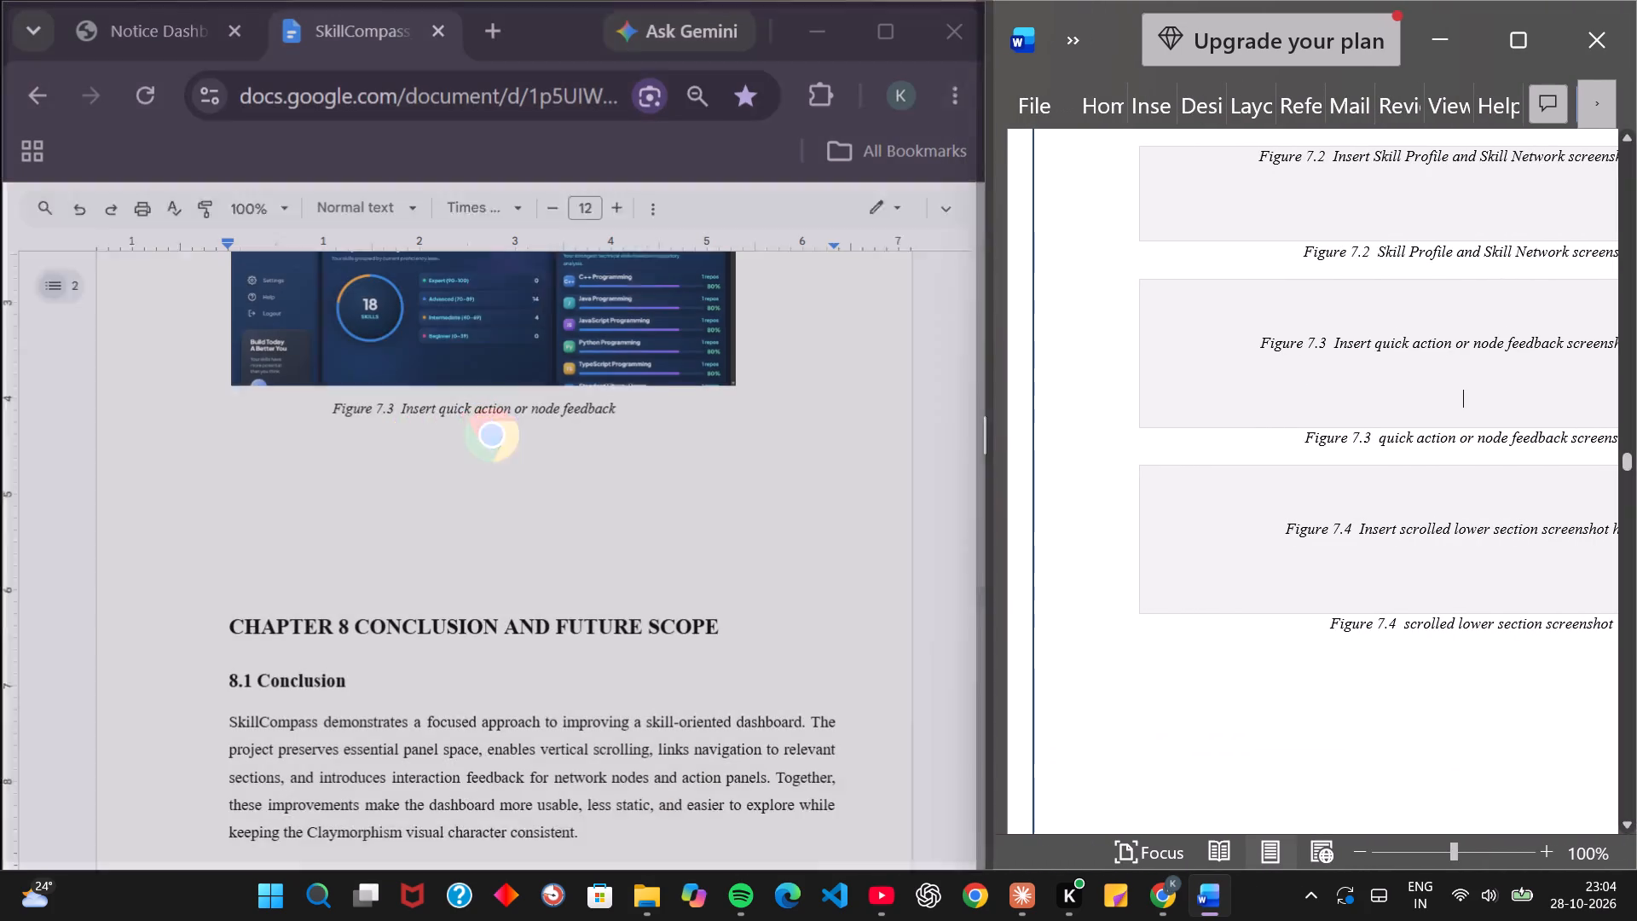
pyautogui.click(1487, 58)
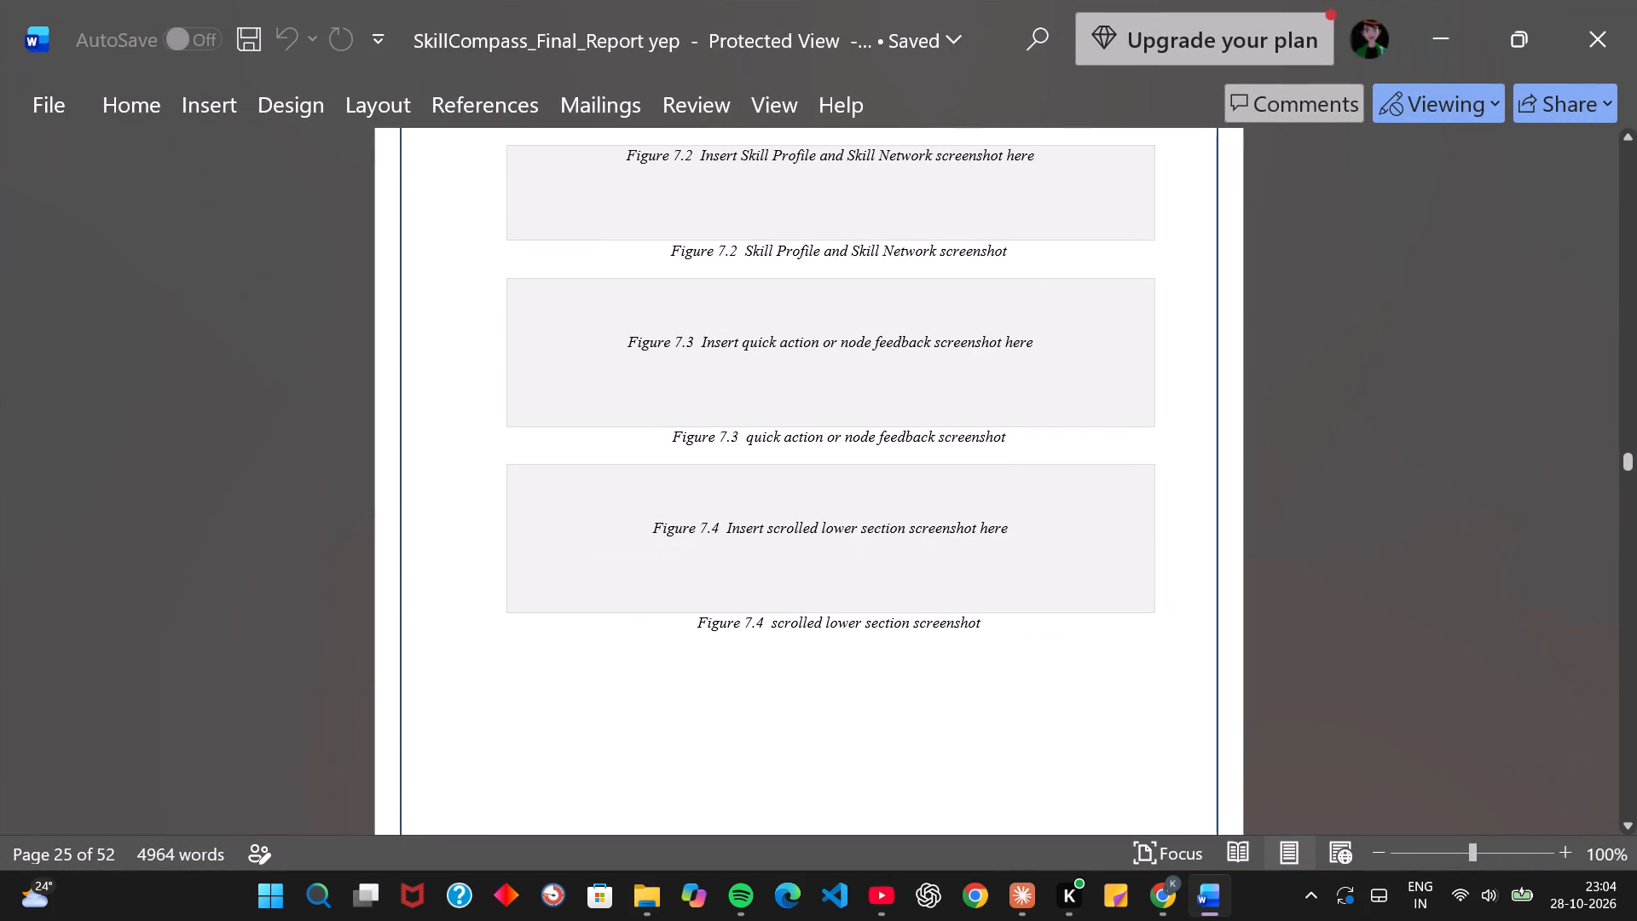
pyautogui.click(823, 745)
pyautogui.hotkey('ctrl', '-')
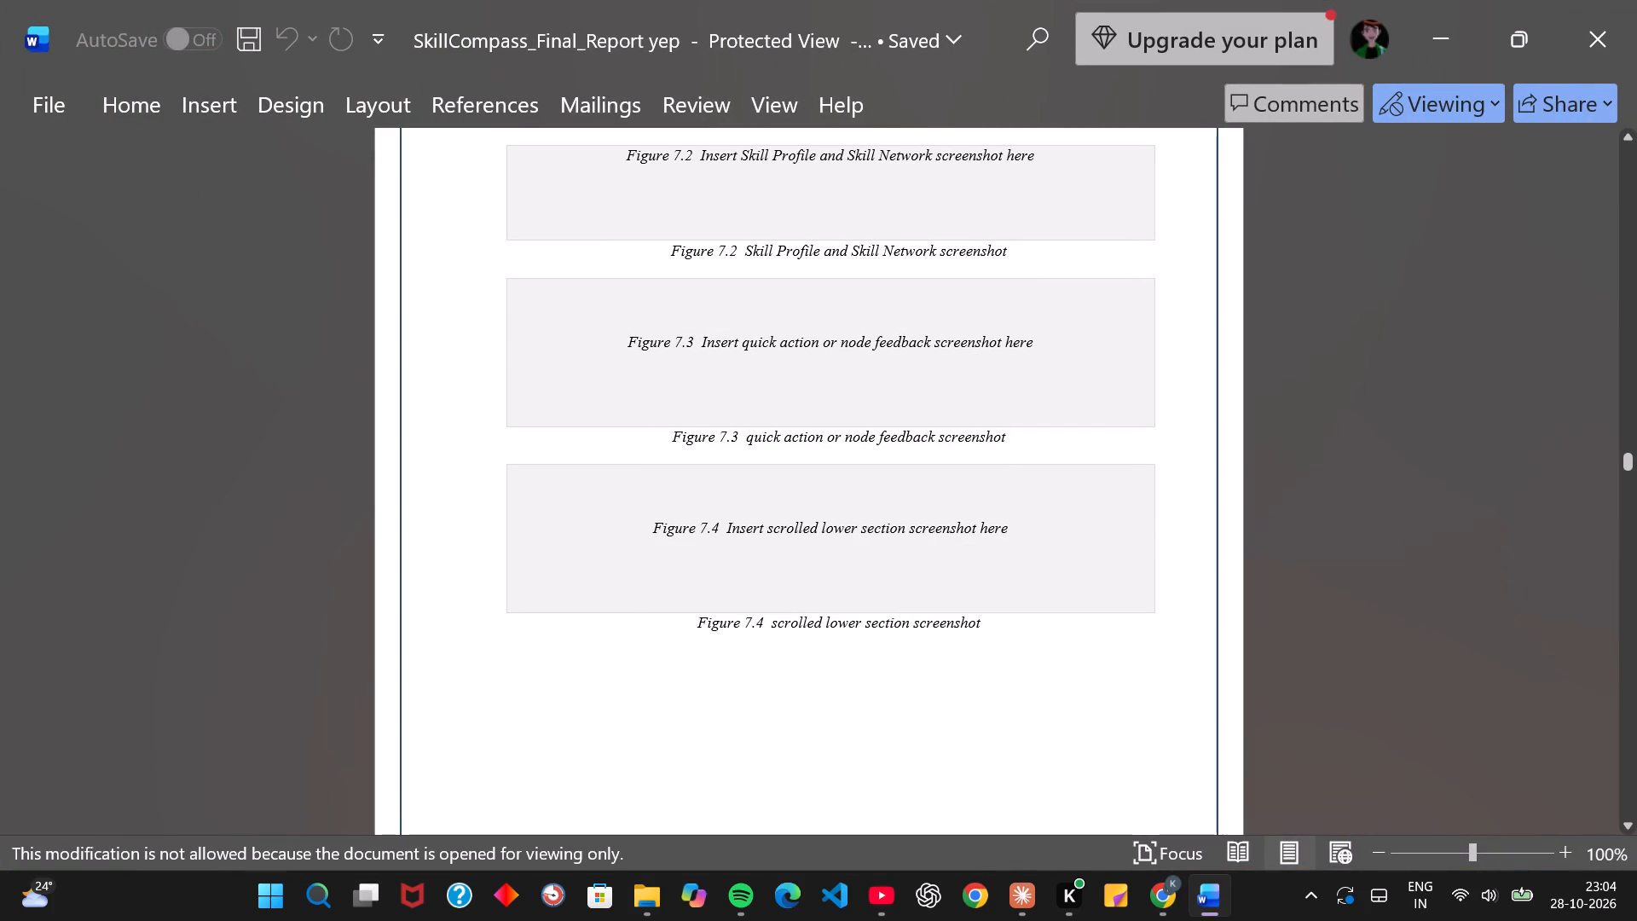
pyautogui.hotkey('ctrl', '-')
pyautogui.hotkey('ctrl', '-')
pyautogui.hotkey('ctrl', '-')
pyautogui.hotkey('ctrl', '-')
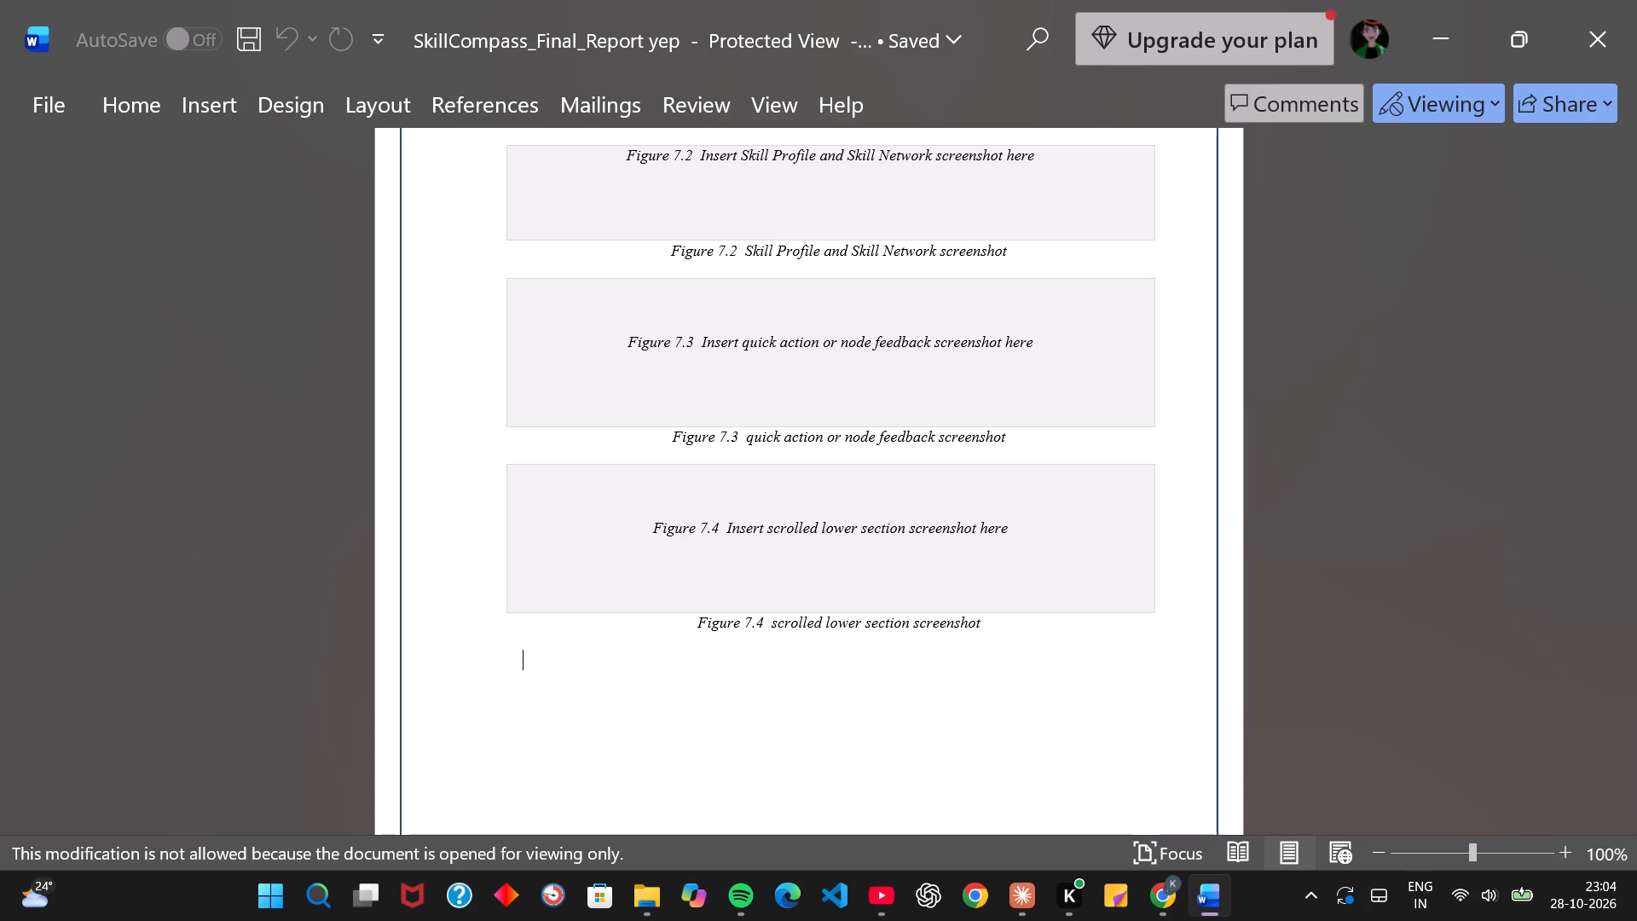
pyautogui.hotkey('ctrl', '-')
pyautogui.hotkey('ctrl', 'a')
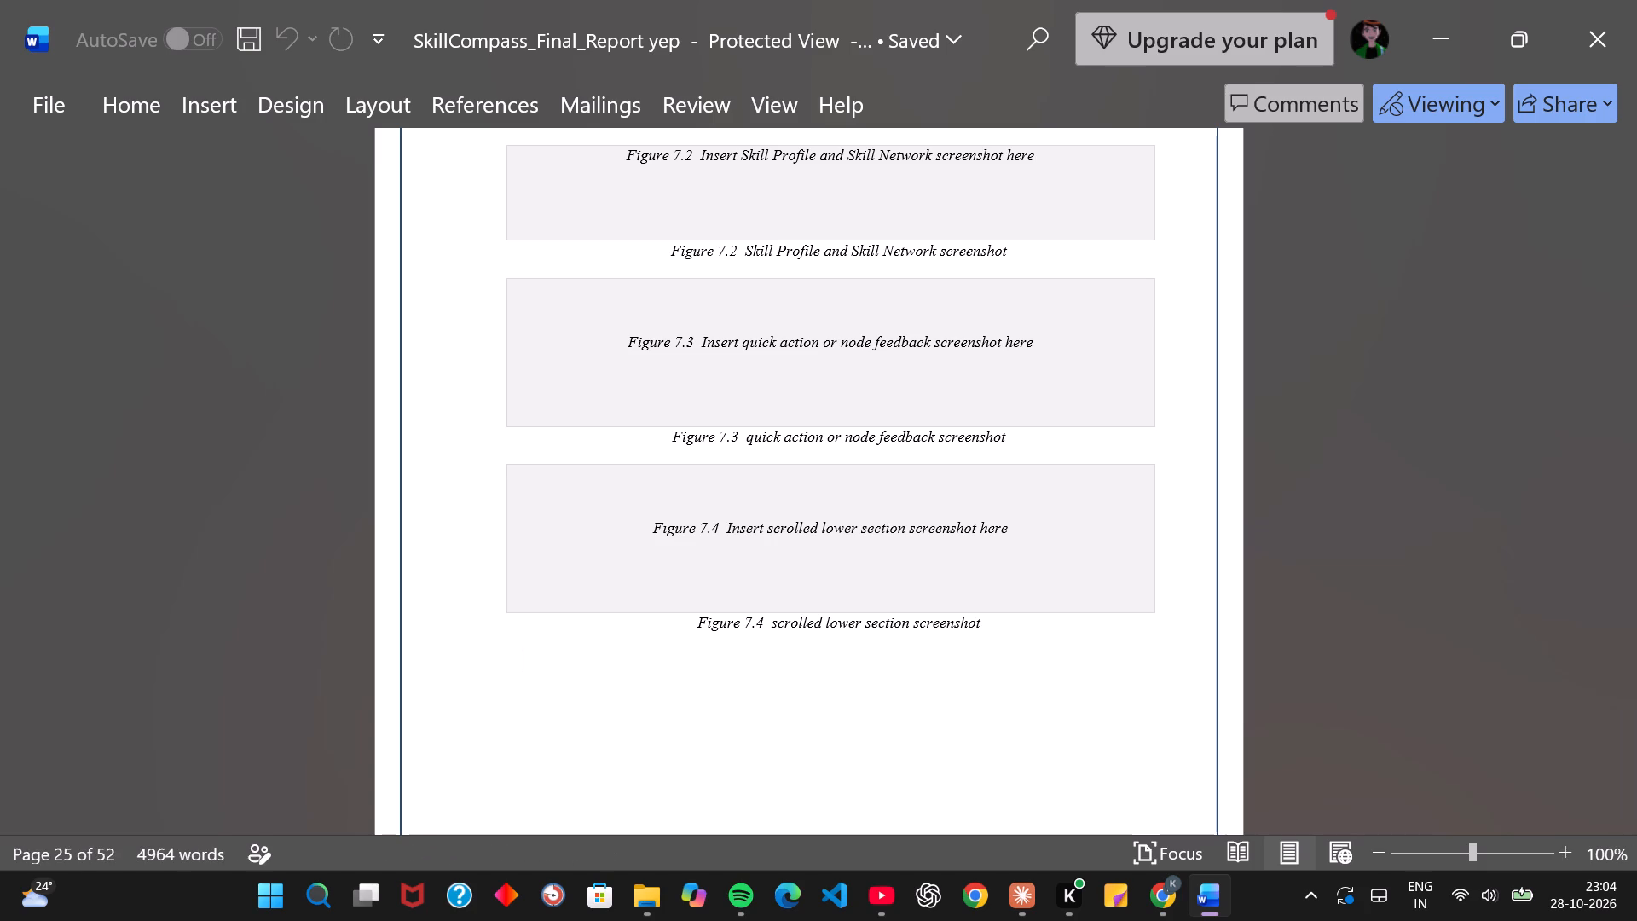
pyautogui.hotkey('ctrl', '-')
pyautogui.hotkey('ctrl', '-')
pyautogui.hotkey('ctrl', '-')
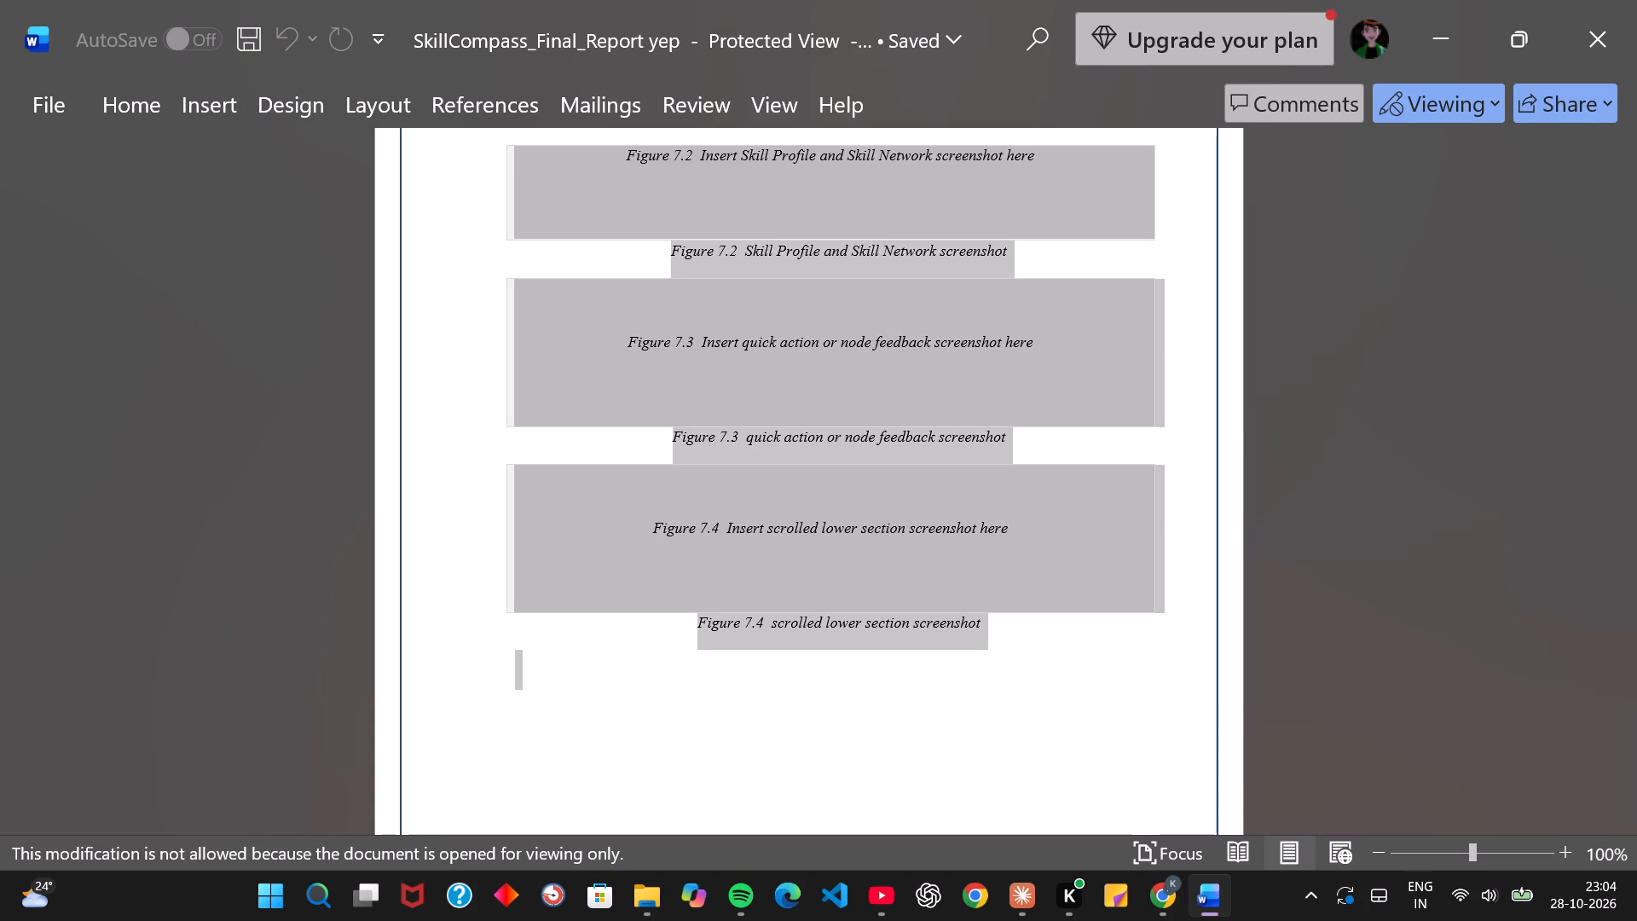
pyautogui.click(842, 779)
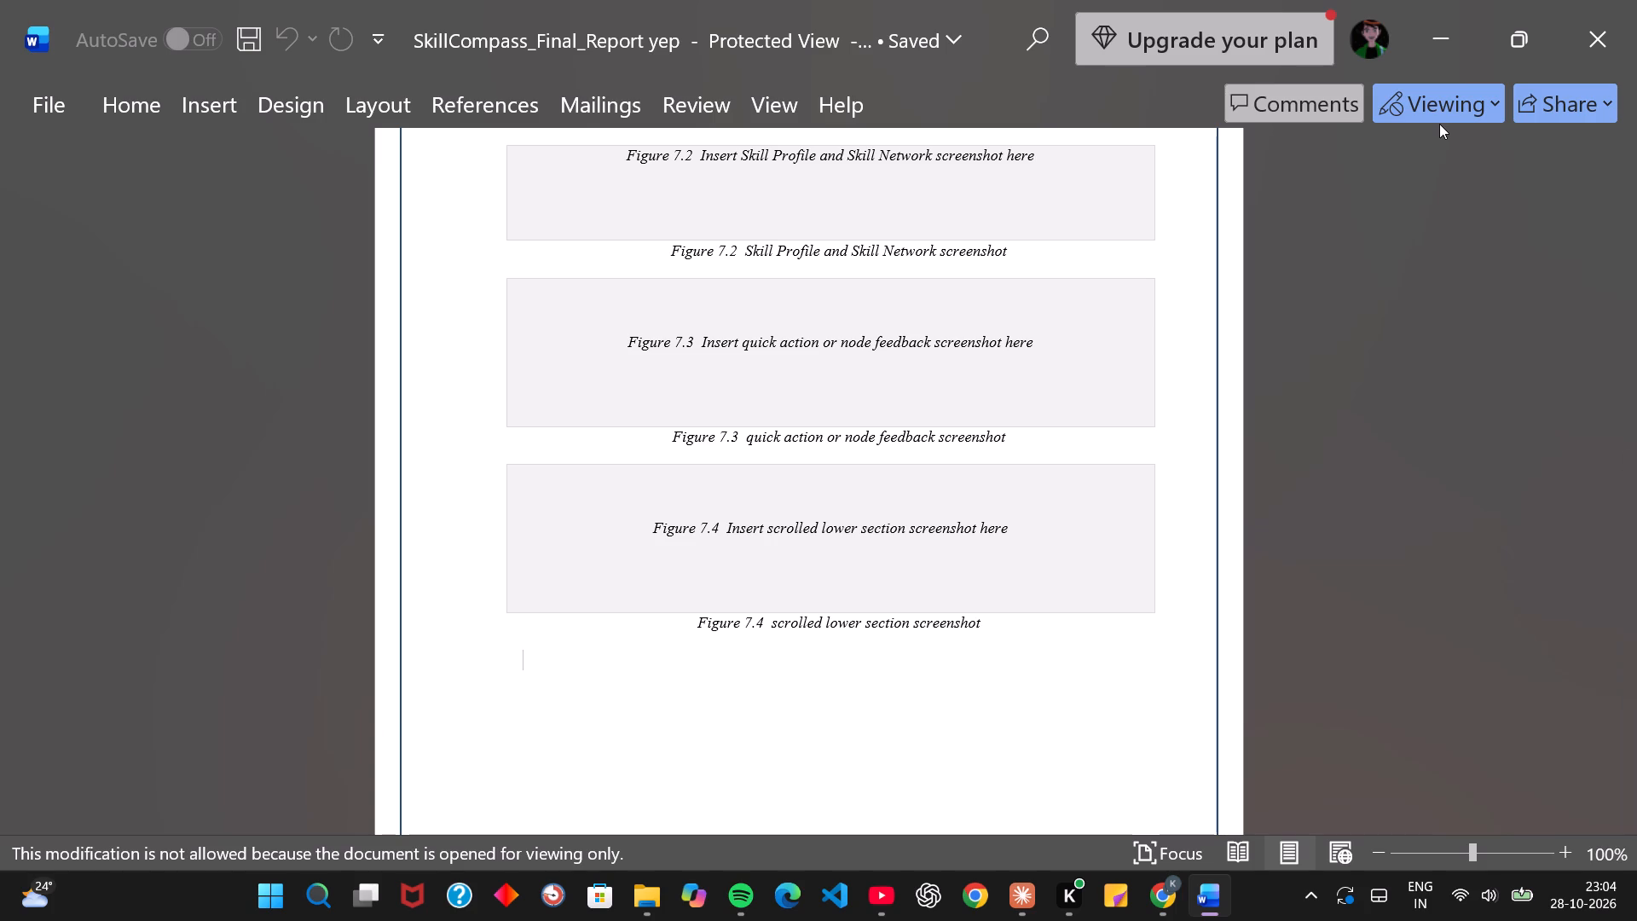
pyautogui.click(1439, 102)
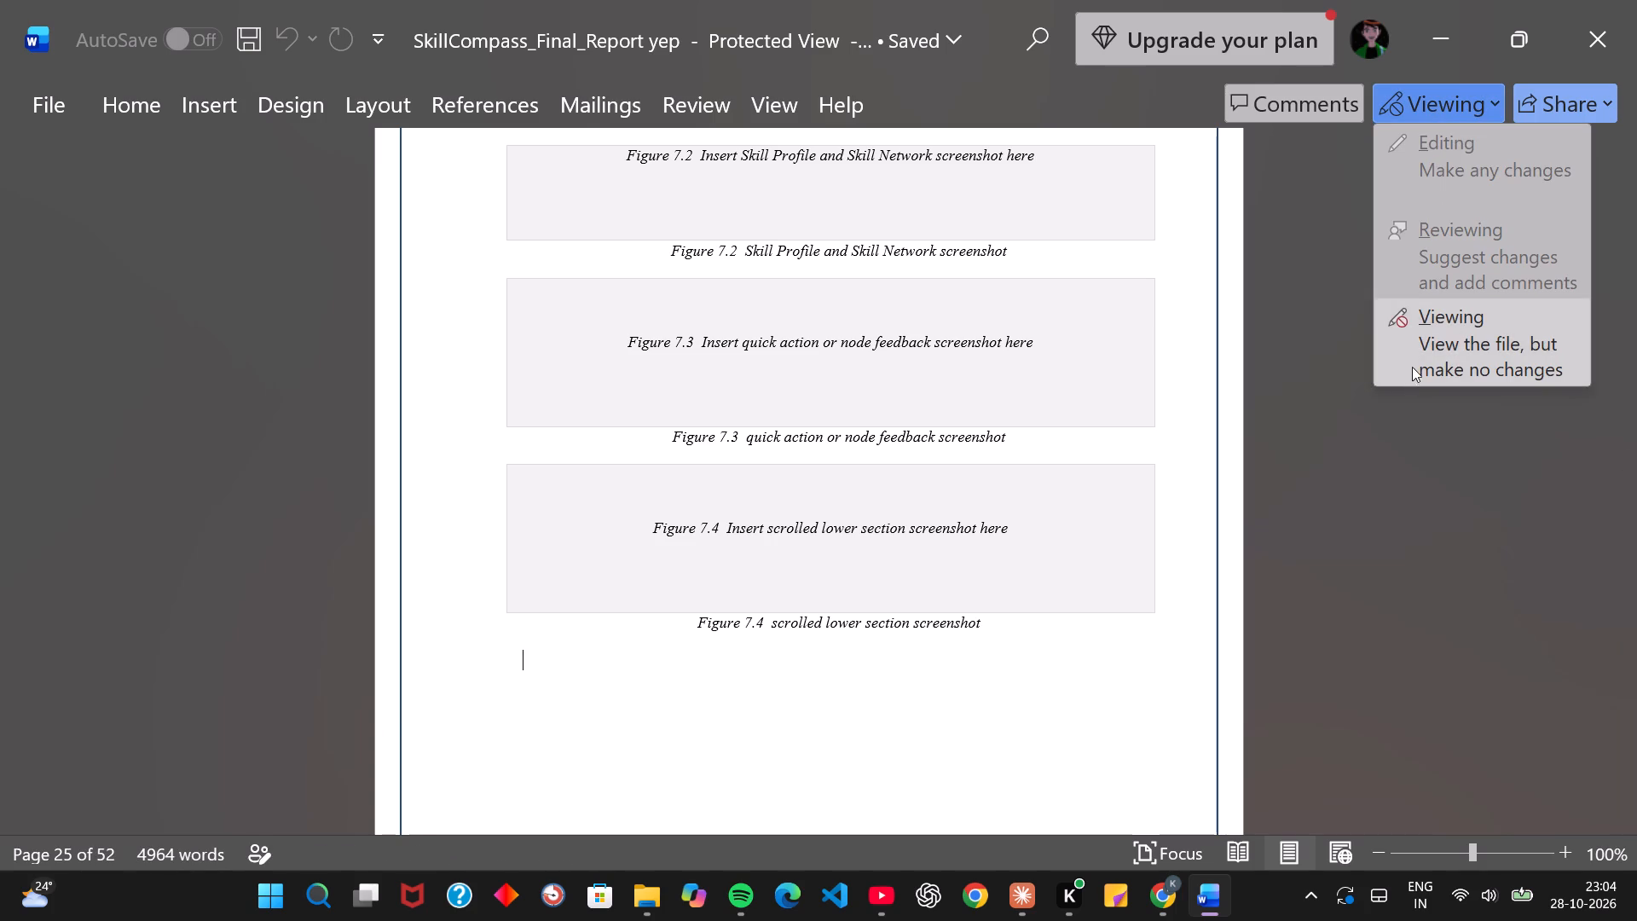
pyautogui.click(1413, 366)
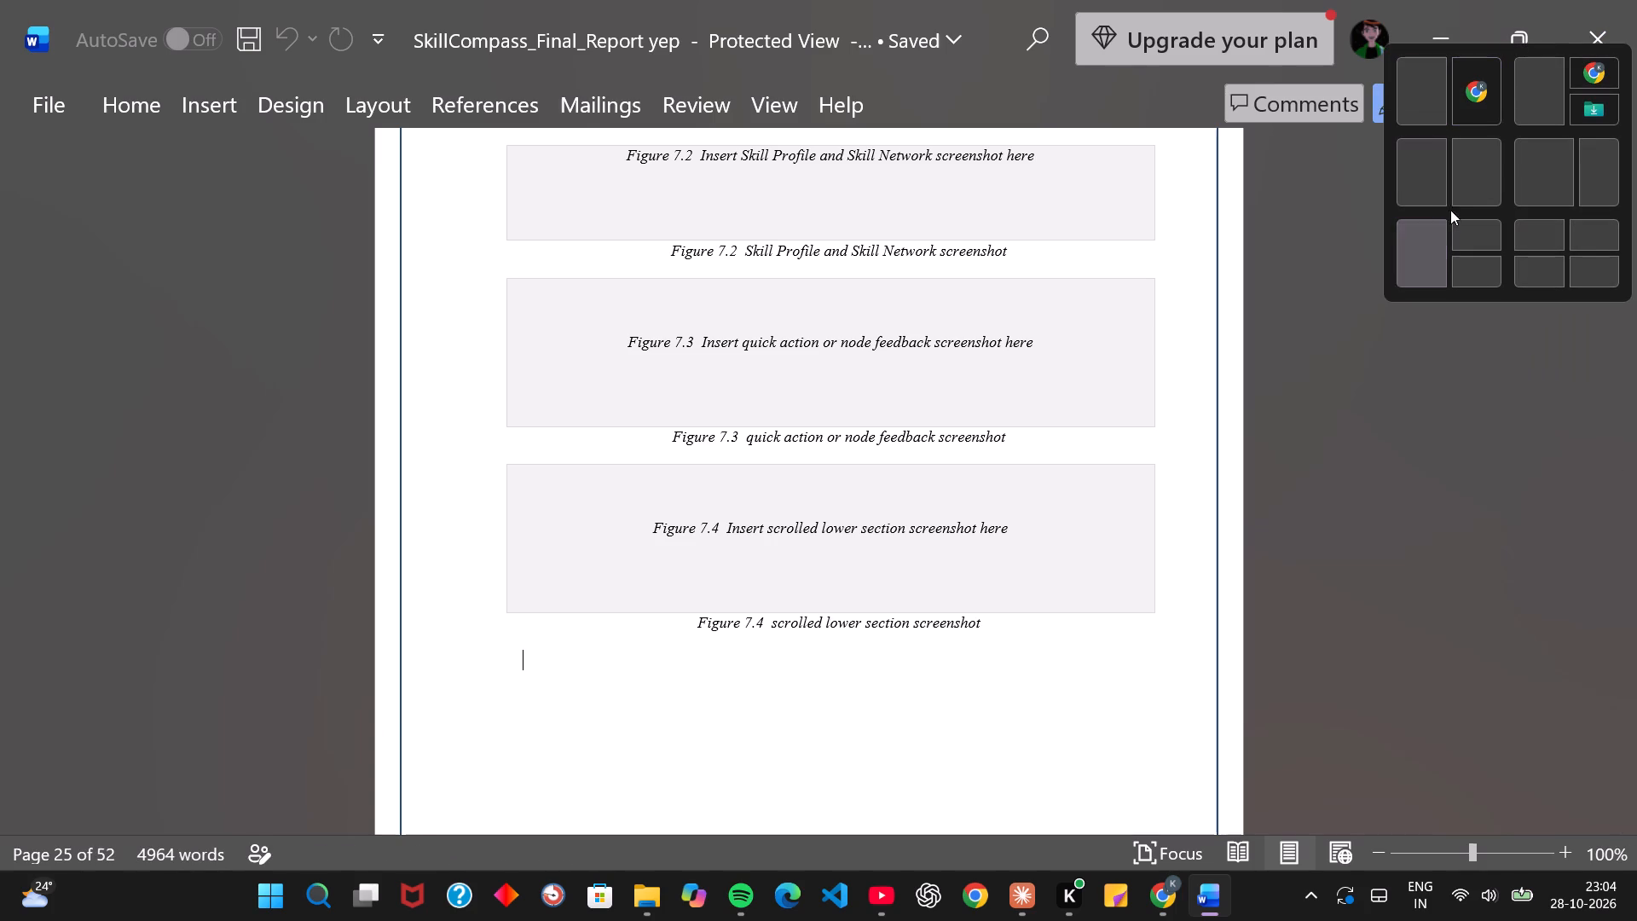
# Rearrange the windows side by side in equal halves, with Google Docs on one half and the Word version on the other.
pyautogui.click(1568, 161)
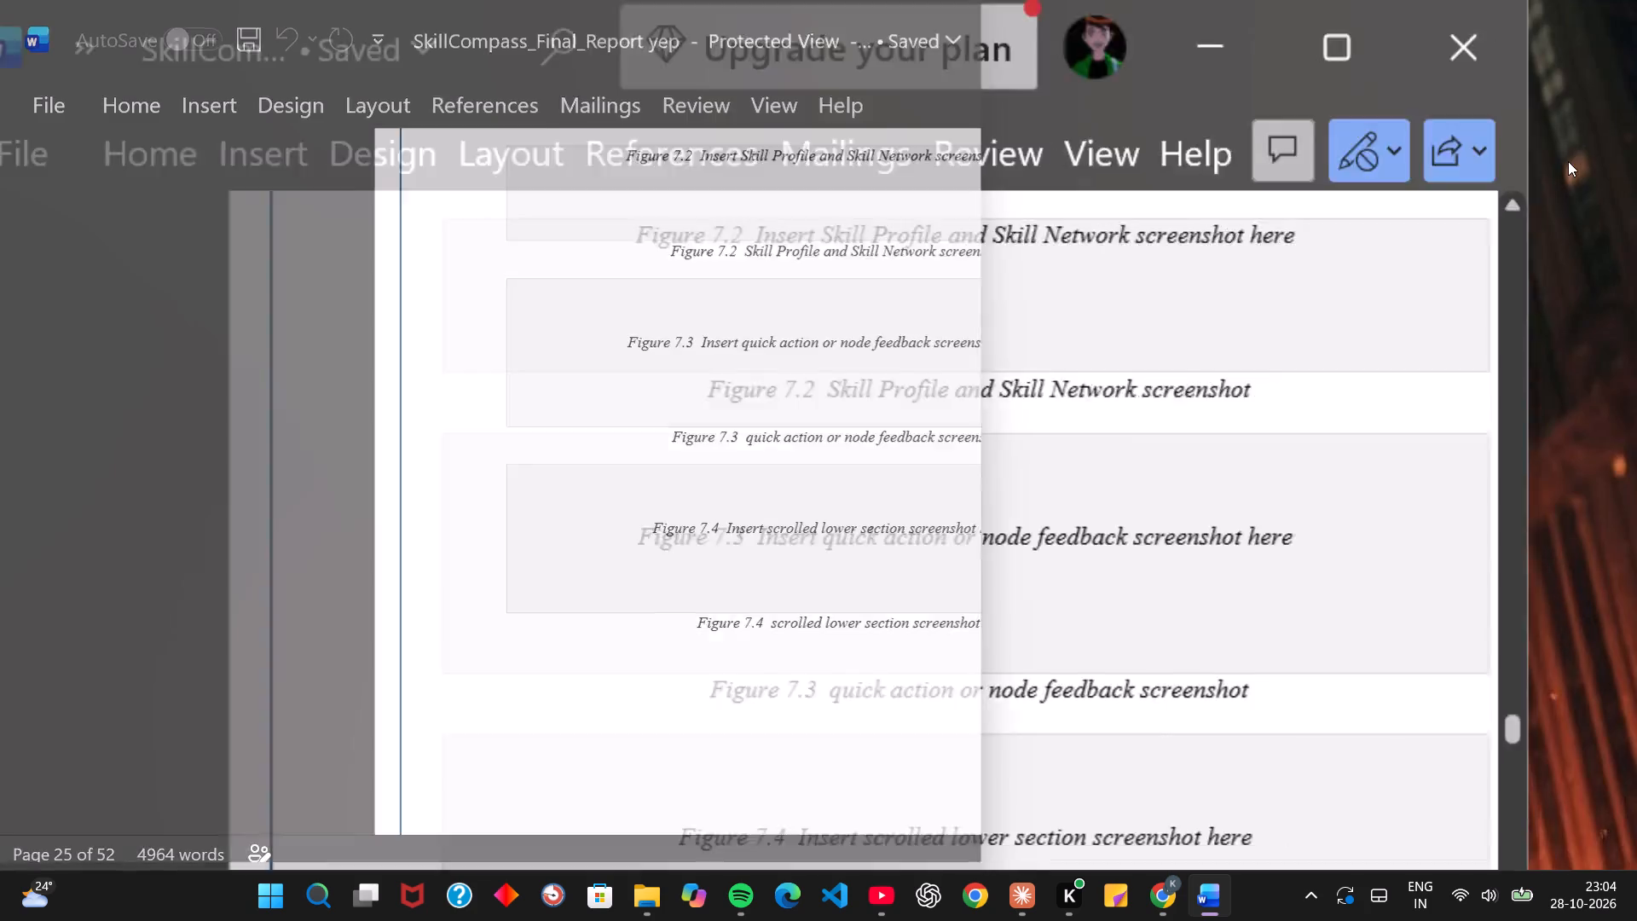
pyautogui.click(1211, 250)
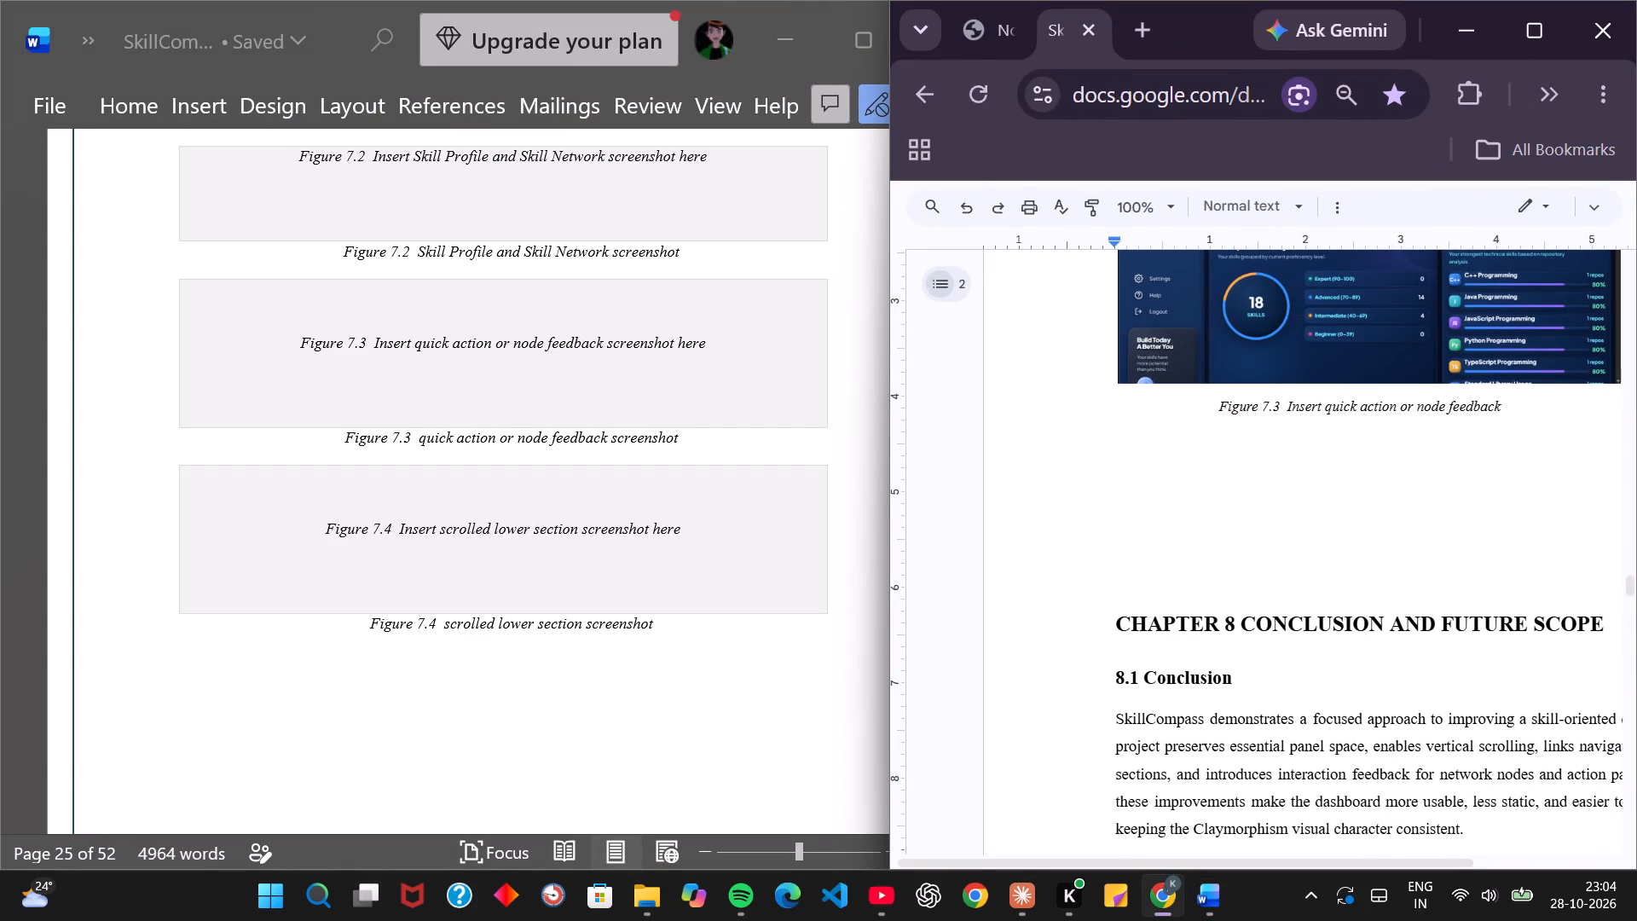
pyautogui.click(796, 525)
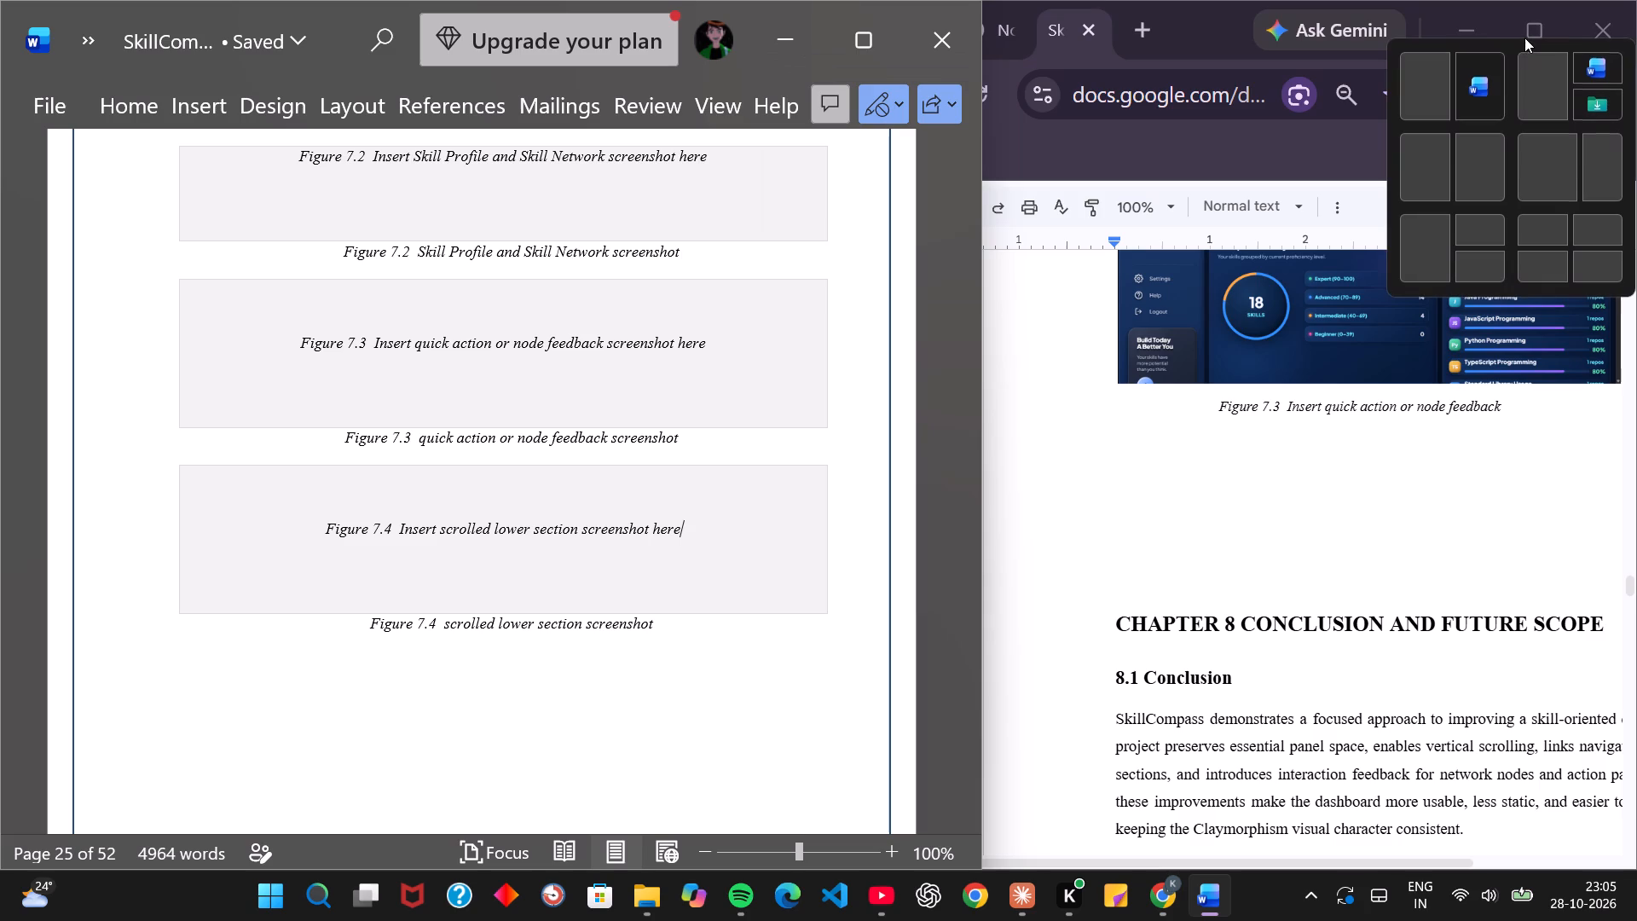
pyautogui.click(1471, 106)
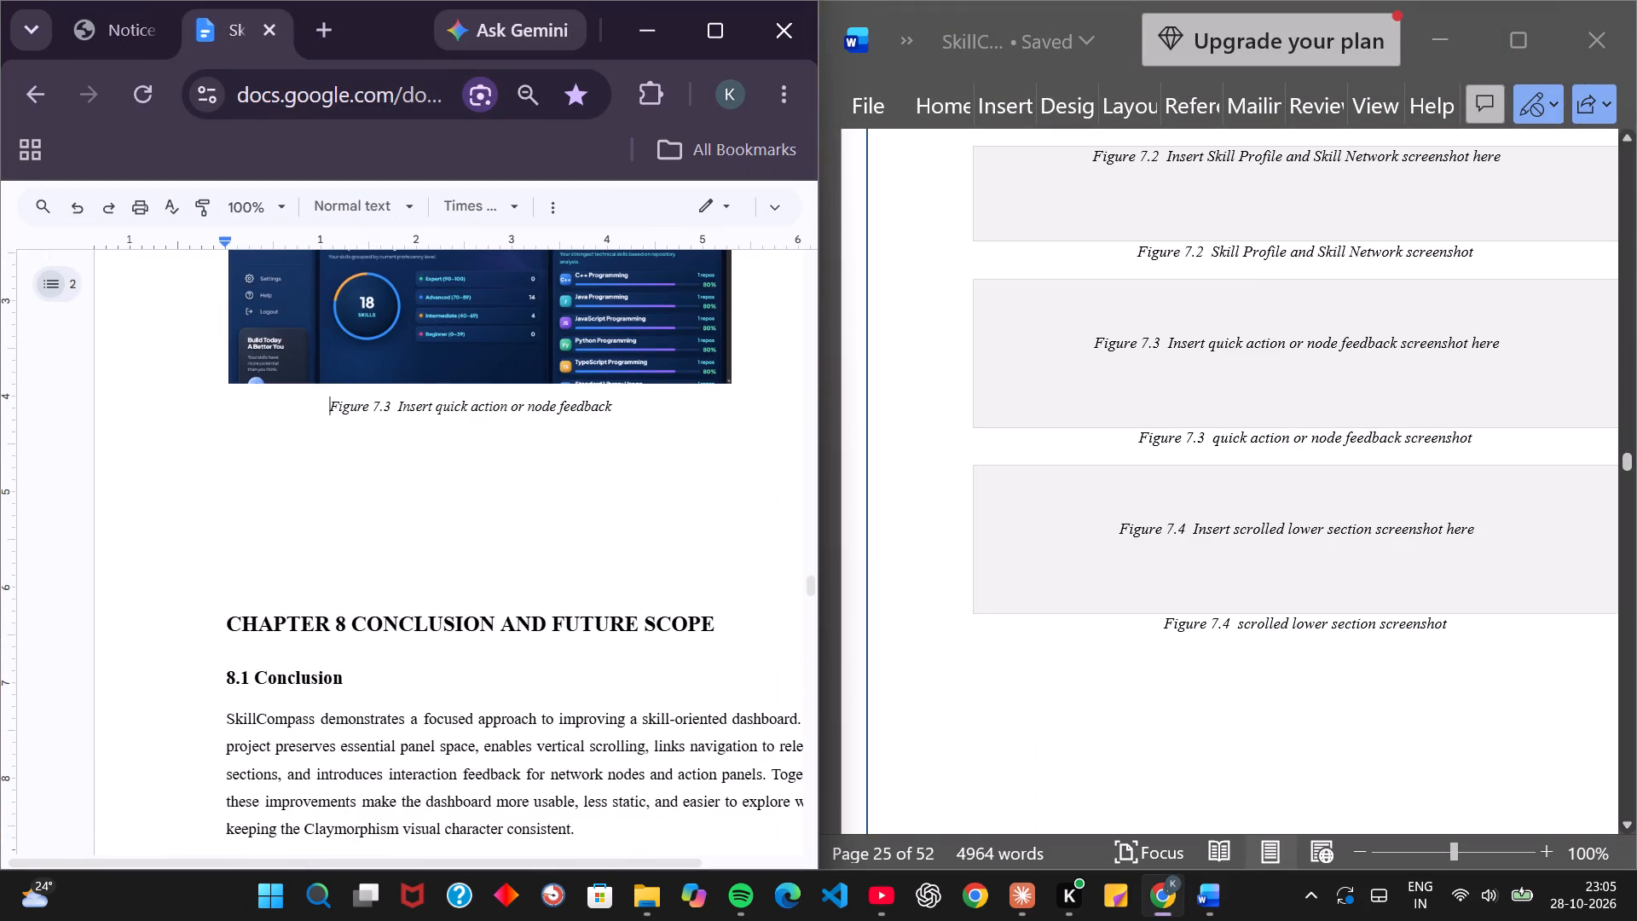
pyautogui.click(828, 487)
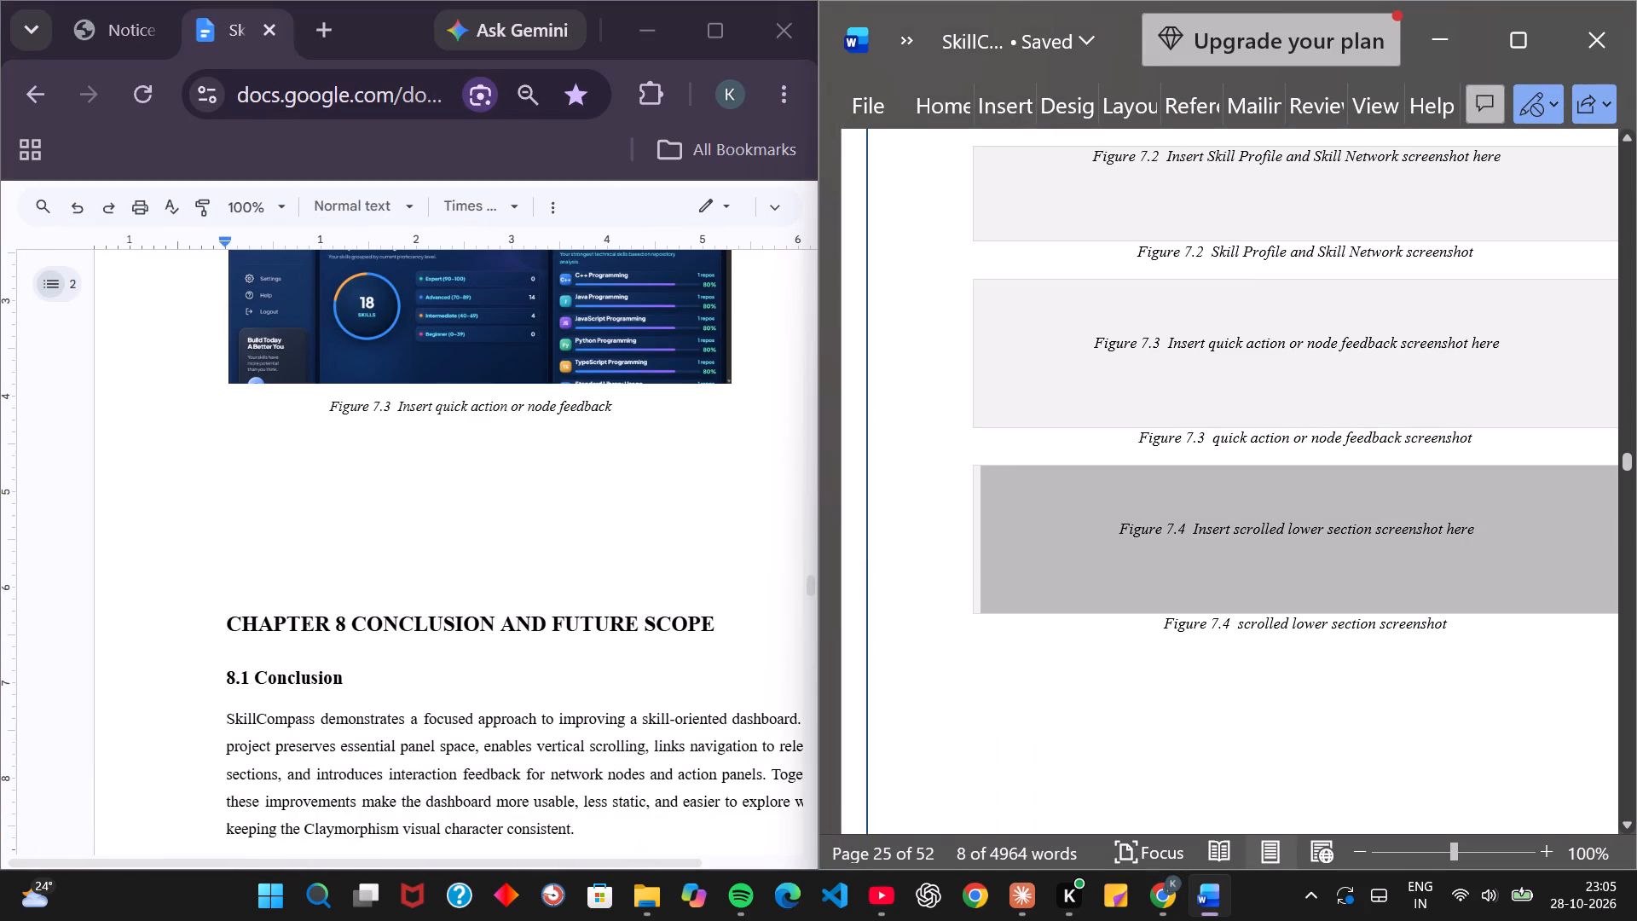
# Maximize the Google Docs window and insert the Analysis History screenshot from the computer's Gallery on the line below the Figure 7.3 caption.
pyautogui.click(717, 25)
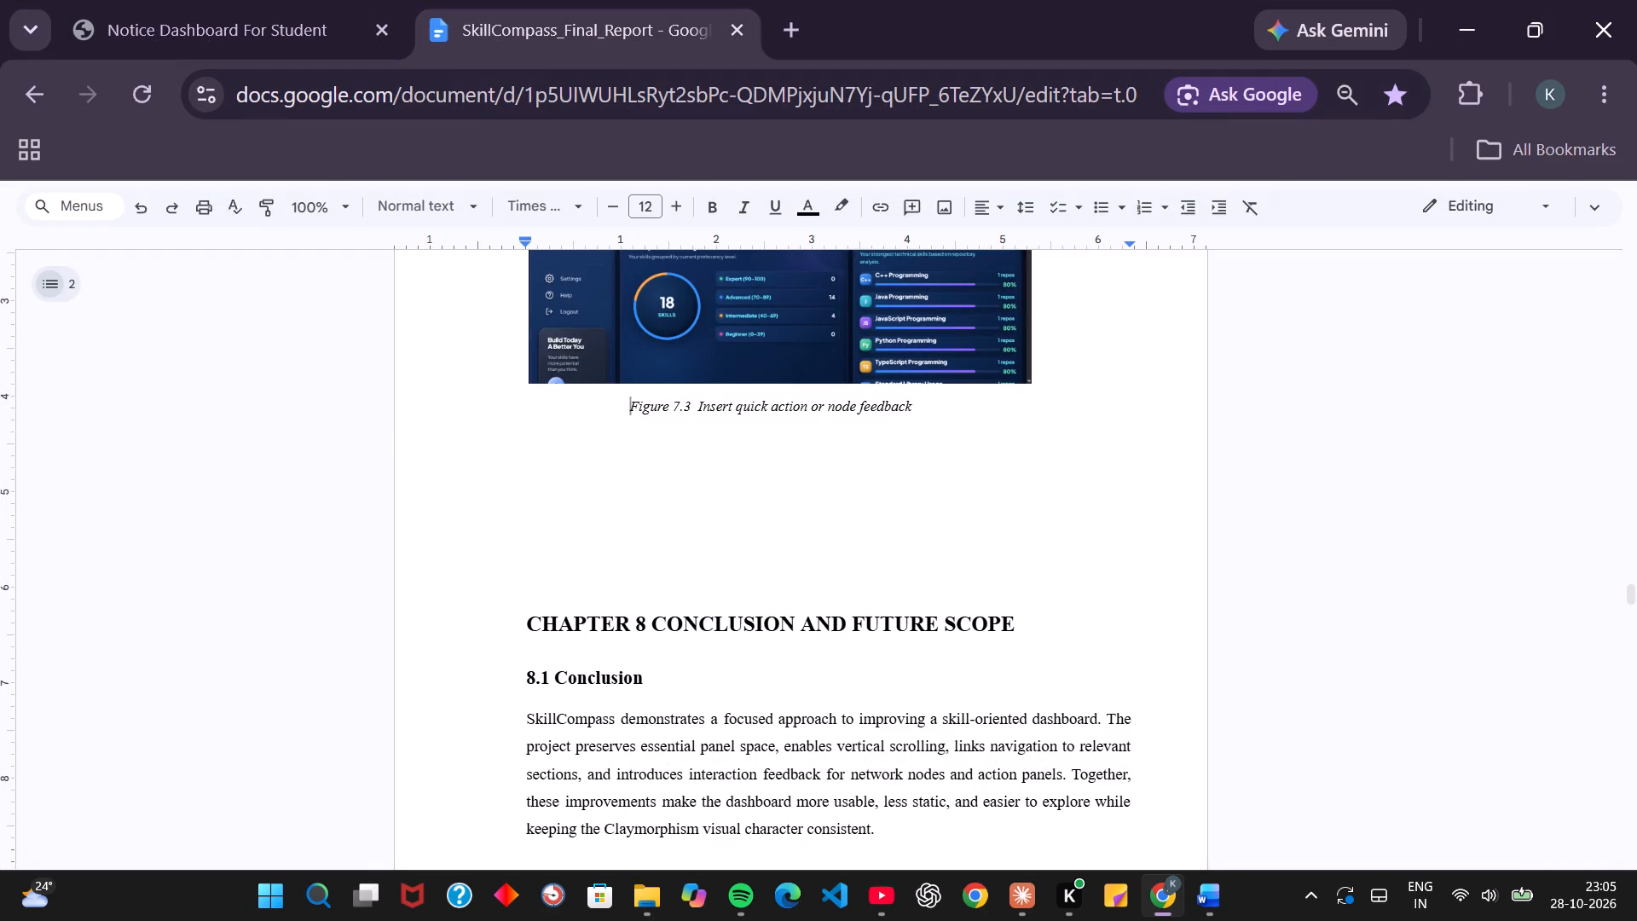
pyautogui.click(975, 441)
pyautogui.click(948, 200)
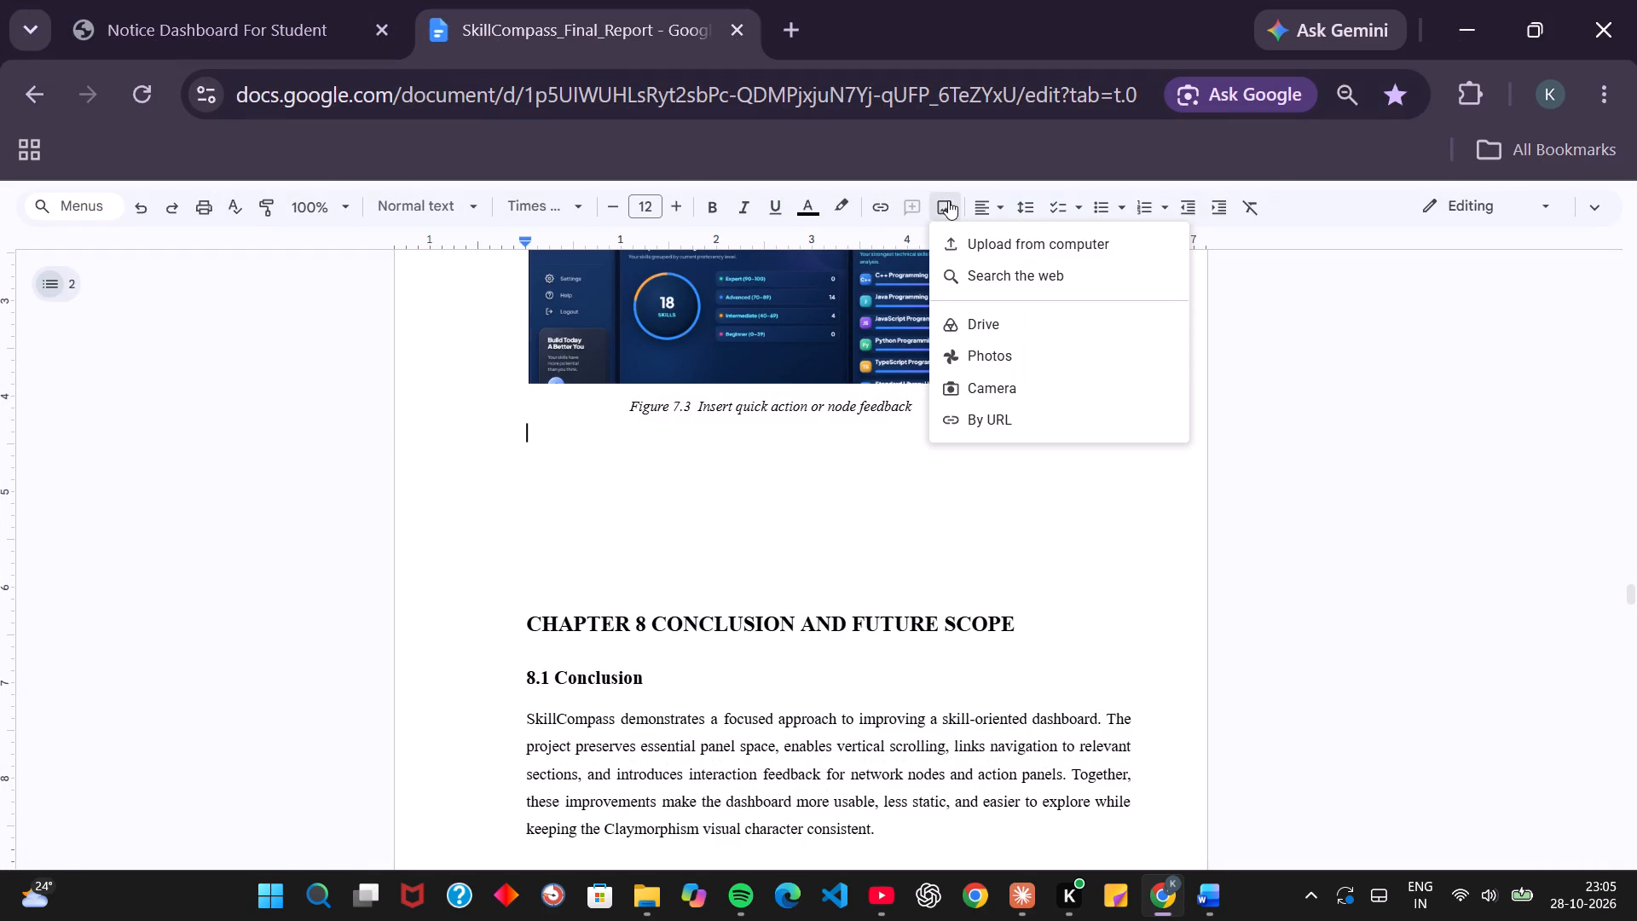
pyautogui.click(963, 256)
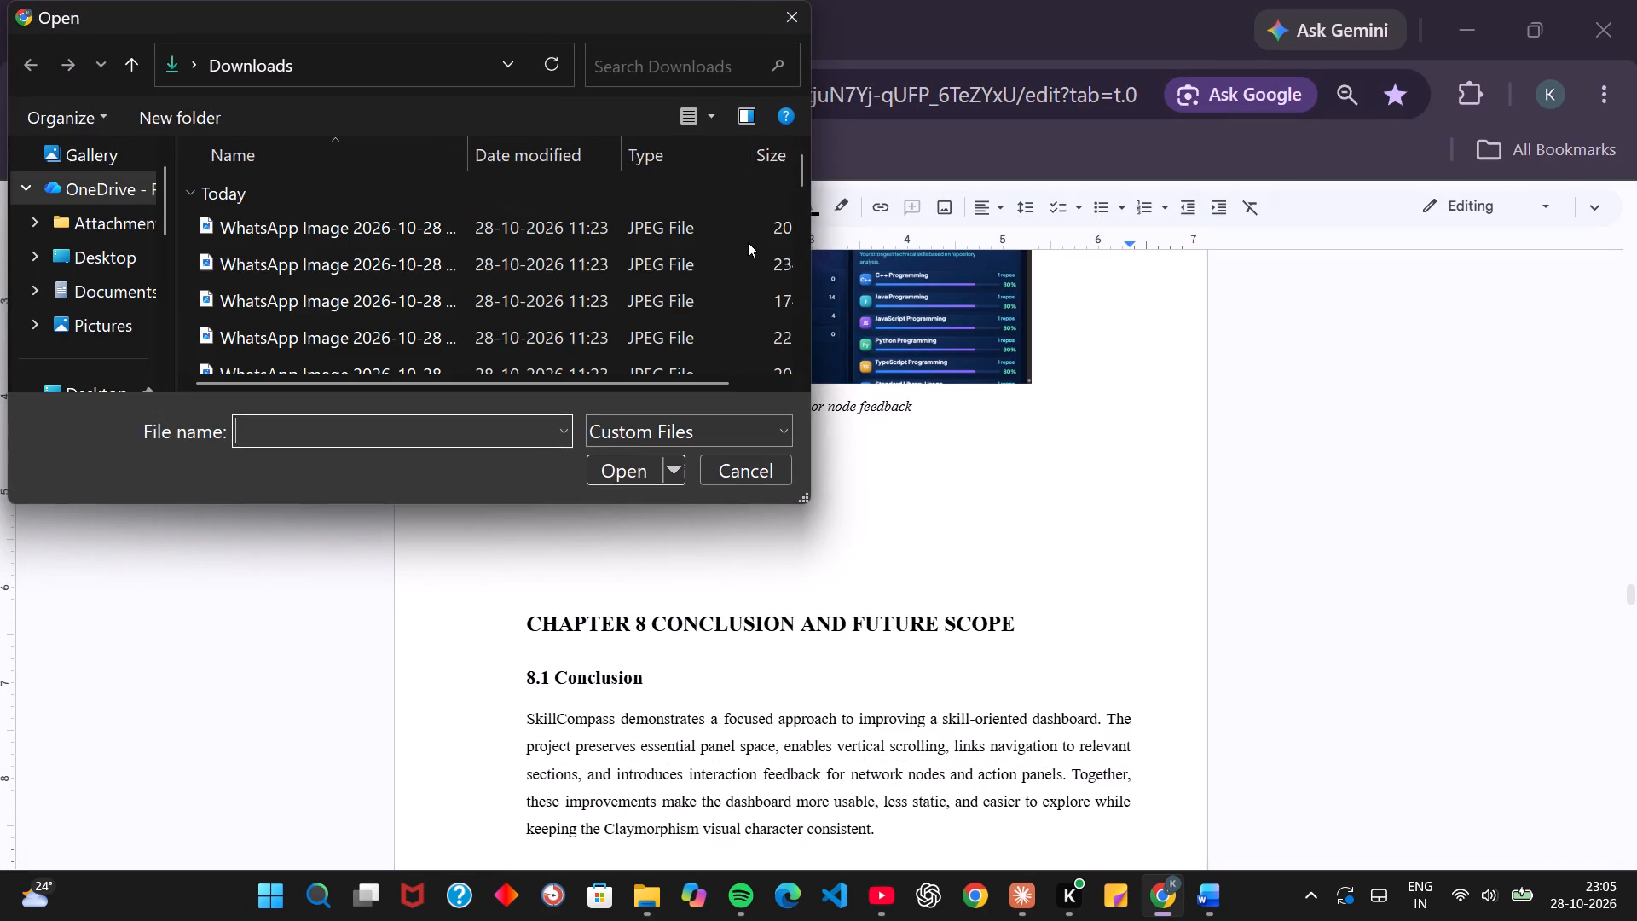
pyautogui.click(94, 164)
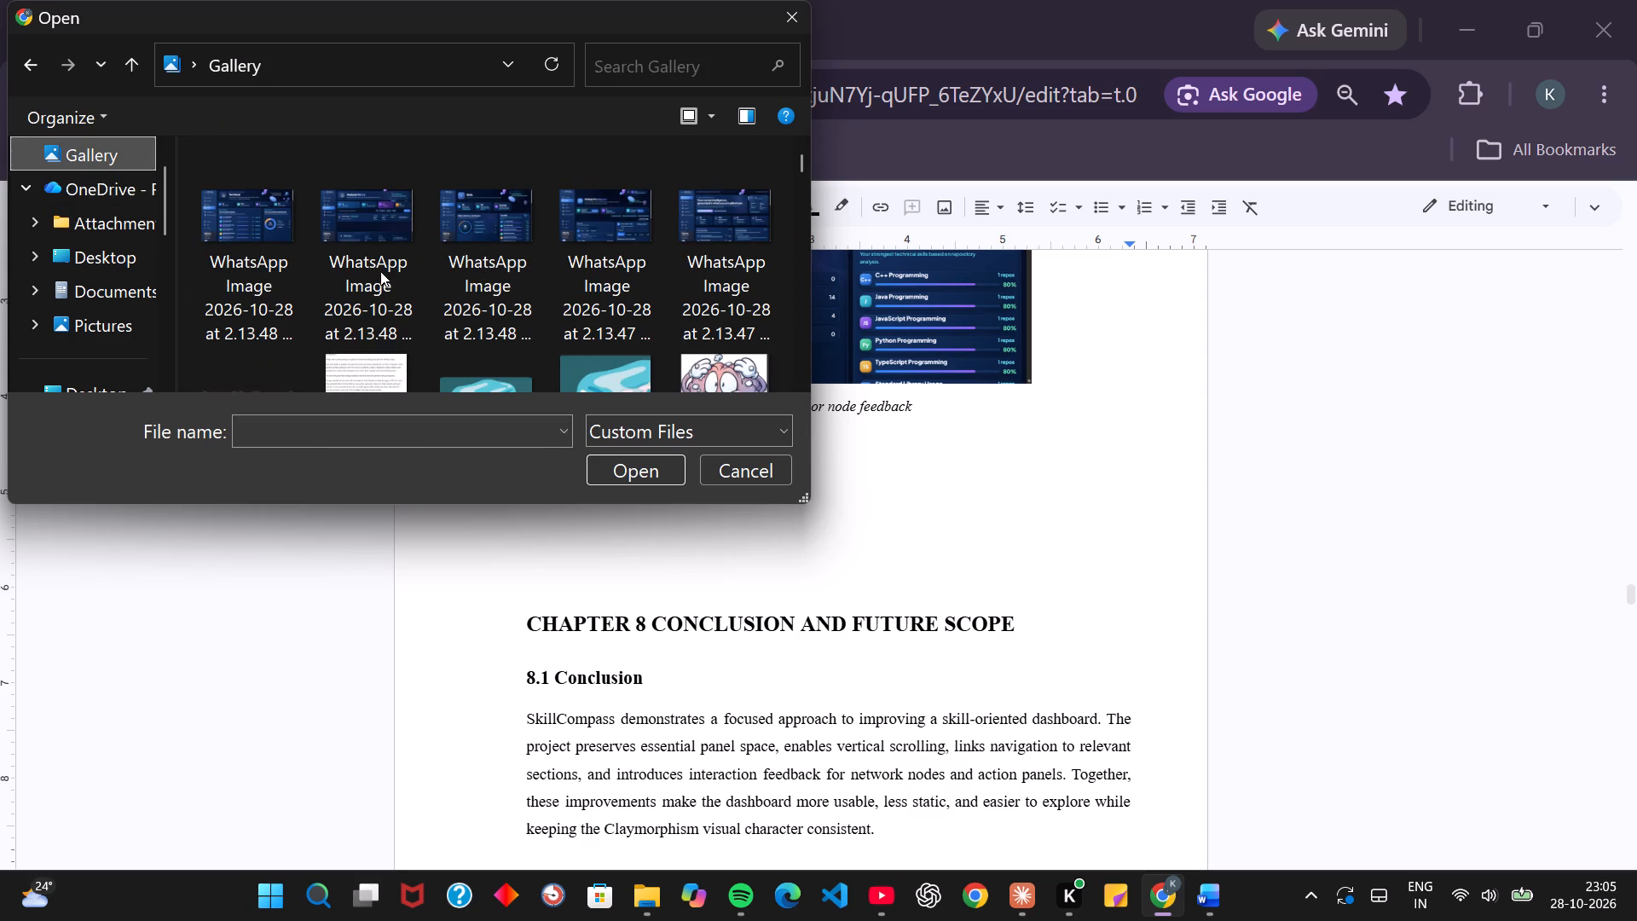
pyautogui.click(380, 271)
pyautogui.click(613, 464)
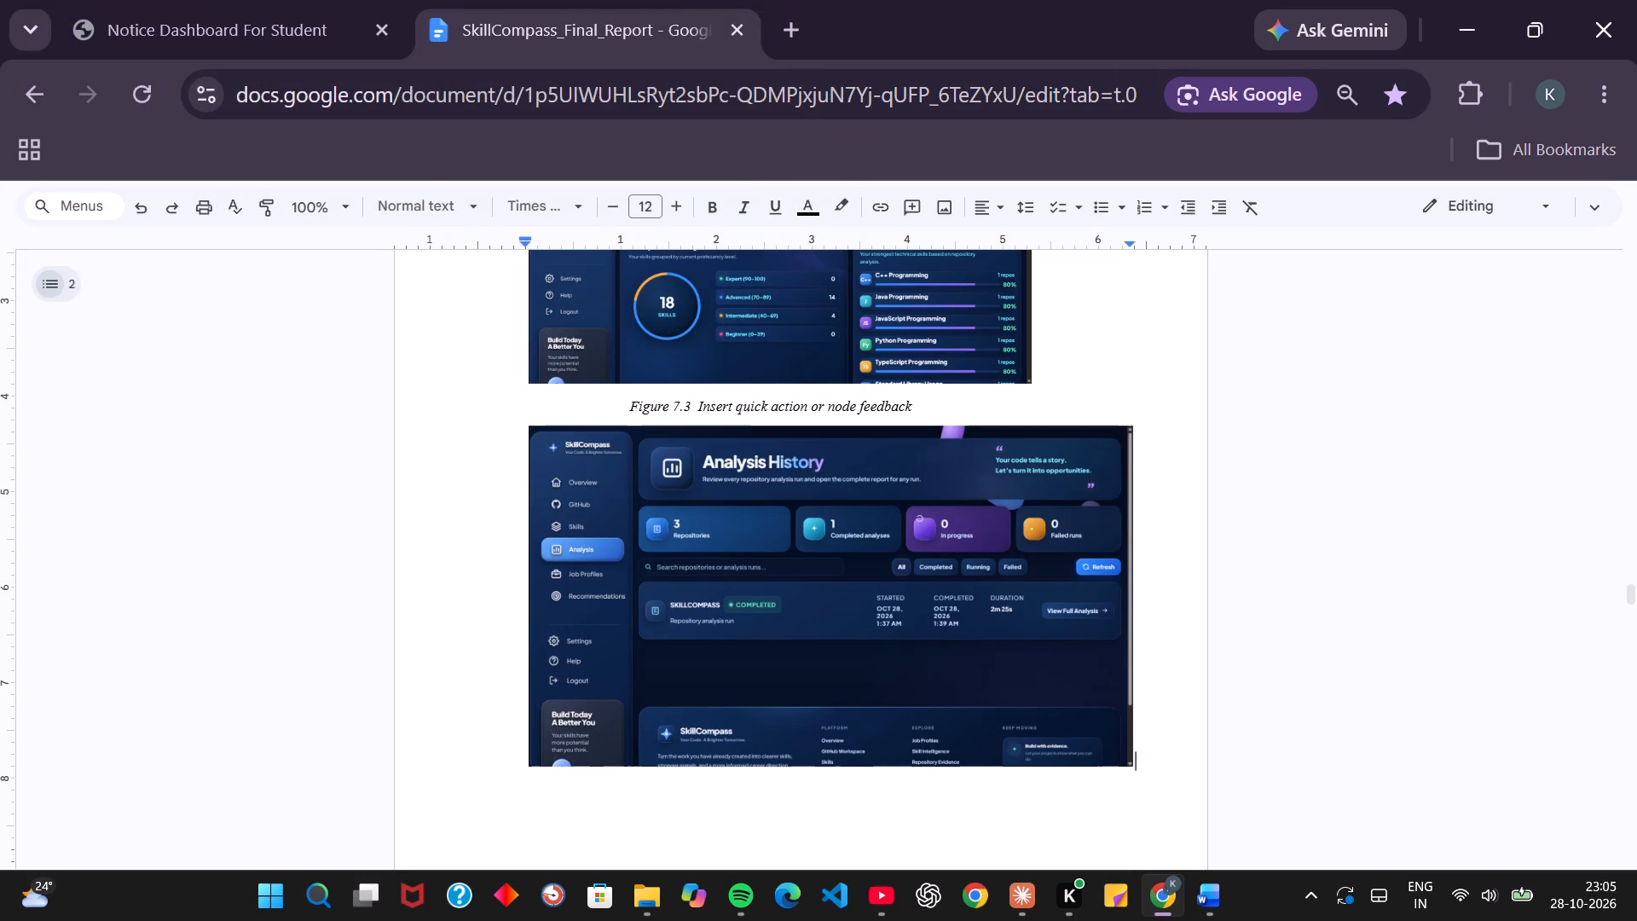
# Shrink the Analysis History screenshot proportionally to about 5.3 inches wide, roughly matching the Skills screenshot above it.
pyautogui.moveTo(1131, 764); pyautogui.dragTo(1114, 764)
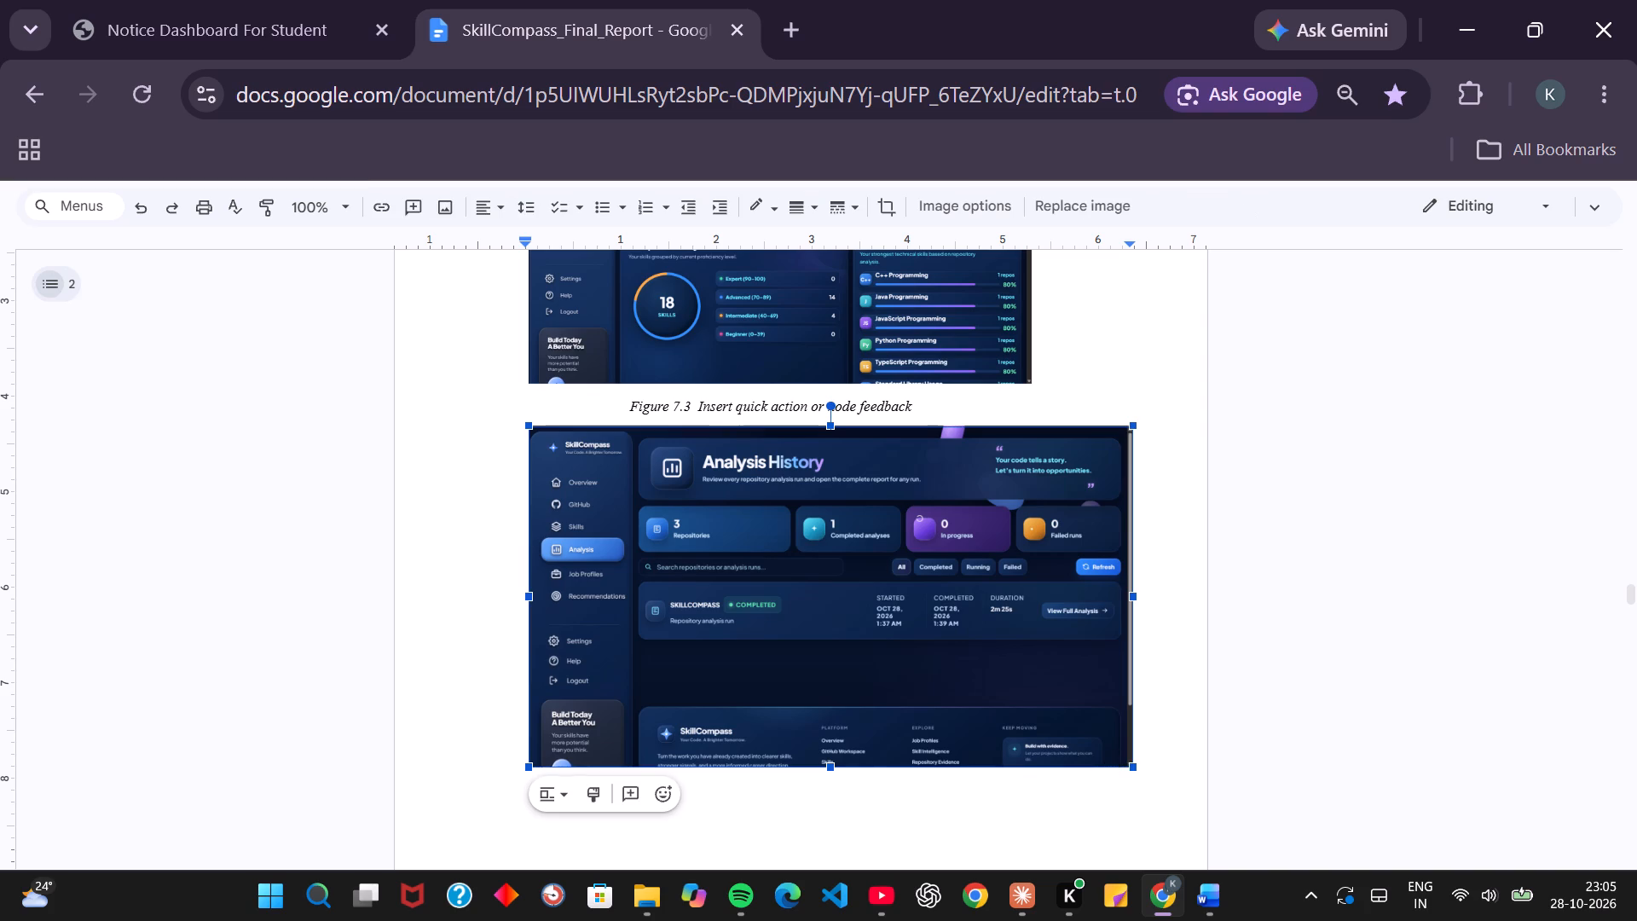
pyautogui.moveTo(1132, 769); pyautogui.dragTo(958, 689)
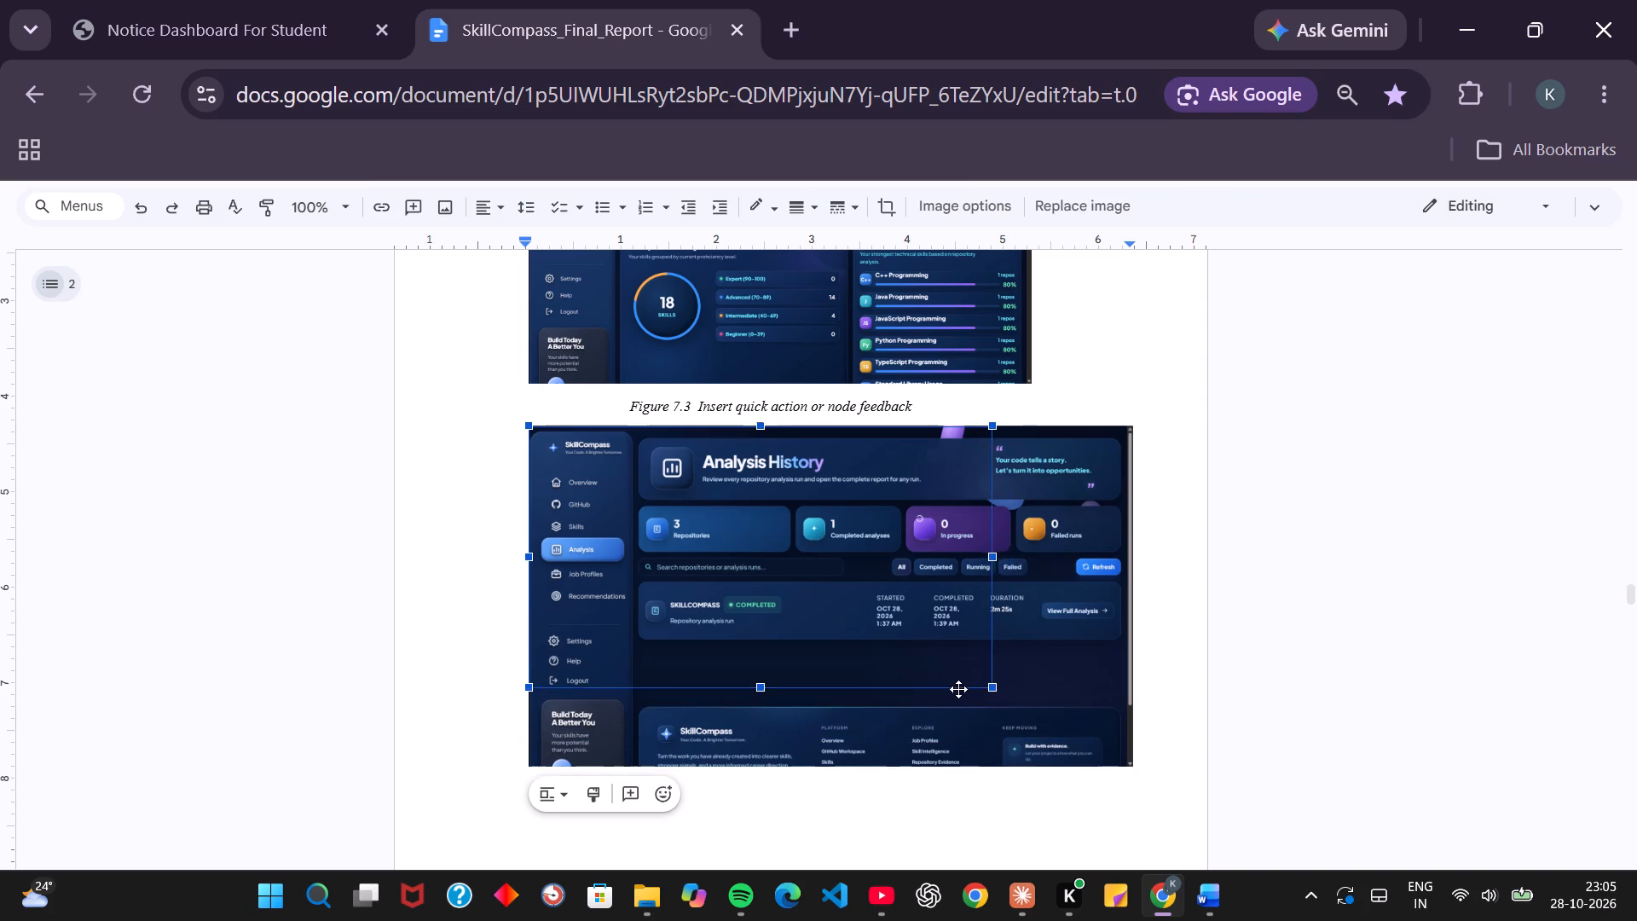
pyautogui.moveTo(958, 689); pyautogui.dragTo(1038, 691)
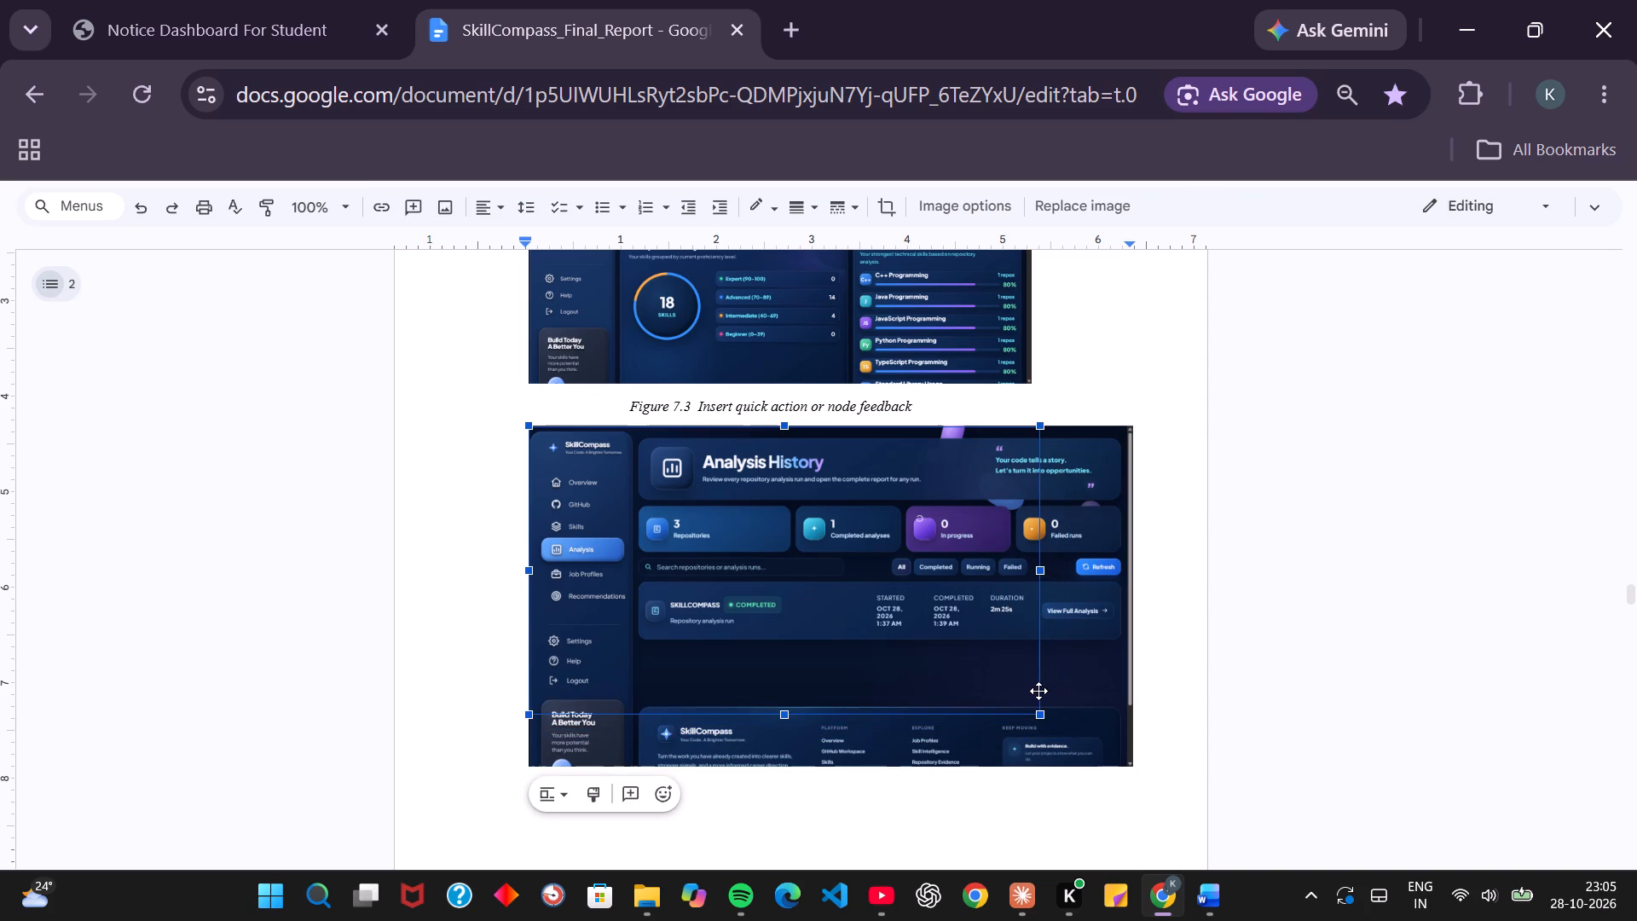
pyautogui.moveTo(1038, 691); pyautogui.dragTo(1036, 691)
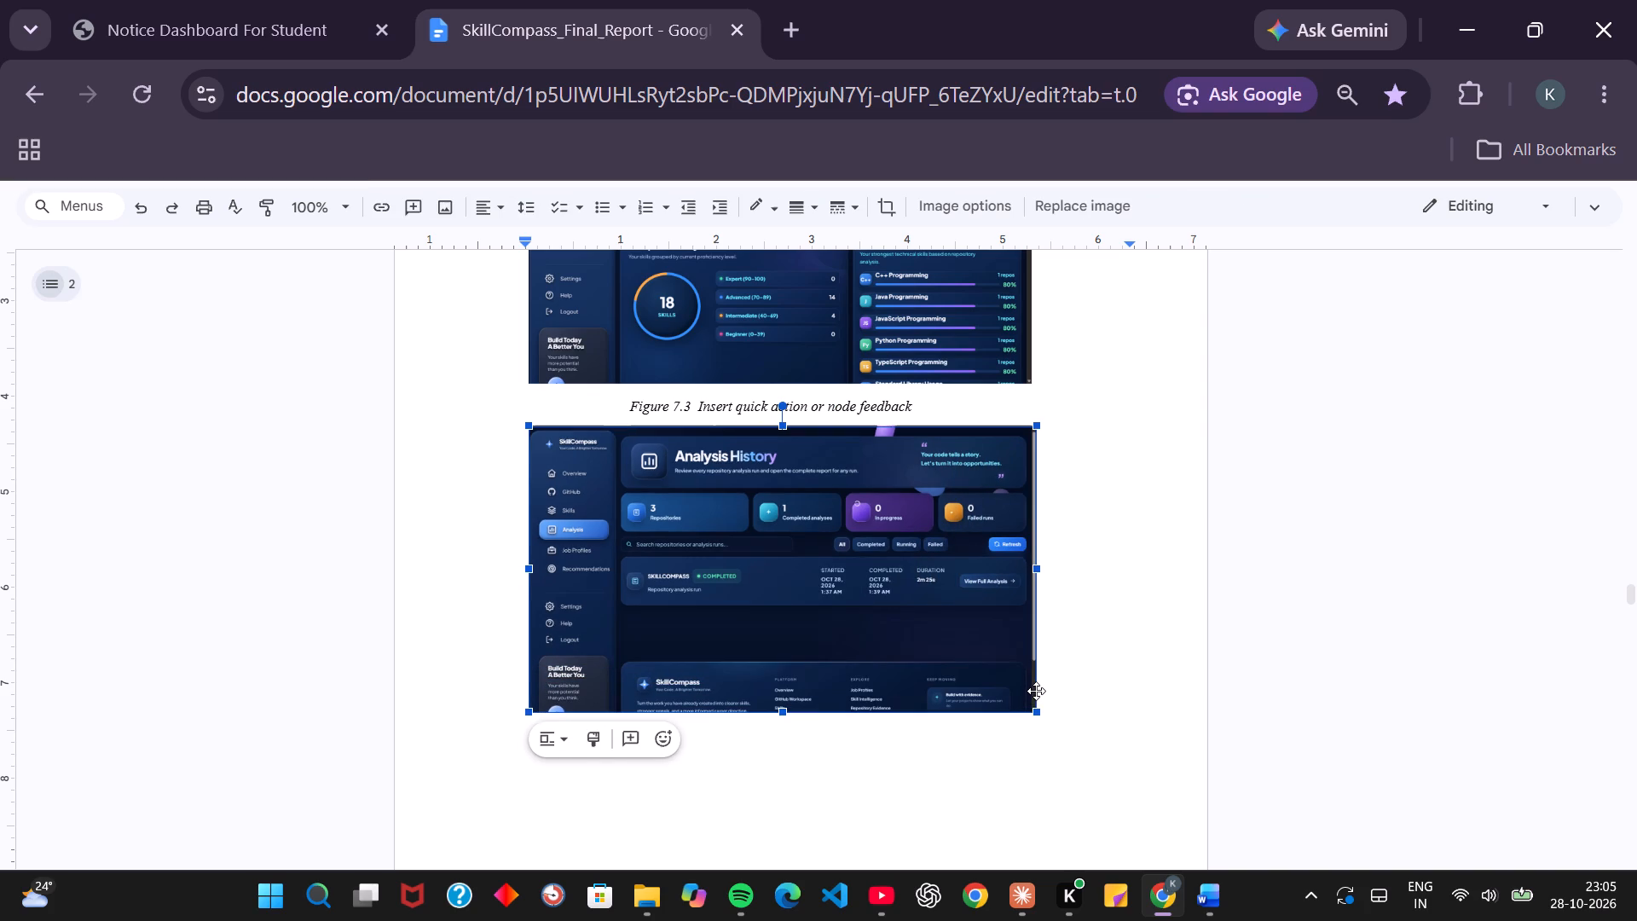
# Copy "Figure 7.4 Insert scrolled lower section" from the Word version and paste it below the Analysis History screenshot in Google Docs.
pyautogui.click(868, 793)
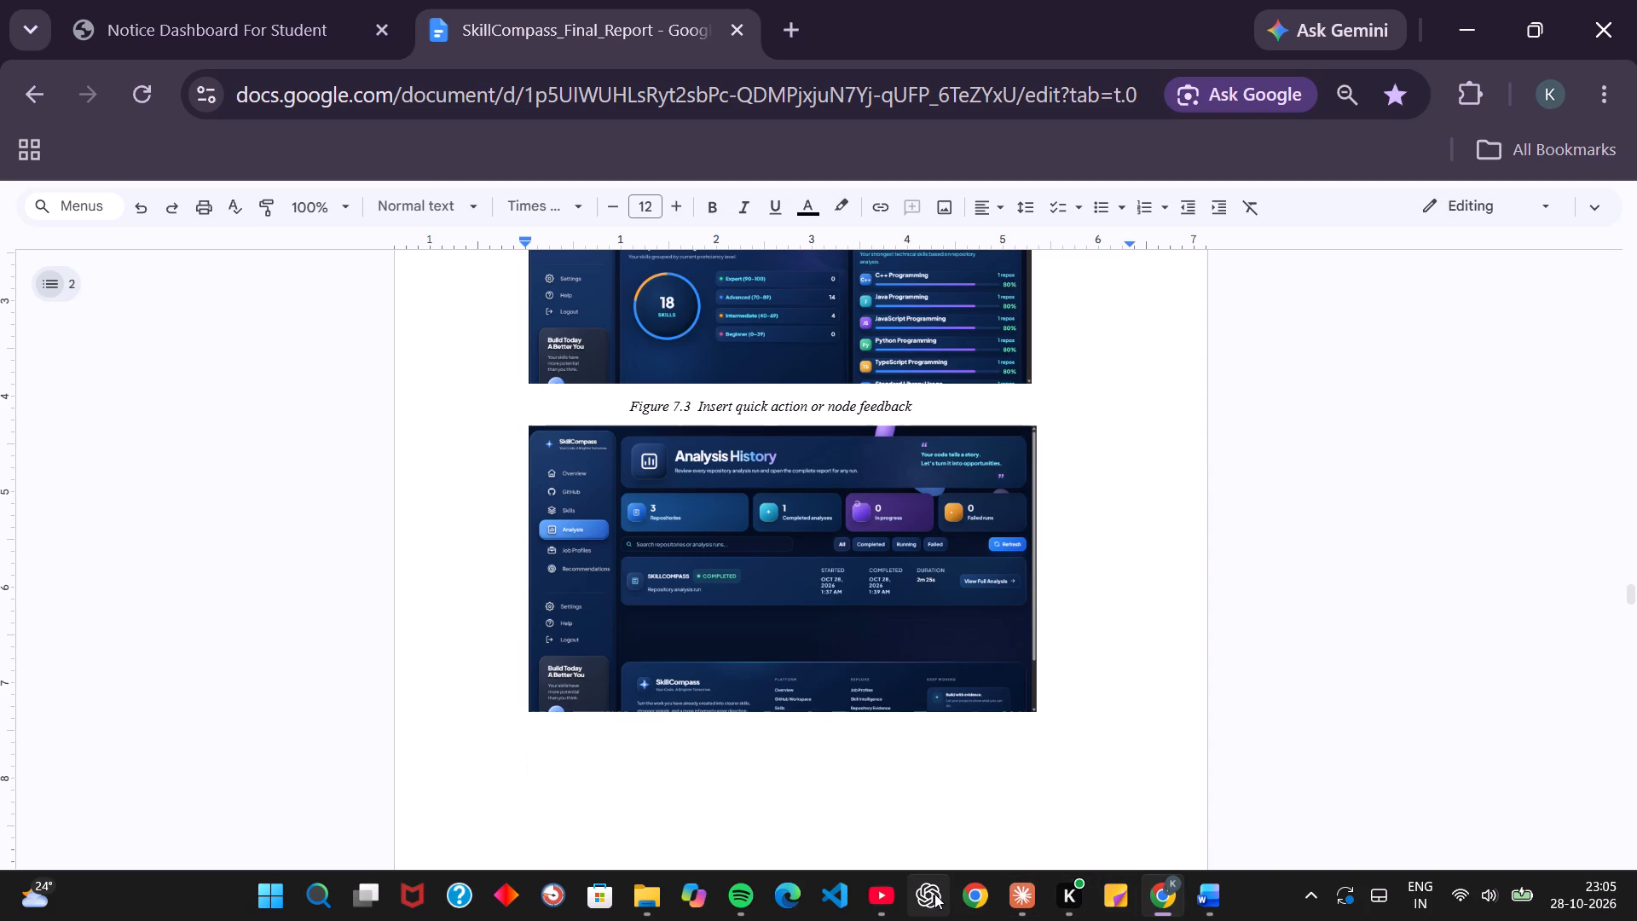
pyautogui.click(1215, 905)
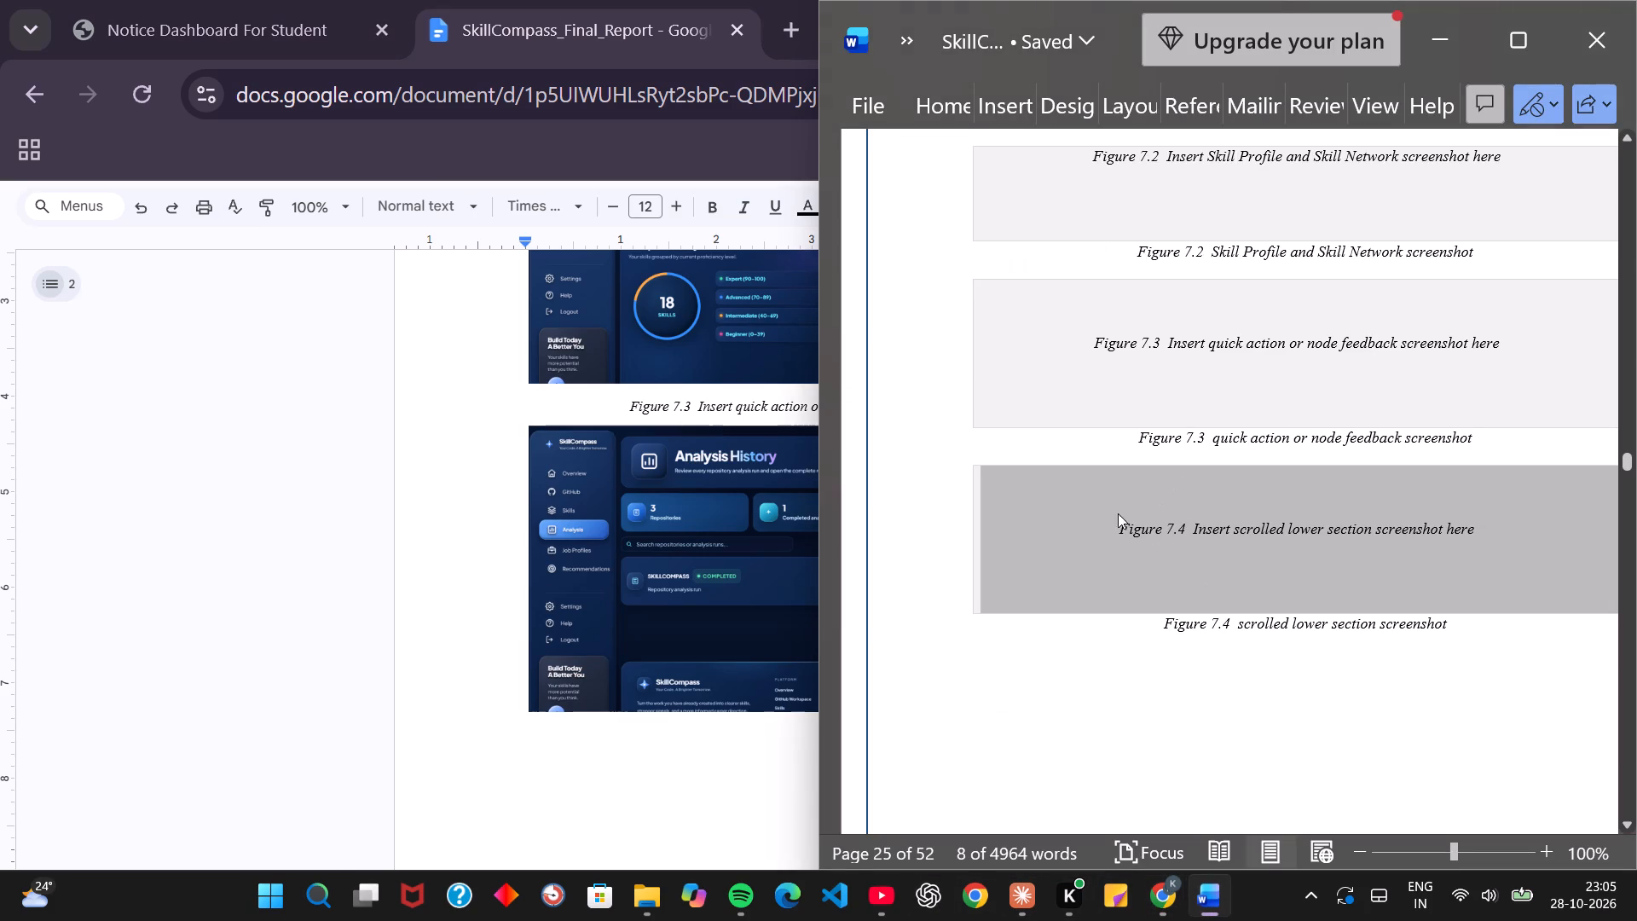
pyautogui.click(1118, 522)
pyautogui.moveTo(1118, 522); pyautogui.dragTo(1328, 528)
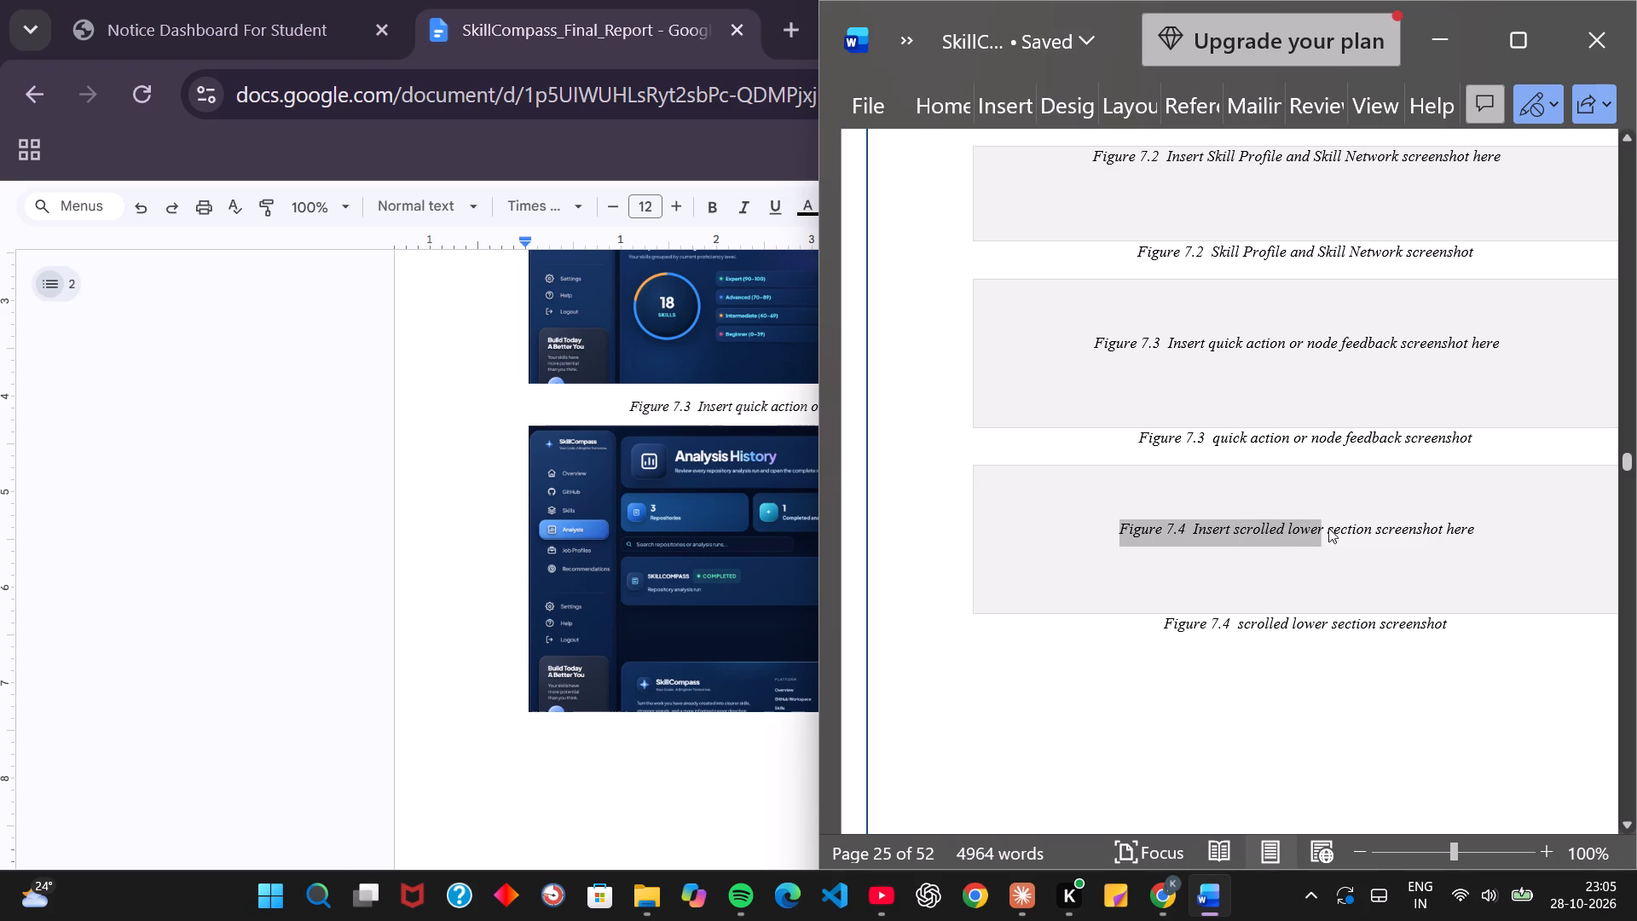
pyautogui.moveTo(1328, 528); pyautogui.dragTo(1391, 527)
pyautogui.moveTo(1391, 527); pyautogui.dragTo(1367, 508)
pyautogui.hotkey('ctrl', 'c')
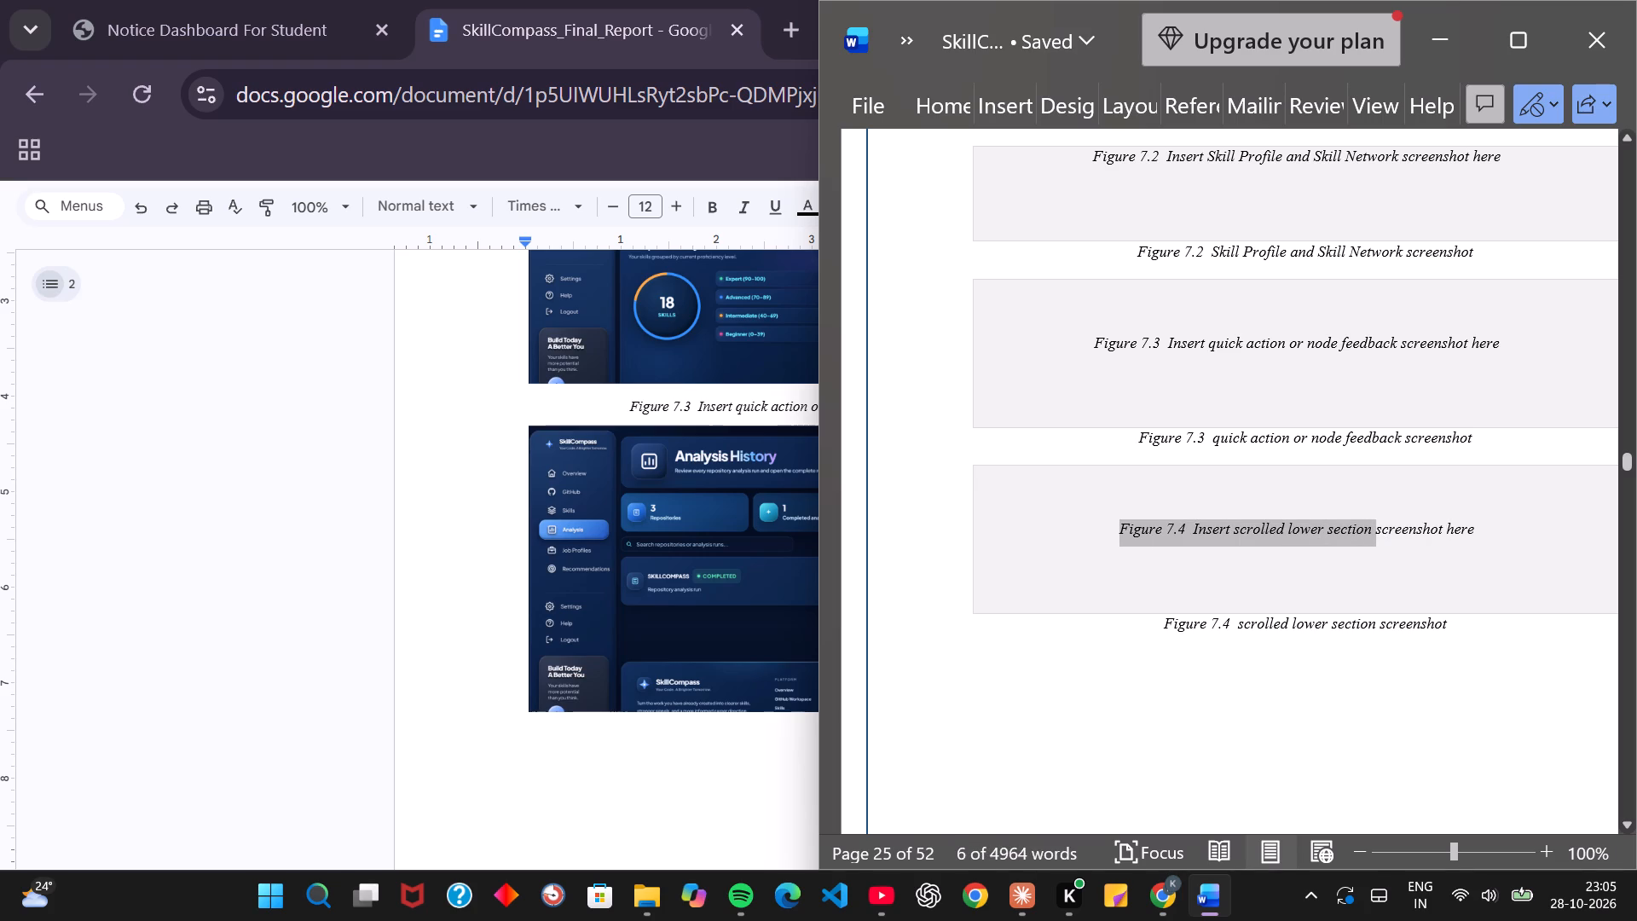
pyautogui.click(660, 784)
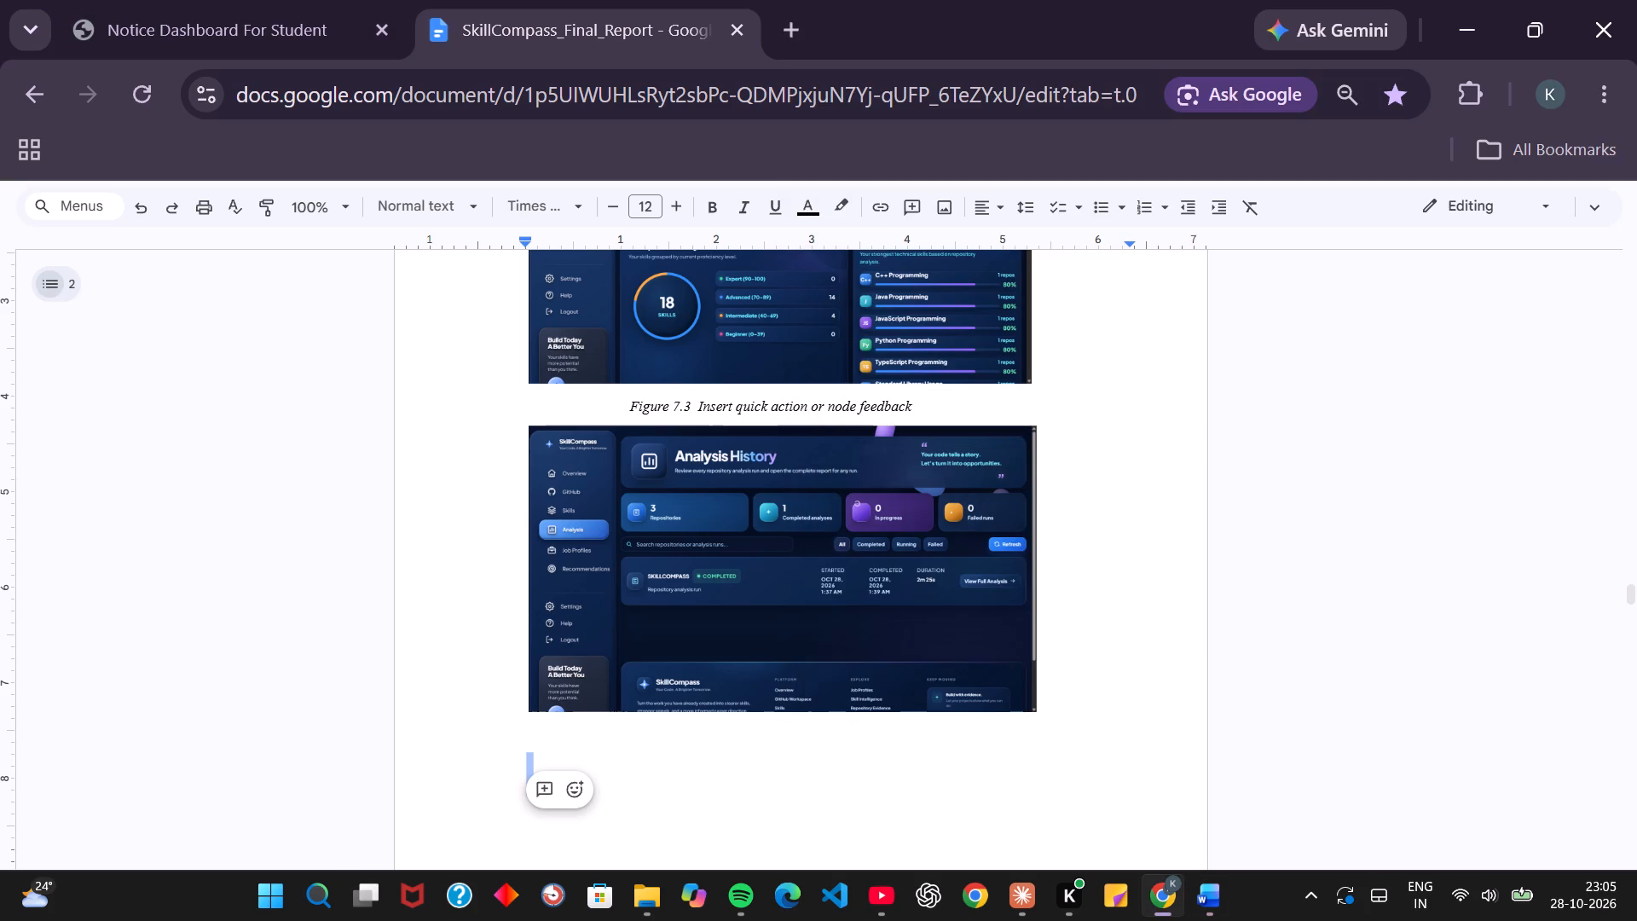
pyautogui.hotkey('ctrl', 'v')
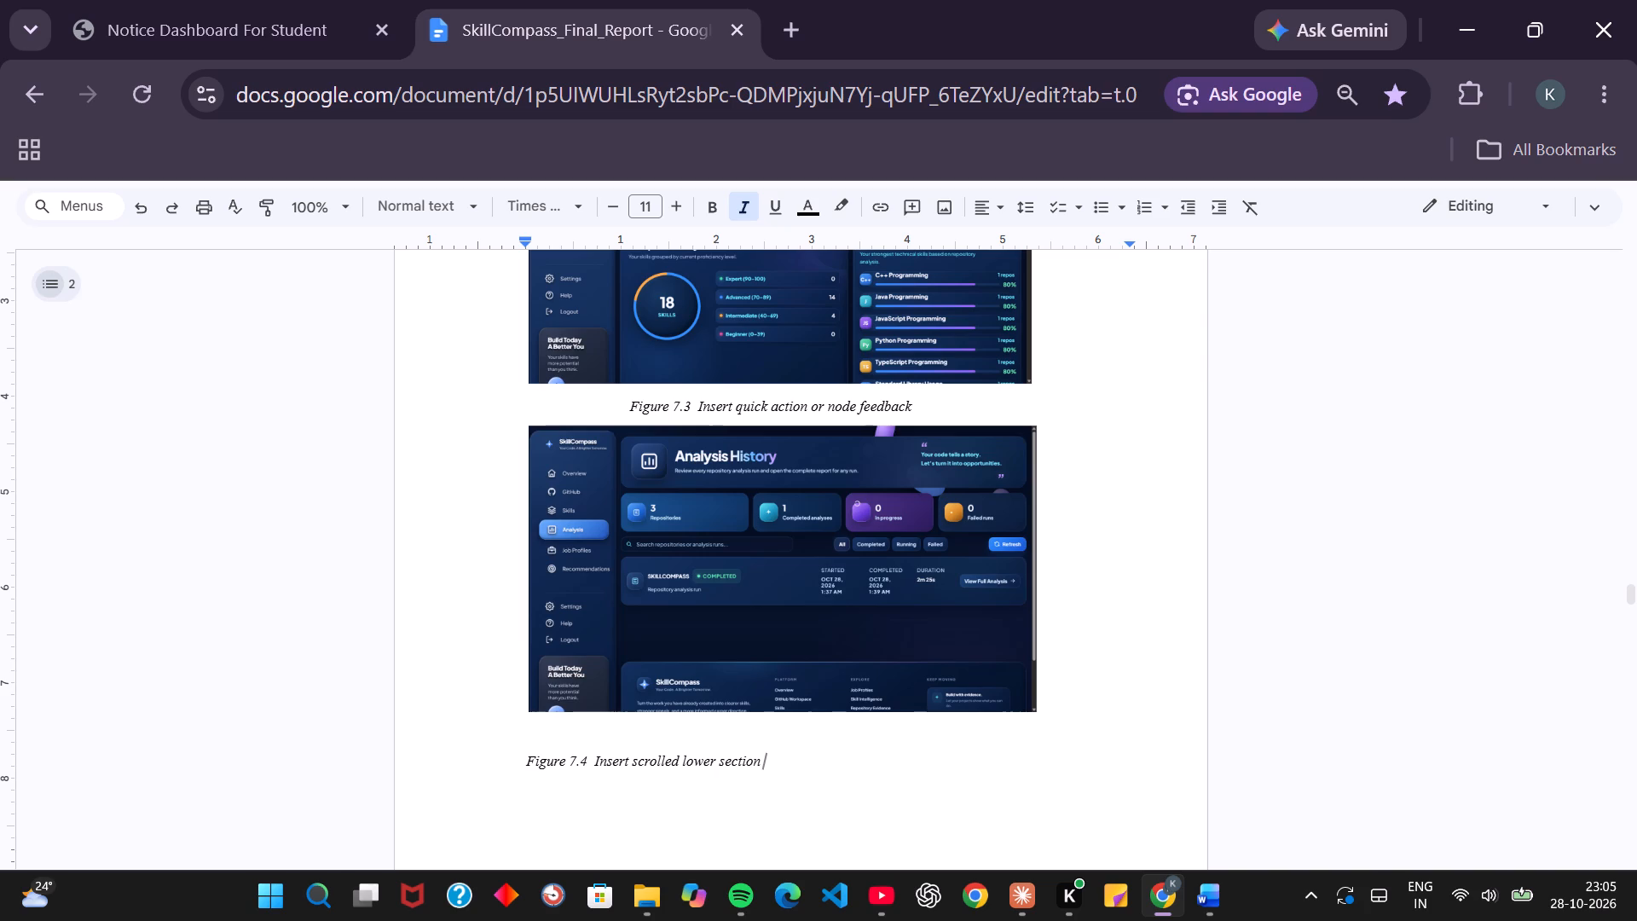
# Remove the blank line between the Analysis History screenshot and the Figure 7.4 caption.
pyautogui.click(538, 736)
pyautogui.press('BackSpace')
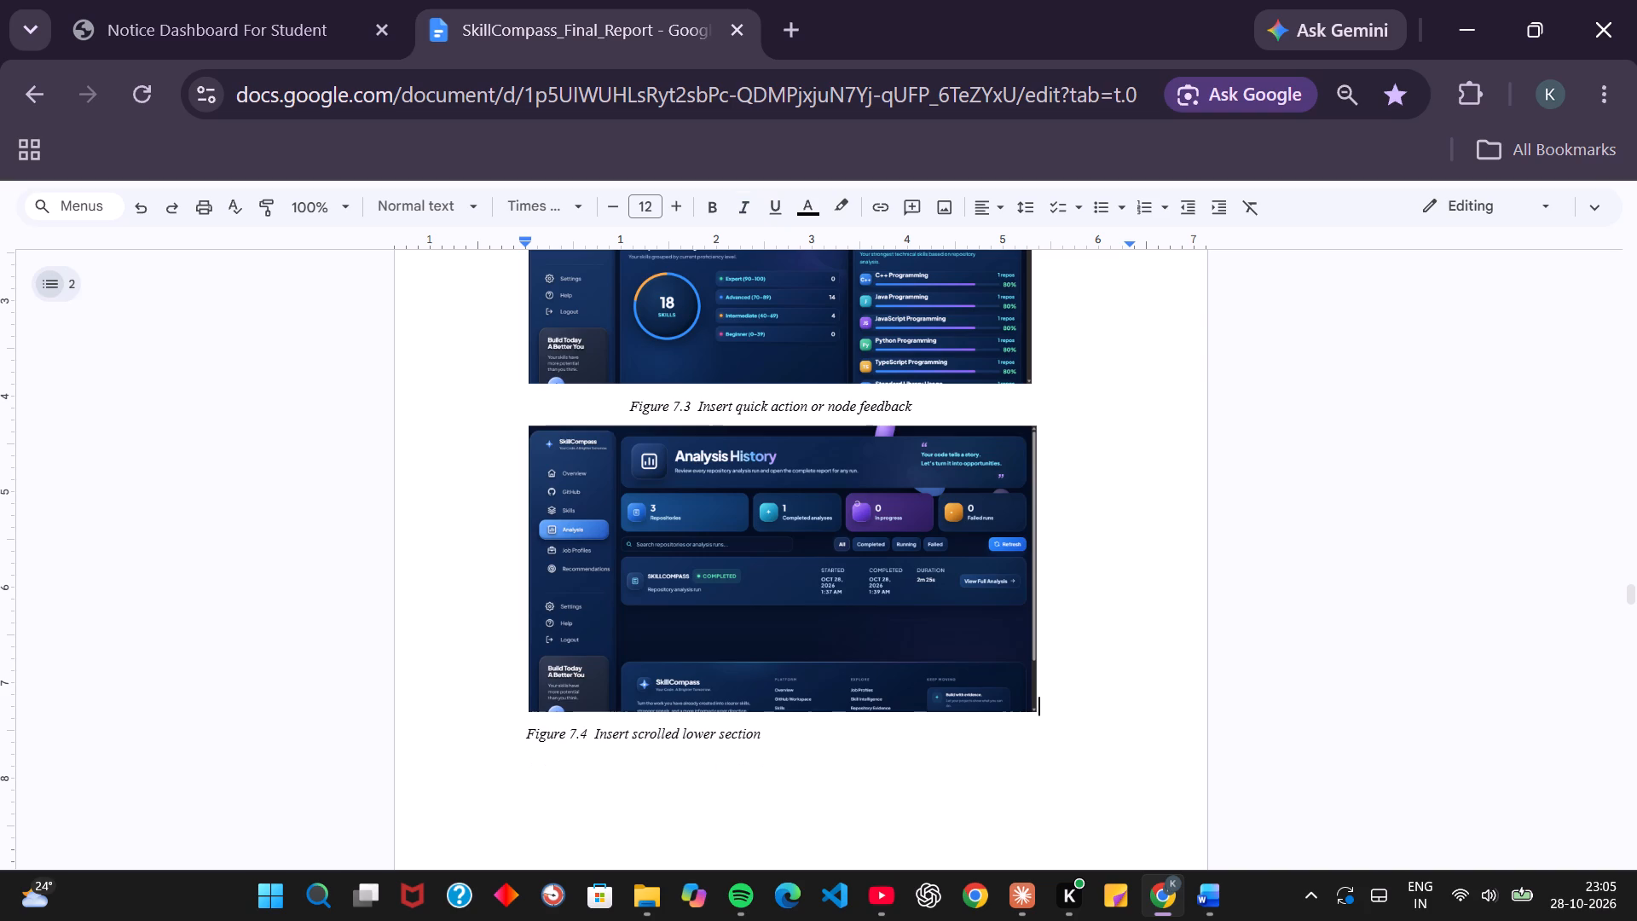
# Indent the Figure 7.4 caption with leading spaces so that it sits roughly centred beneath the Analysis History screenshot.
pyautogui.click(507, 745)
pyautogui.press('space')
pyautogui.press('space')
pyautogui.press('space')
pyautogui.press('space')
pyautogui.press('space')
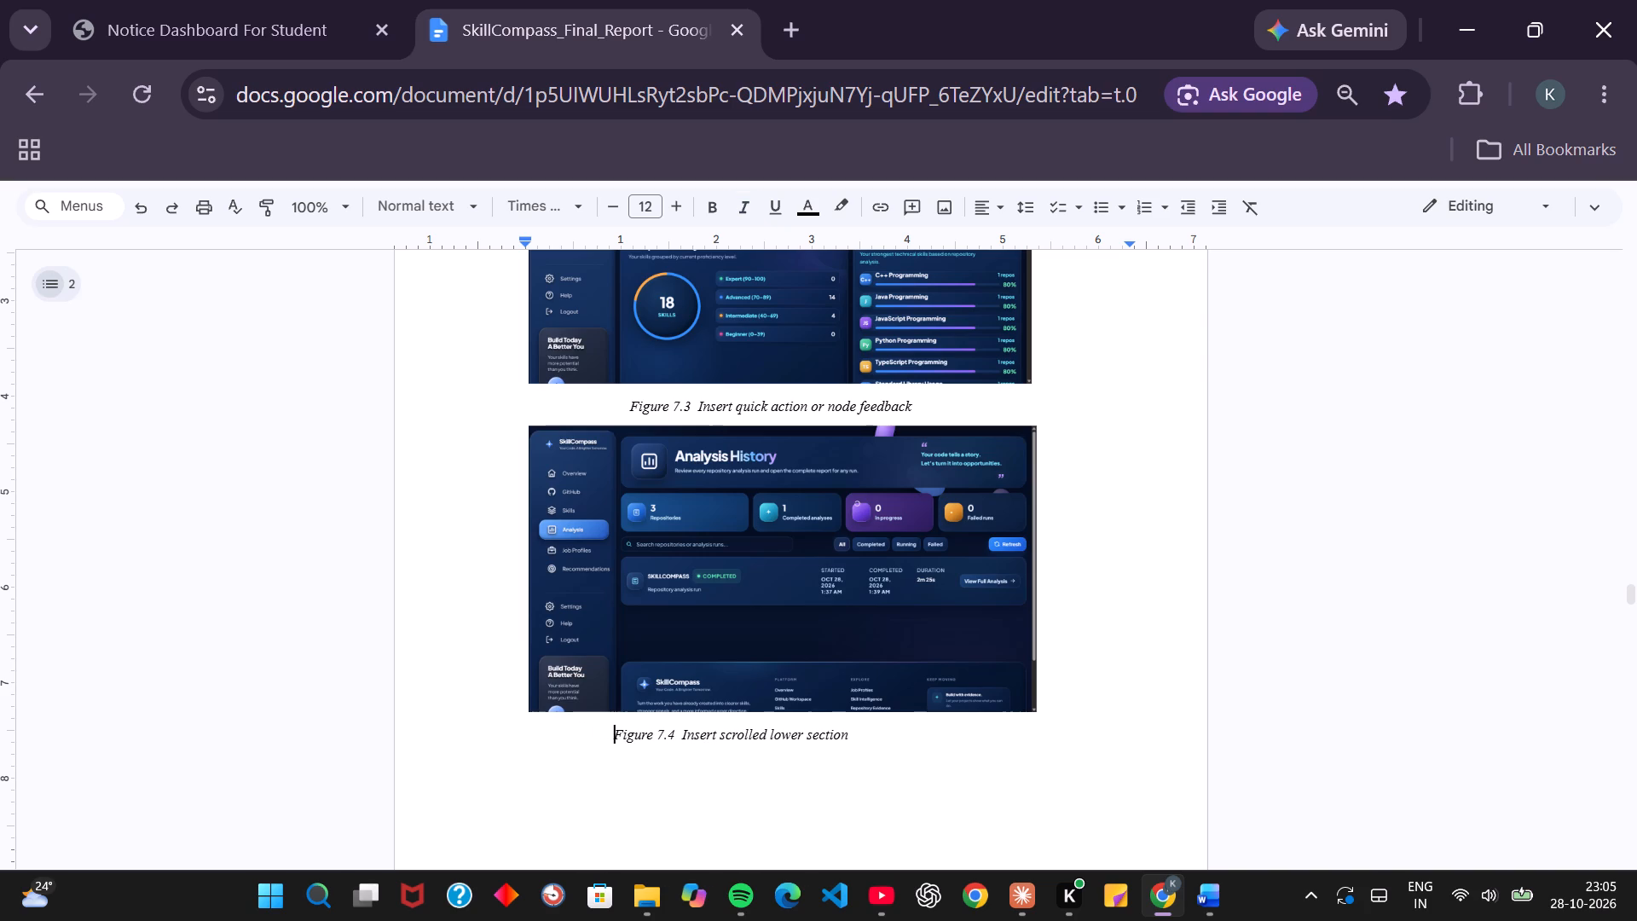
pyautogui.press('space')
pyautogui.press('space')
pyautogui.press('space')
pyautogui.press('space')
pyautogui.press('space')
pyautogui.press('space')
pyautogui.press('space')
pyautogui.press('space')
pyautogui.press('space')
pyautogui.press('space')
pyautogui.press('space')
pyautogui.press('space')
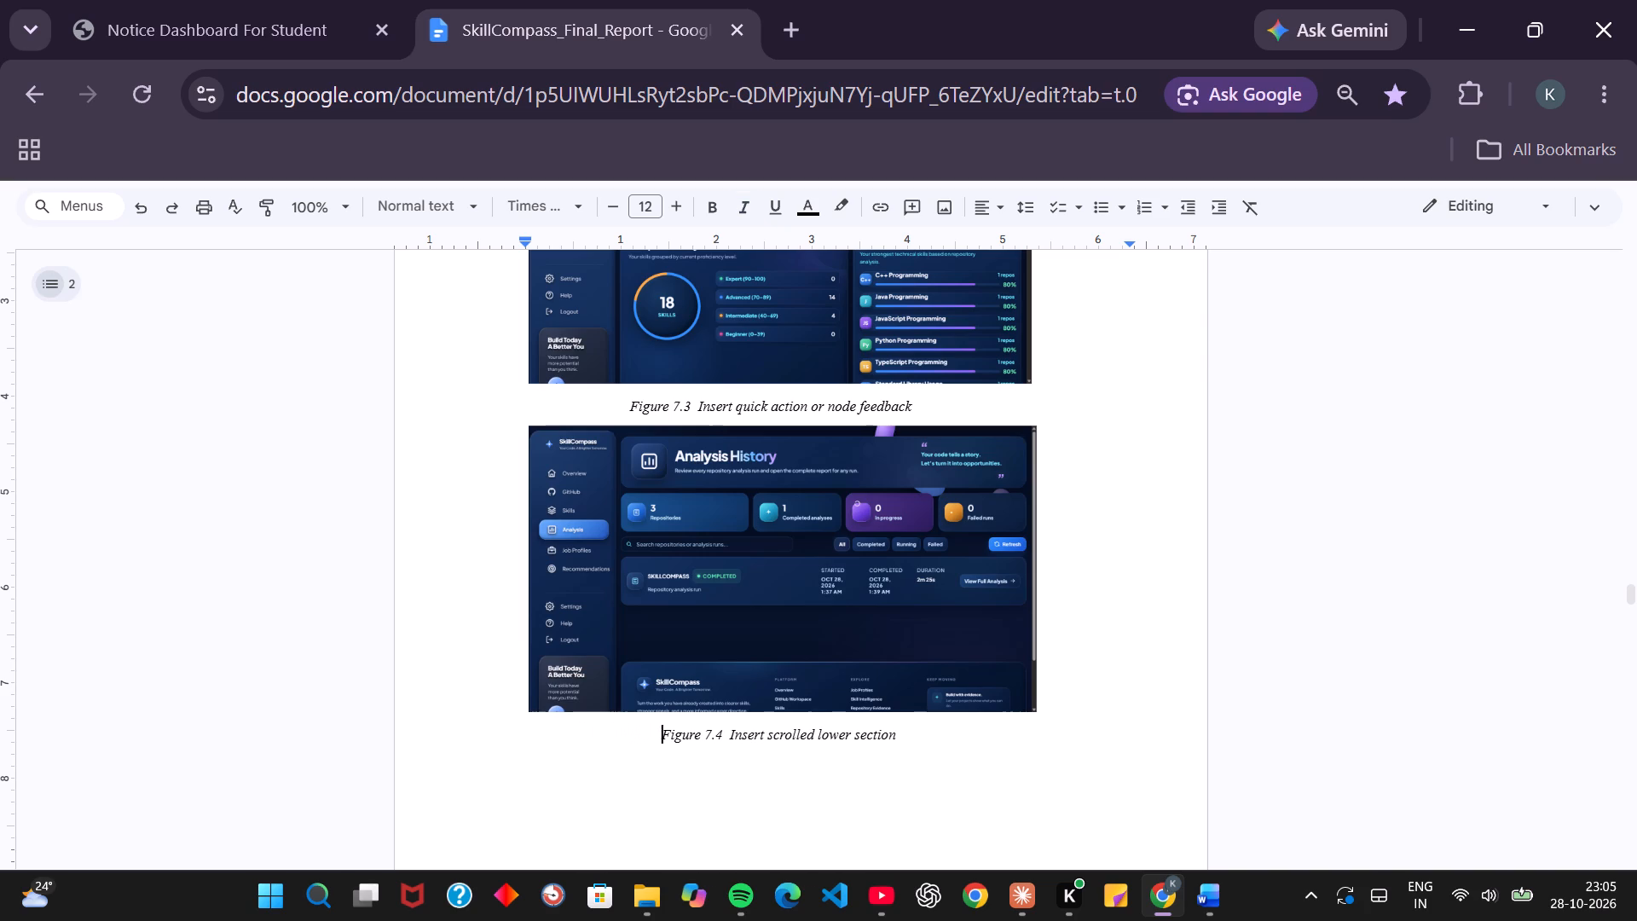
pyautogui.press('space')
pyautogui.press('BackSpace')
# Tighten the space above the 7.4 Screenshot Evidence heading, keeping the heading on its own line at the top of its page.
pyautogui.scroll(-3, 507, 745)
pyautogui.scroll(4, 507, 745)
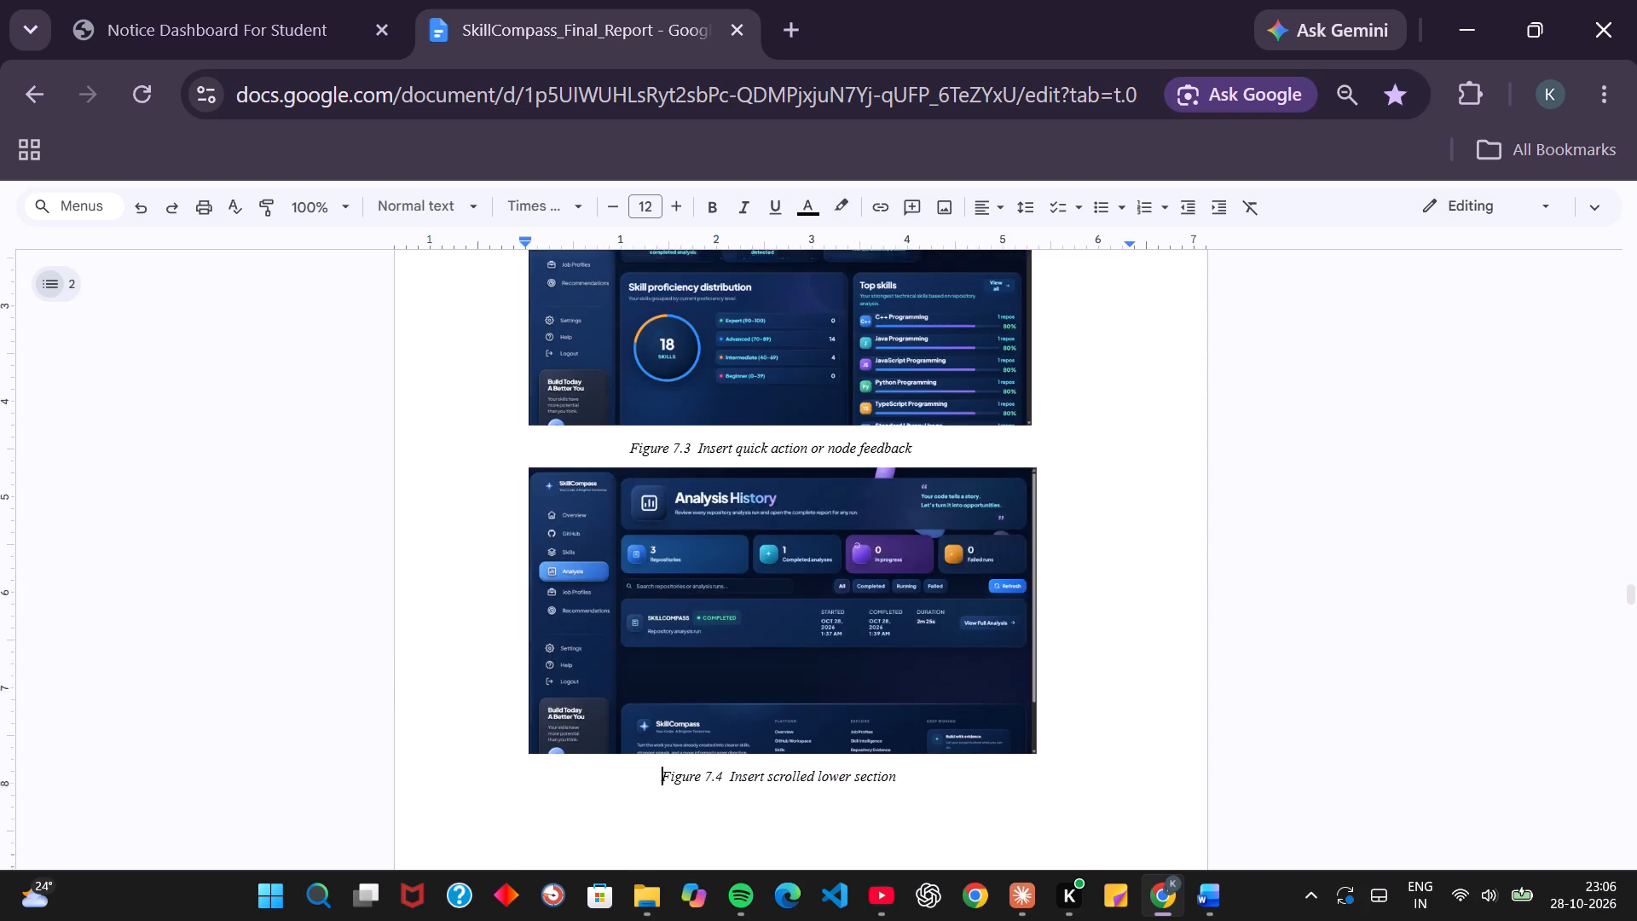
pyautogui.scroll(6, 507, 745)
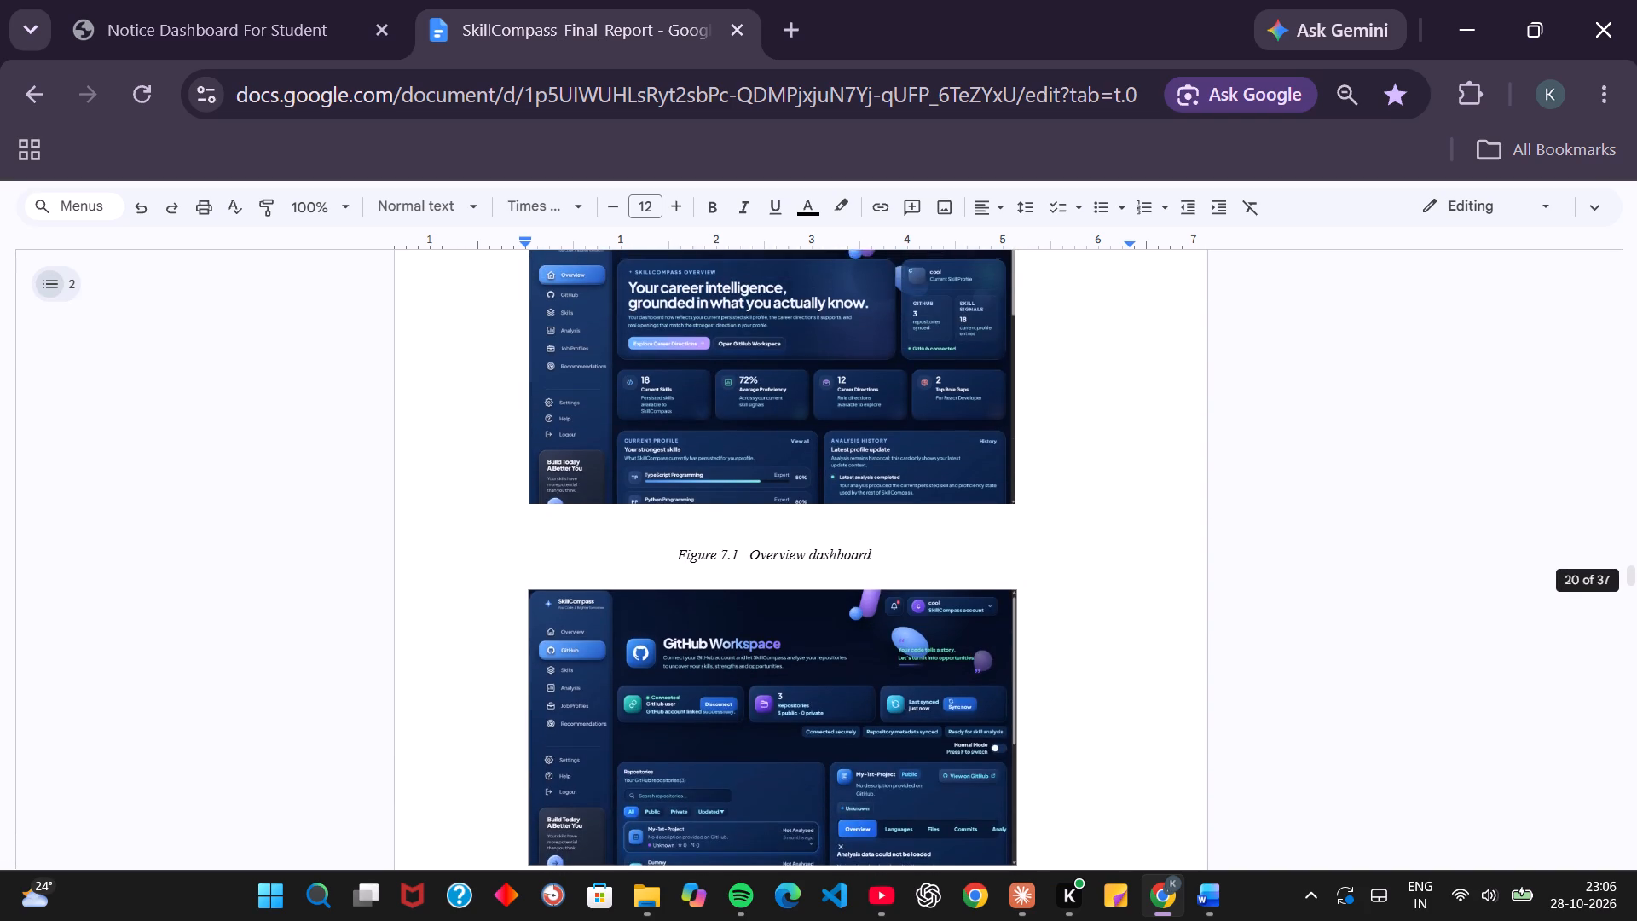
pyautogui.scroll(2, 507, 745)
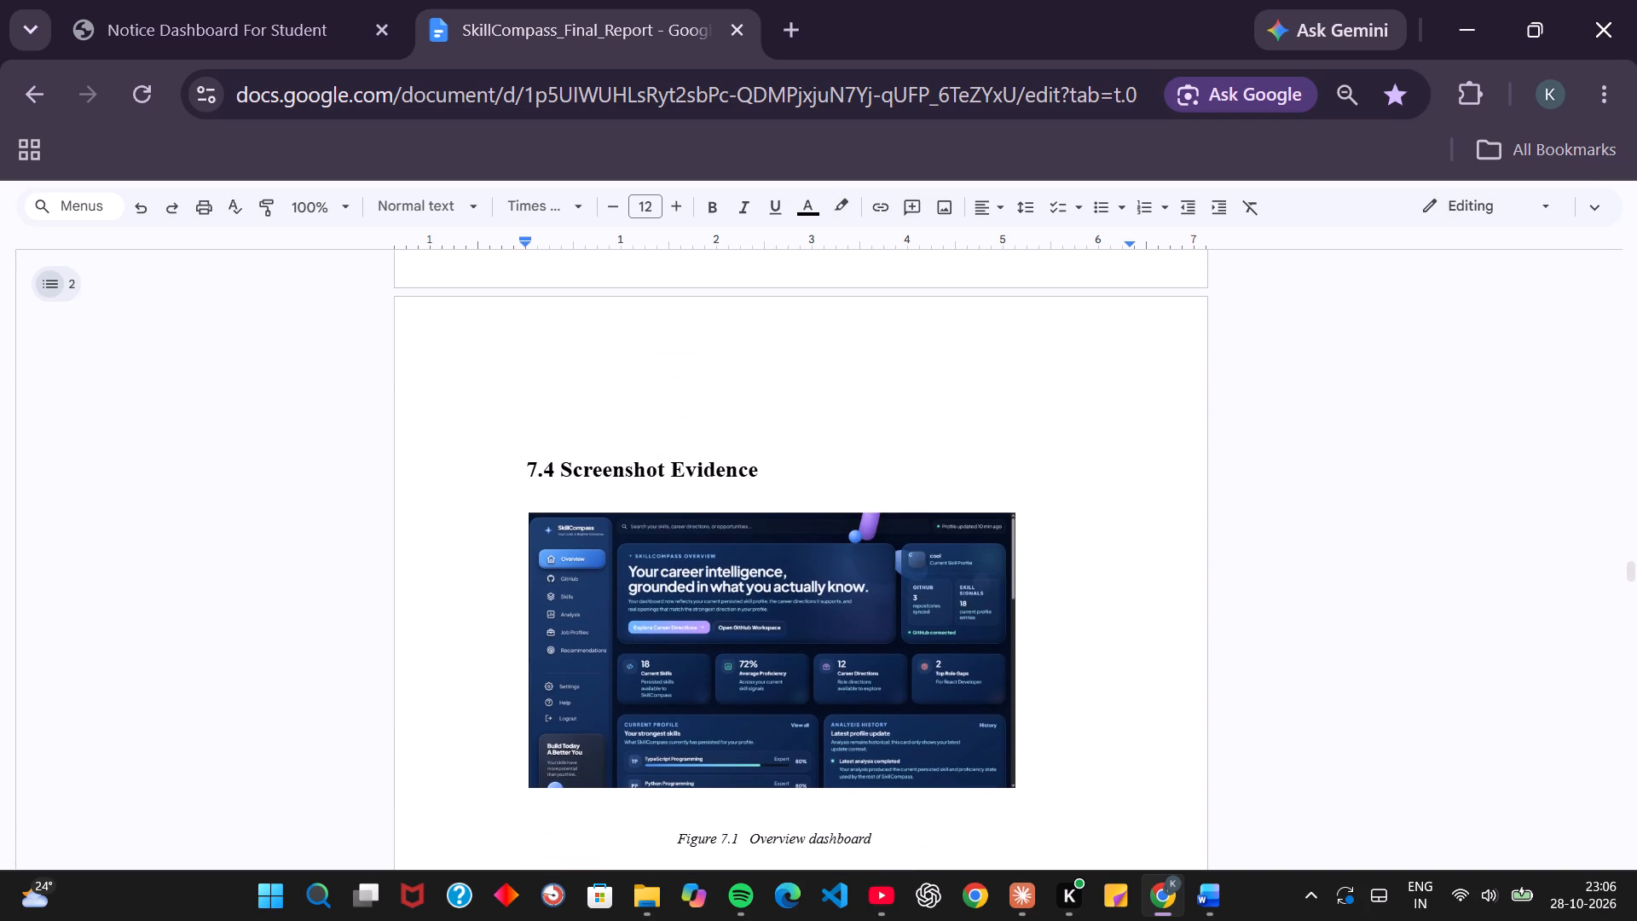
pyautogui.click(535, 475)
pyautogui.press('Left')
pyautogui.press('BackSpace')
pyautogui.press('Return')
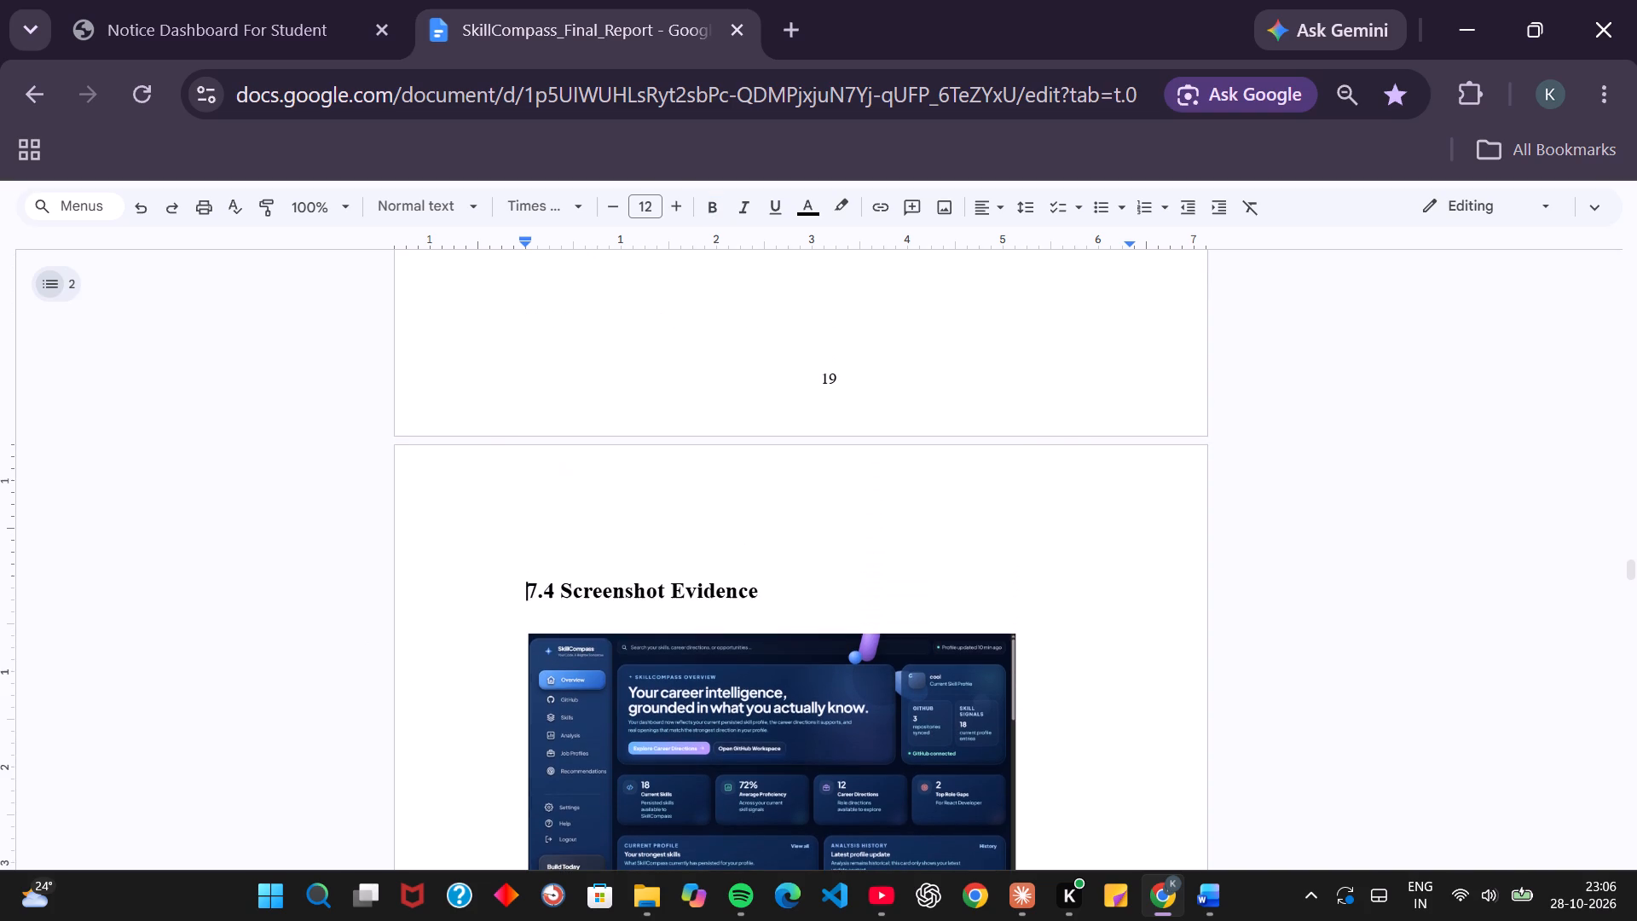
# Review the layout of the screenshots and captions from section 7.4 through the start of Chapter 8.
pyautogui.scroll(-4, 527, 472)
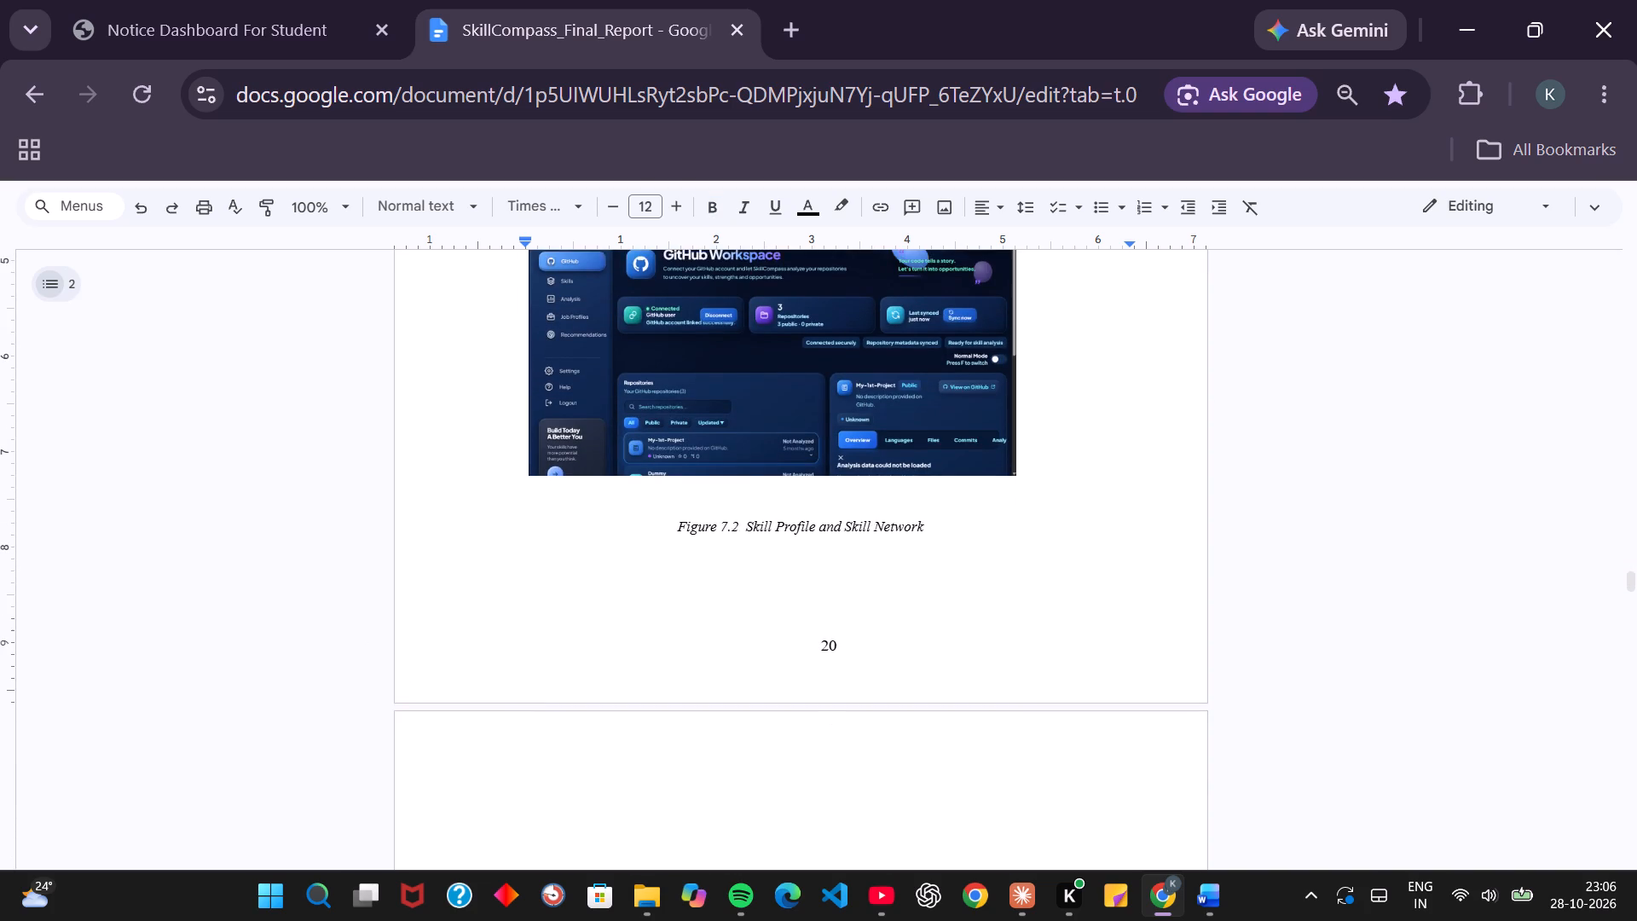
pyautogui.scroll(4, 527, 472)
pyautogui.scroll(-3, 527, 472)
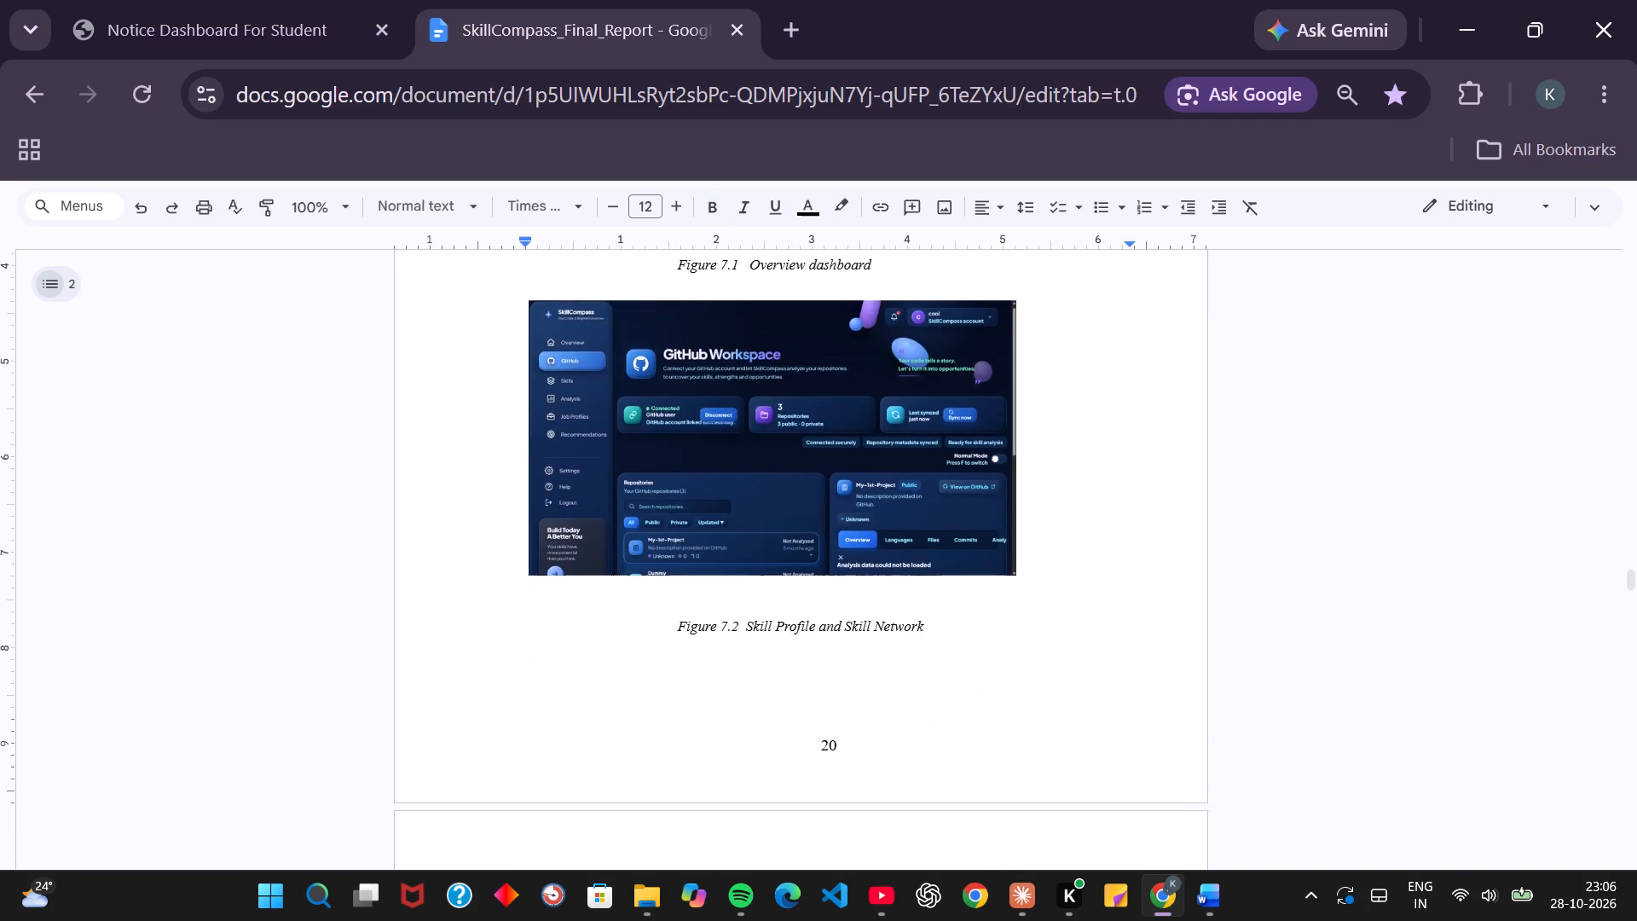
pyautogui.scroll(-6, 527, 472)
pyautogui.scroll(3, 527, 472)
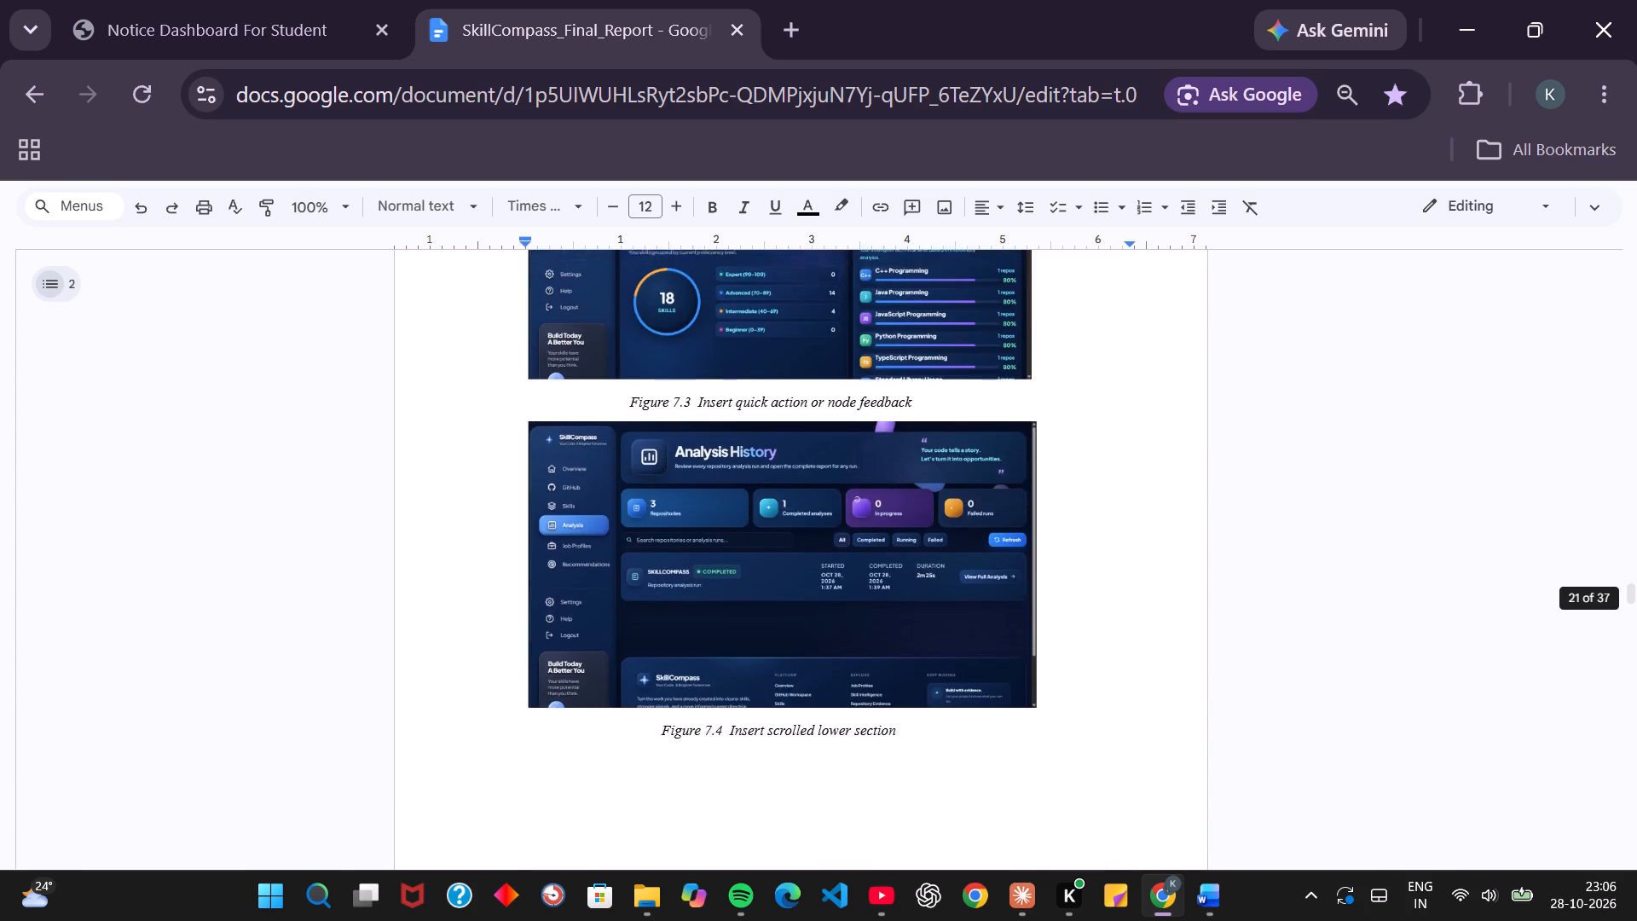
pyautogui.scroll(8, 527, 472)
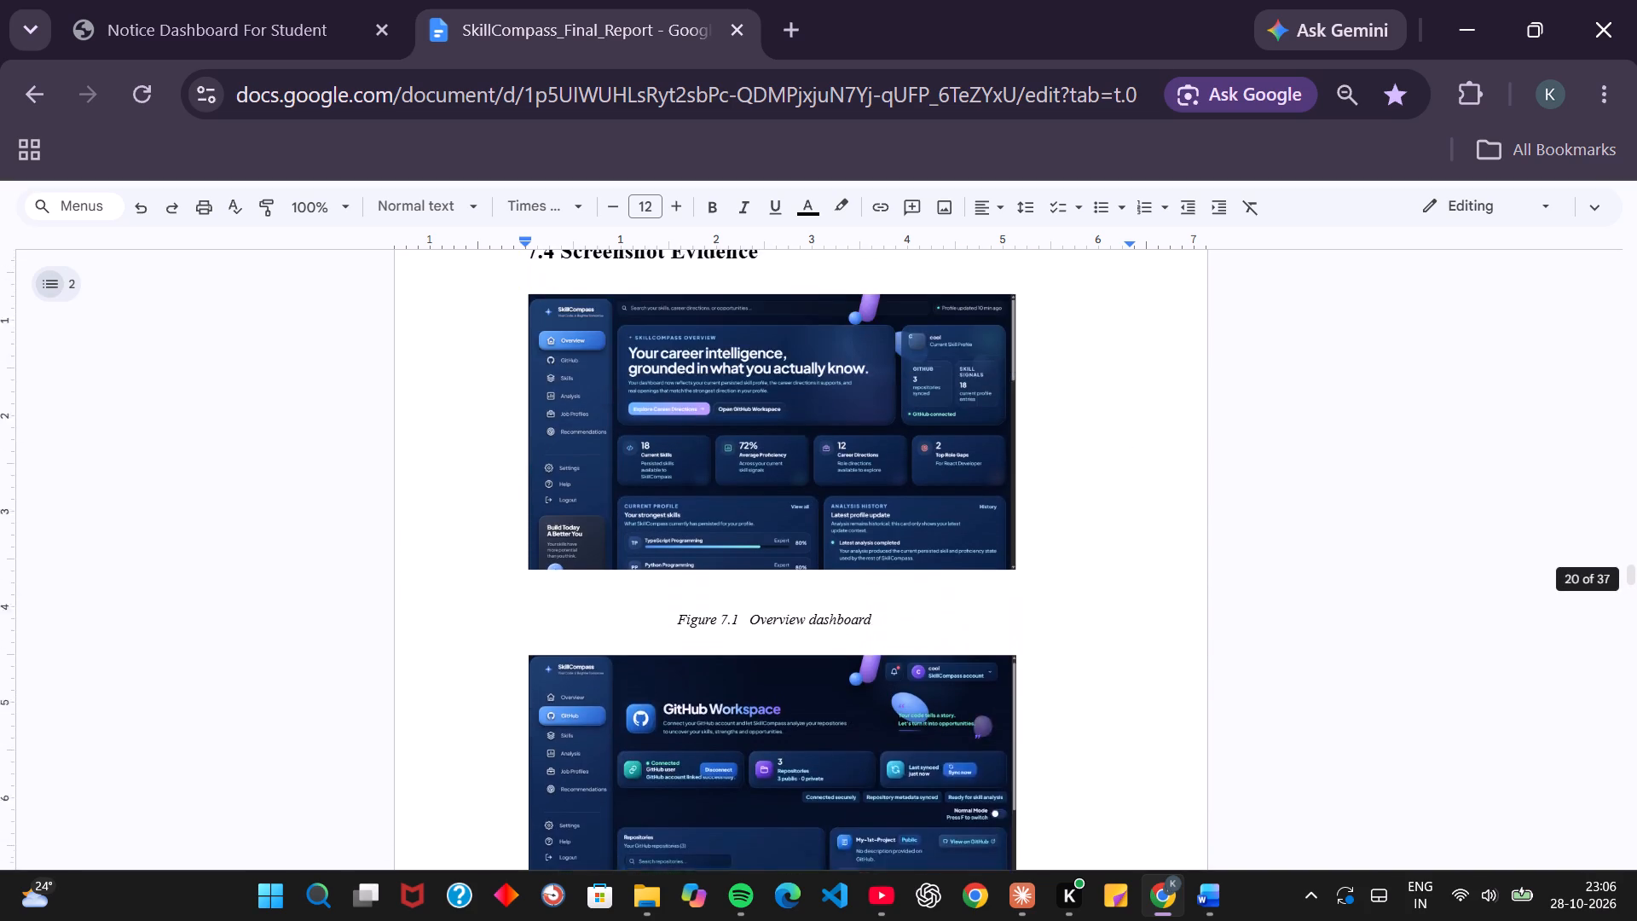
pyautogui.scroll(1, 527, 472)
pyautogui.scroll(-5, 527, 472)
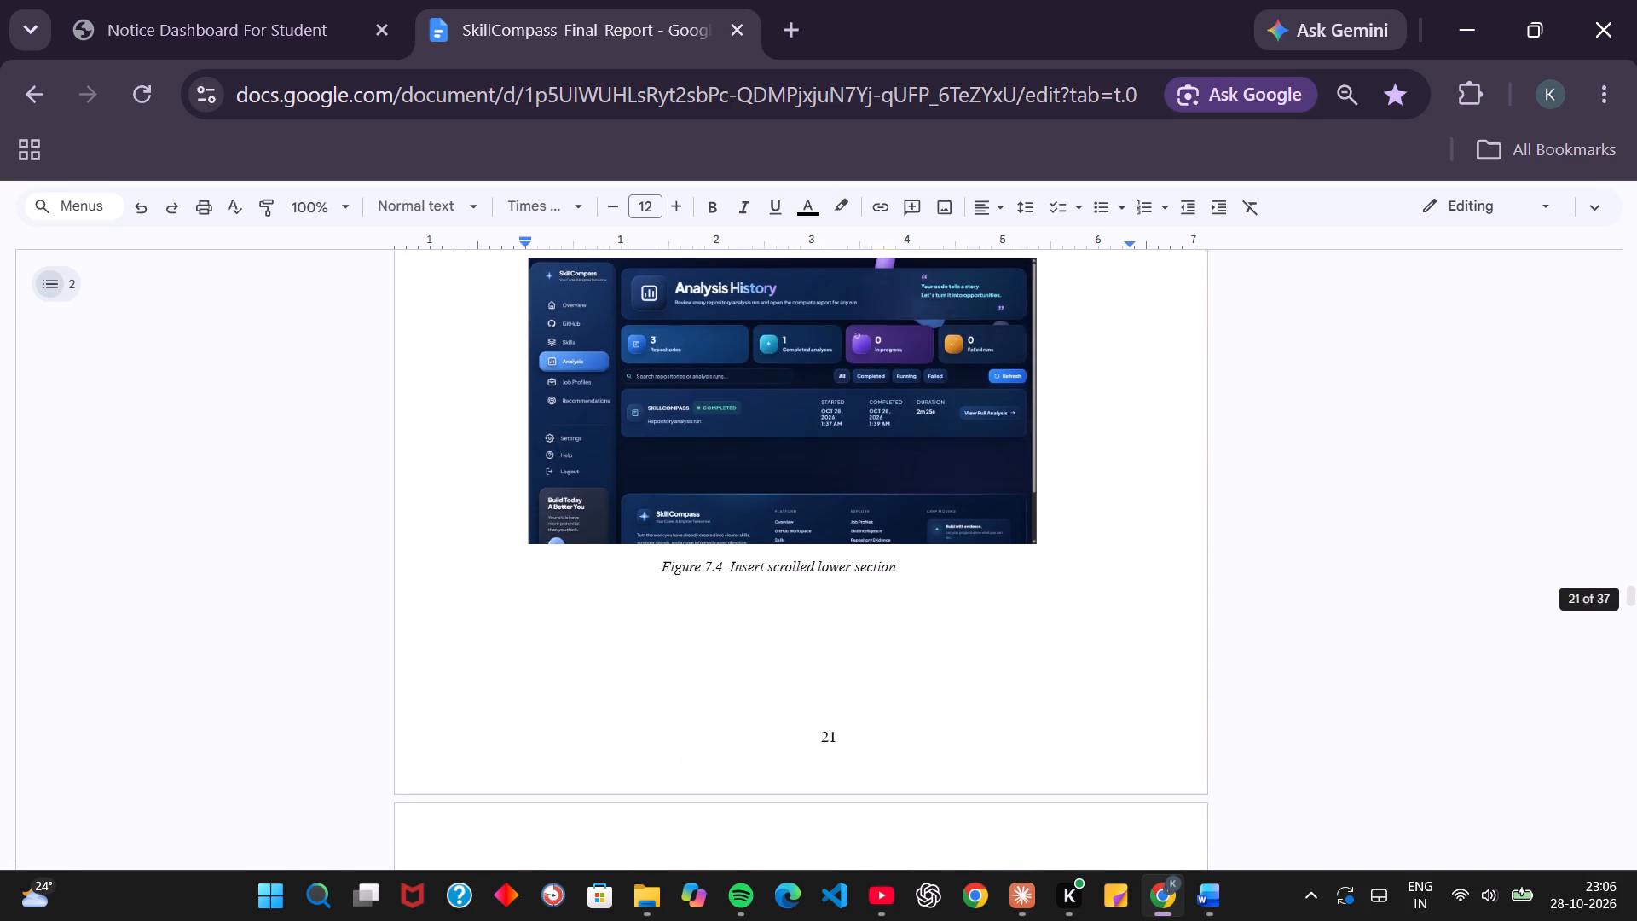
pyautogui.scroll(-5, 527, 472)
pyautogui.scroll(2, 527, 472)
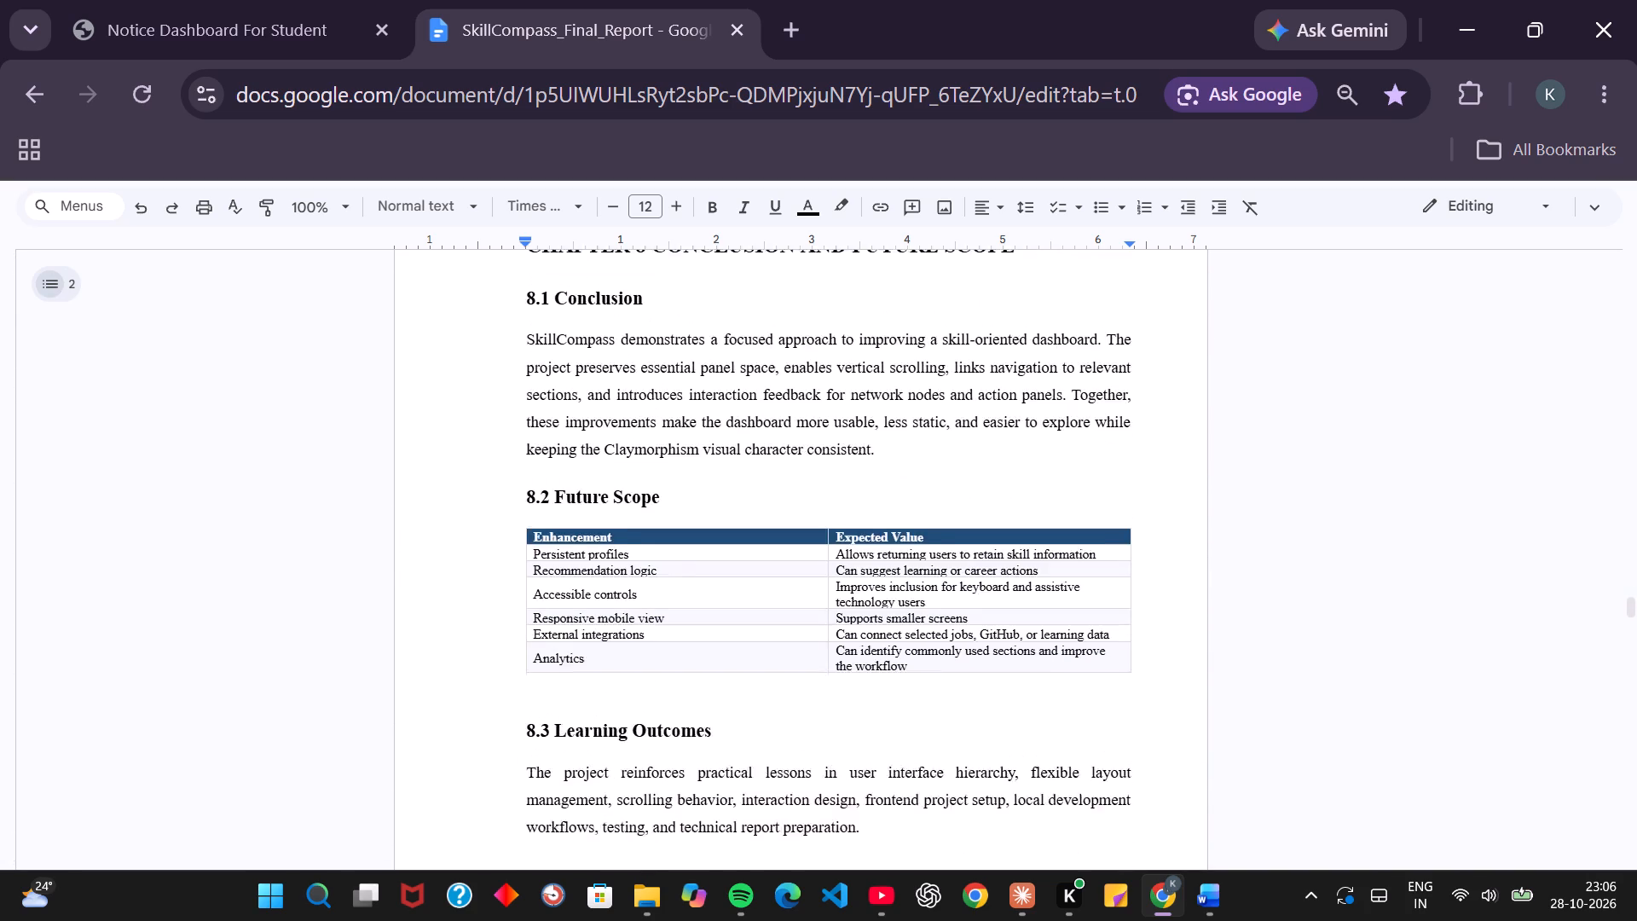
pyautogui.scroll(2, 527, 472)
pyautogui.scroll(-1, 527, 472)
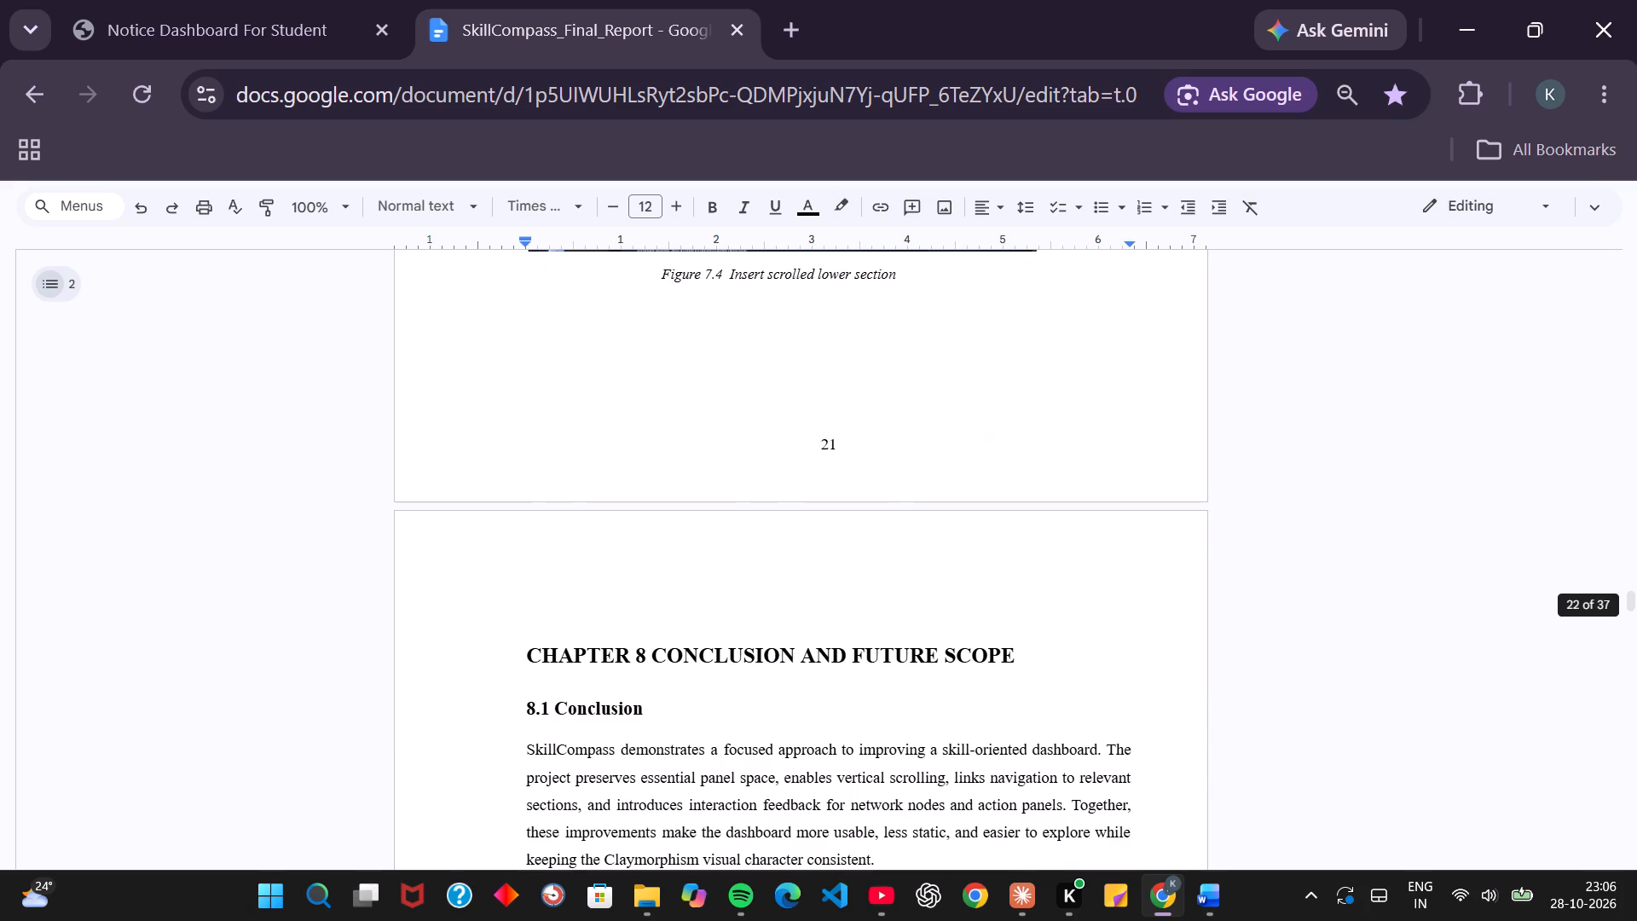
# Insert the Repository Intelligence "Technical" screenshot from the computer's Gallery on the line below the Figure 7.4 caption.
pyautogui.click(877, 346)
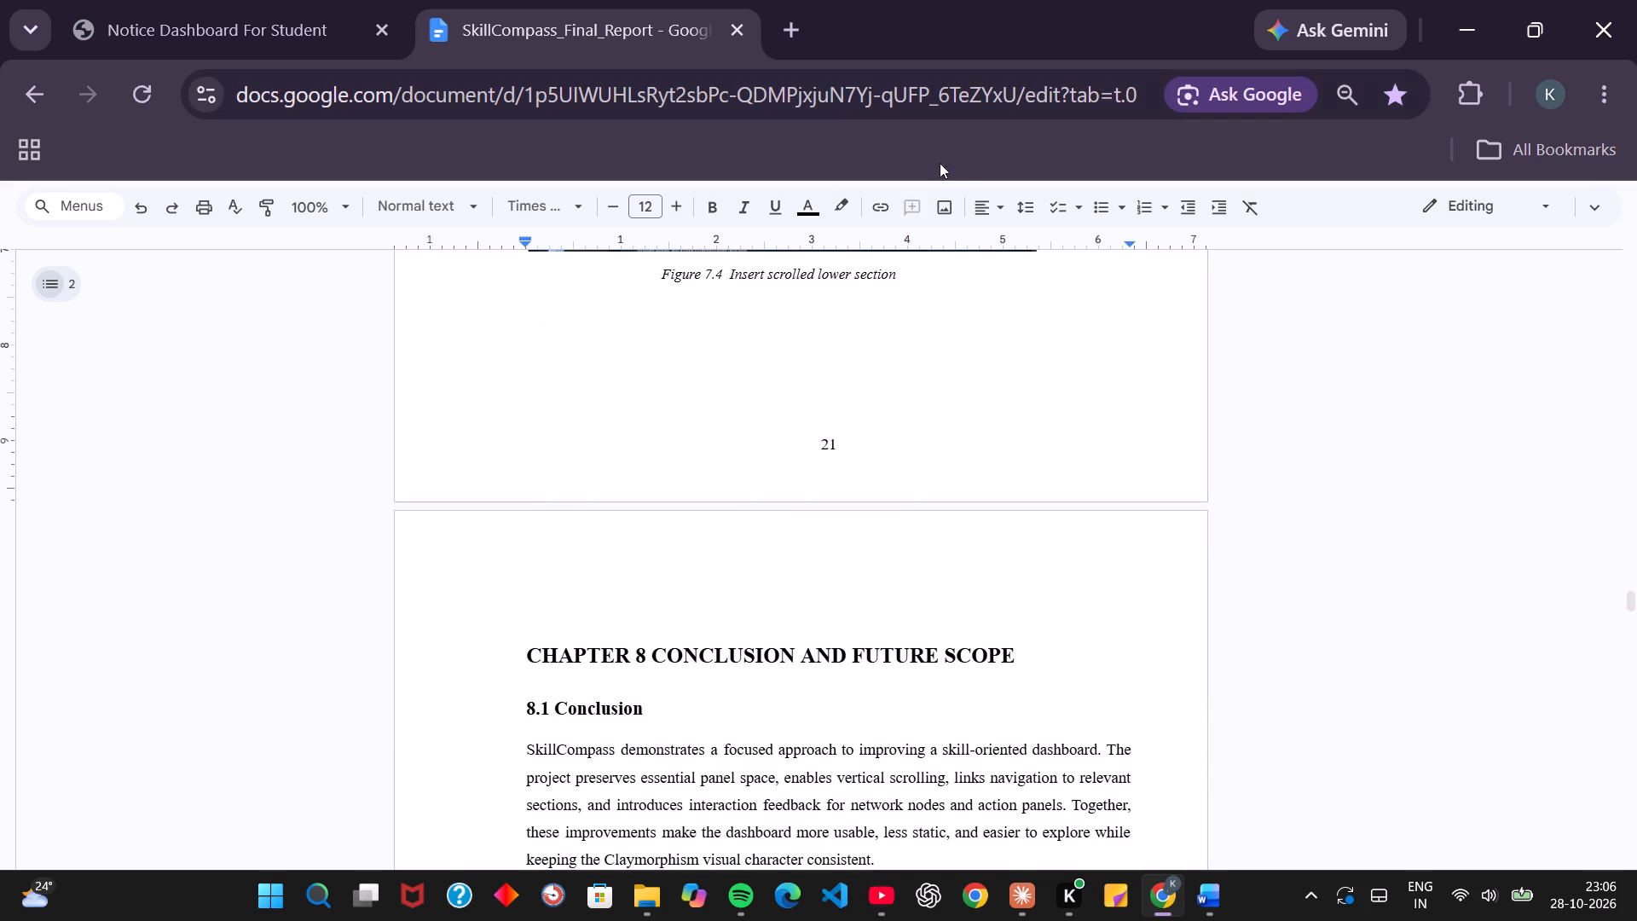
pyautogui.click(942, 199)
pyautogui.click(962, 234)
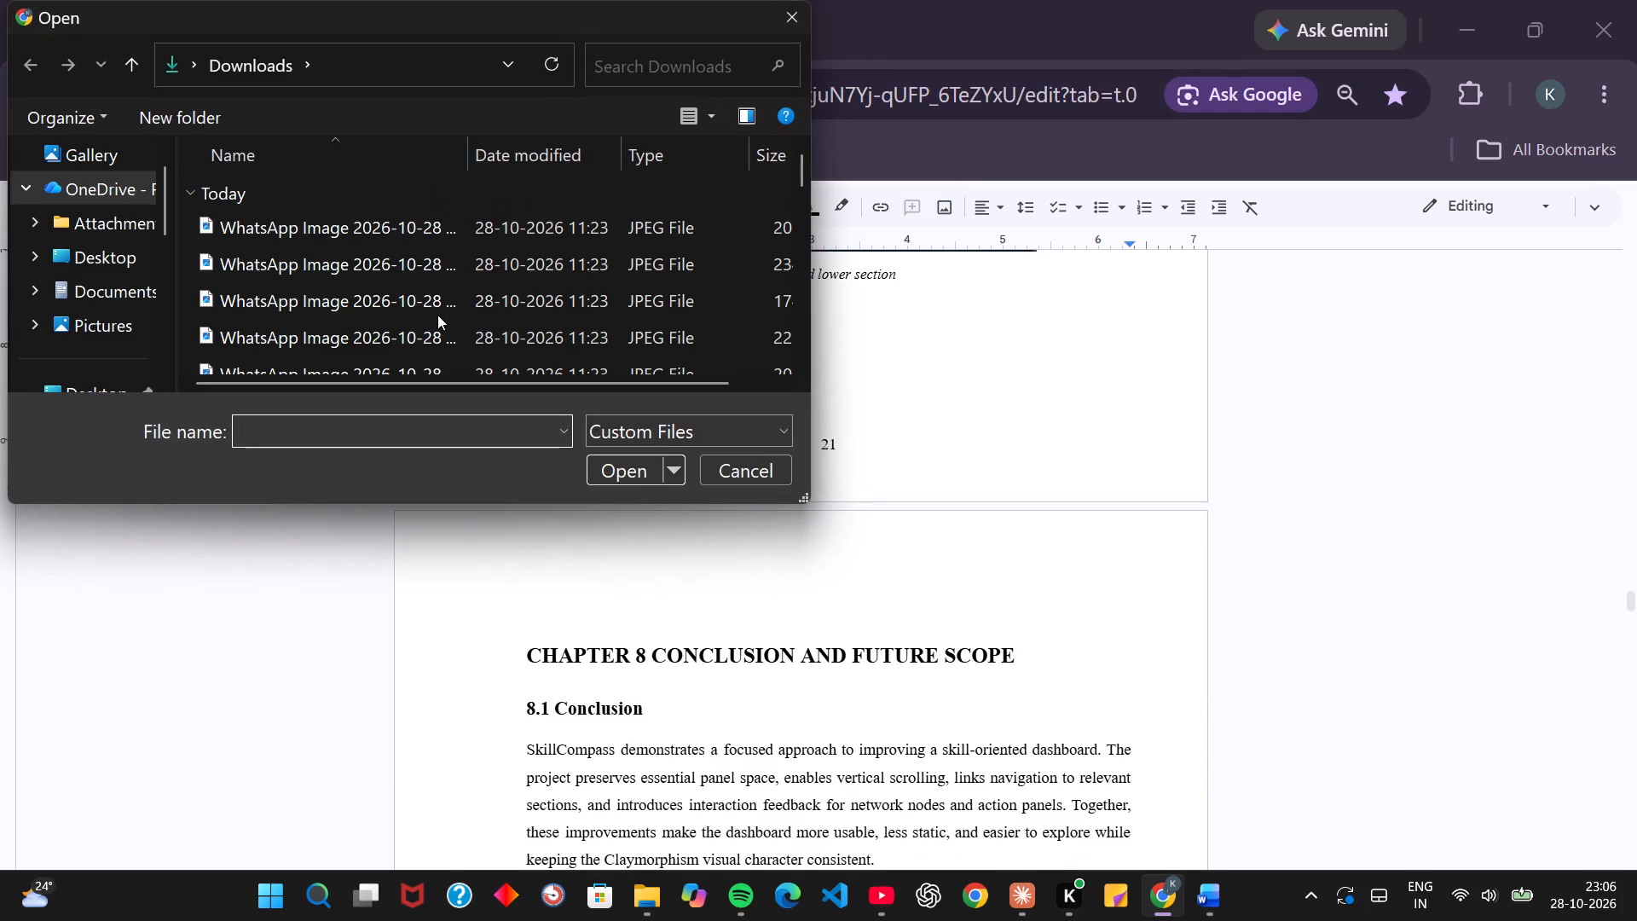
pyautogui.click(71, 157)
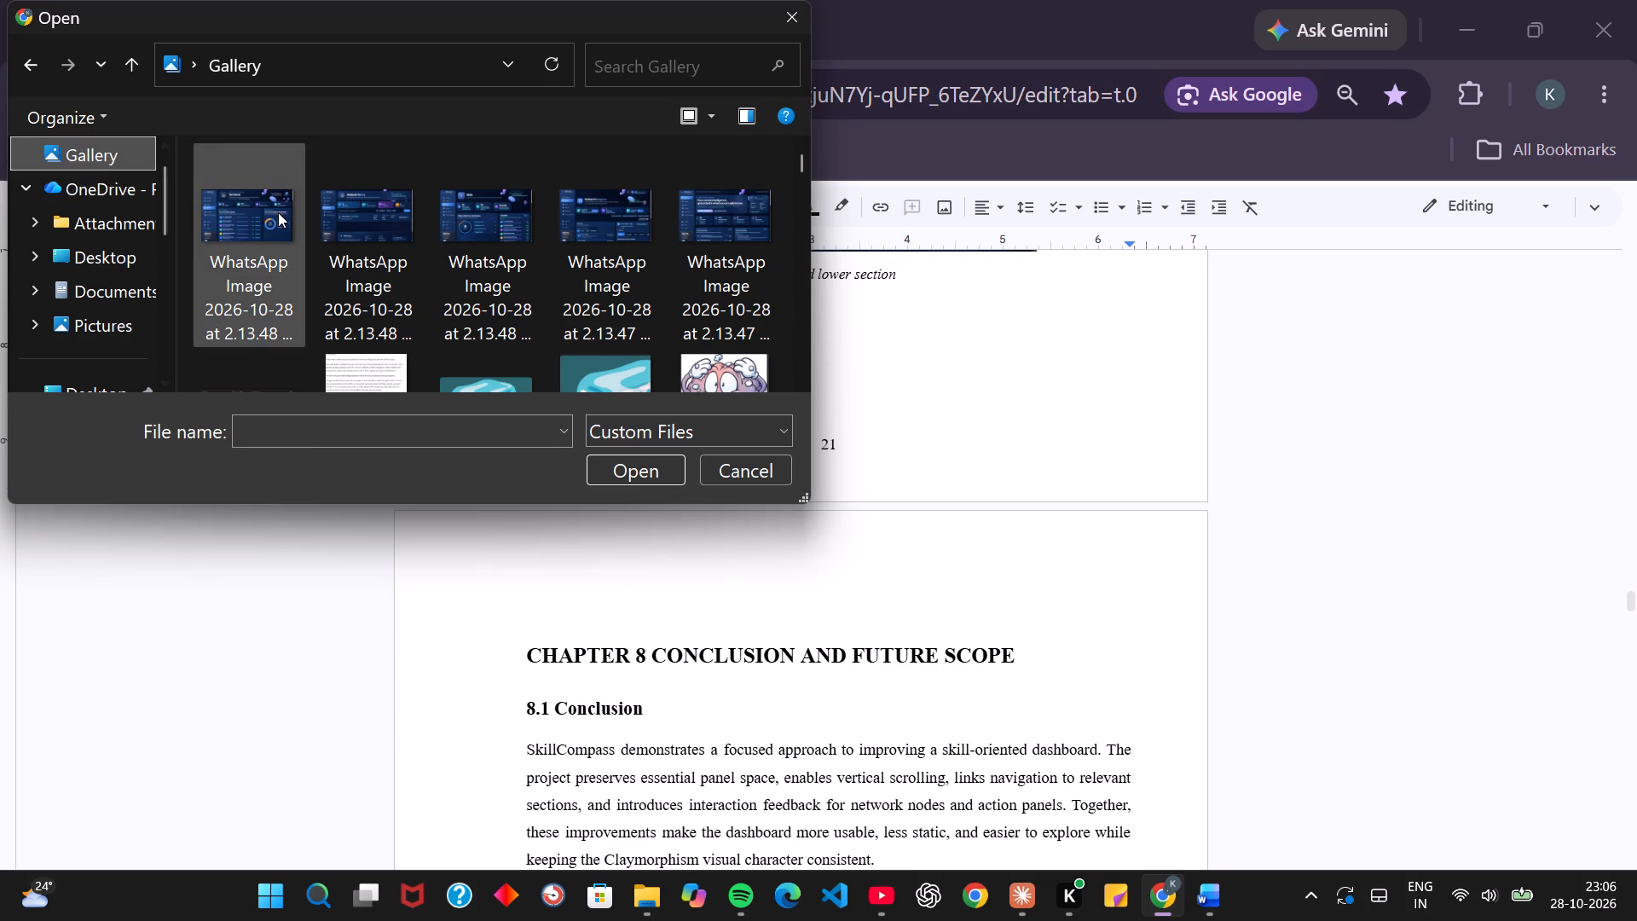
pyautogui.click(278, 212)
pyautogui.click(616, 464)
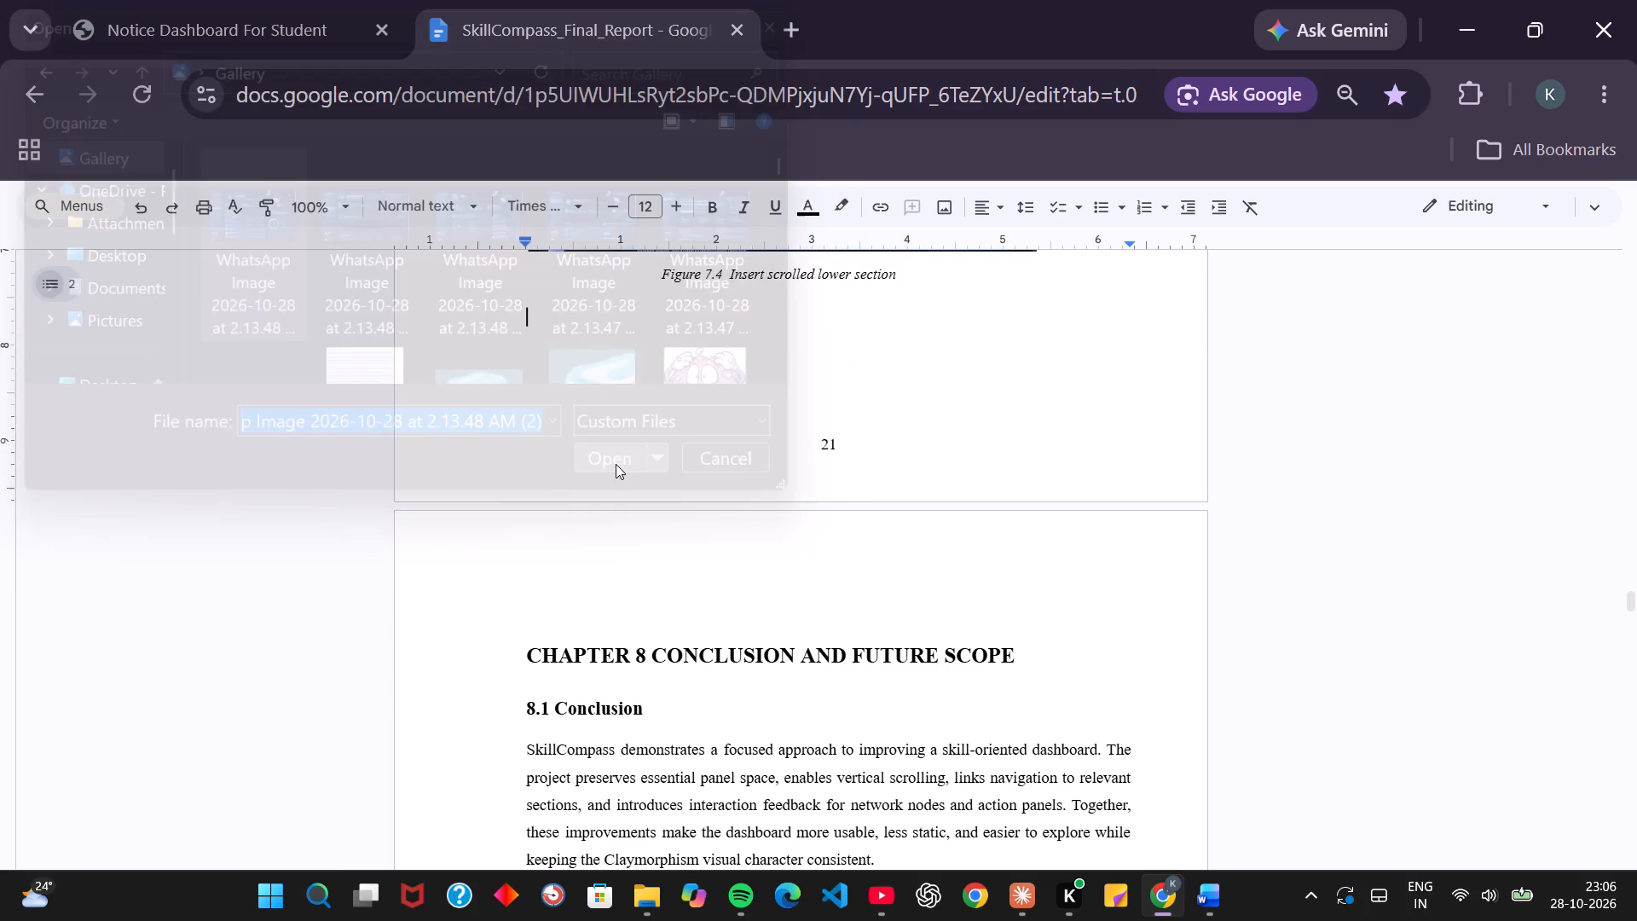
pyautogui.scroll(3, 700, 475)
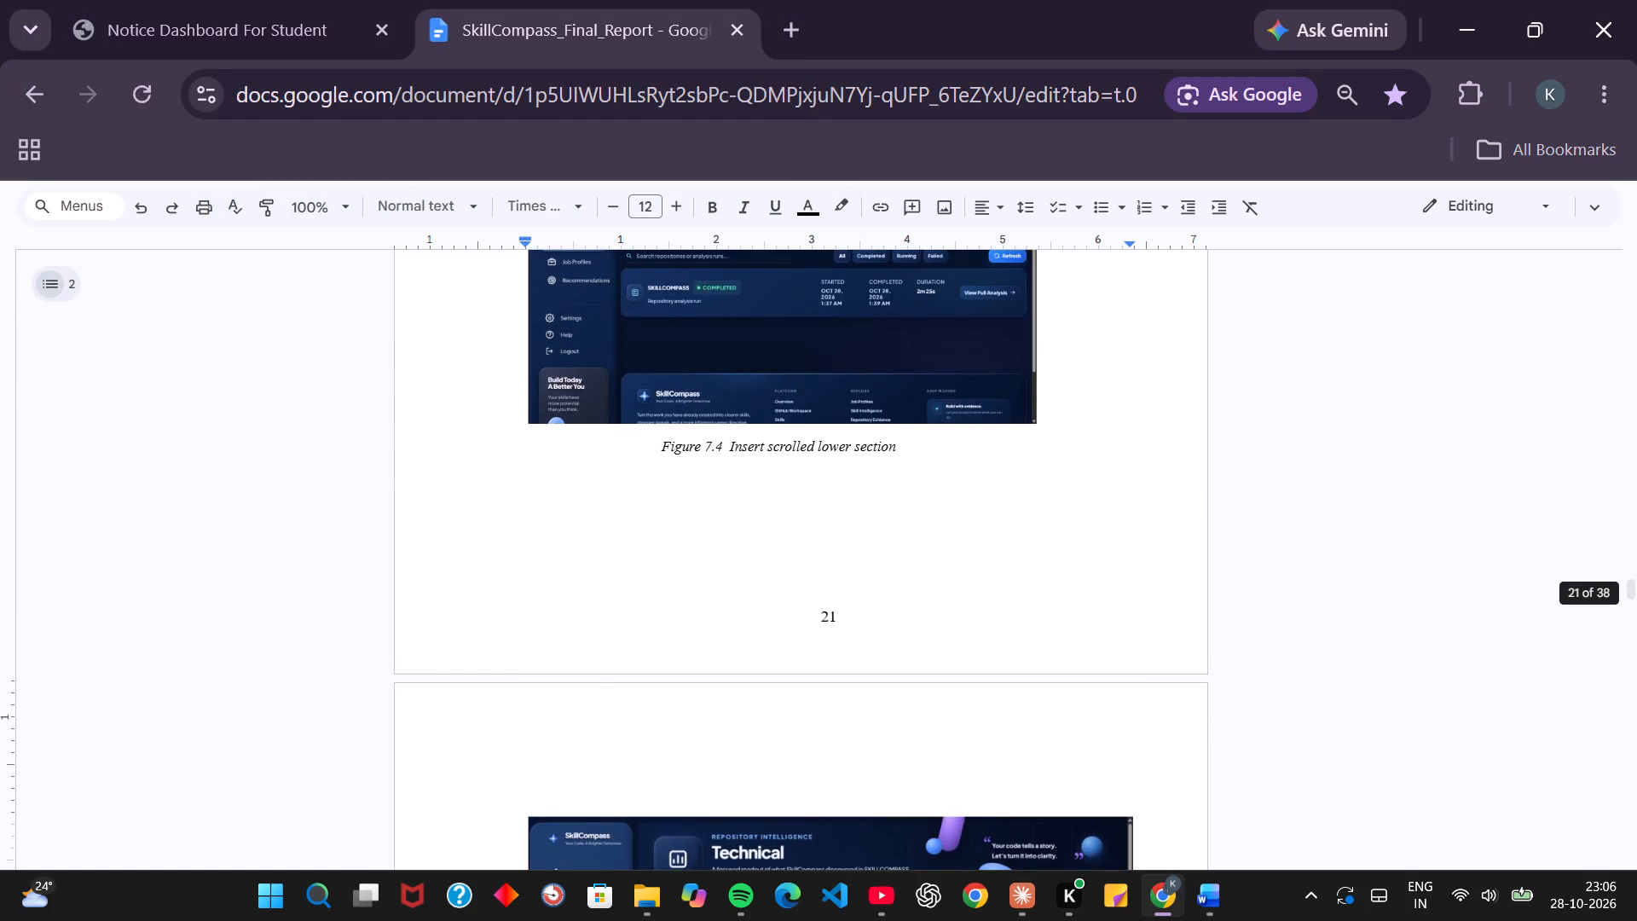
pyautogui.scroll(-2, 700, 475)
pyautogui.scroll(2, 700, 475)
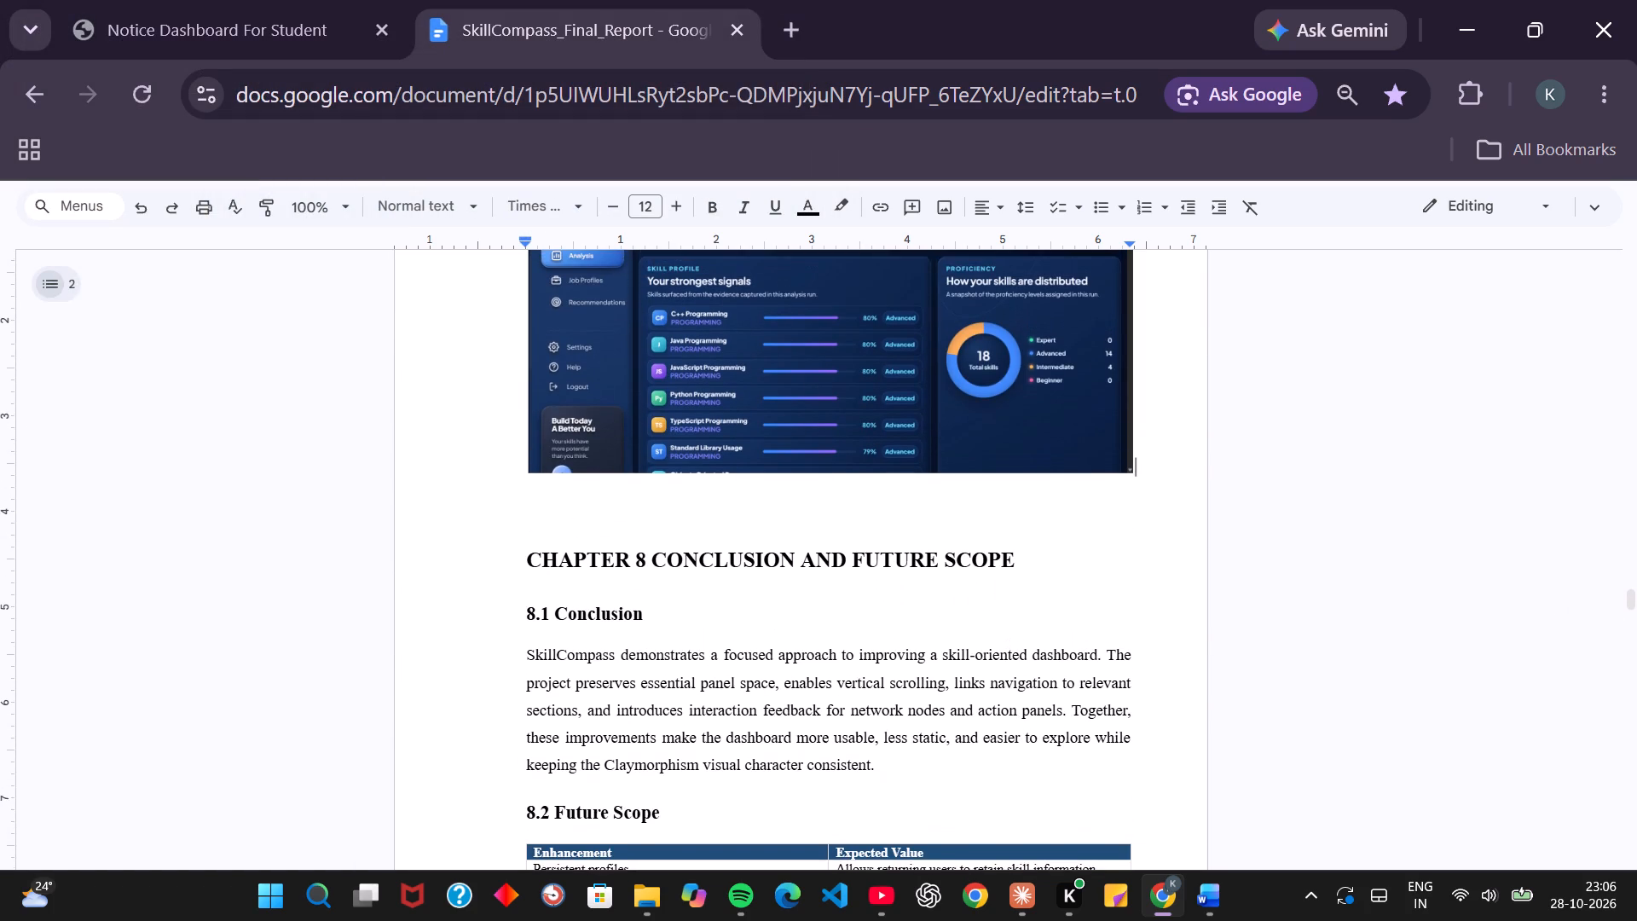
# Copy "Figure 7.4 Insert scrolled lower section" from the Word version and paste it on the empty line below the Technical screenshot in Google Docs.
pyautogui.click(1220, 904)
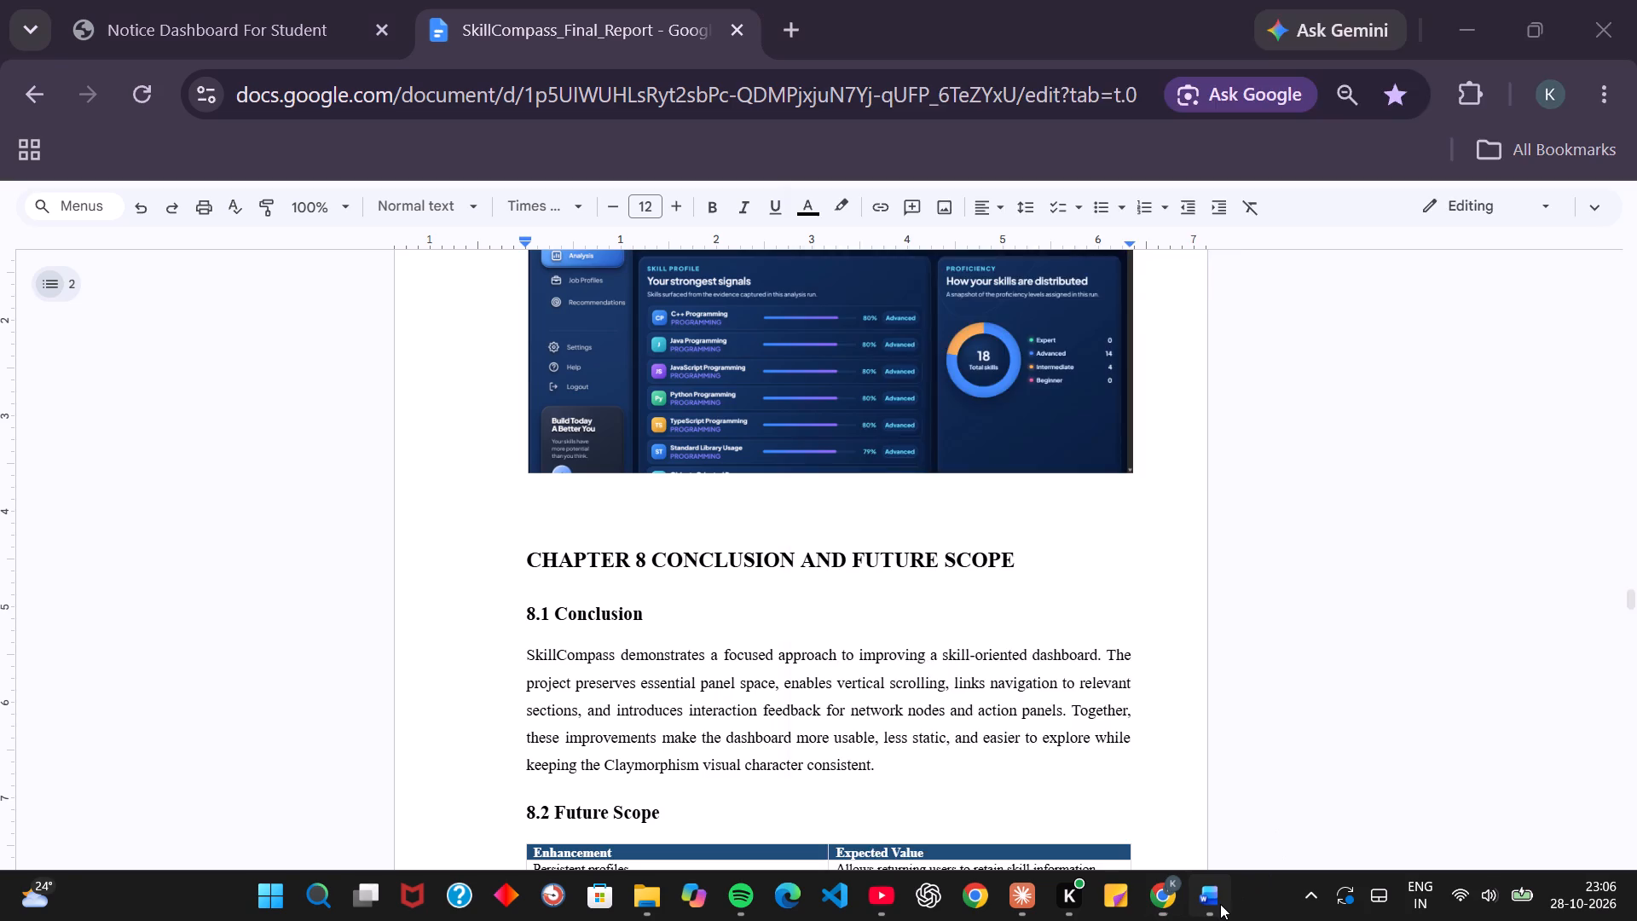
pyautogui.scroll(-3, 1233, 622)
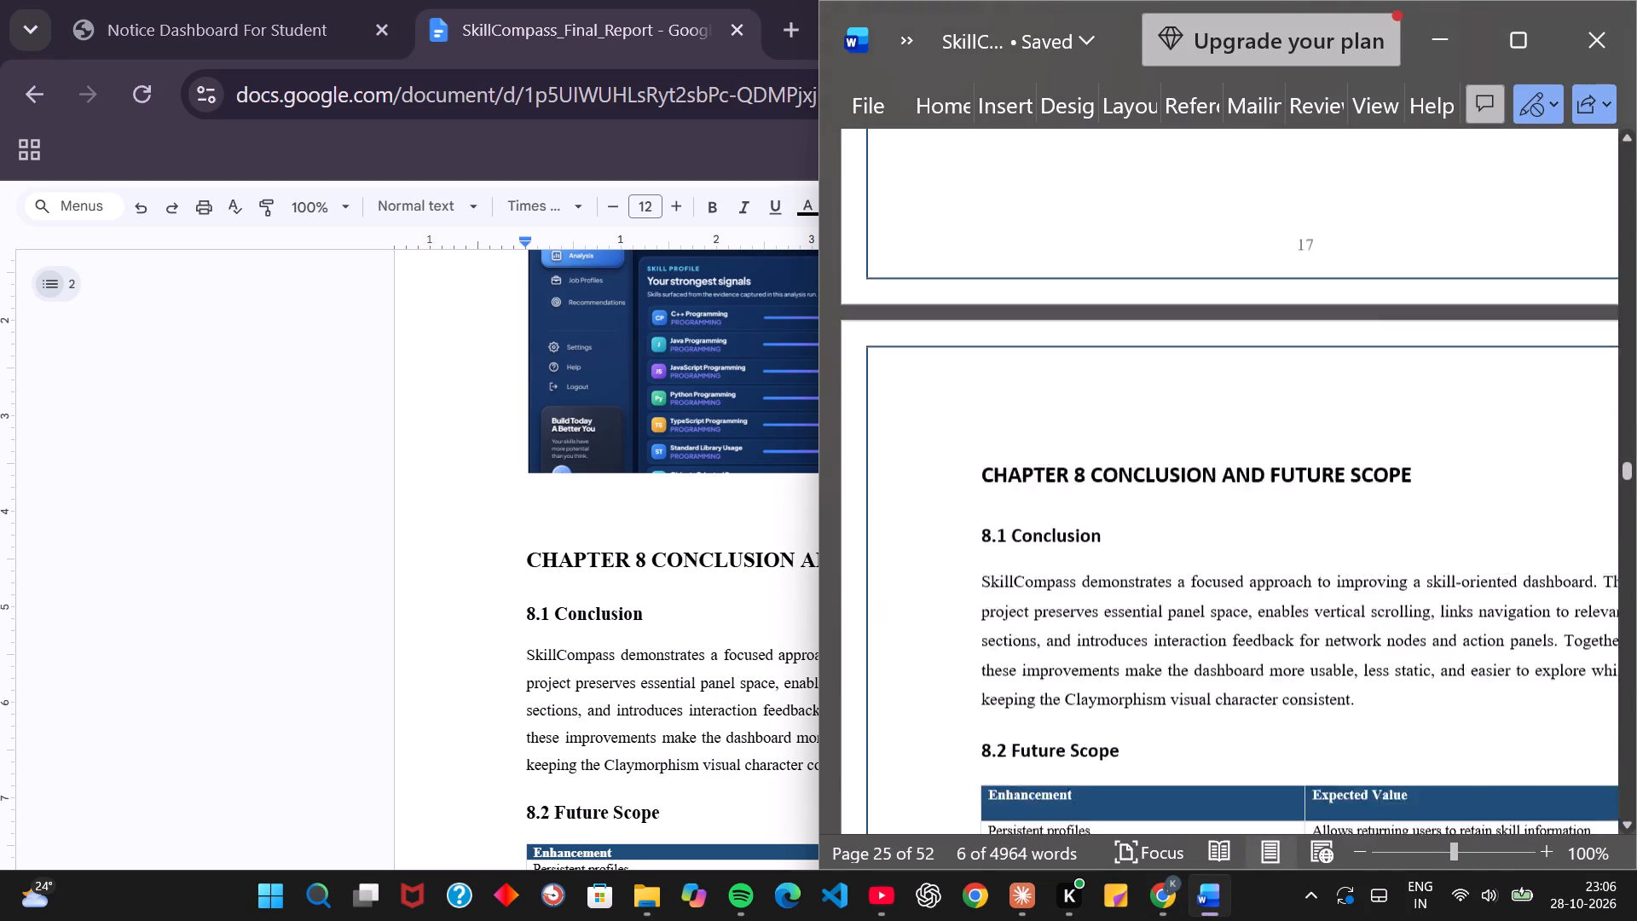
pyautogui.scroll(-1, 1233, 622)
pyautogui.scroll(2, 1233, 622)
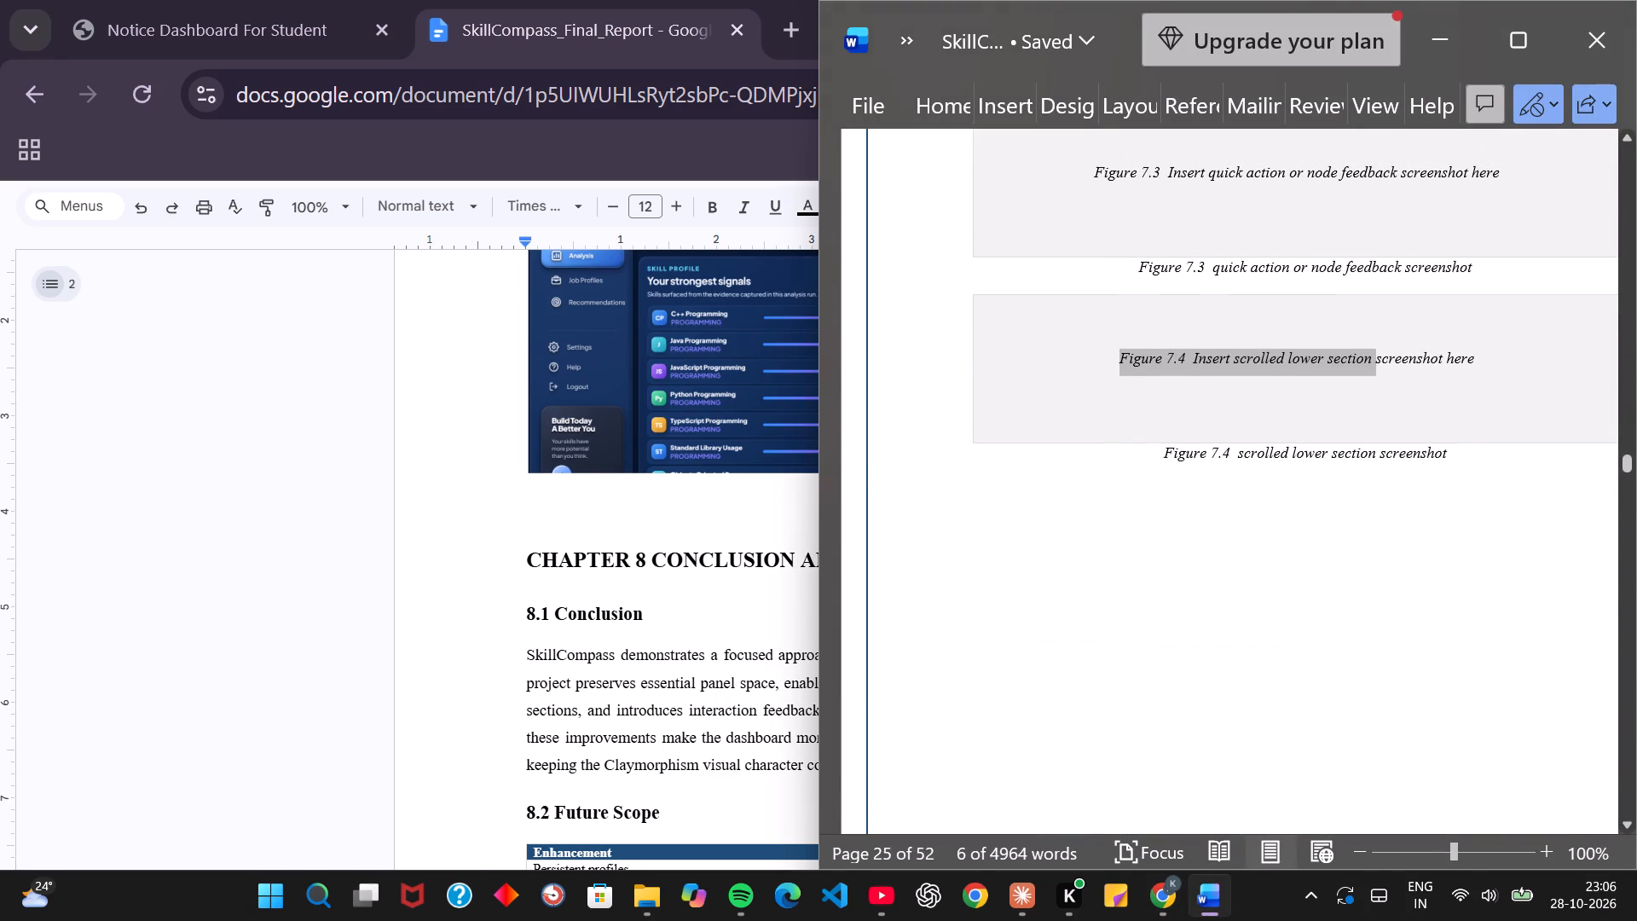
pyautogui.scroll(2, 1233, 622)
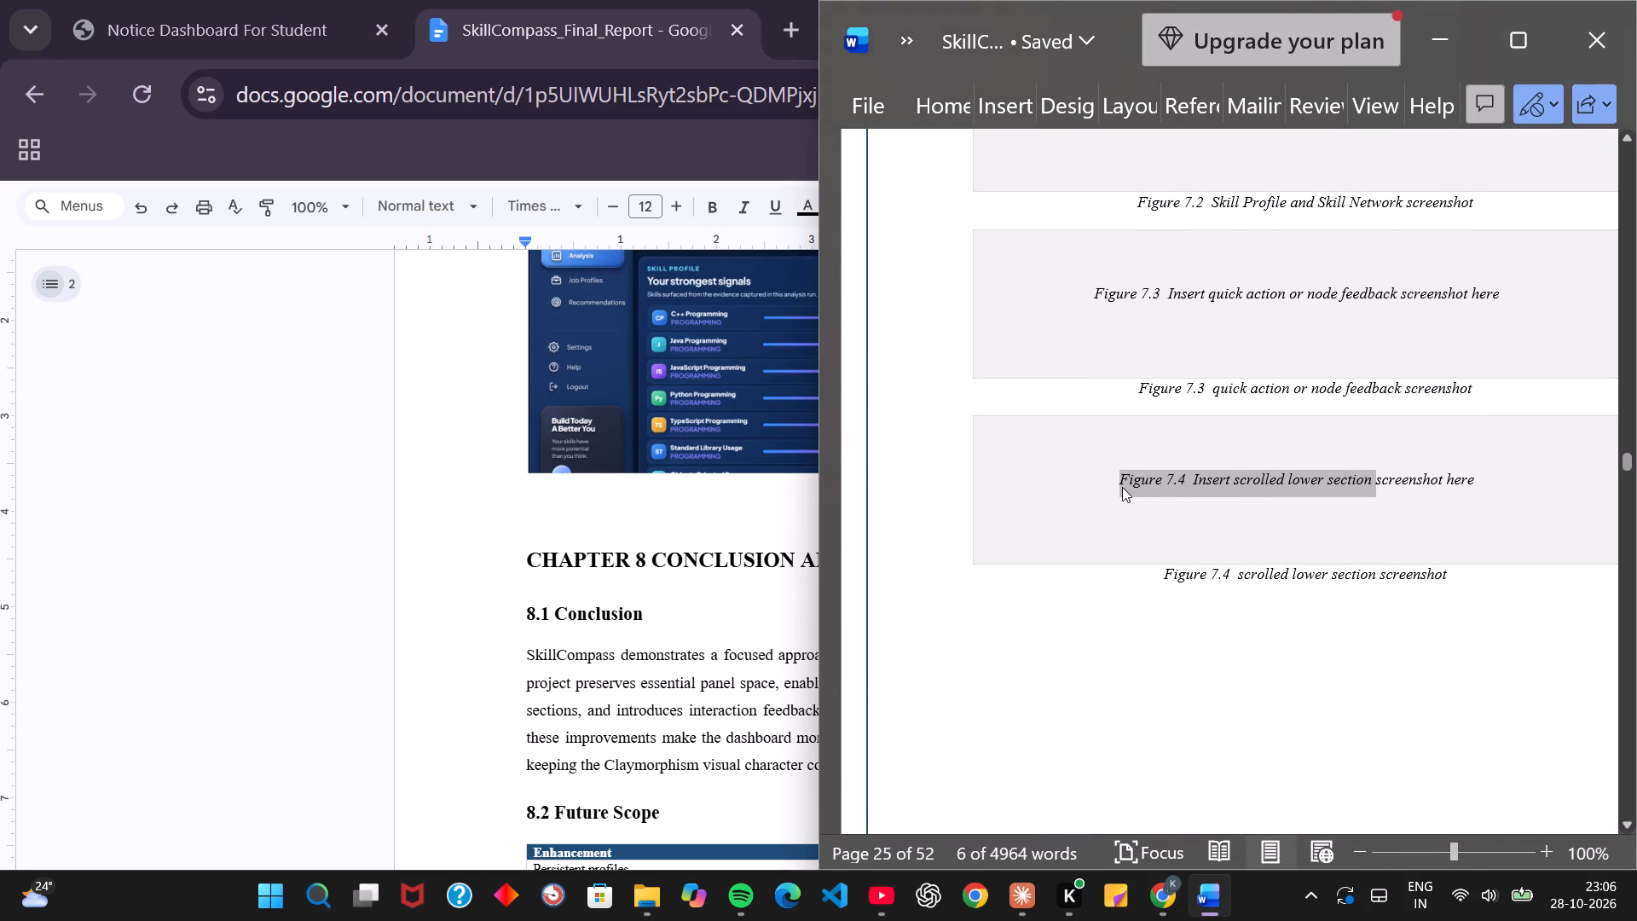
pyautogui.click(1135, 666)
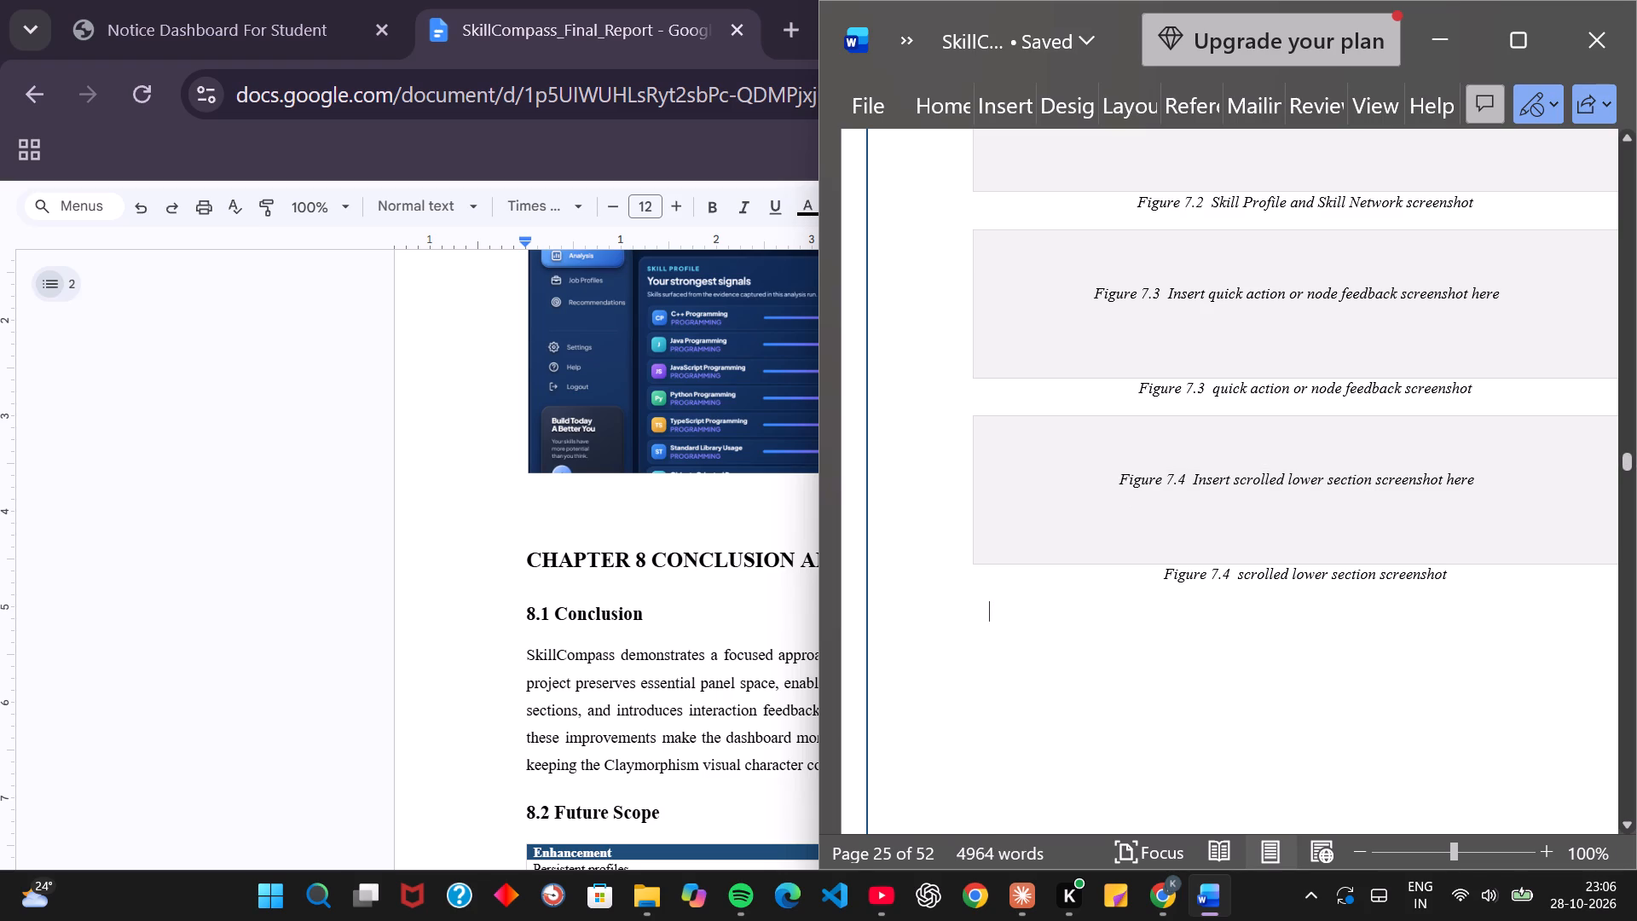
pyautogui.moveTo(1119, 475); pyautogui.dragTo(1220, 476)
pyautogui.scroll(1, 1220, 476)
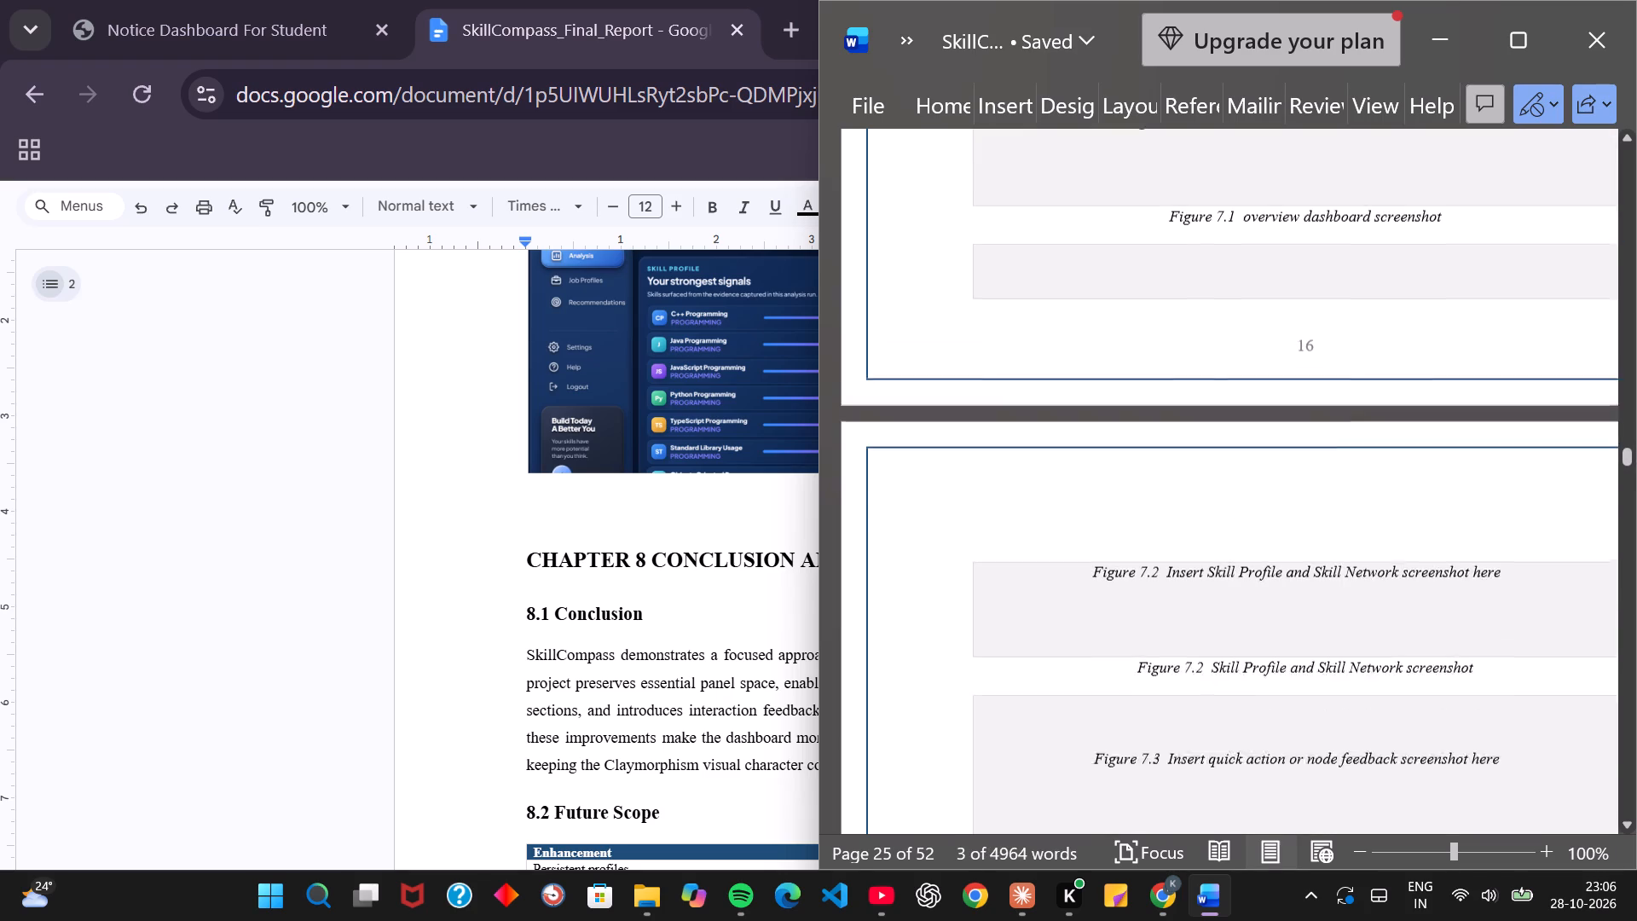
pyautogui.scroll(1, 1220, 476)
pyautogui.scroll(-1, 1220, 476)
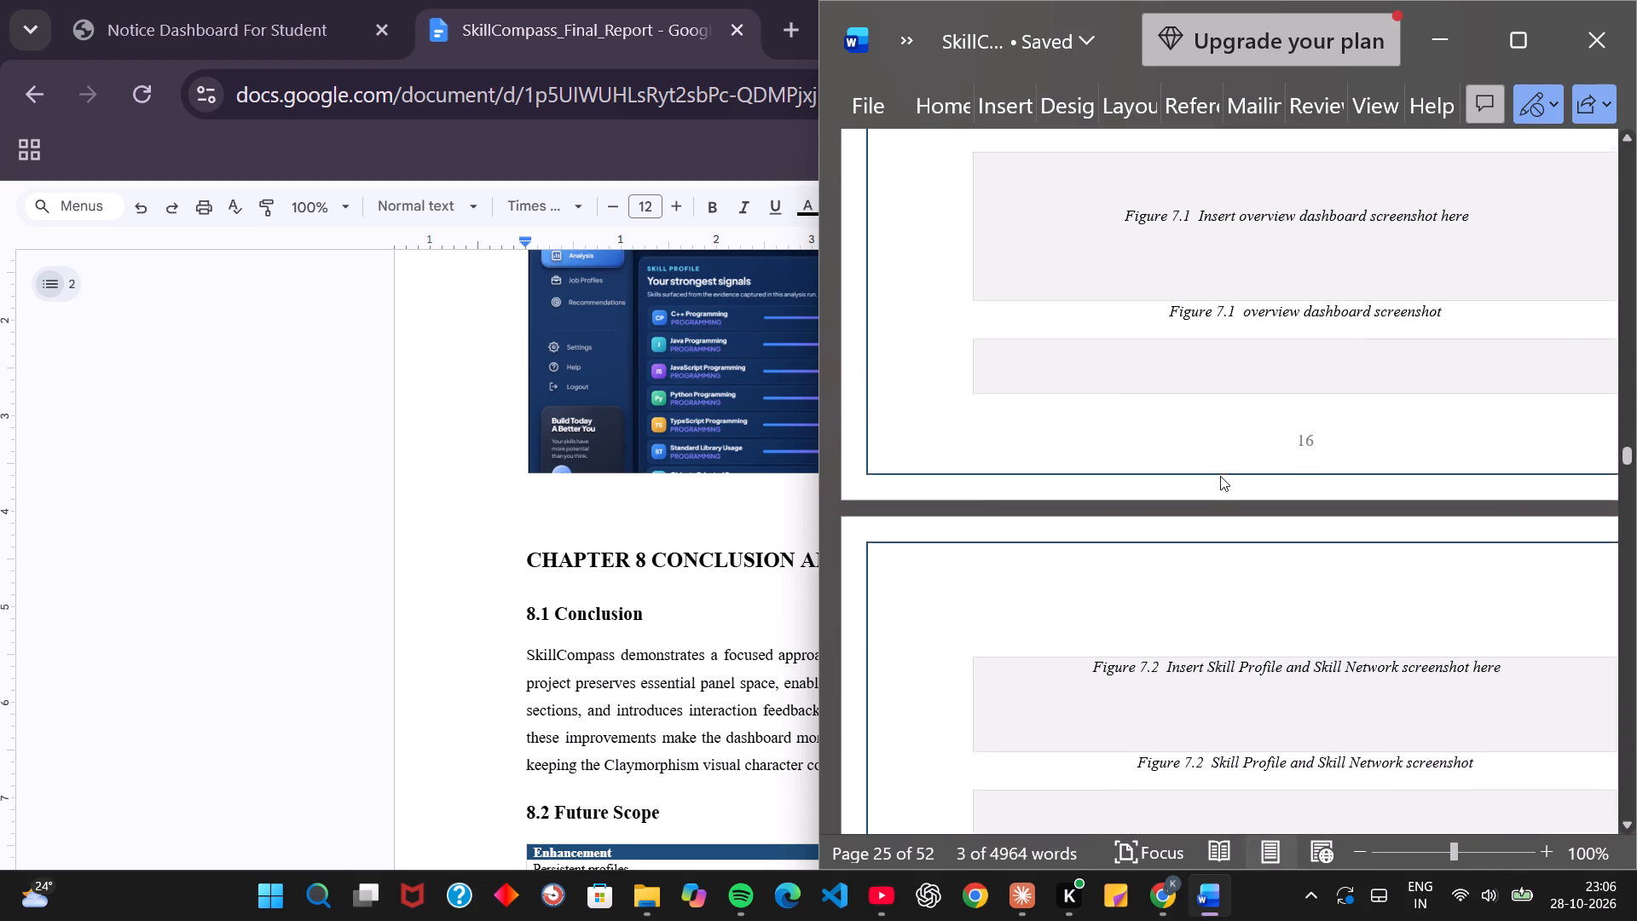
pyautogui.scroll(-2, 1220, 476)
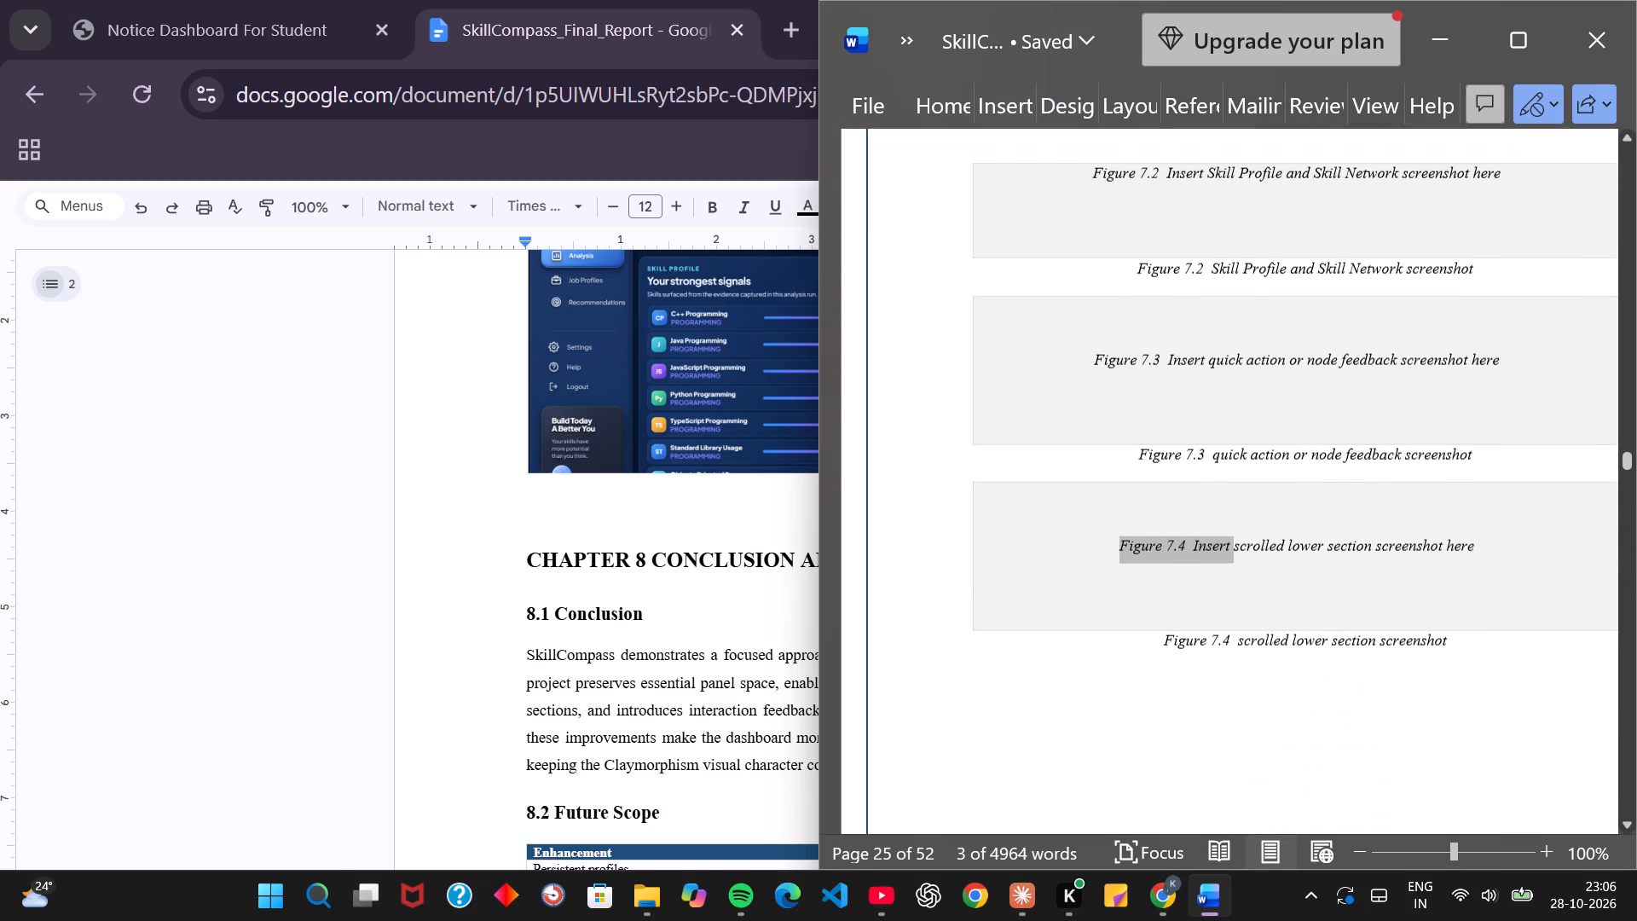
pyautogui.scroll(-1, 1220, 476)
pyautogui.click(1092, 572)
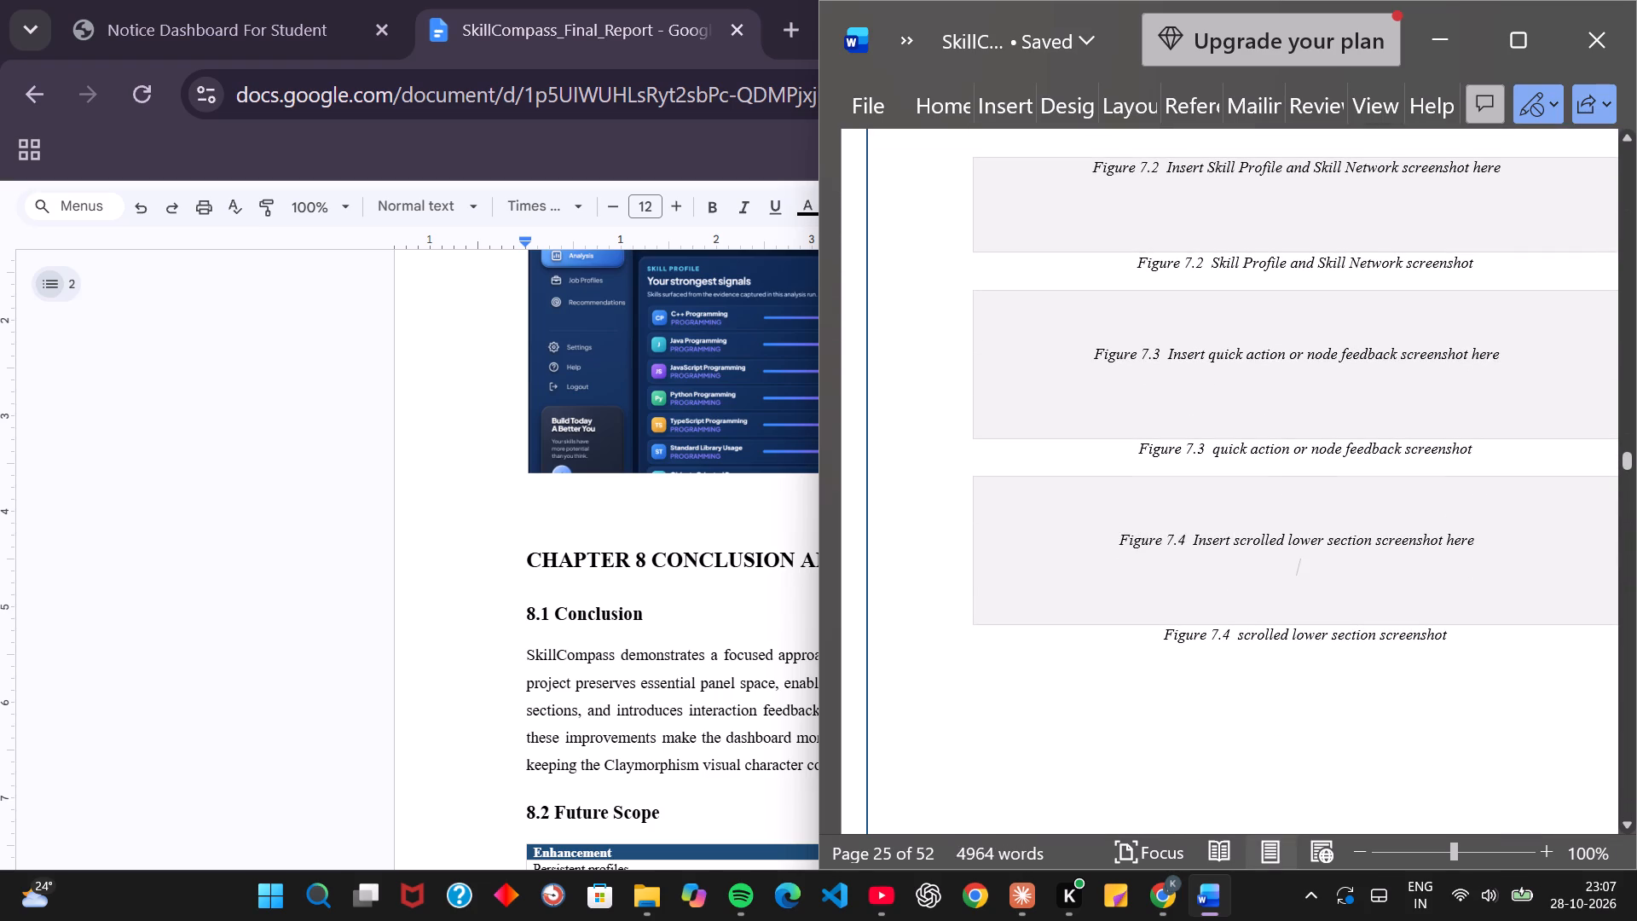
pyautogui.moveTo(1119, 541); pyautogui.dragTo(1363, 545)
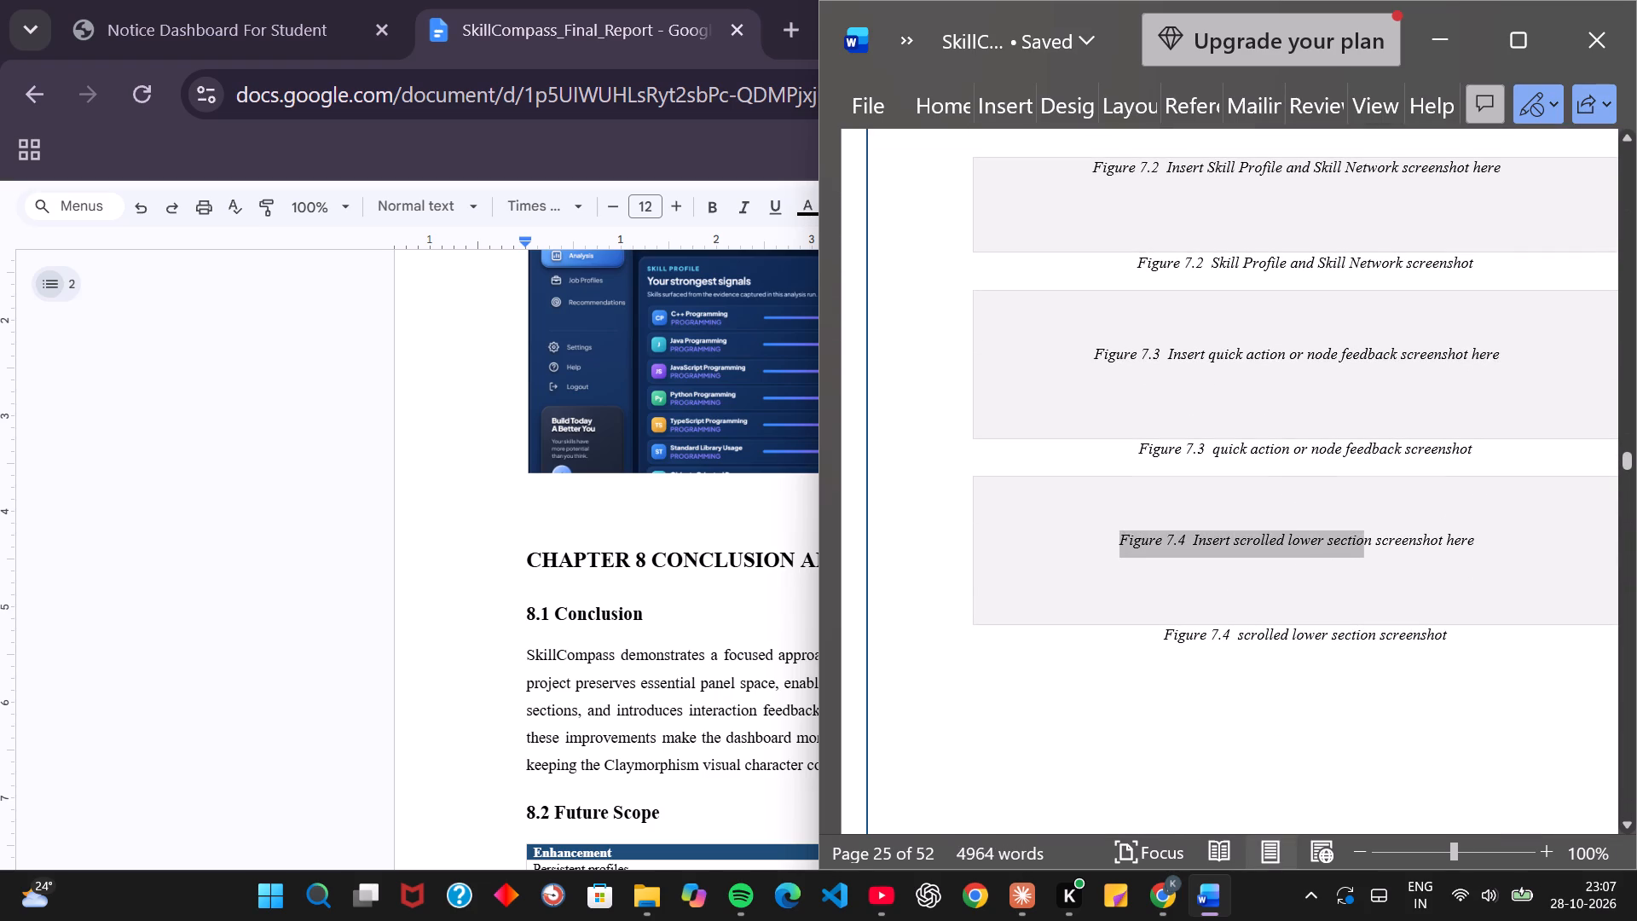
pyautogui.moveTo(1363, 545); pyautogui.dragTo(1375, 544)
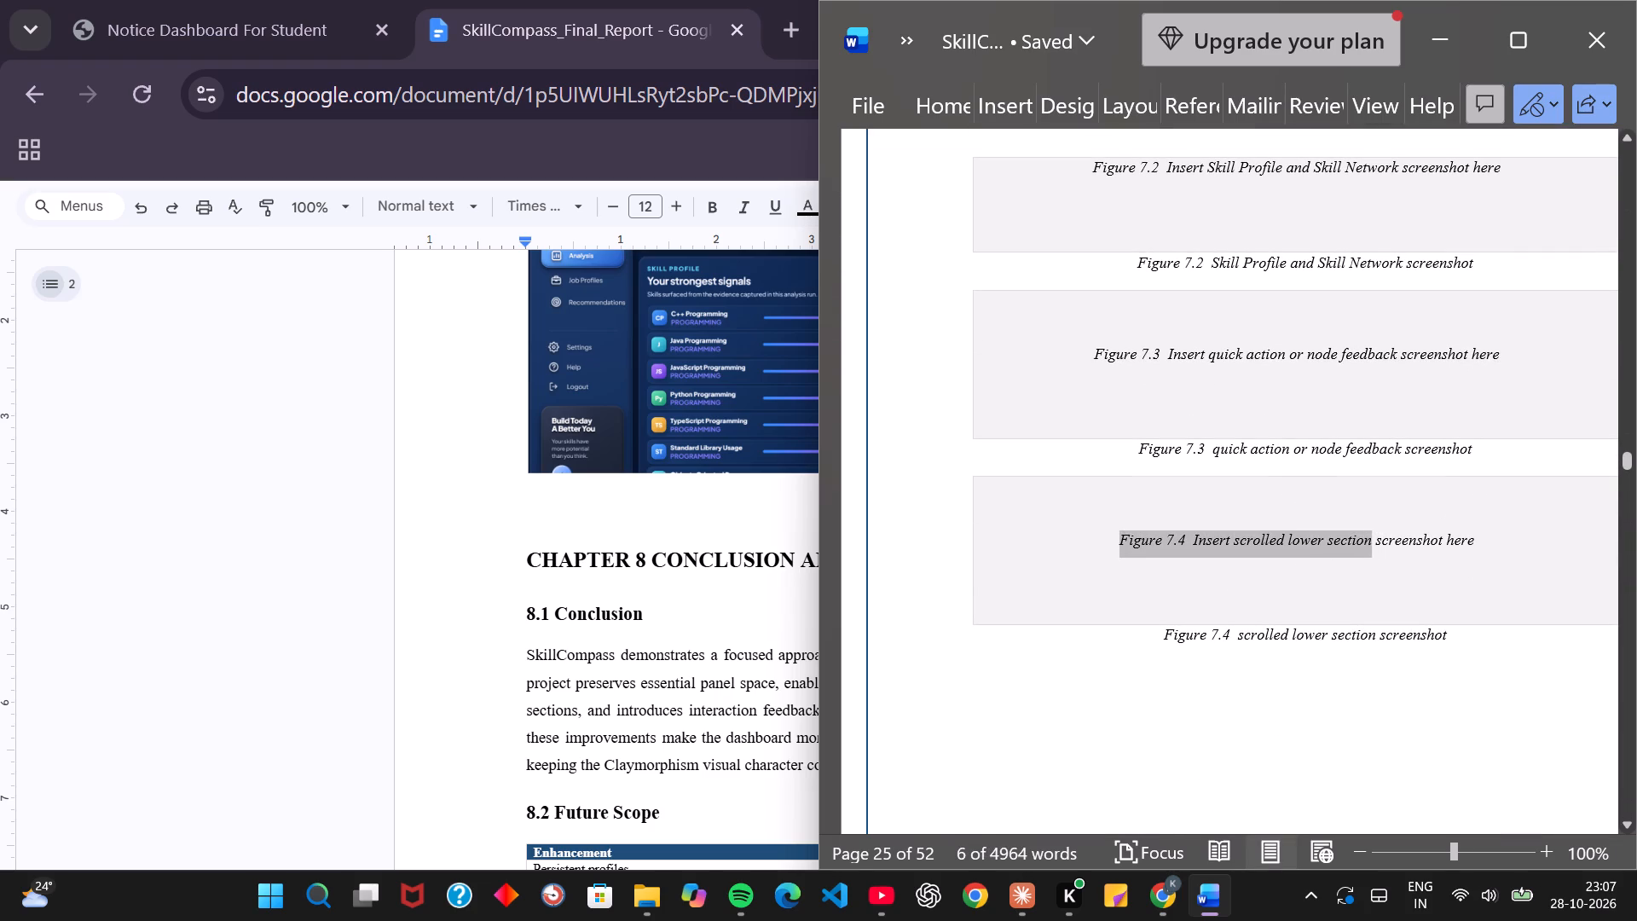
pyautogui.hotkey('ctrl', 'c')
pyautogui.click(611, 536)
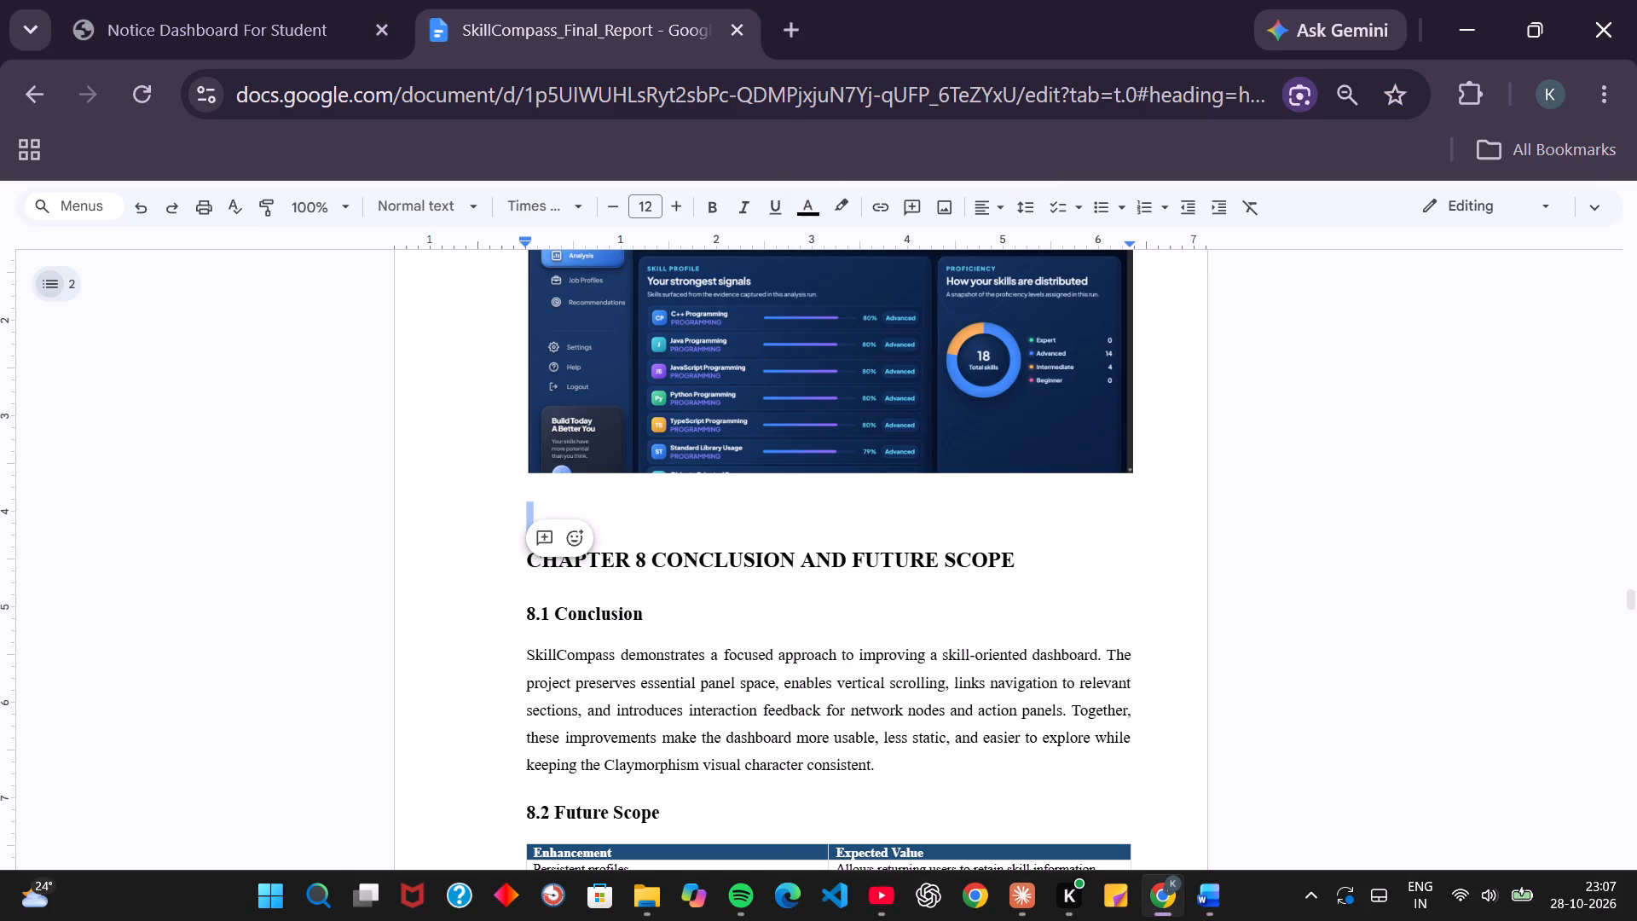
pyautogui.click(612, 505)
pyautogui.click(612, 505)
pyautogui.hotkey('ctrl', 'v')
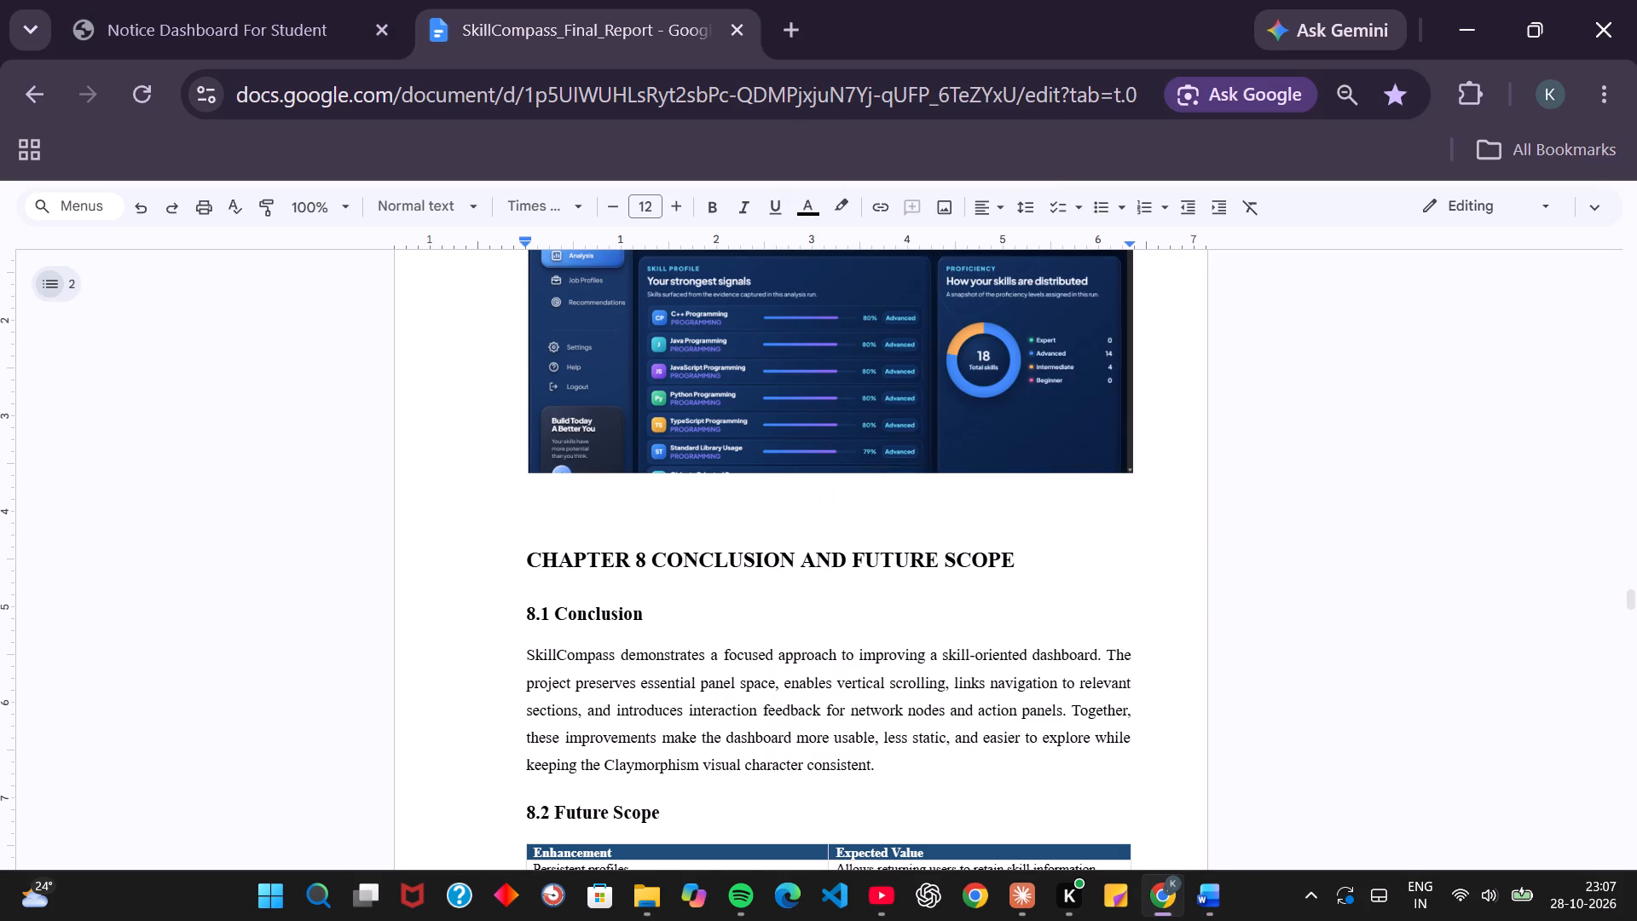
# Remove the gap before the pasted Figure 7.4 caption so that it sits directly beneath the Technical screenshot.
pyautogui.press('Left')
pyautogui.press('Left')
pyautogui.press('Left')
pyautogui.press('Left')
pyautogui.press('Left')
pyautogui.press('Left')
pyautogui.press('Left')
pyautogui.press('Left')
pyautogui.press('Left')
pyautogui.press('Left')
pyautogui.press('Left')
pyautogui.press('Left')
pyautogui.press('Left')
pyautogui.press('Left')
pyautogui.press('Left')
pyautogui.press('Left')
pyautogui.press('Left')
pyautogui.press('Left')
pyautogui.press('Left')
pyautogui.press('Left')
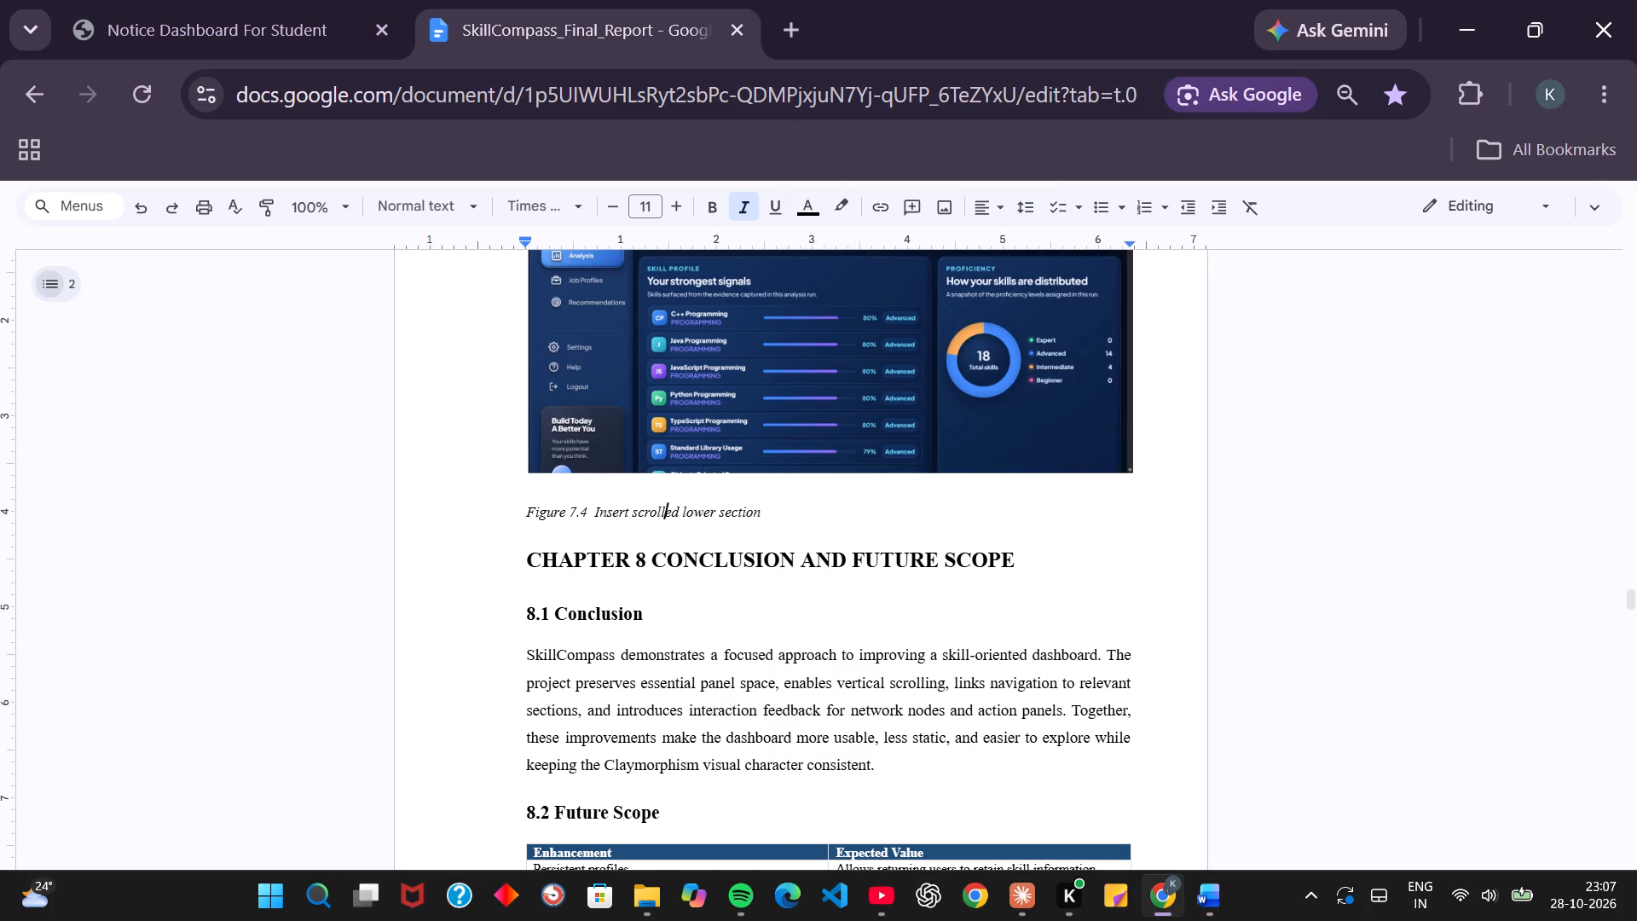
pyautogui.press('Left')
pyautogui.press('Left')
pyautogui.press('Left')
pyautogui.press('Left')
pyautogui.press('Left')
pyautogui.press('Left')
pyautogui.press('Left')
pyautogui.press('Left')
pyautogui.press('Left')
pyautogui.press('Left')
pyautogui.press('Left')
pyautogui.press('BackSpace')
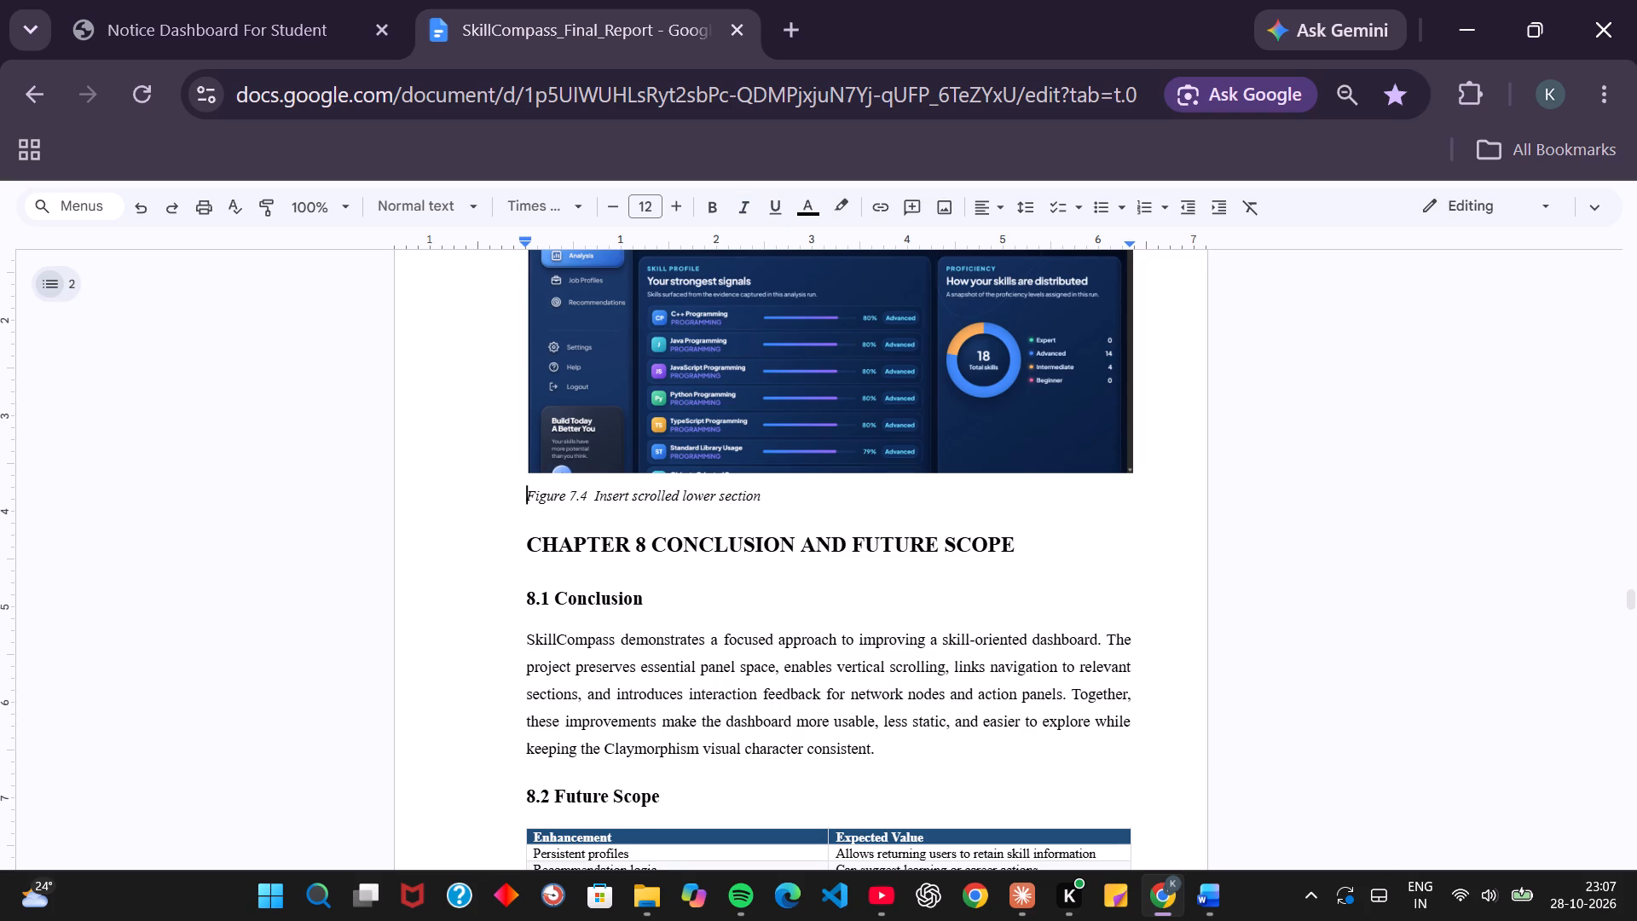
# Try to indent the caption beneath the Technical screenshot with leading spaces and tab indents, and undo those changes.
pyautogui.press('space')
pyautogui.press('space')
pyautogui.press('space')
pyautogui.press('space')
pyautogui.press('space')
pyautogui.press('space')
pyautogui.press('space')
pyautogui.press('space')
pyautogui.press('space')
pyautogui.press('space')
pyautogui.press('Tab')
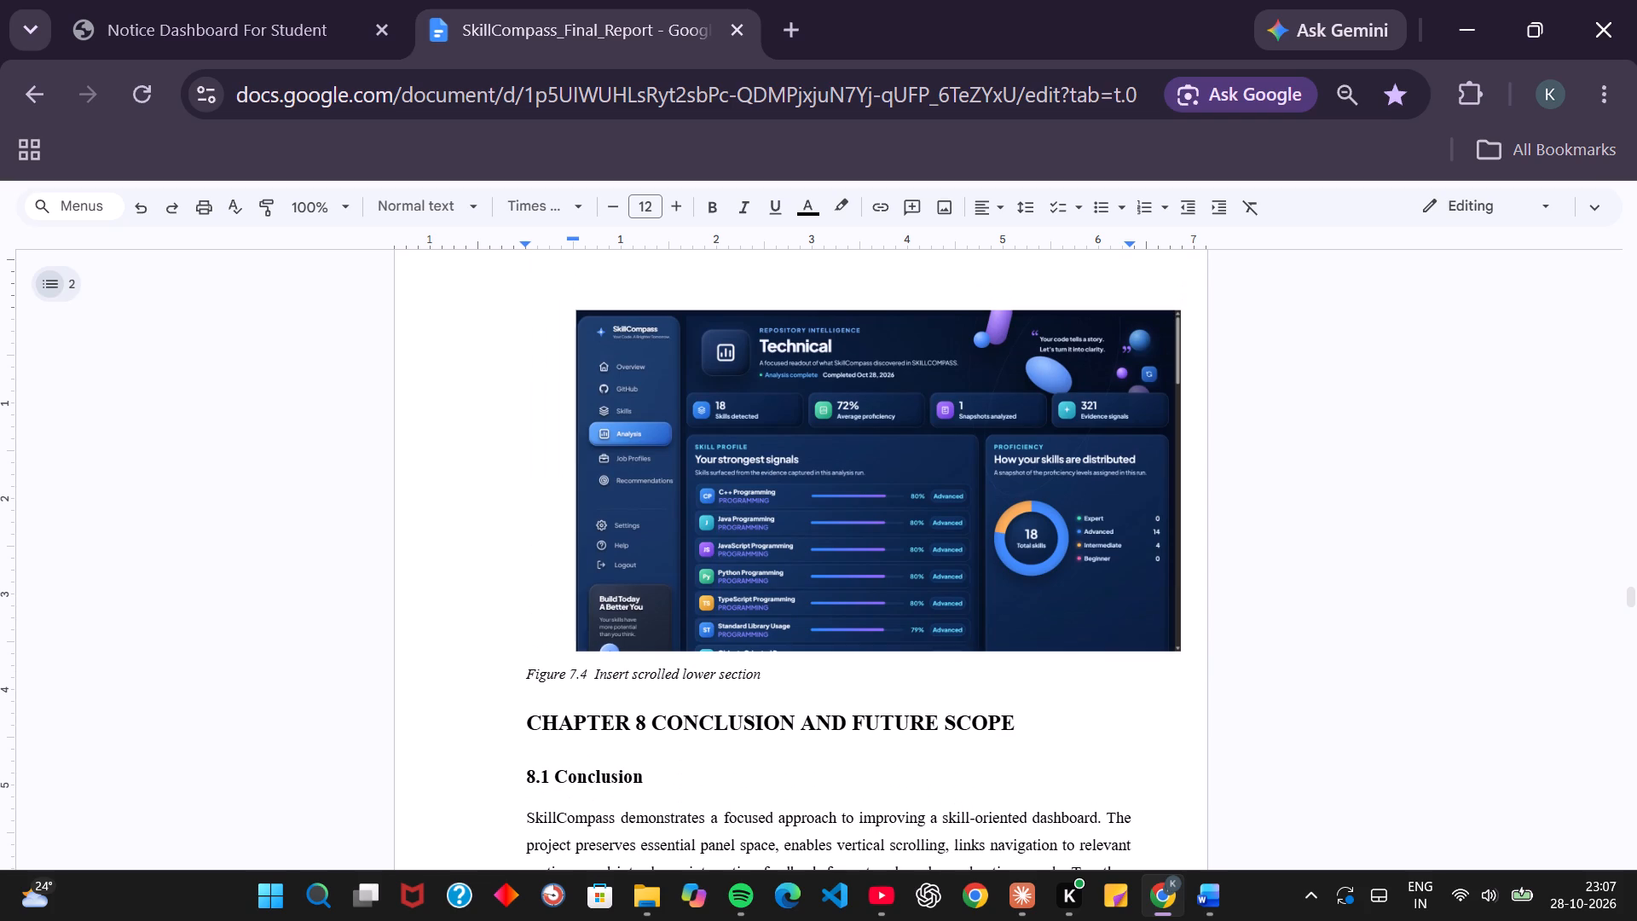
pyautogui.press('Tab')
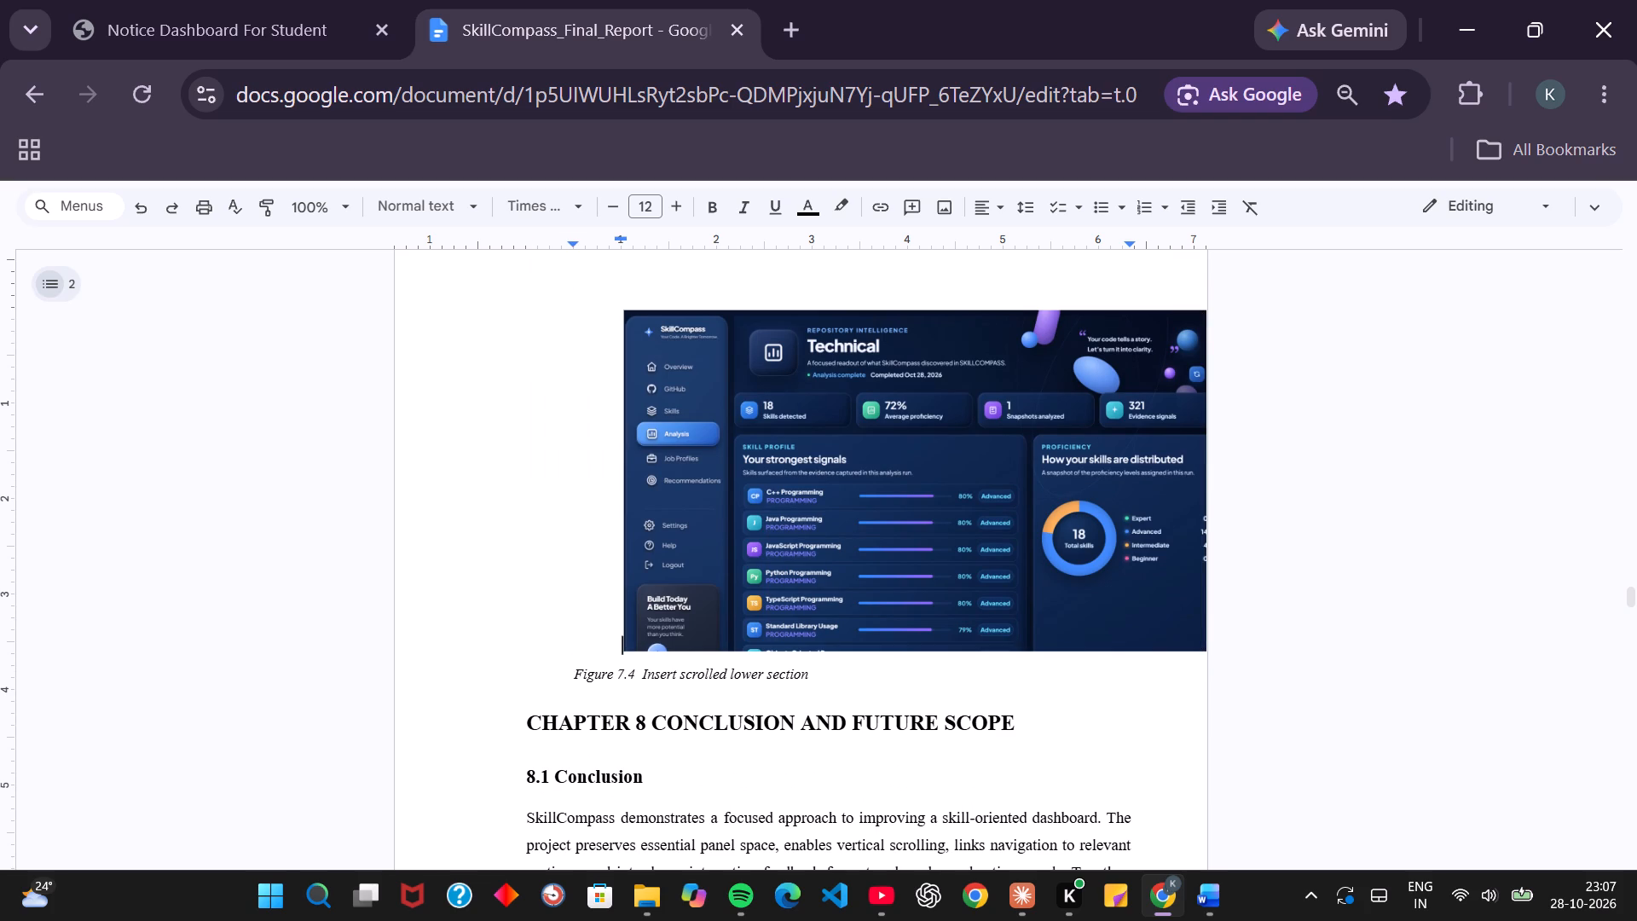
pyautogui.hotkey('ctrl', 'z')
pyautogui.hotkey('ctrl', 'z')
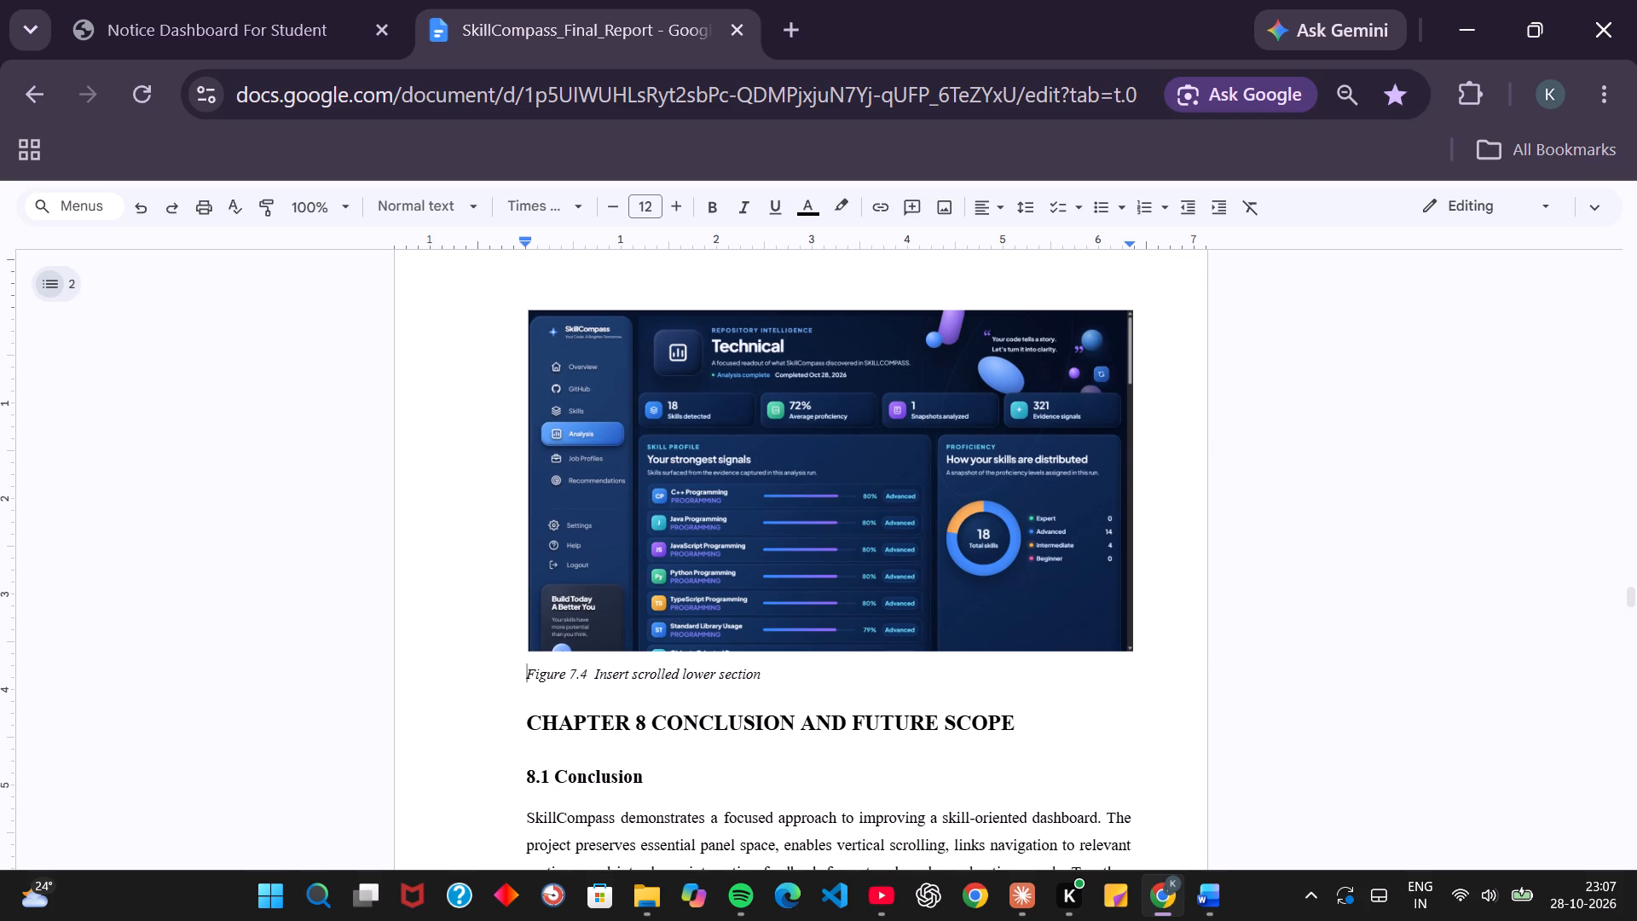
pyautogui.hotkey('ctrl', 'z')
# Shrink the Technical screenshot proportionally to about 5.6 inches wide, in keeping with the narrower Analysis History screenshot above.
pyautogui.scroll(5, 612, 505)
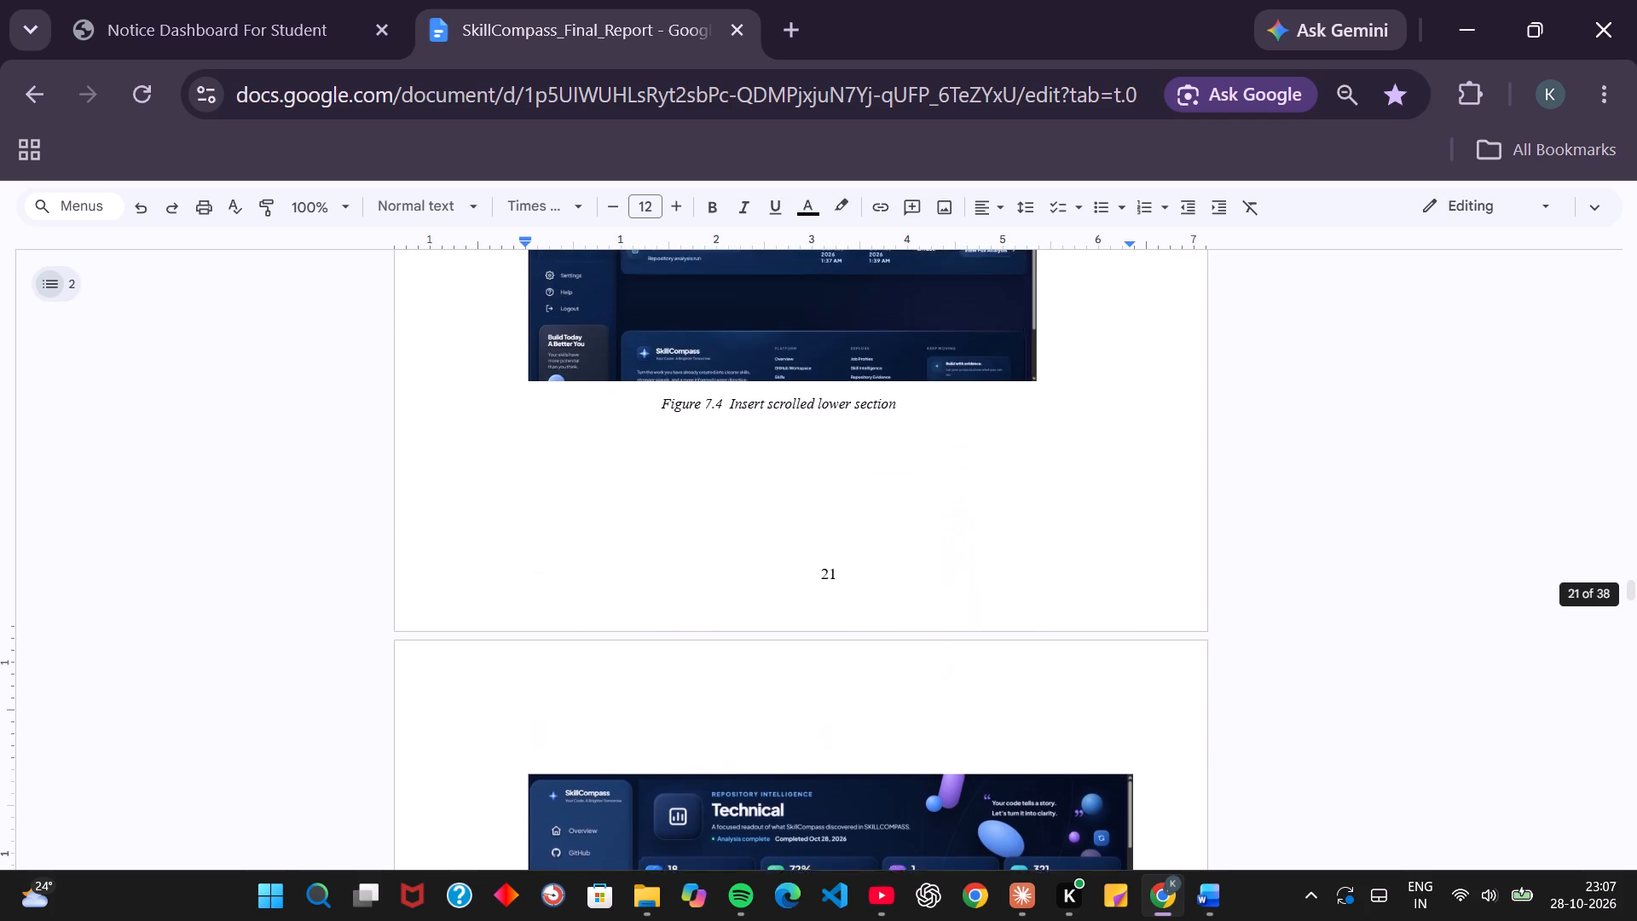
pyautogui.scroll(-3, 612, 505)
pyautogui.scroll(-2, 727, 706)
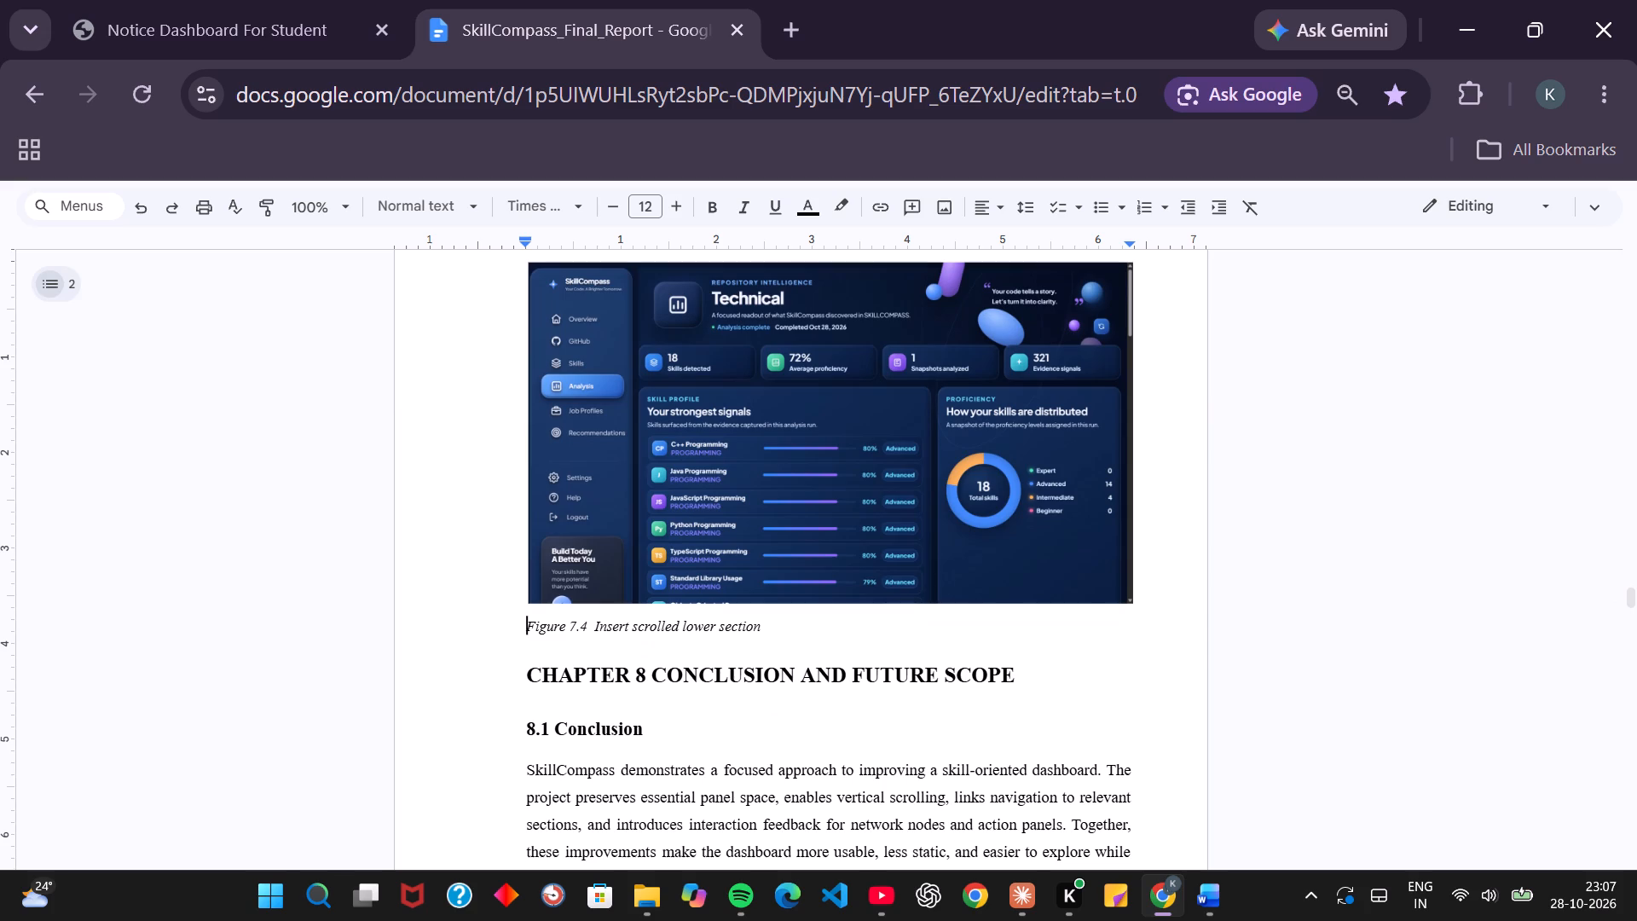
pyautogui.click(1142, 596)
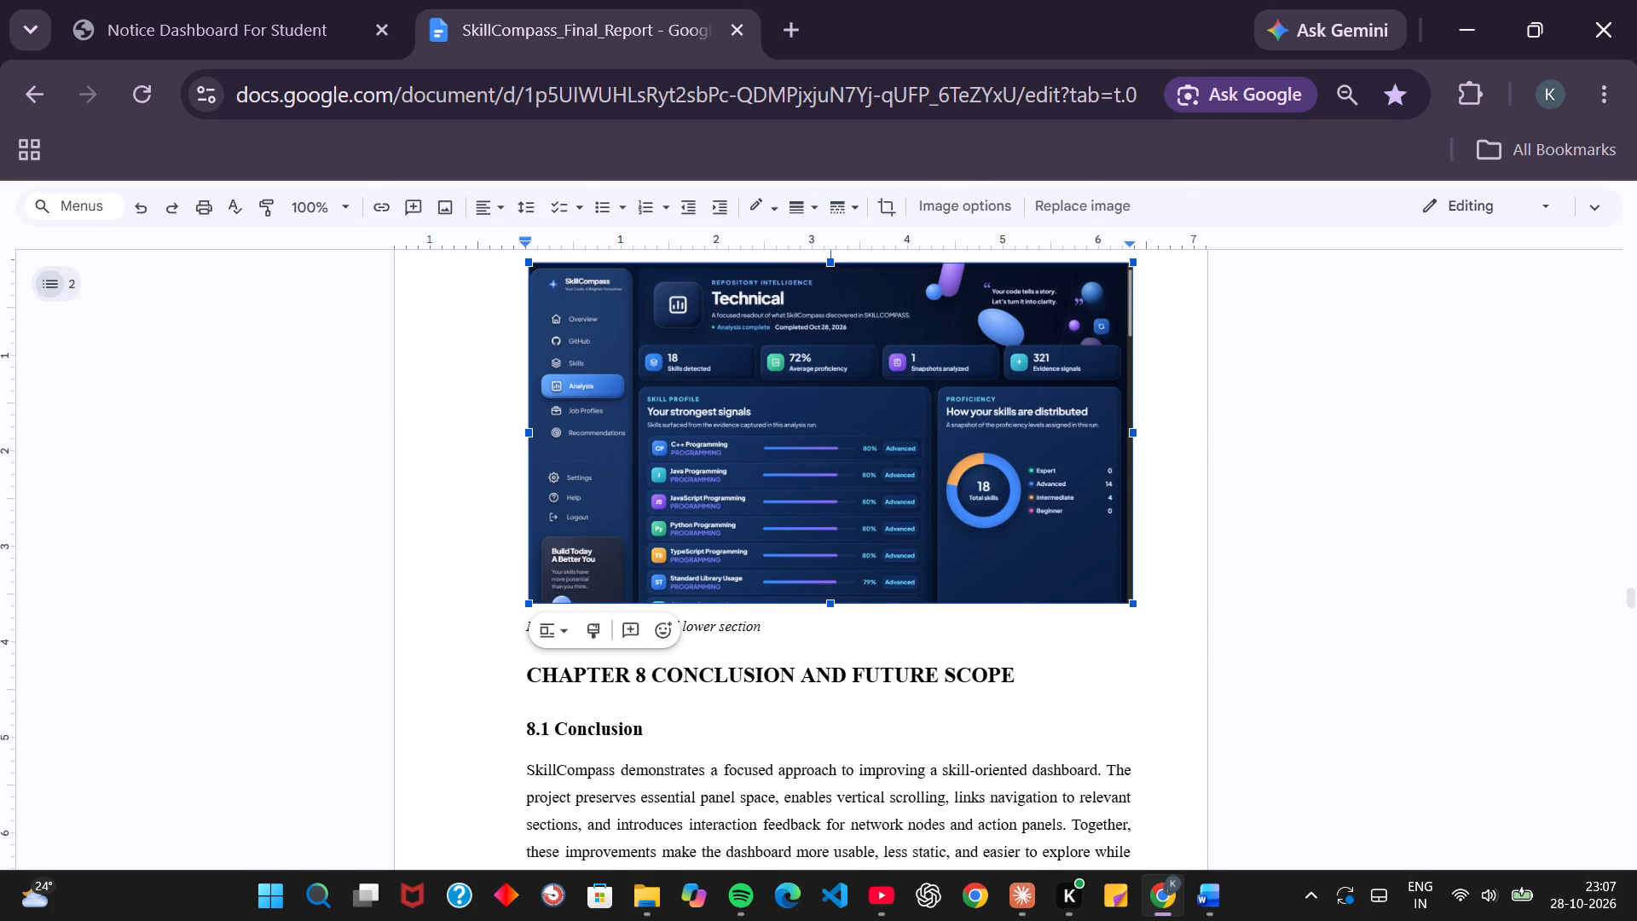
pyautogui.click(1142, 596)
pyautogui.moveTo(1143, 589); pyautogui.dragTo(1076, 560)
pyautogui.moveTo(1076, 560); pyautogui.dragTo(1135, 601)
pyautogui.moveTo(1135, 601); pyautogui.dragTo(1015, 569)
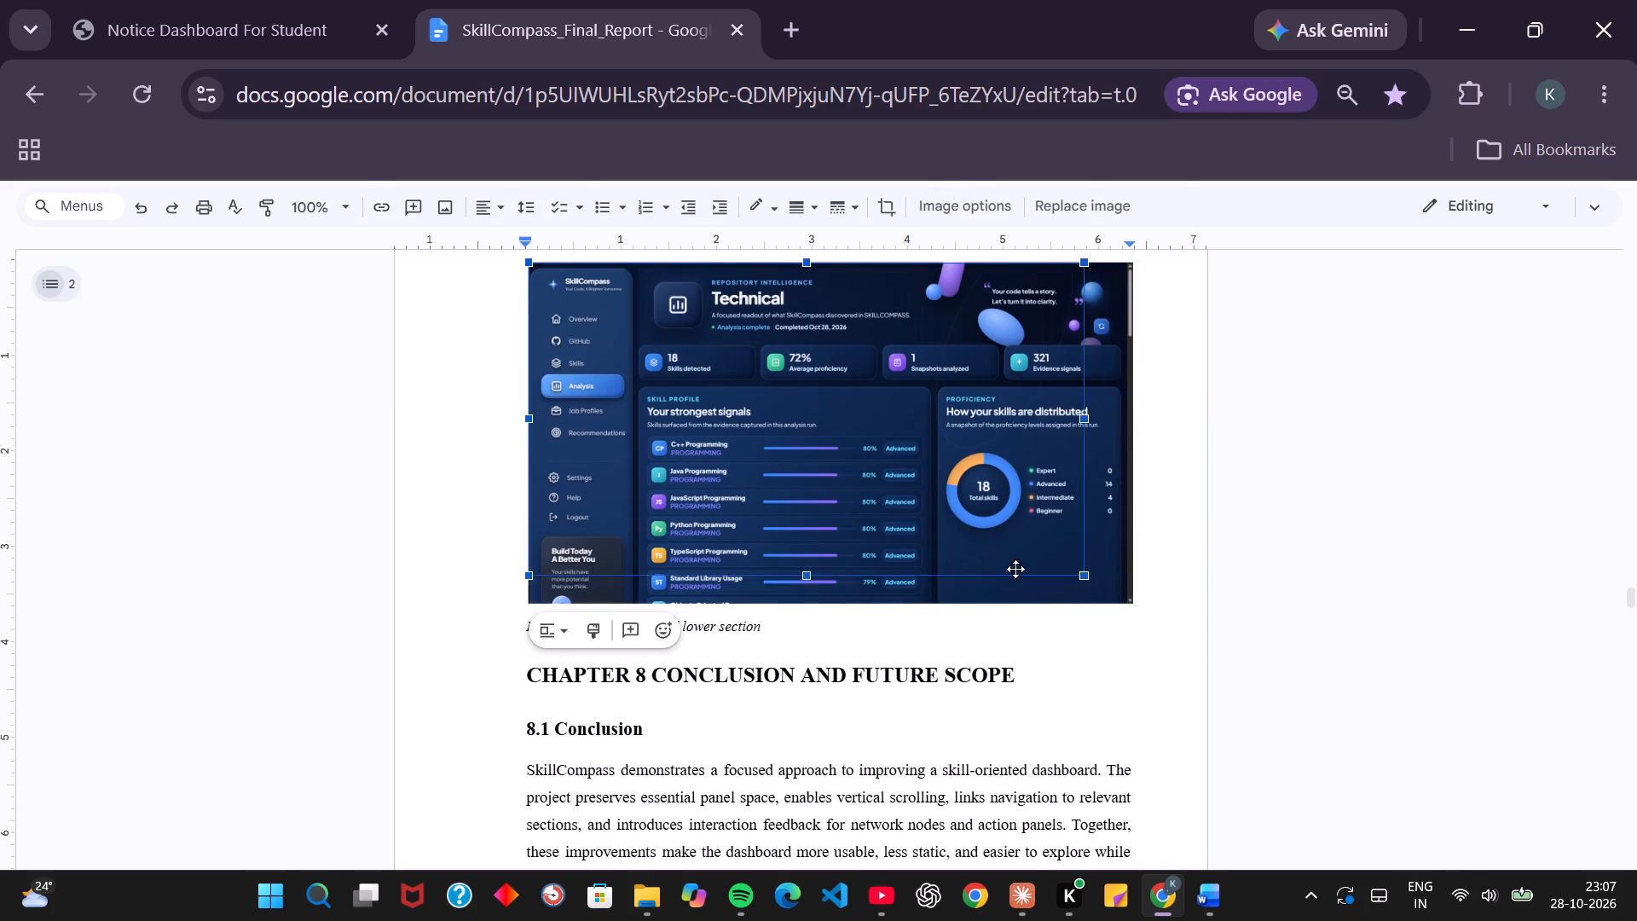
pyautogui.moveTo(1015, 569); pyautogui.dragTo(996, 561)
pyautogui.scroll(5, 996, 561)
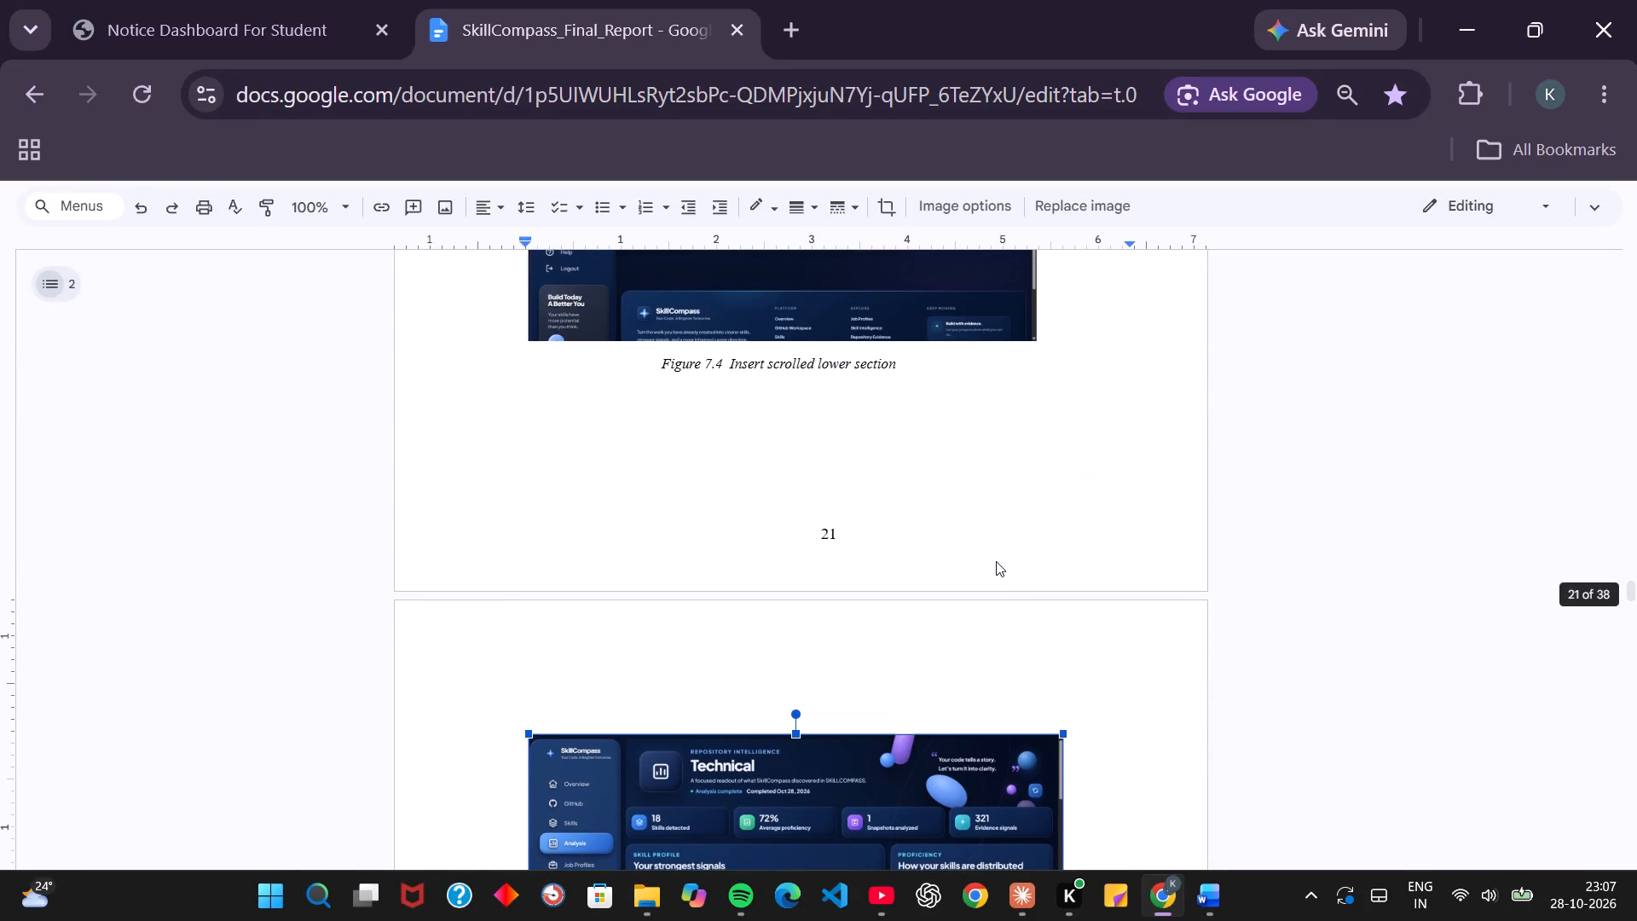
pyautogui.scroll(-2, 996, 561)
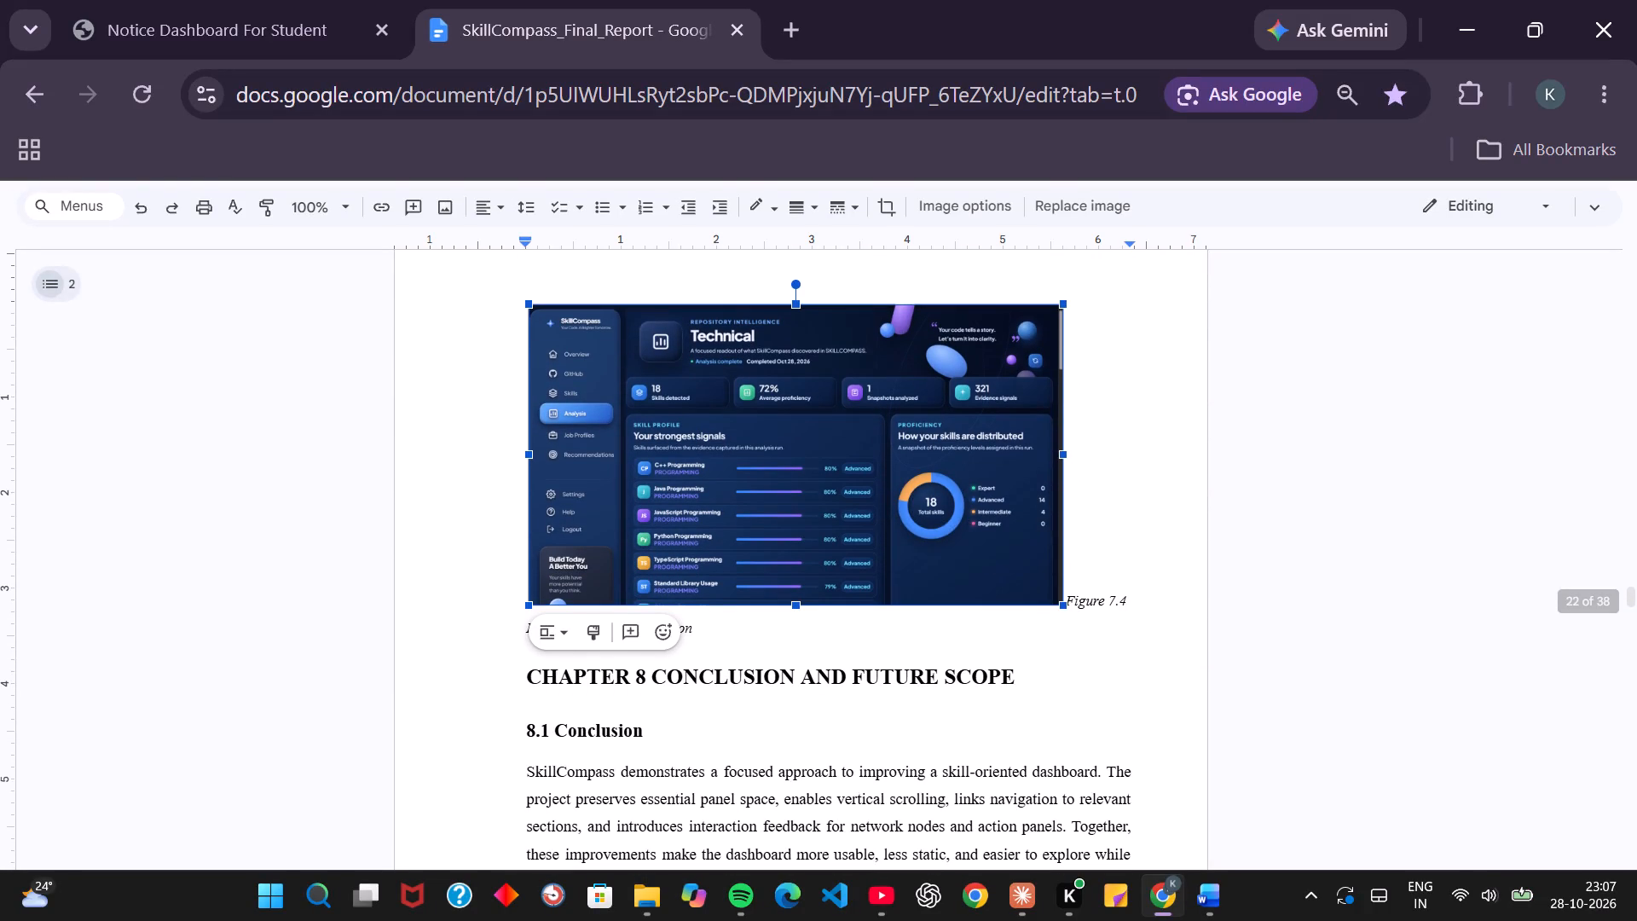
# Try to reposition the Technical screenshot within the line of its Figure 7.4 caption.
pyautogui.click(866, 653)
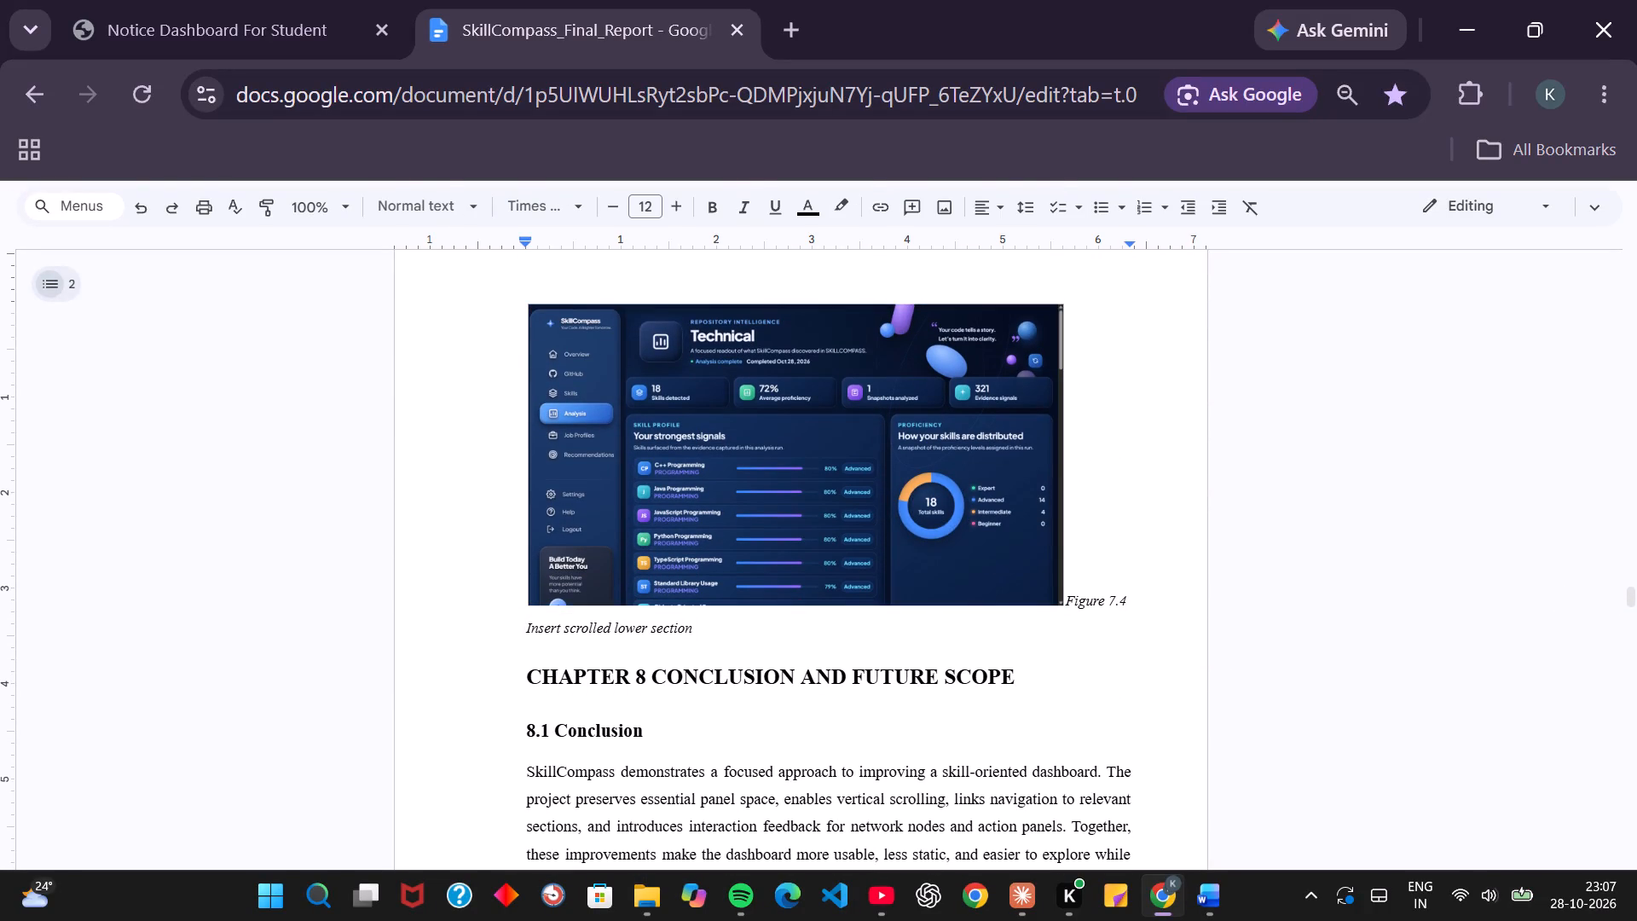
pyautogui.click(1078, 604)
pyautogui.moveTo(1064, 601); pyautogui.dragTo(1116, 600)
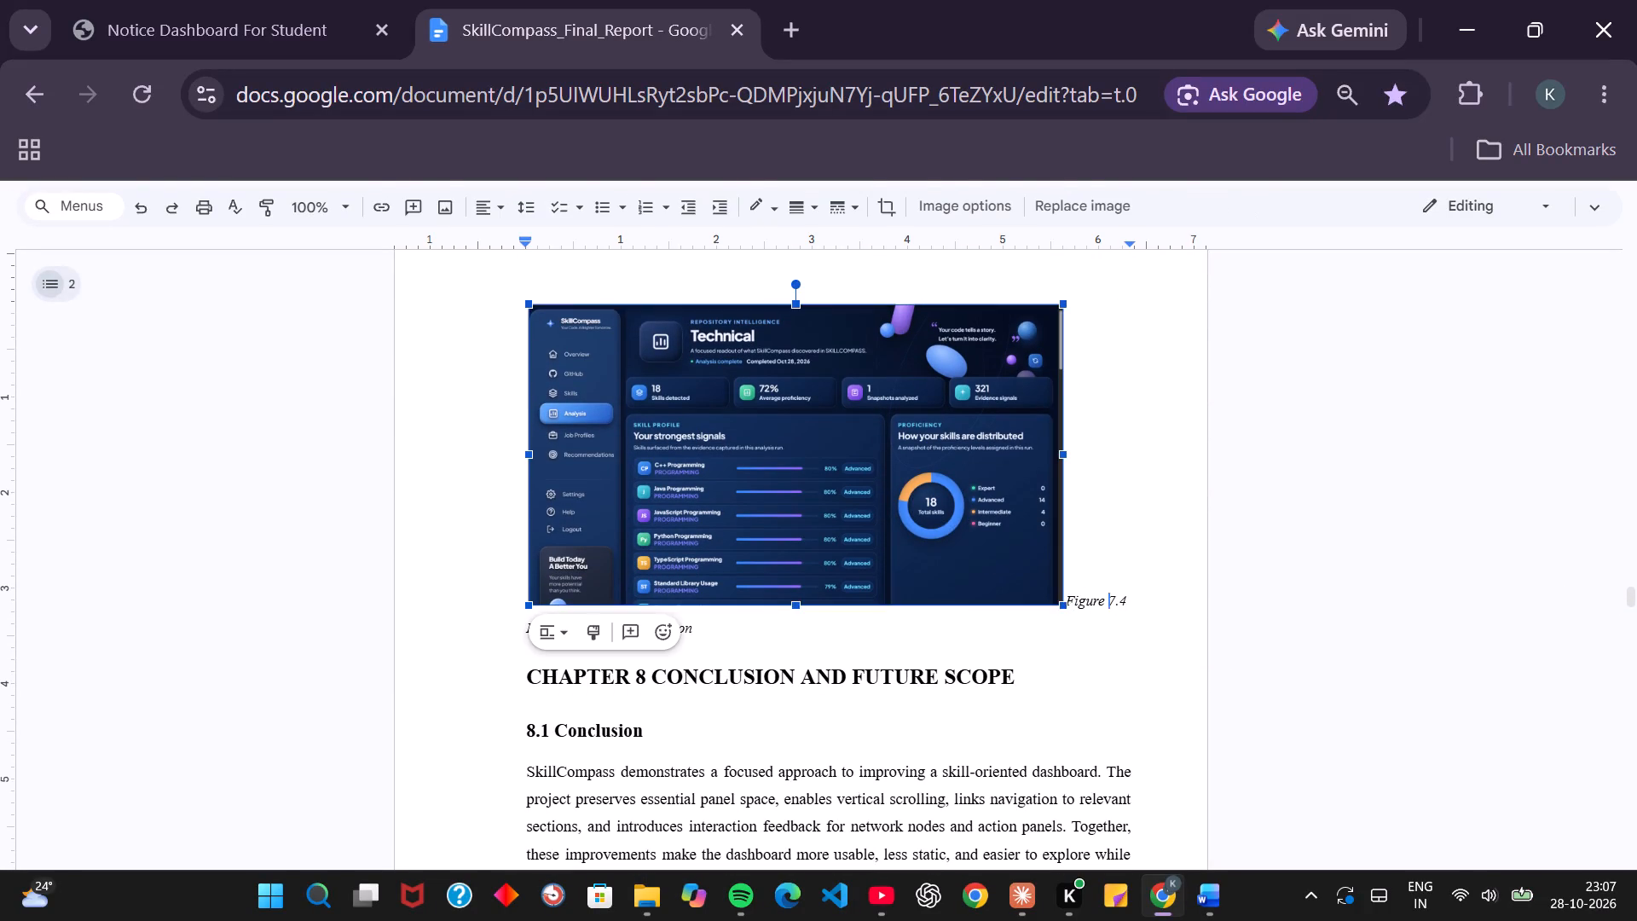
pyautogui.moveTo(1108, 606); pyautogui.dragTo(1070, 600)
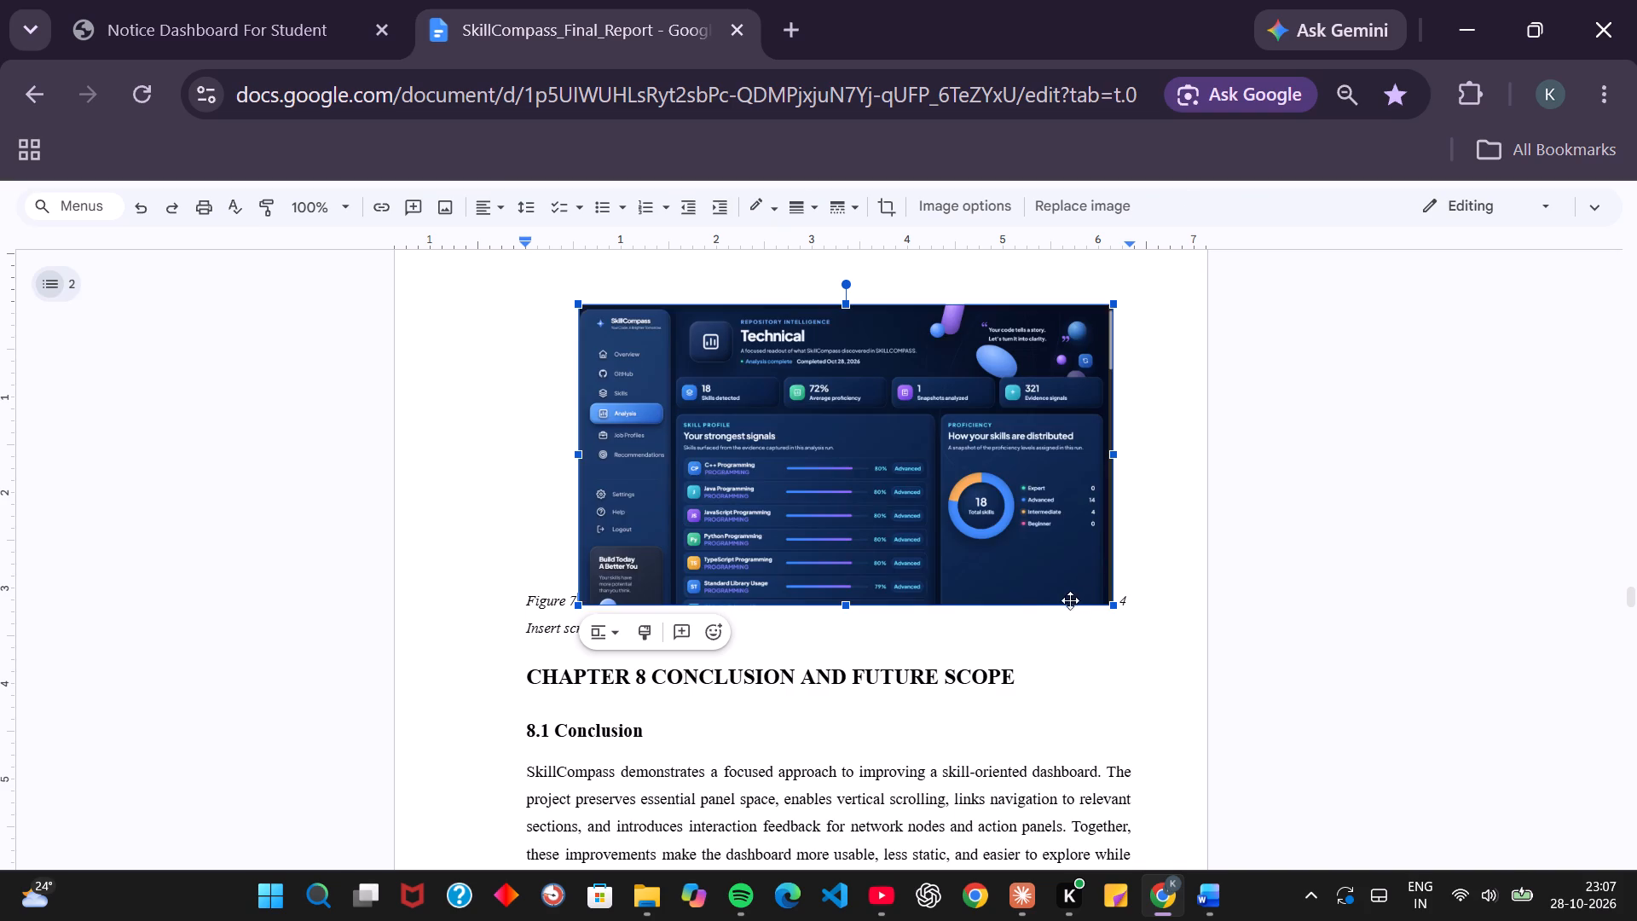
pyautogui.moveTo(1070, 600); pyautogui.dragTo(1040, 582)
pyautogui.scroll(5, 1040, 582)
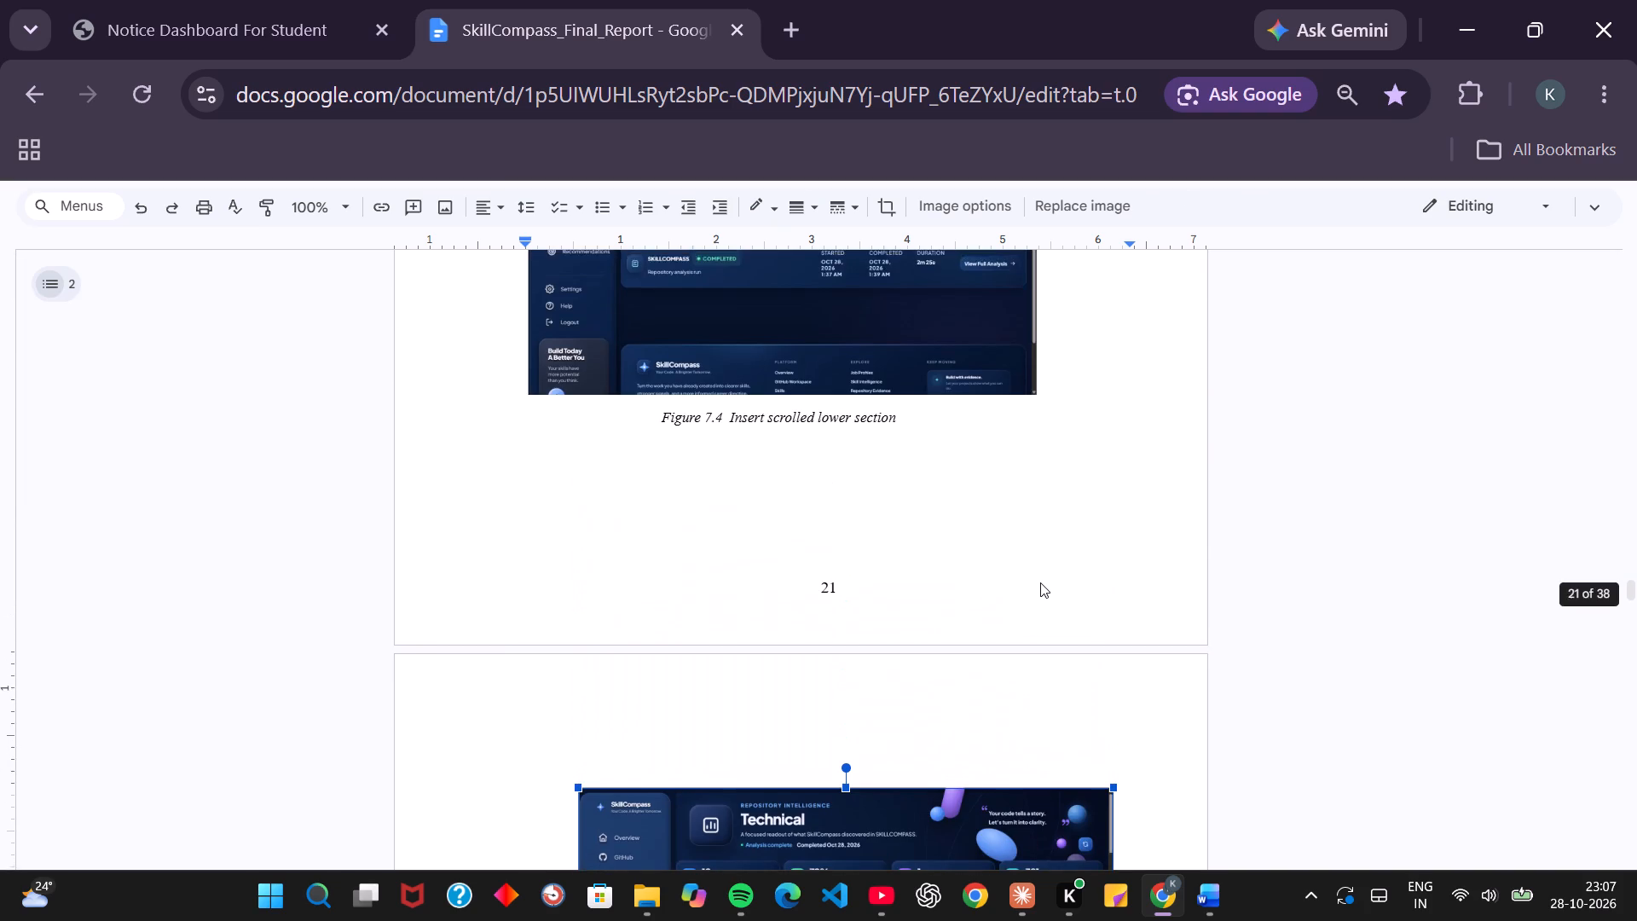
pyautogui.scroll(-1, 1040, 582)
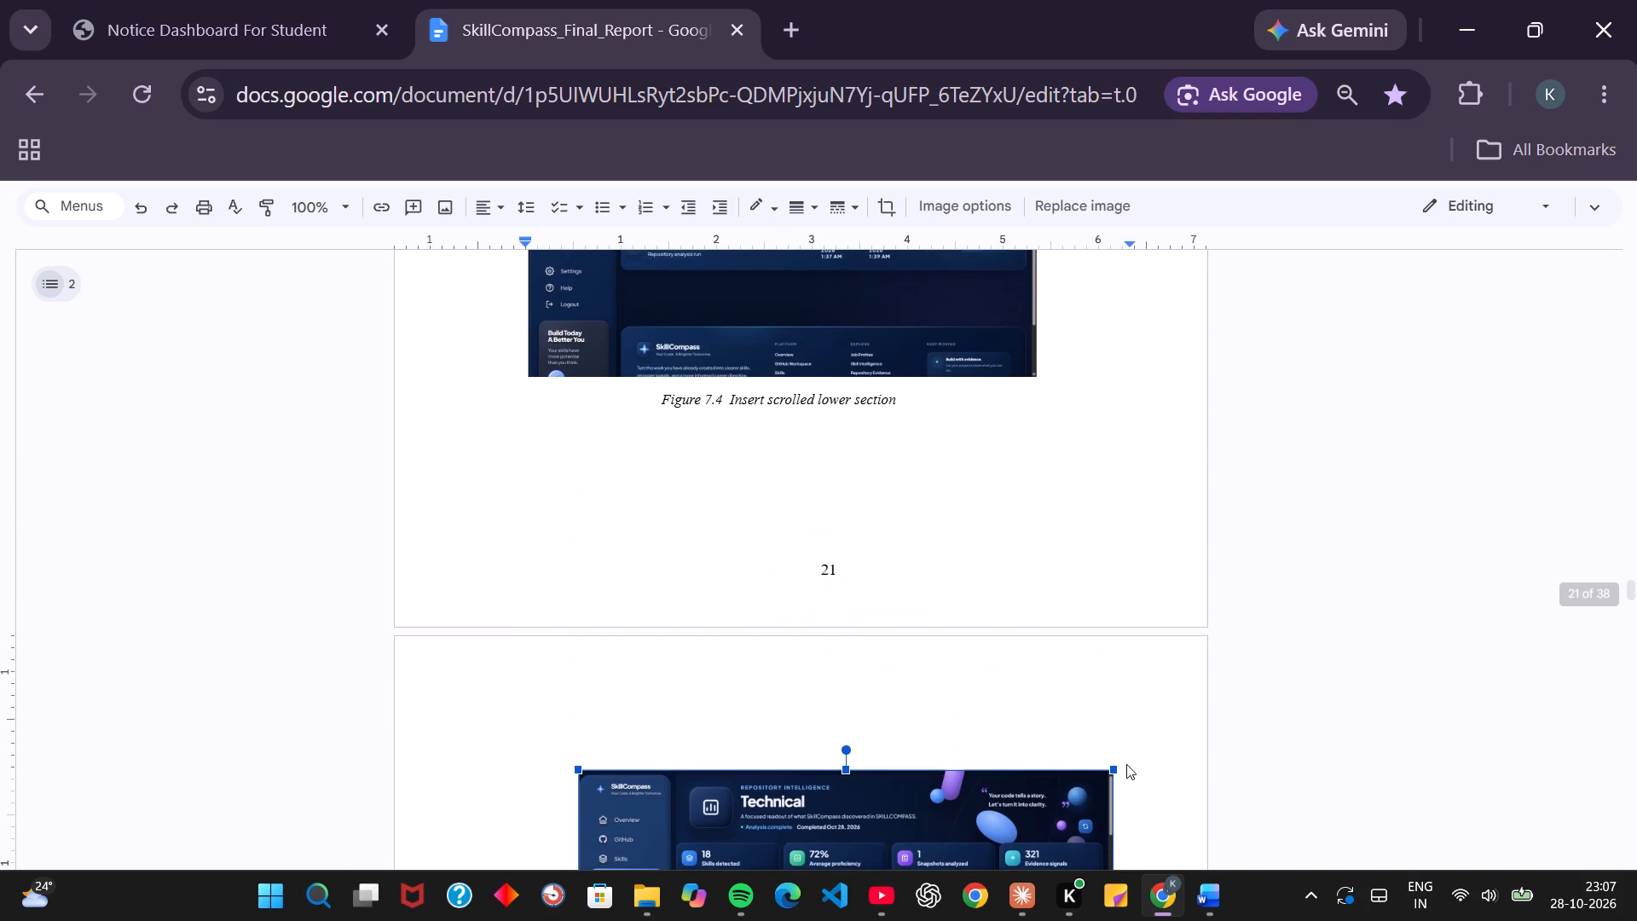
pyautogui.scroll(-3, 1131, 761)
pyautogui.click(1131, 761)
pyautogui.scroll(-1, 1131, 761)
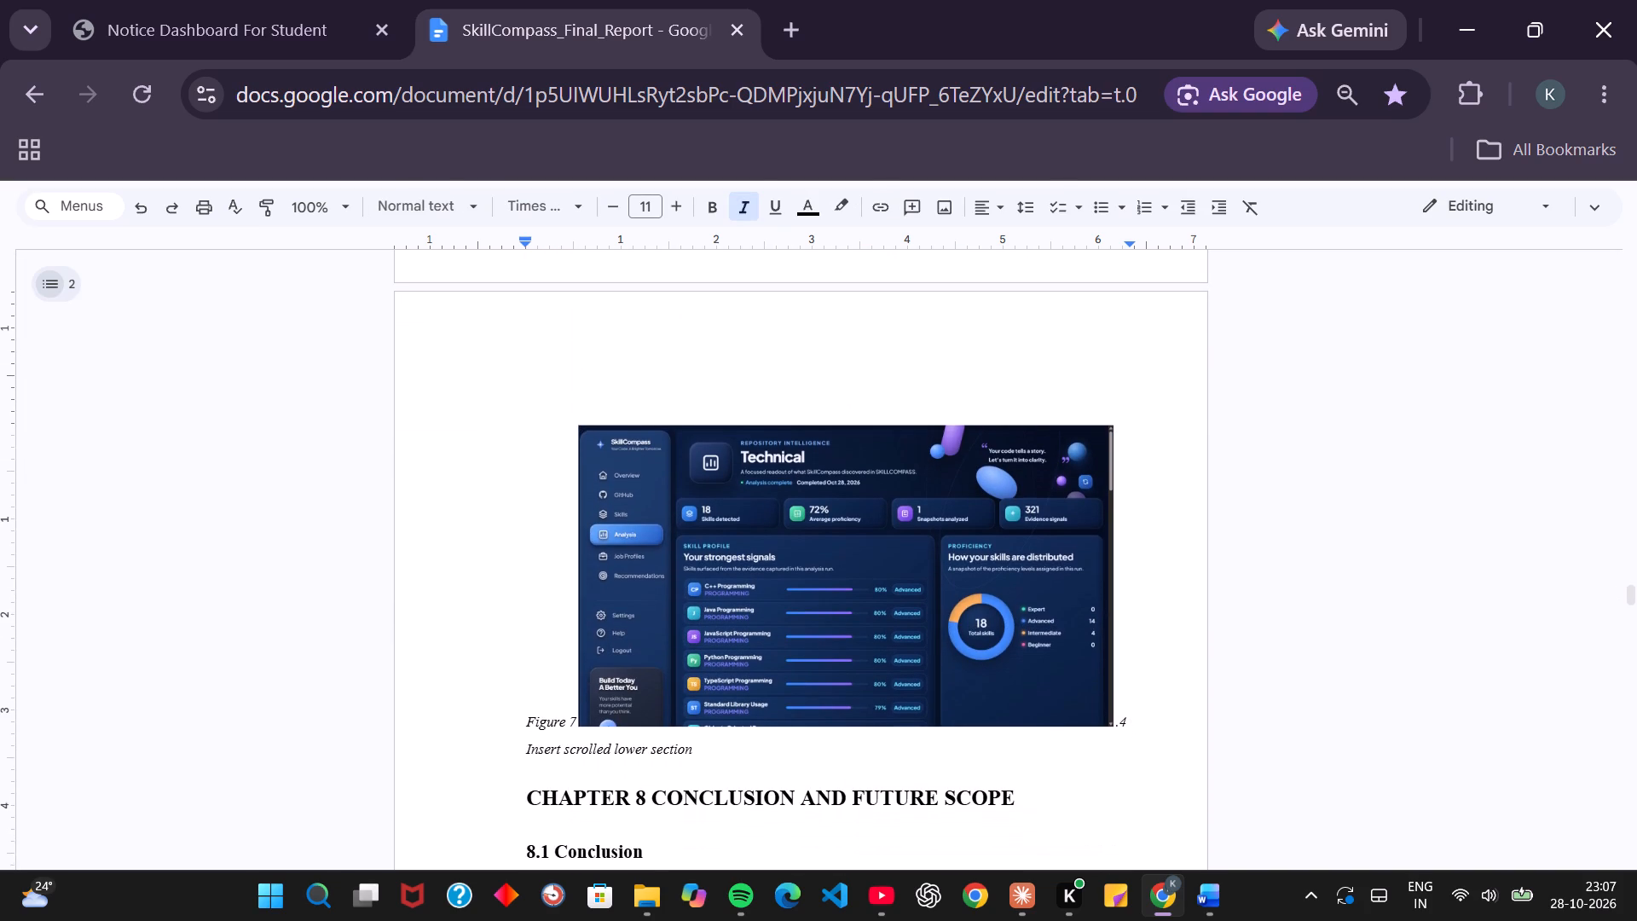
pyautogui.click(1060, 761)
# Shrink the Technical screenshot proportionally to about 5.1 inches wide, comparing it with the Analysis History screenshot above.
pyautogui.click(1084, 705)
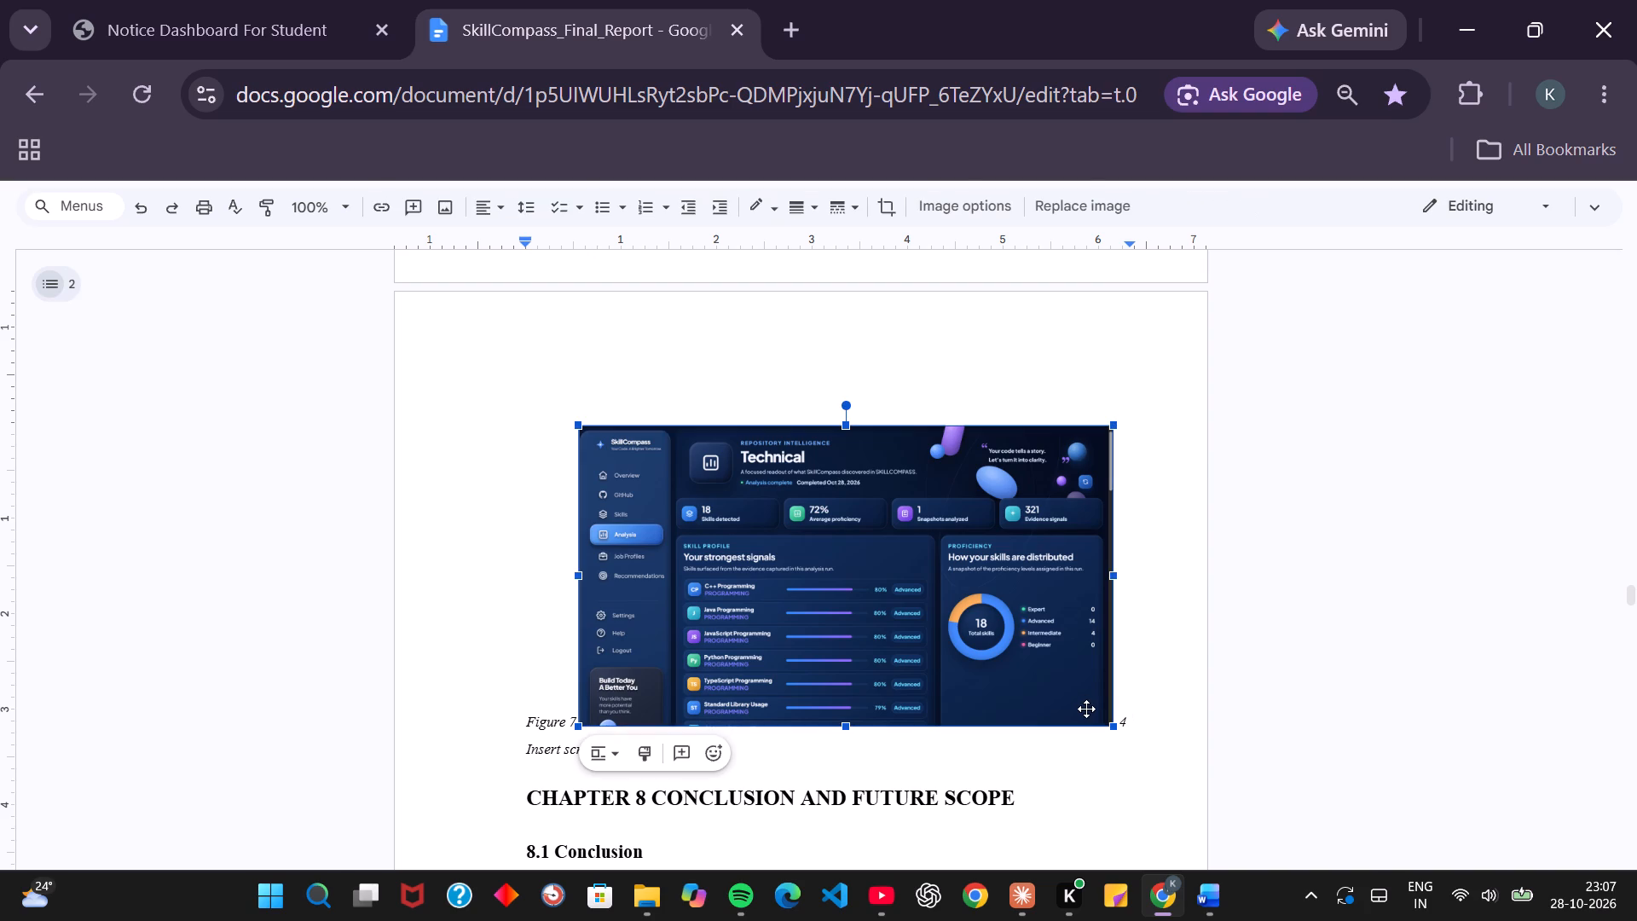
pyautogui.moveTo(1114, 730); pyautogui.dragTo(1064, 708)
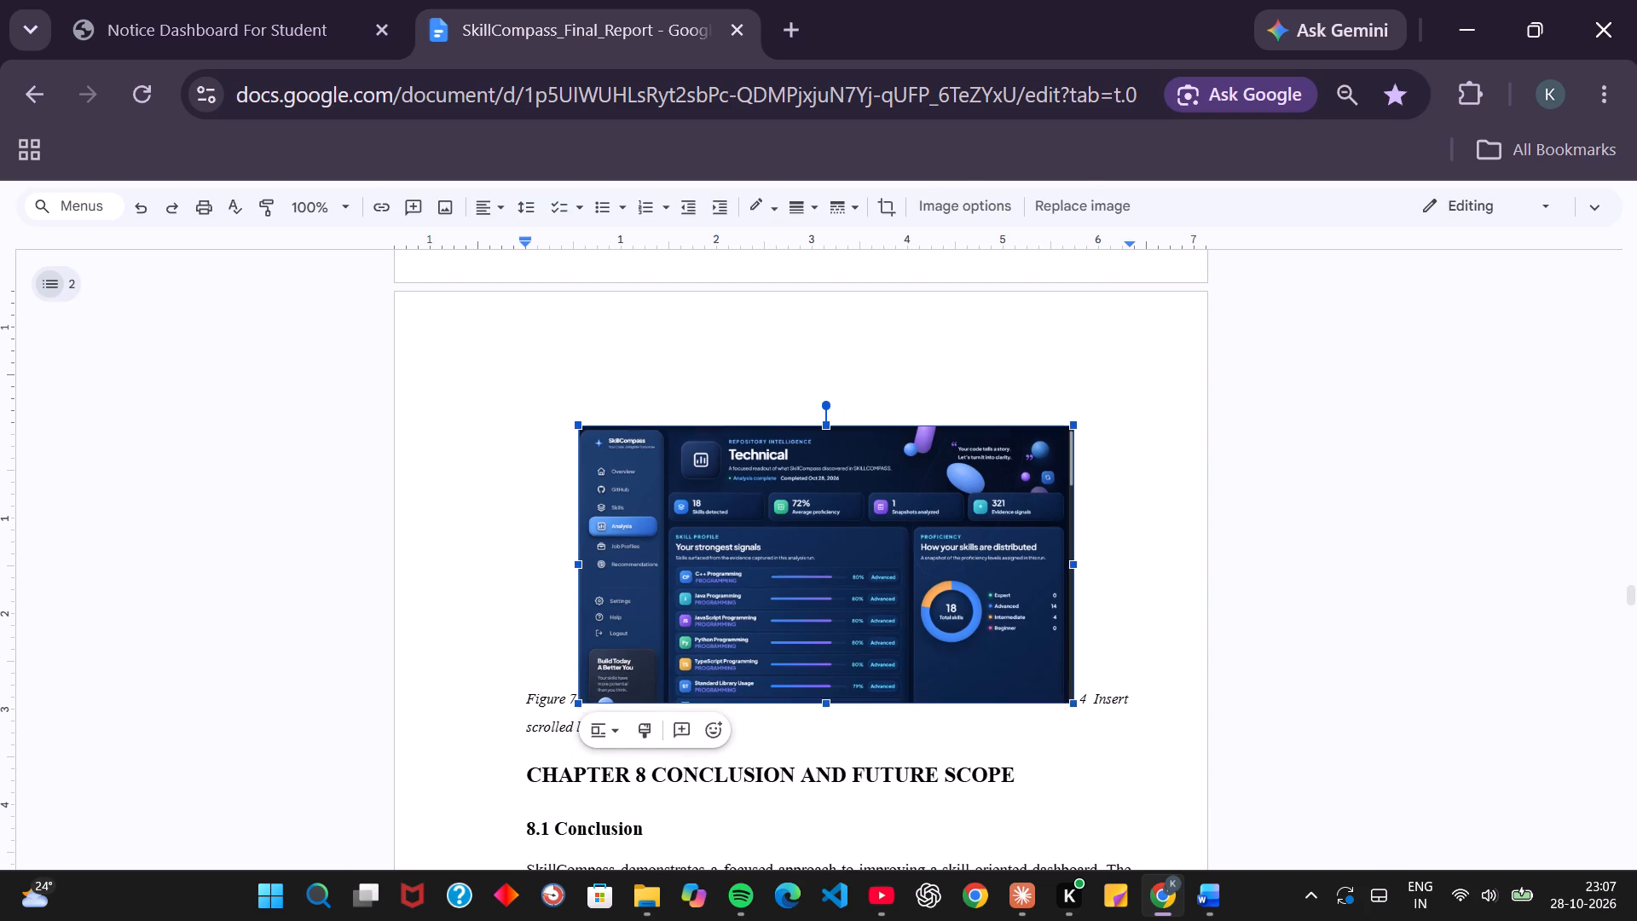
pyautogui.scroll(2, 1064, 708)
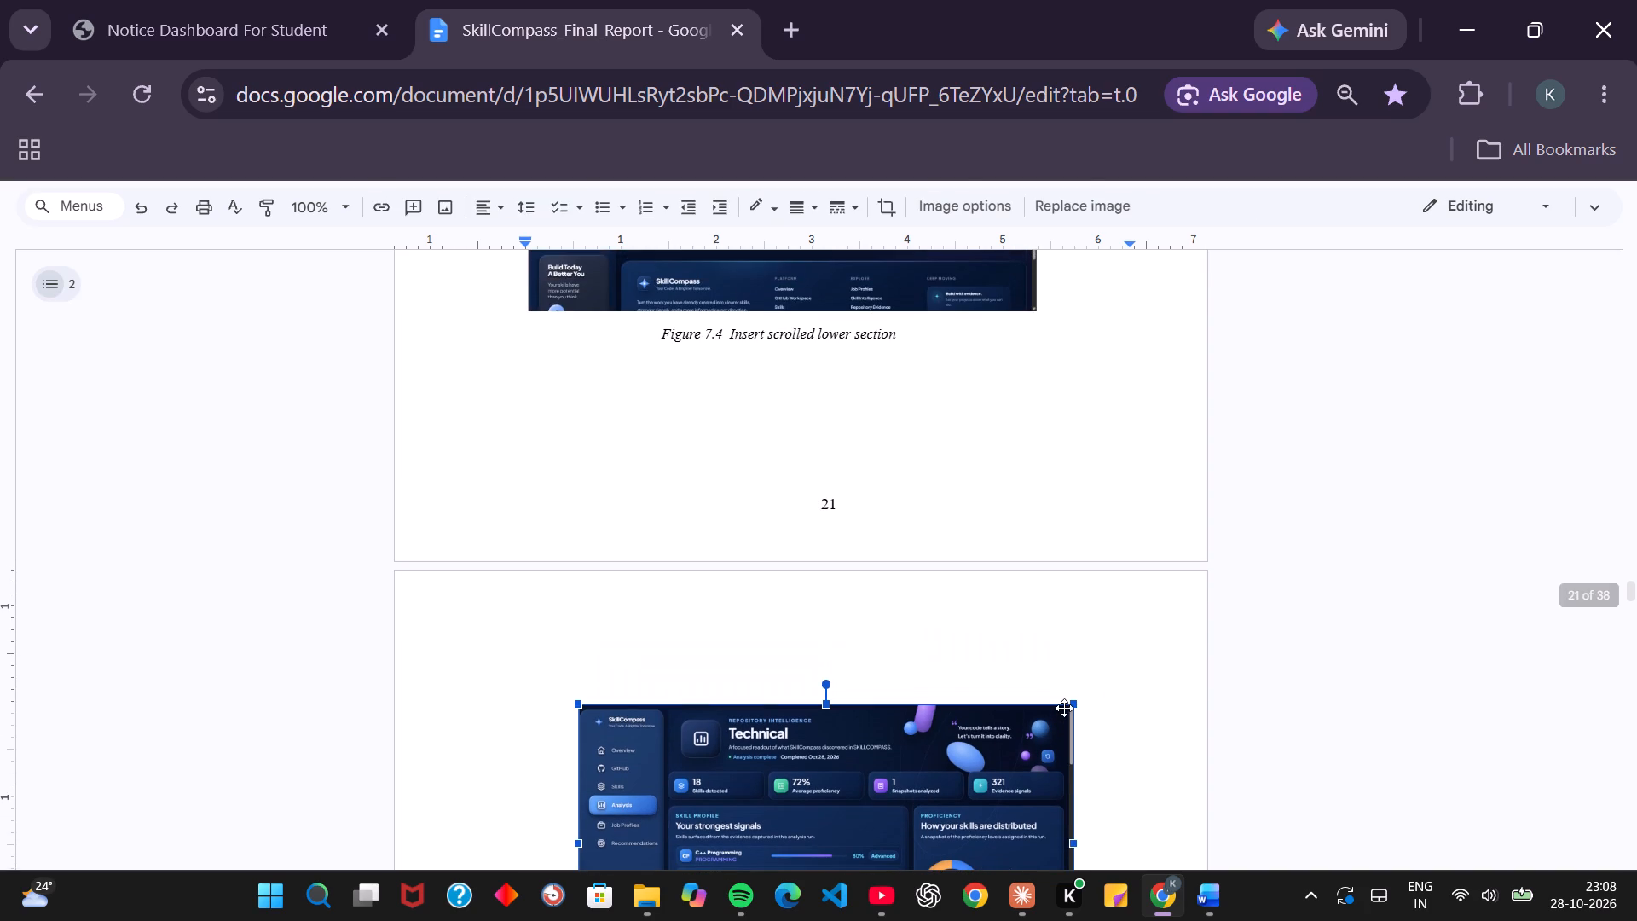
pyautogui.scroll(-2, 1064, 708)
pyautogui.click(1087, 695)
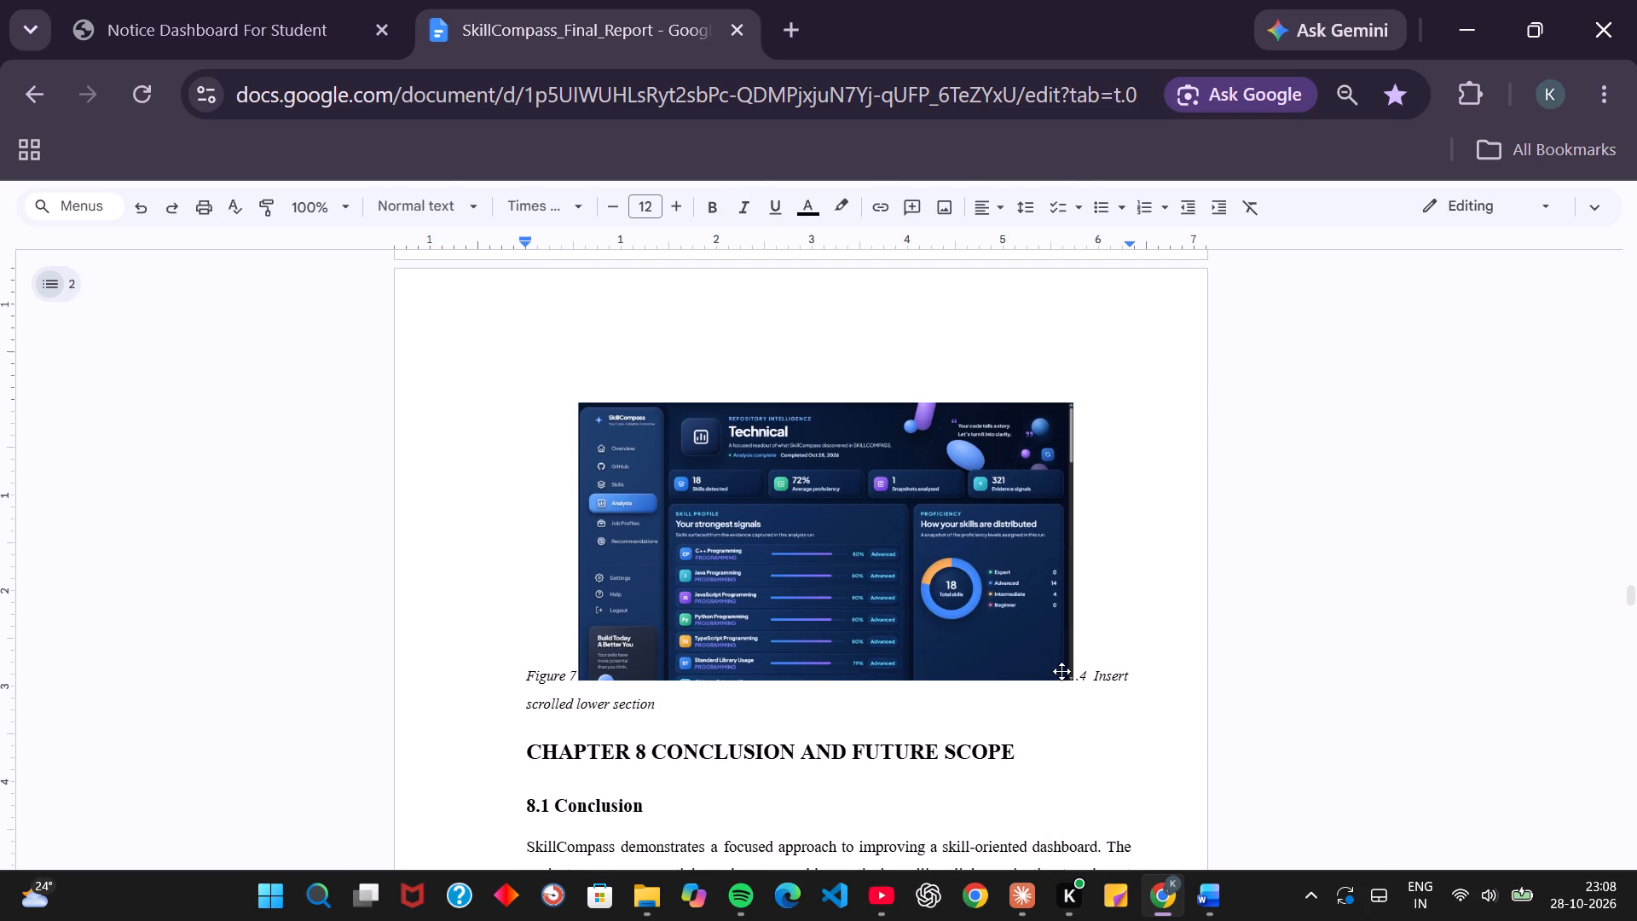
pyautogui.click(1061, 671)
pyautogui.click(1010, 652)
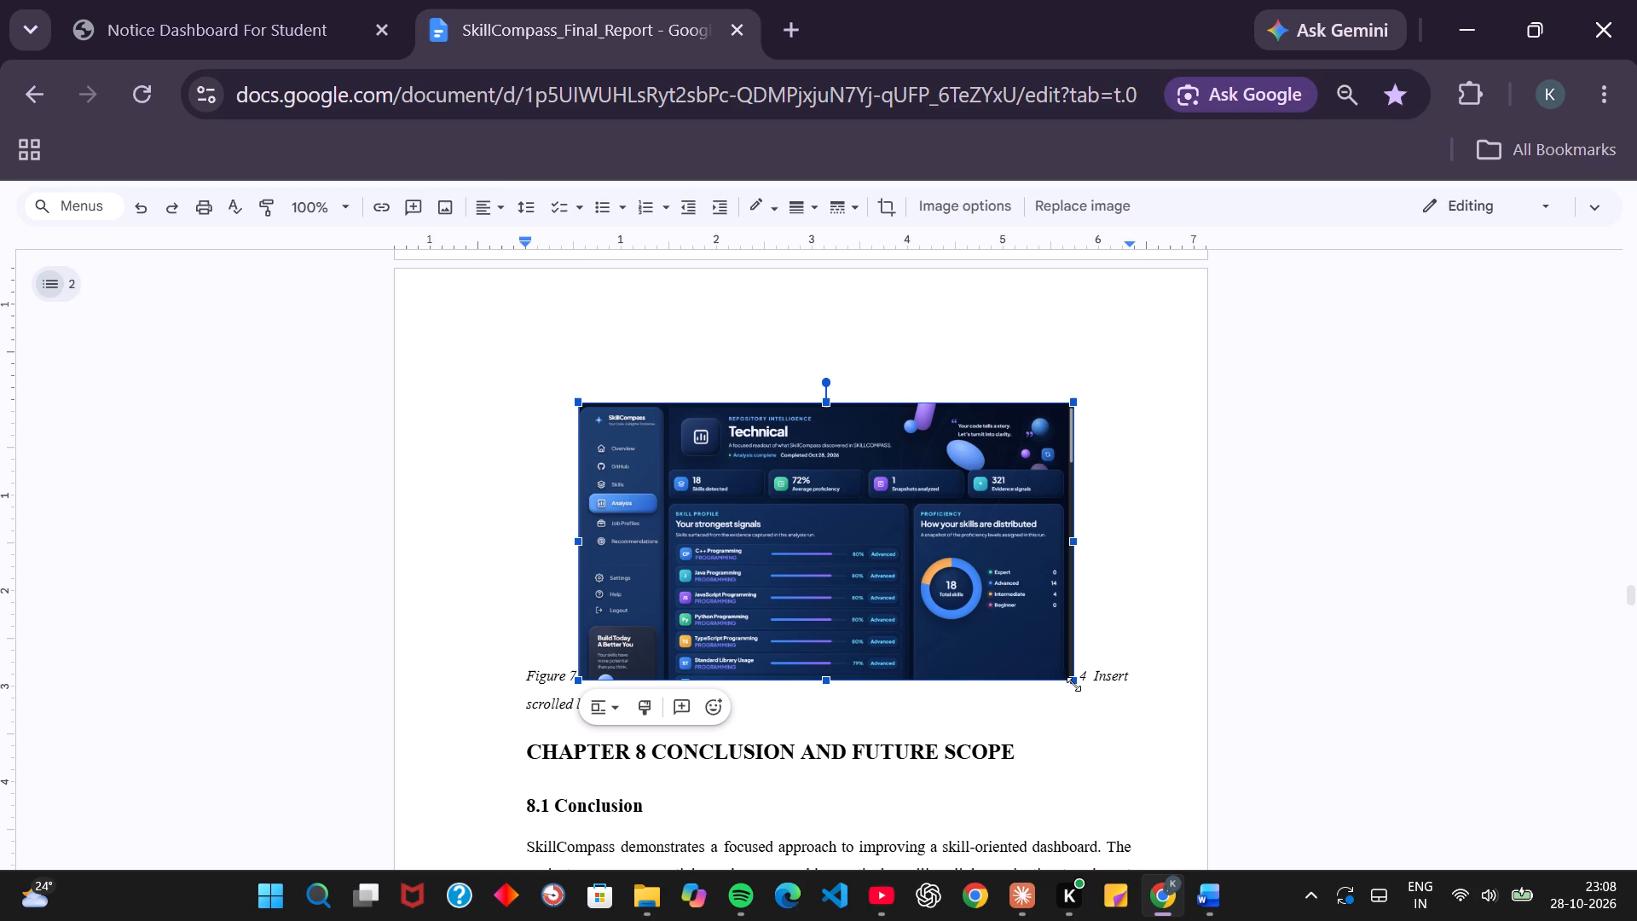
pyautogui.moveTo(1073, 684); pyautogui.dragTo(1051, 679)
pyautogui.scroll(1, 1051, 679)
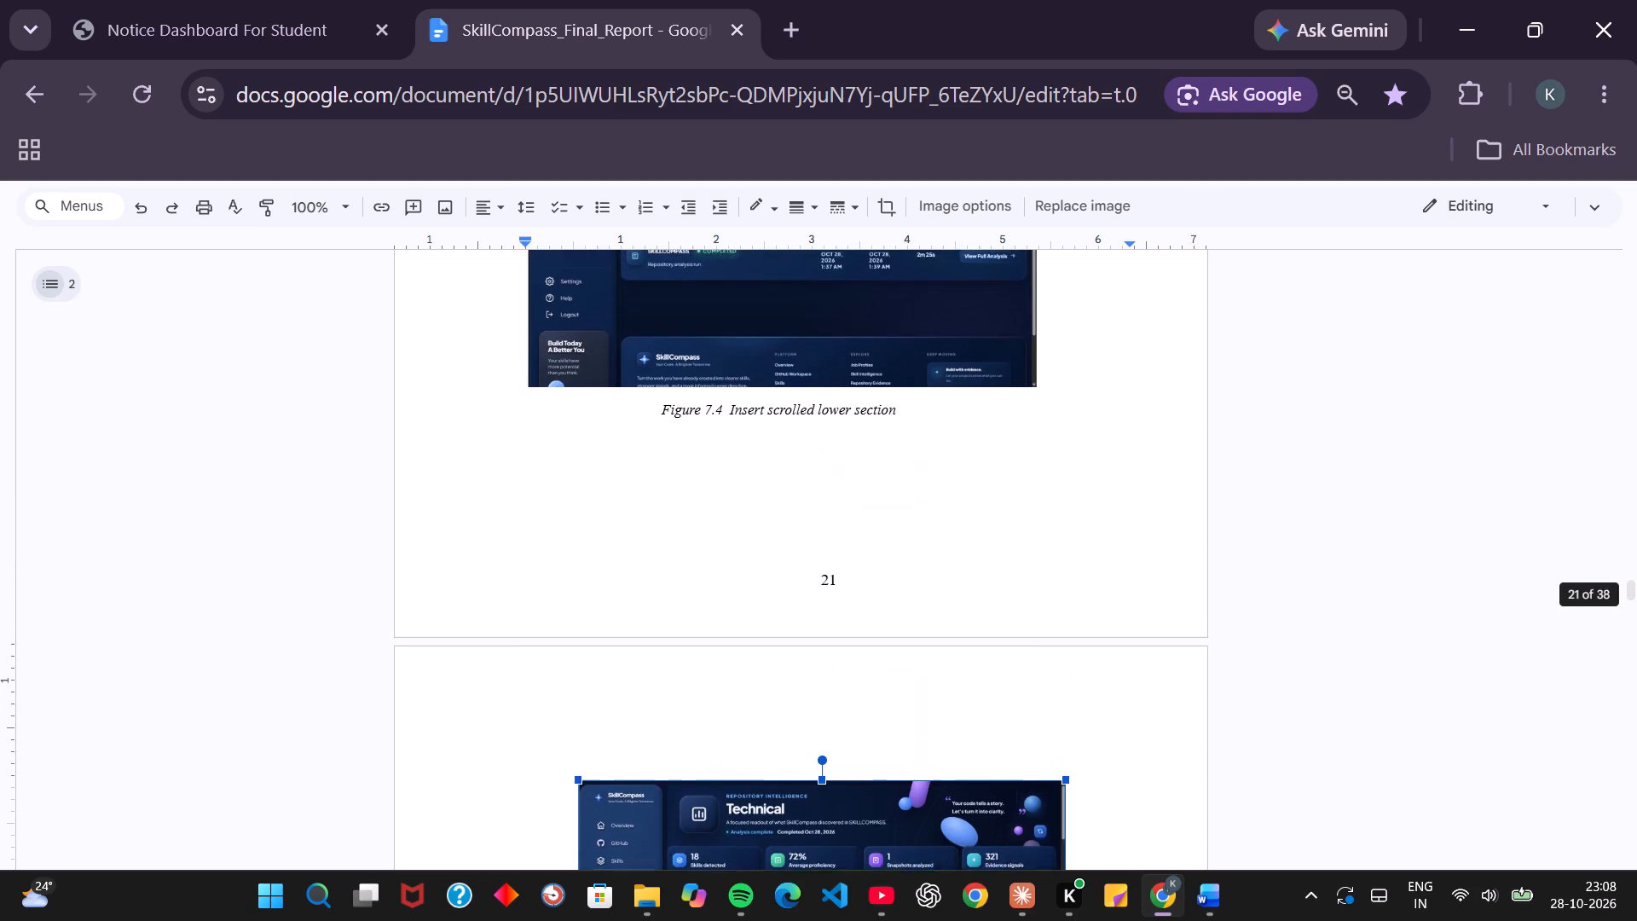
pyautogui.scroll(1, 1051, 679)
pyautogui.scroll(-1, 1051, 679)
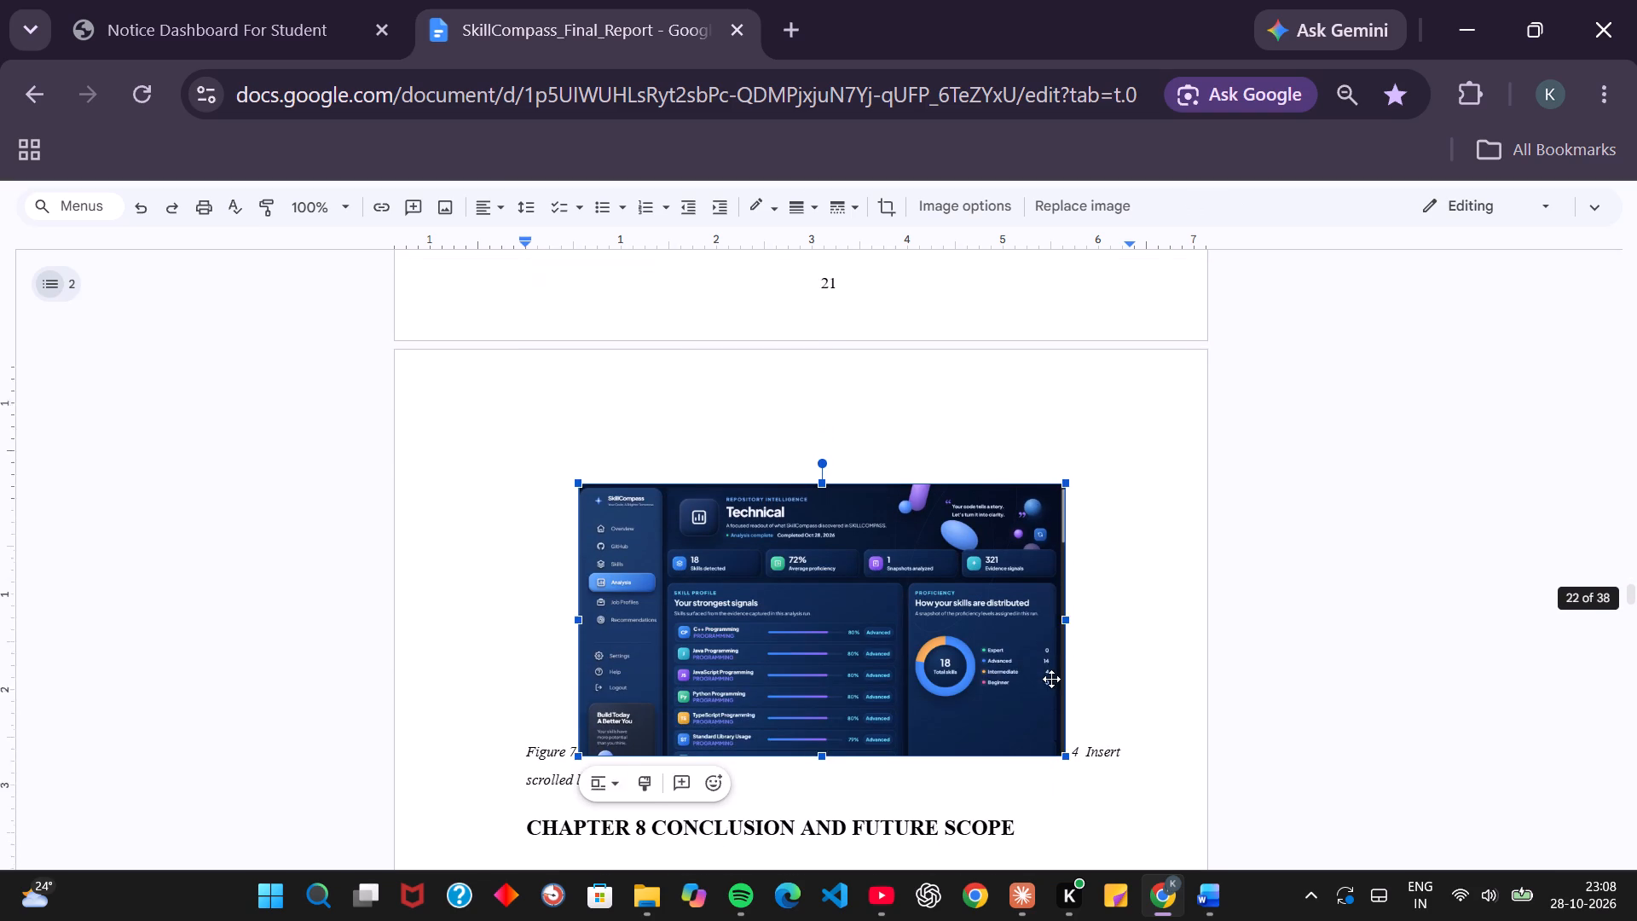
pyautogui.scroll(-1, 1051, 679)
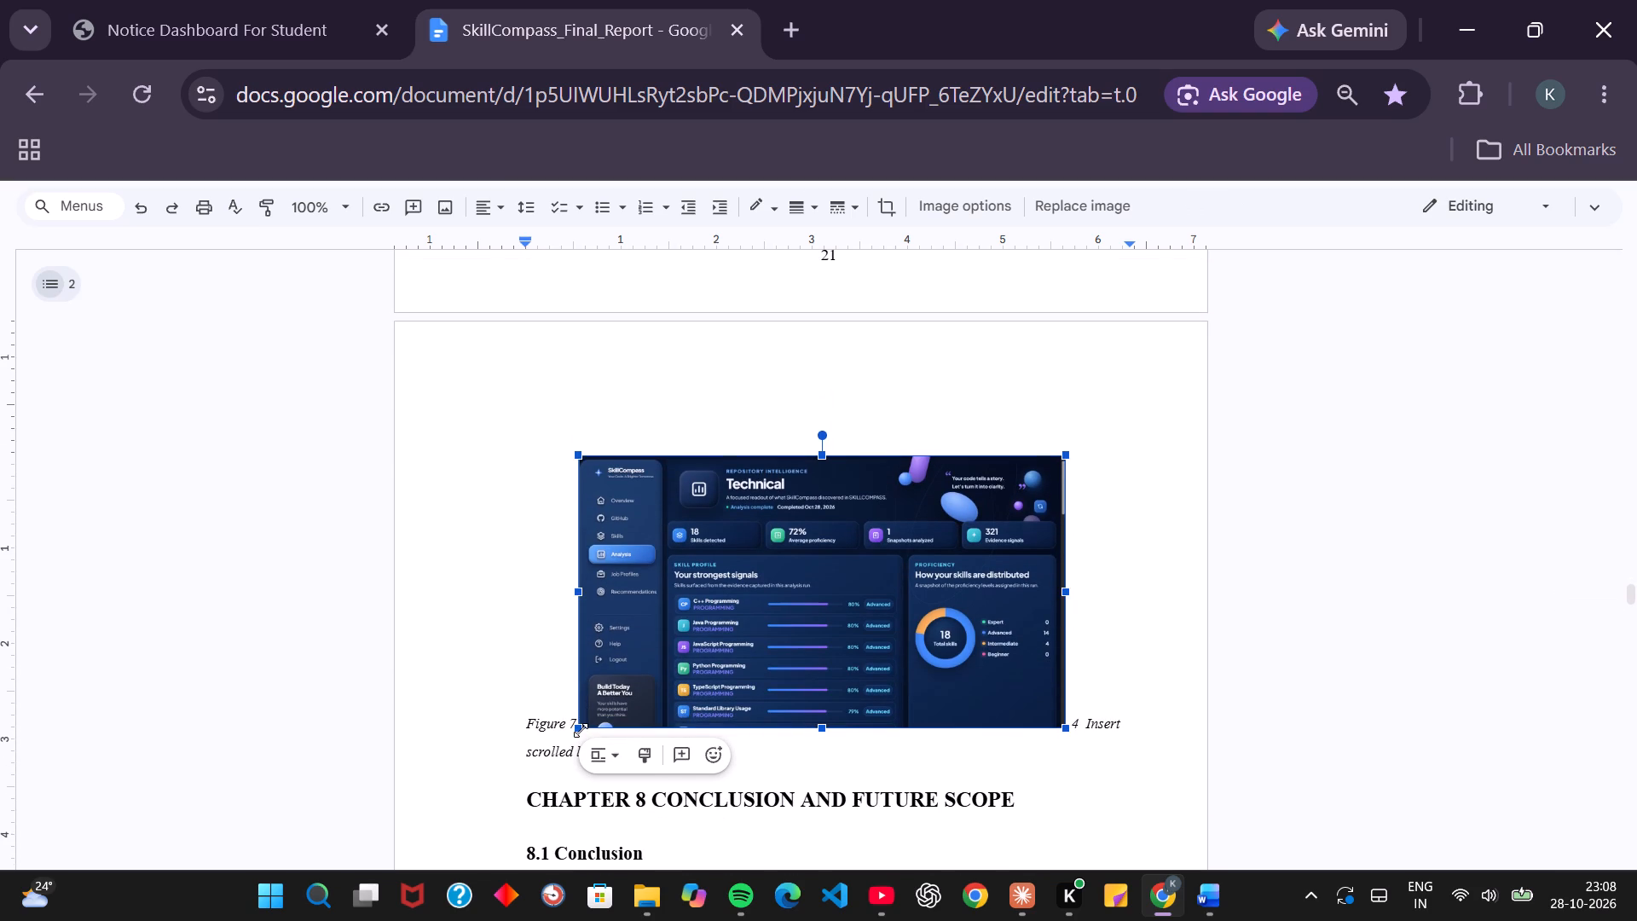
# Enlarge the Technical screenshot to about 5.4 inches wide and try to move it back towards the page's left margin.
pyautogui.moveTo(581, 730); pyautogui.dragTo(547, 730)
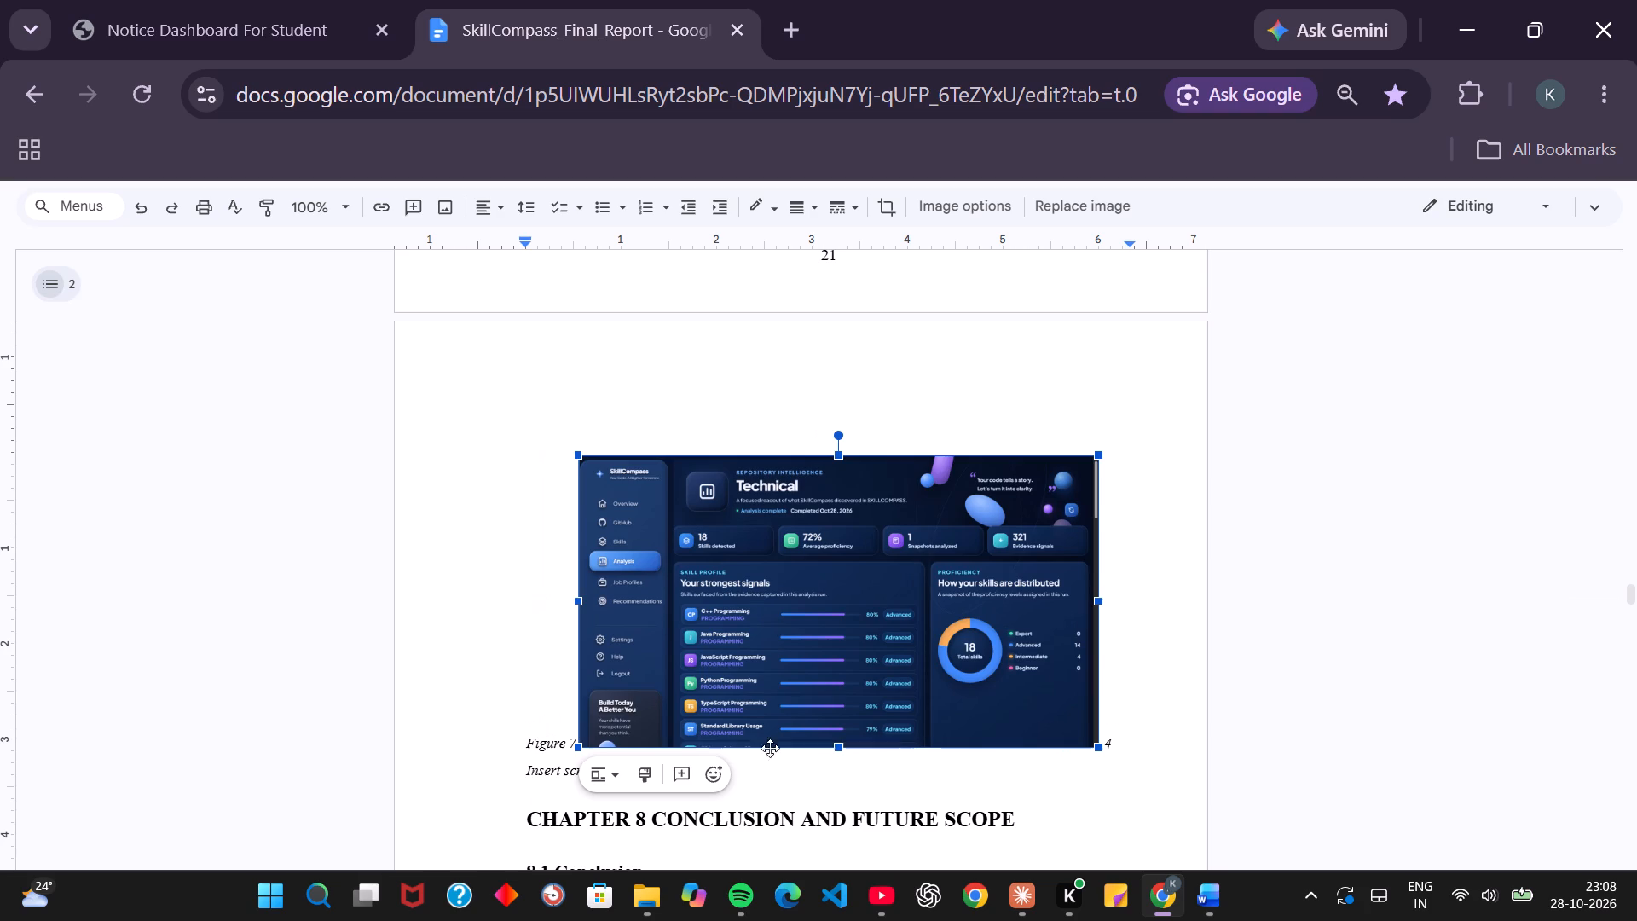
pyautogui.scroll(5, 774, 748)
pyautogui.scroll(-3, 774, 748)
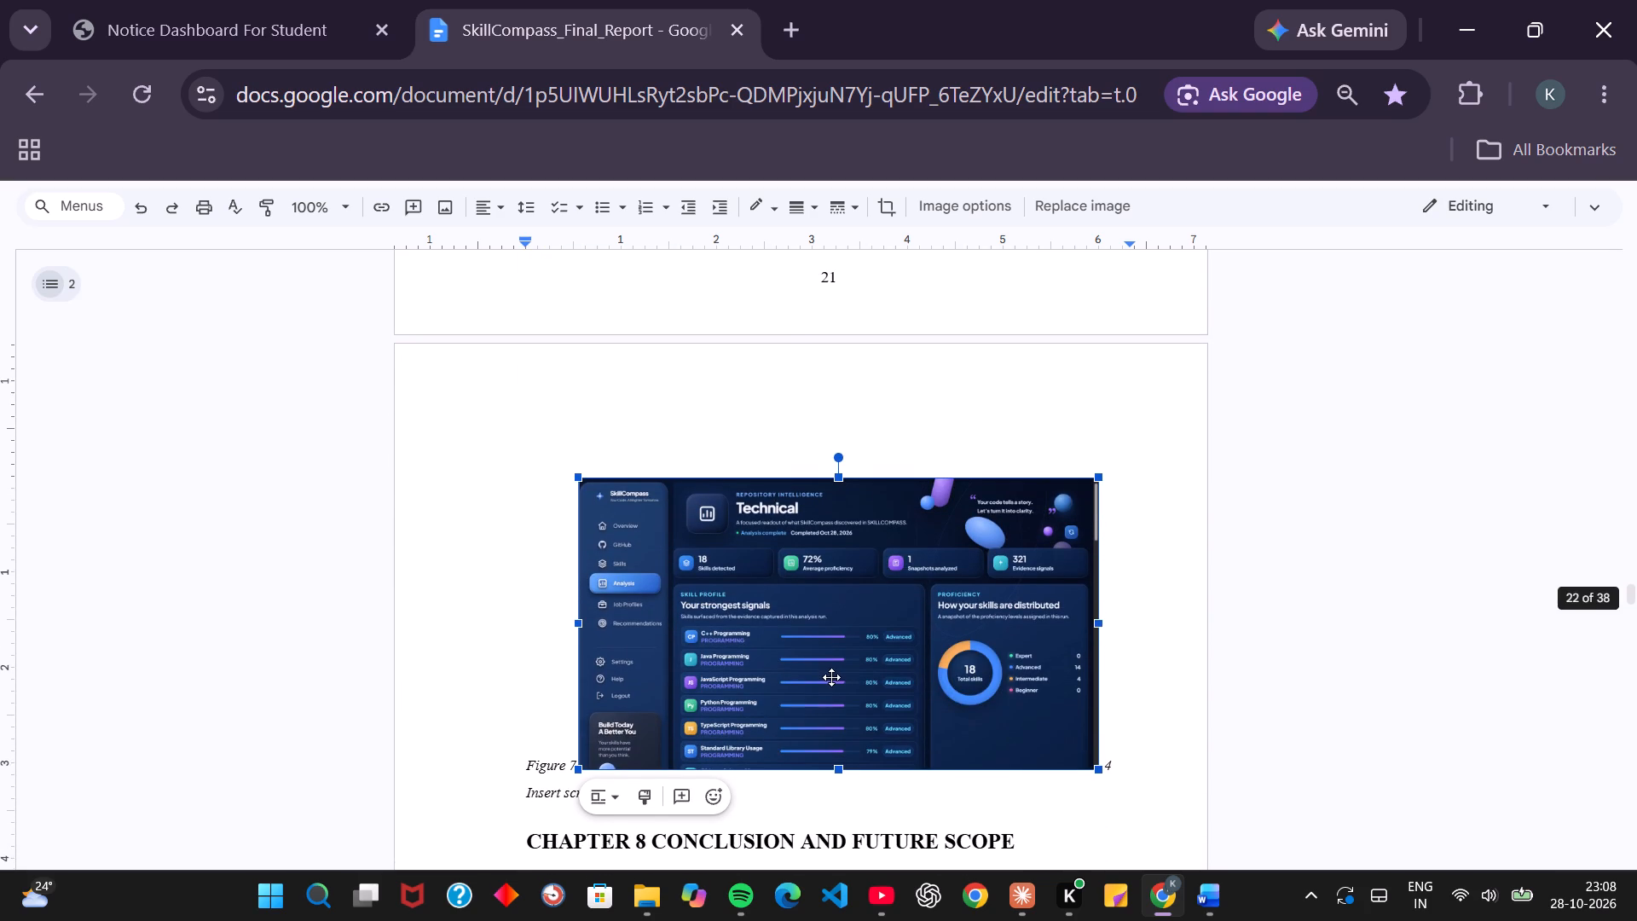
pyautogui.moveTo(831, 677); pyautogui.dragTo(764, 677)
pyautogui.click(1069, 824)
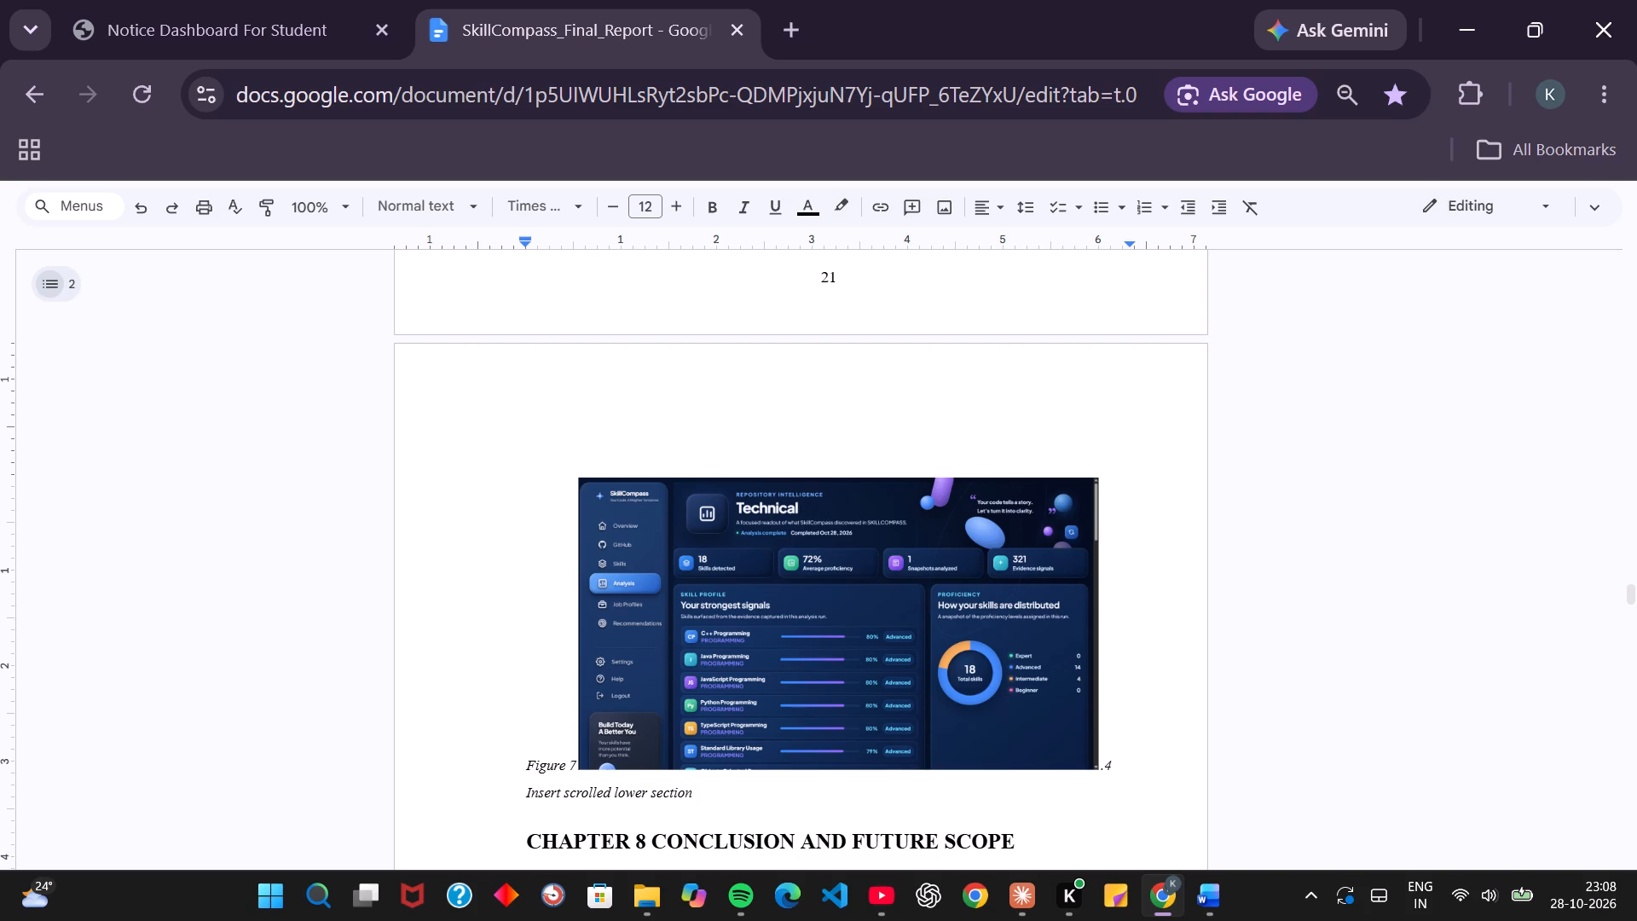
# Undo the Technical screenshot's moves and resizes, back to its full width with the Figure 7.4 caption on its own line.
pyautogui.hotkey('ctrl', 'z')
pyautogui.hotkey('ctrl', 'z')
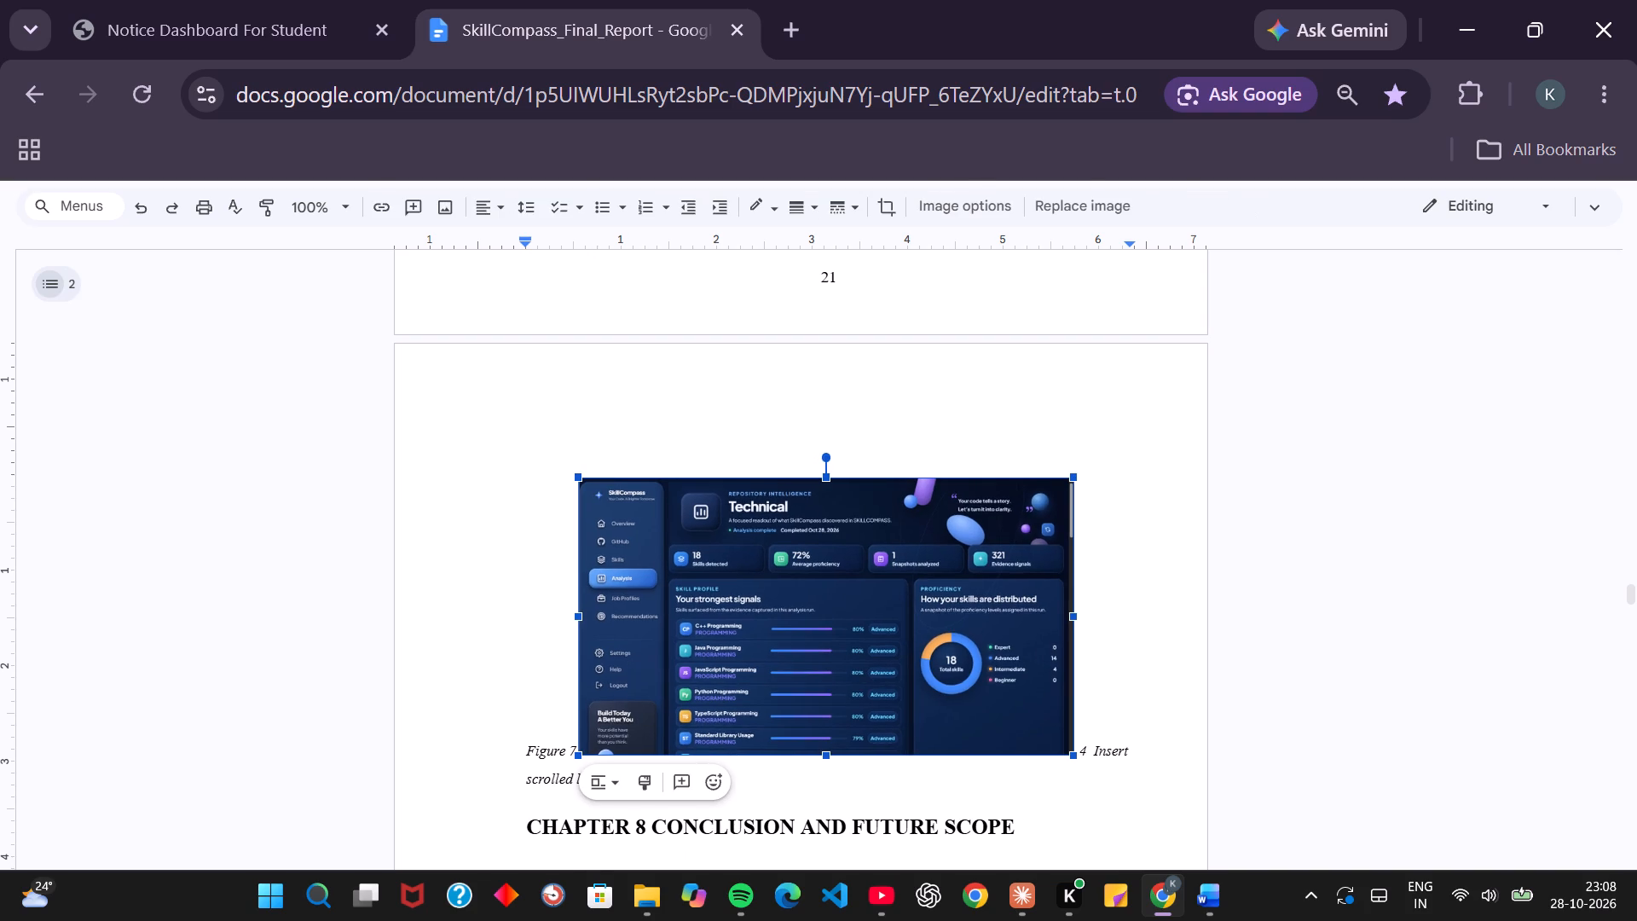
pyautogui.hotkey('ctrl', 'z')
pyautogui.hotkey('ctrl', 'z')
pyautogui.press('z')
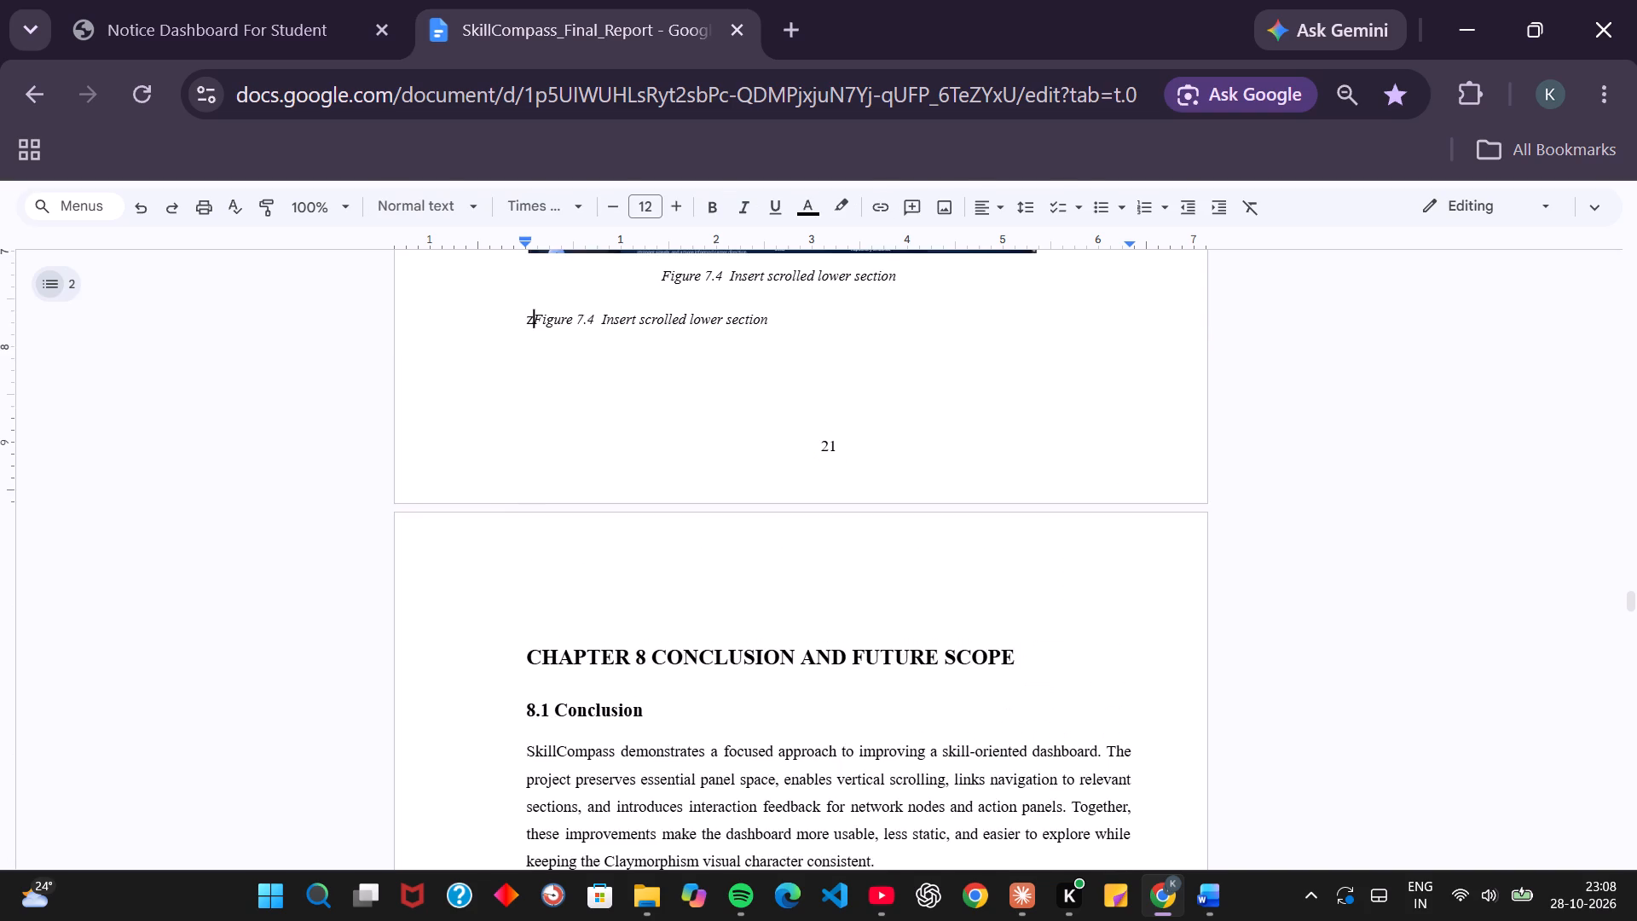
pyautogui.scroll(2, 504, 809)
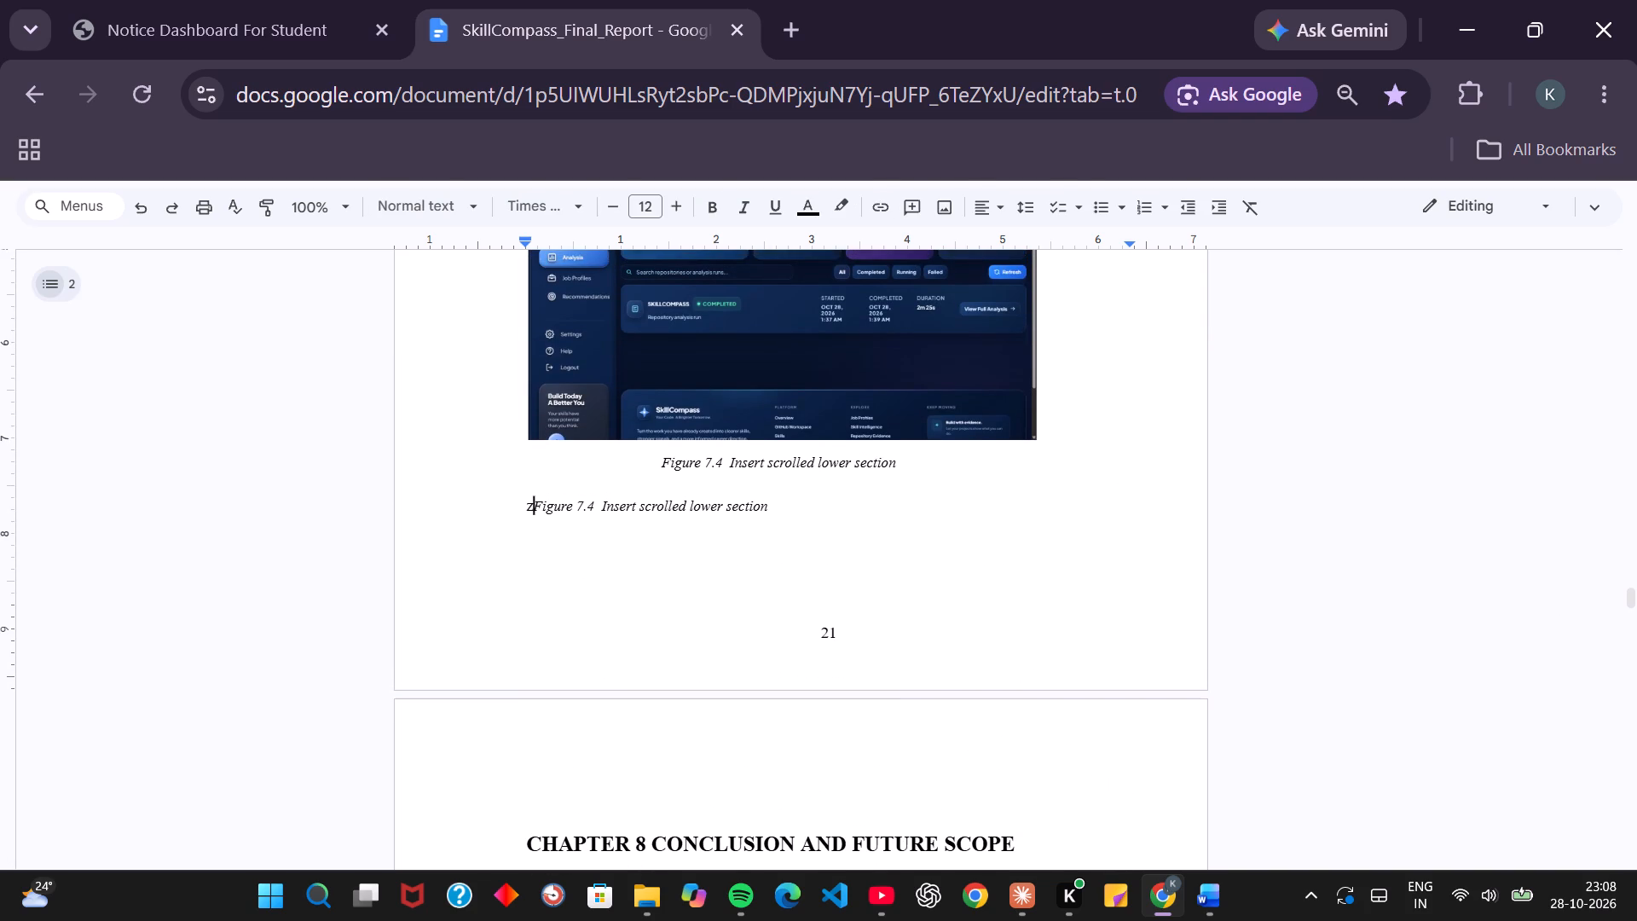
pyautogui.hotkey('ctrl', 'z')
pyautogui.scroll(-1, 504, 809)
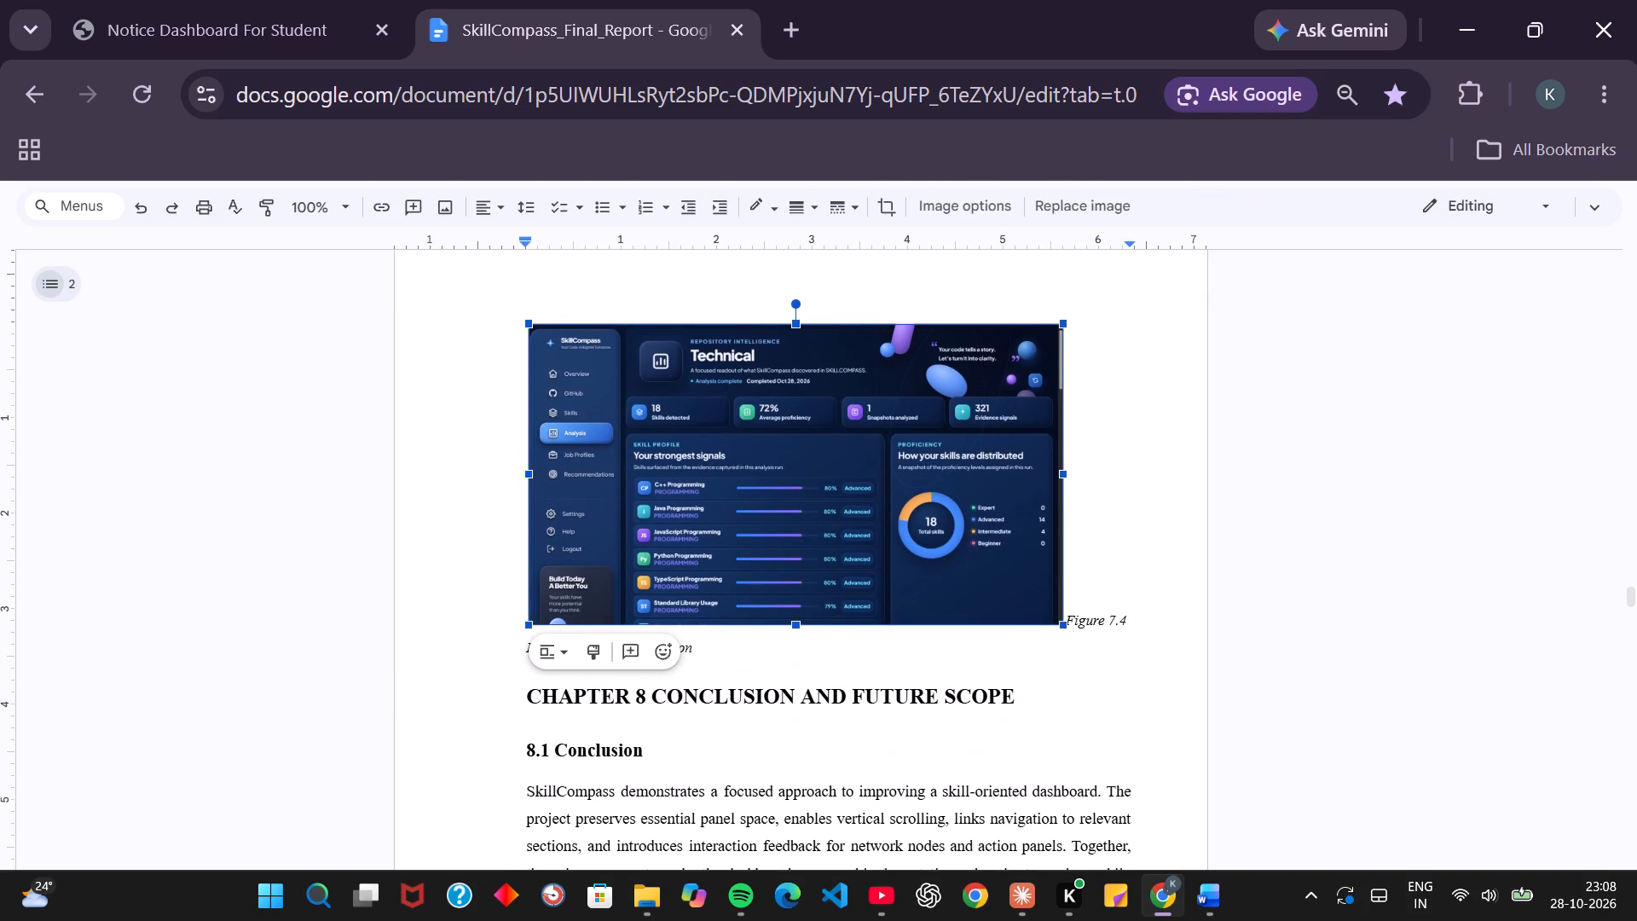
pyautogui.hotkey('ctrl', 'z')
pyautogui.hotkey('ctrl', 'z')
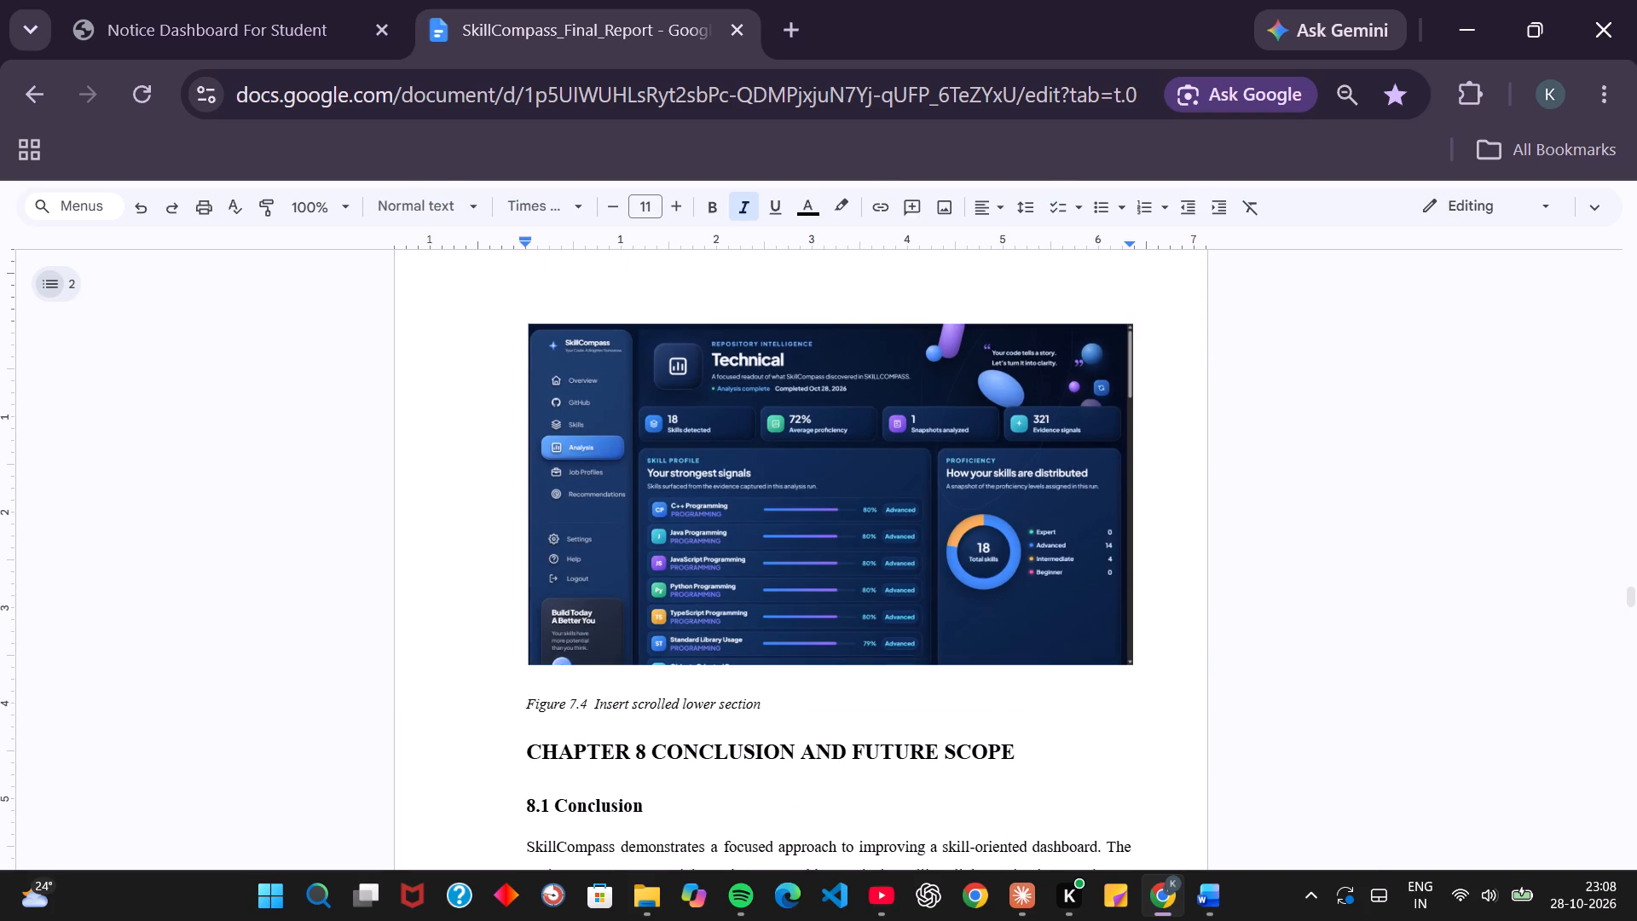
# Indent the Figure 7.4 caption with leading spaces until it is roughly centred beneath the Technical screenshot.
pyautogui.press('space')
pyautogui.press('space')
pyautogui.press('space')
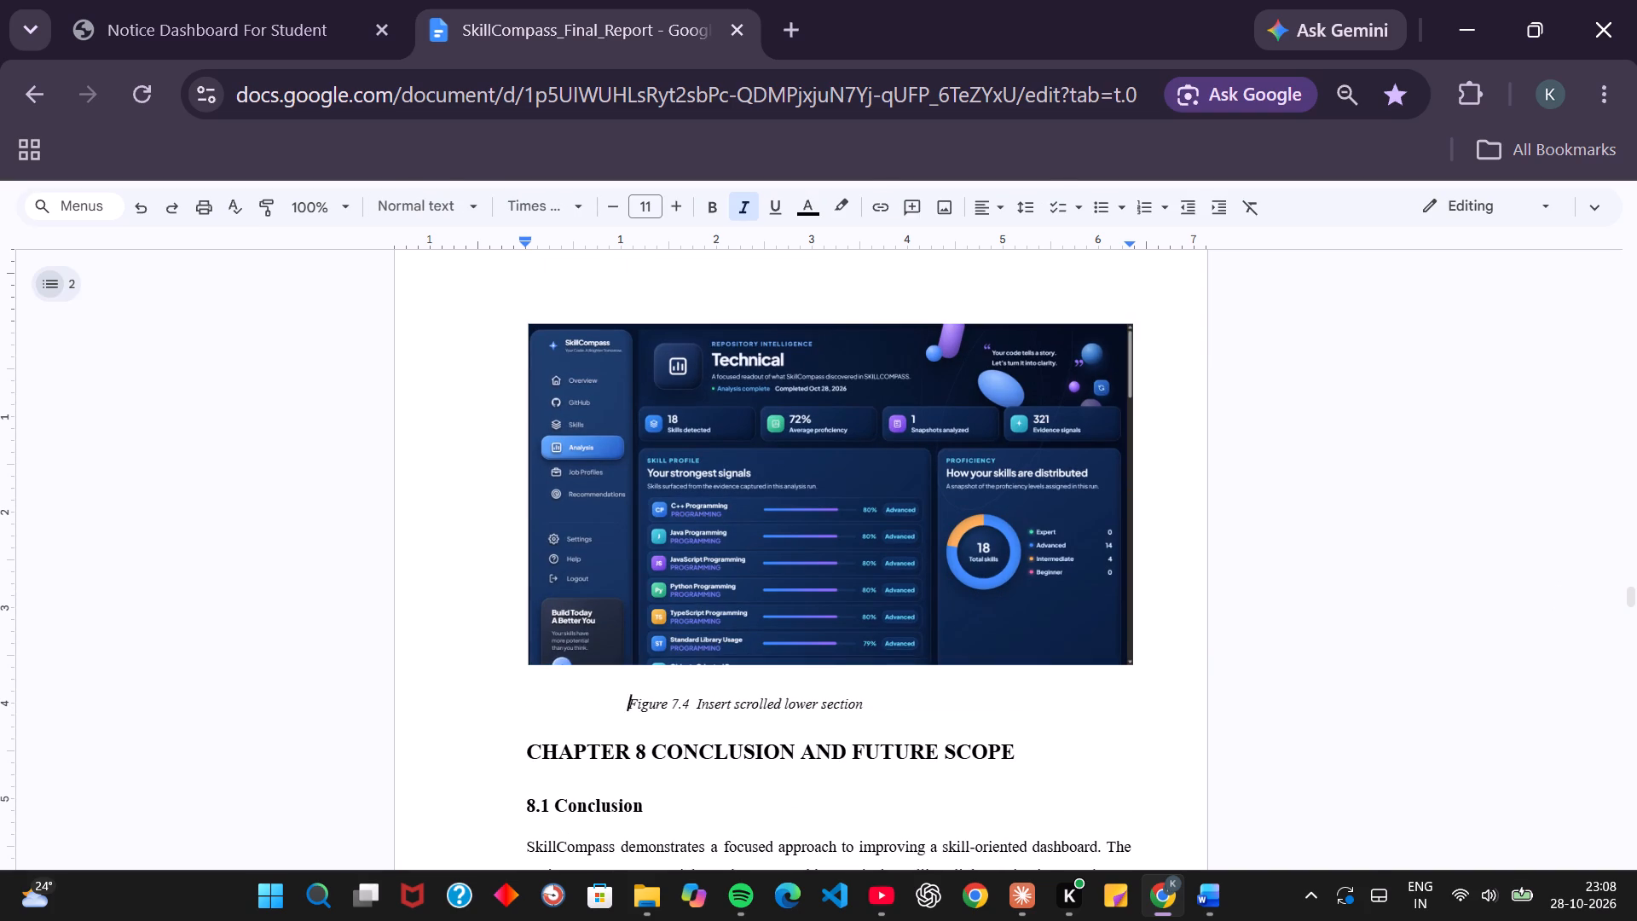
pyautogui.press('space')
pyautogui.press('space')
pyautogui.press('space')
pyautogui.press('space')
pyautogui.press('space')
pyautogui.press('space')
pyautogui.press('space')
pyautogui.press('space')
pyautogui.press('space')
pyautogui.press('space')
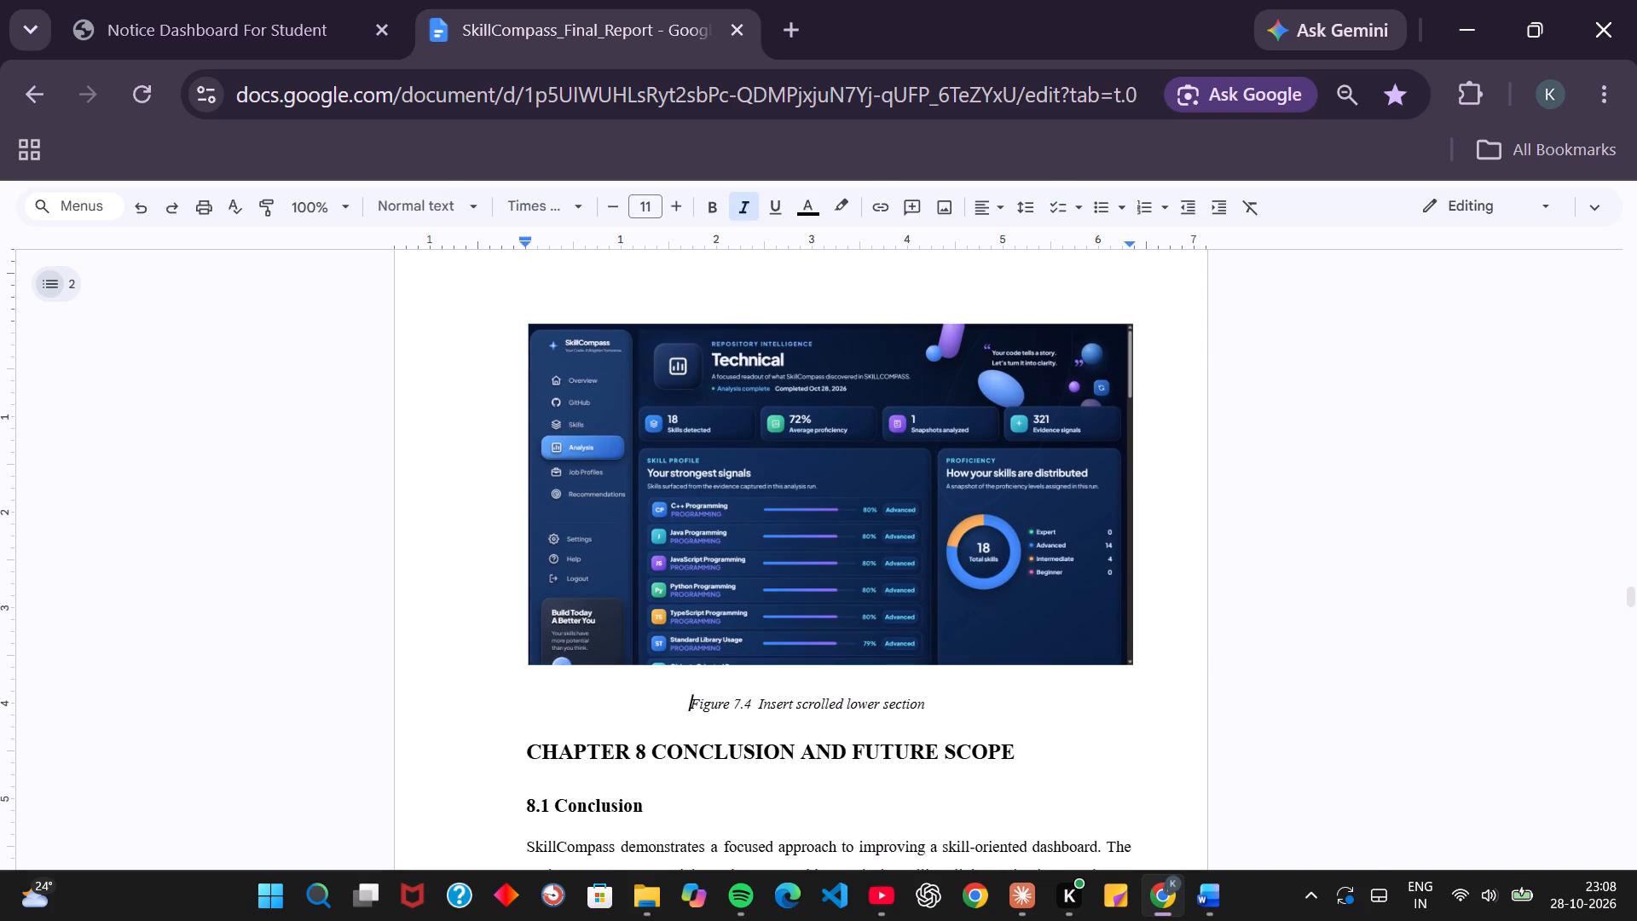
pyautogui.click(776, 770)
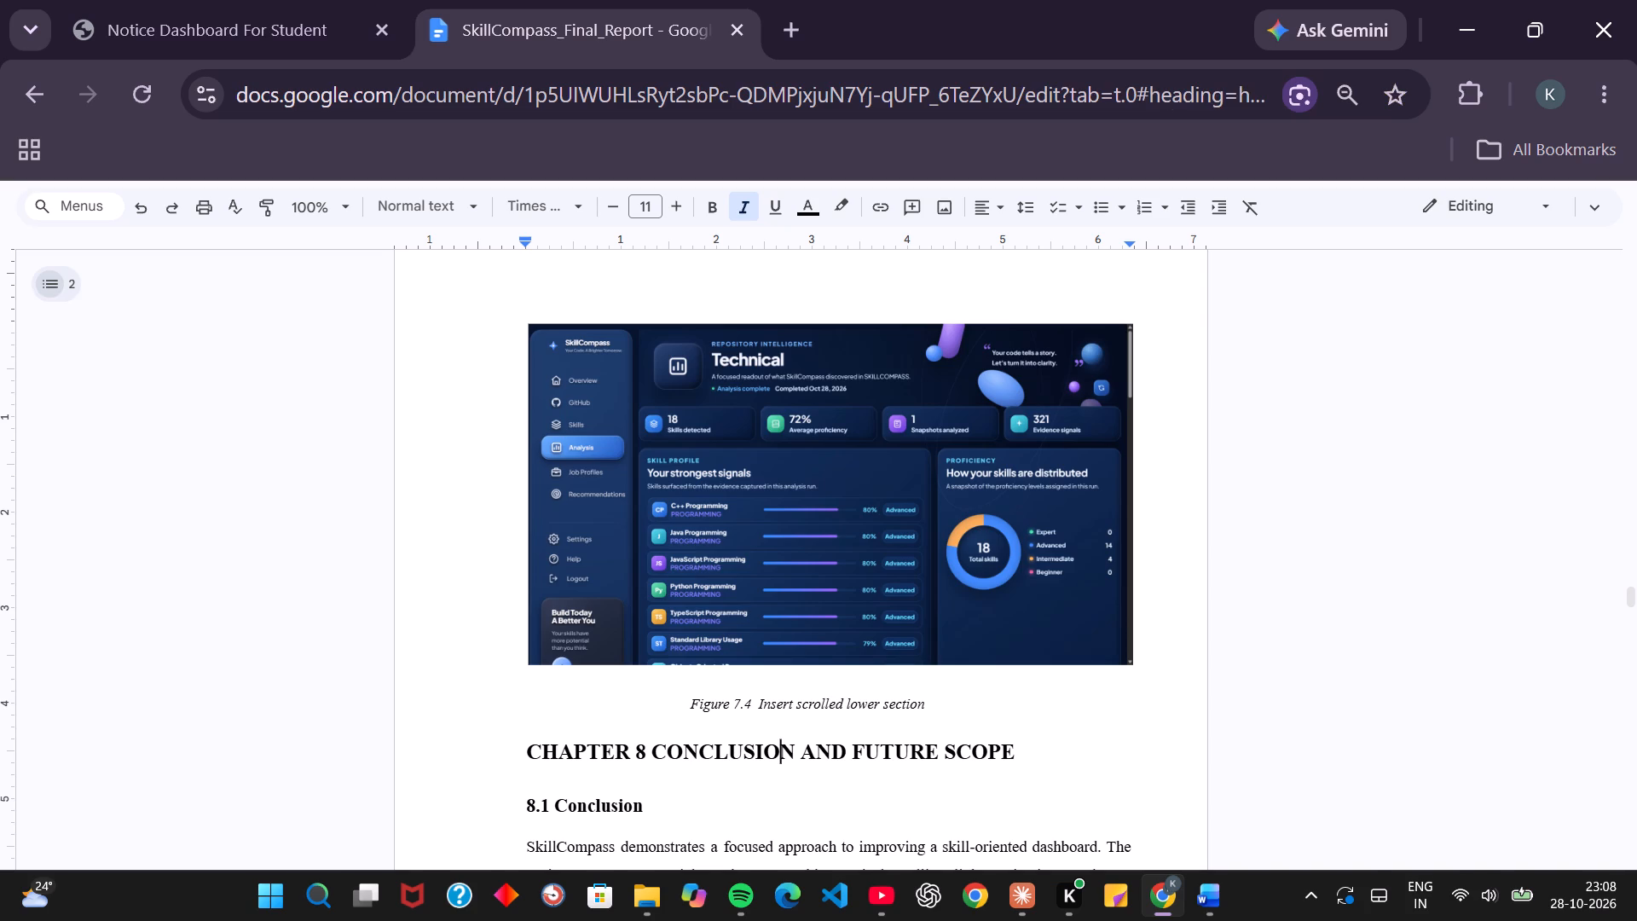
# Shrink the Technical screenshot proportionally to about 5.7 inches wide, closer to the Analysis History screenshot above.
pyautogui.click(759, 596)
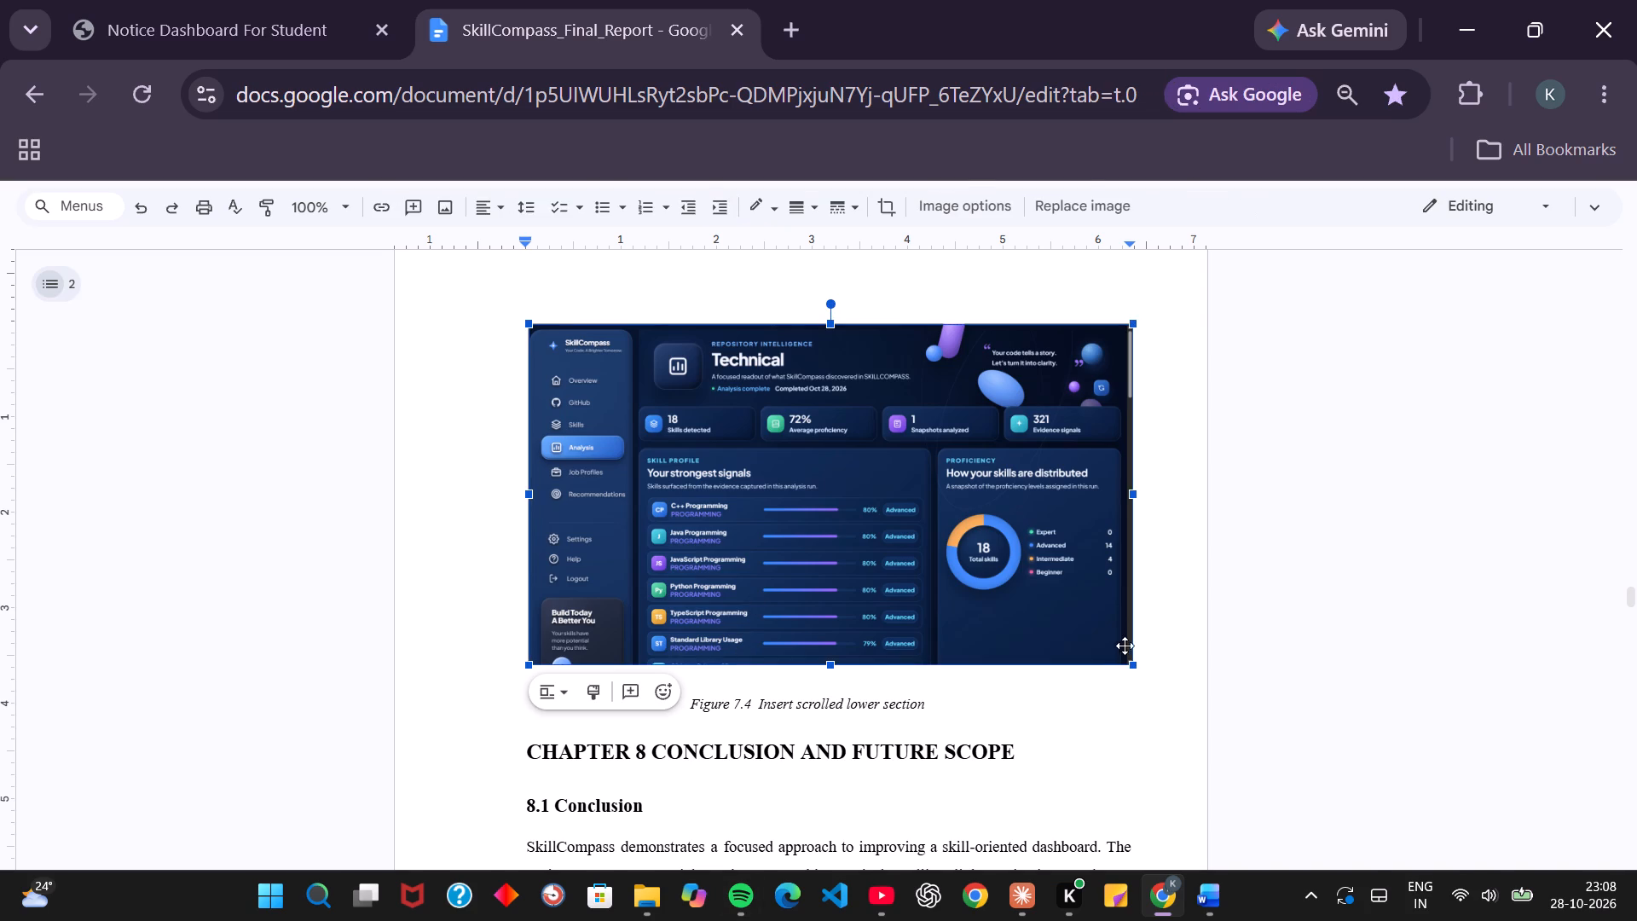
pyautogui.moveTo(1136, 664); pyautogui.dragTo(1064, 650)
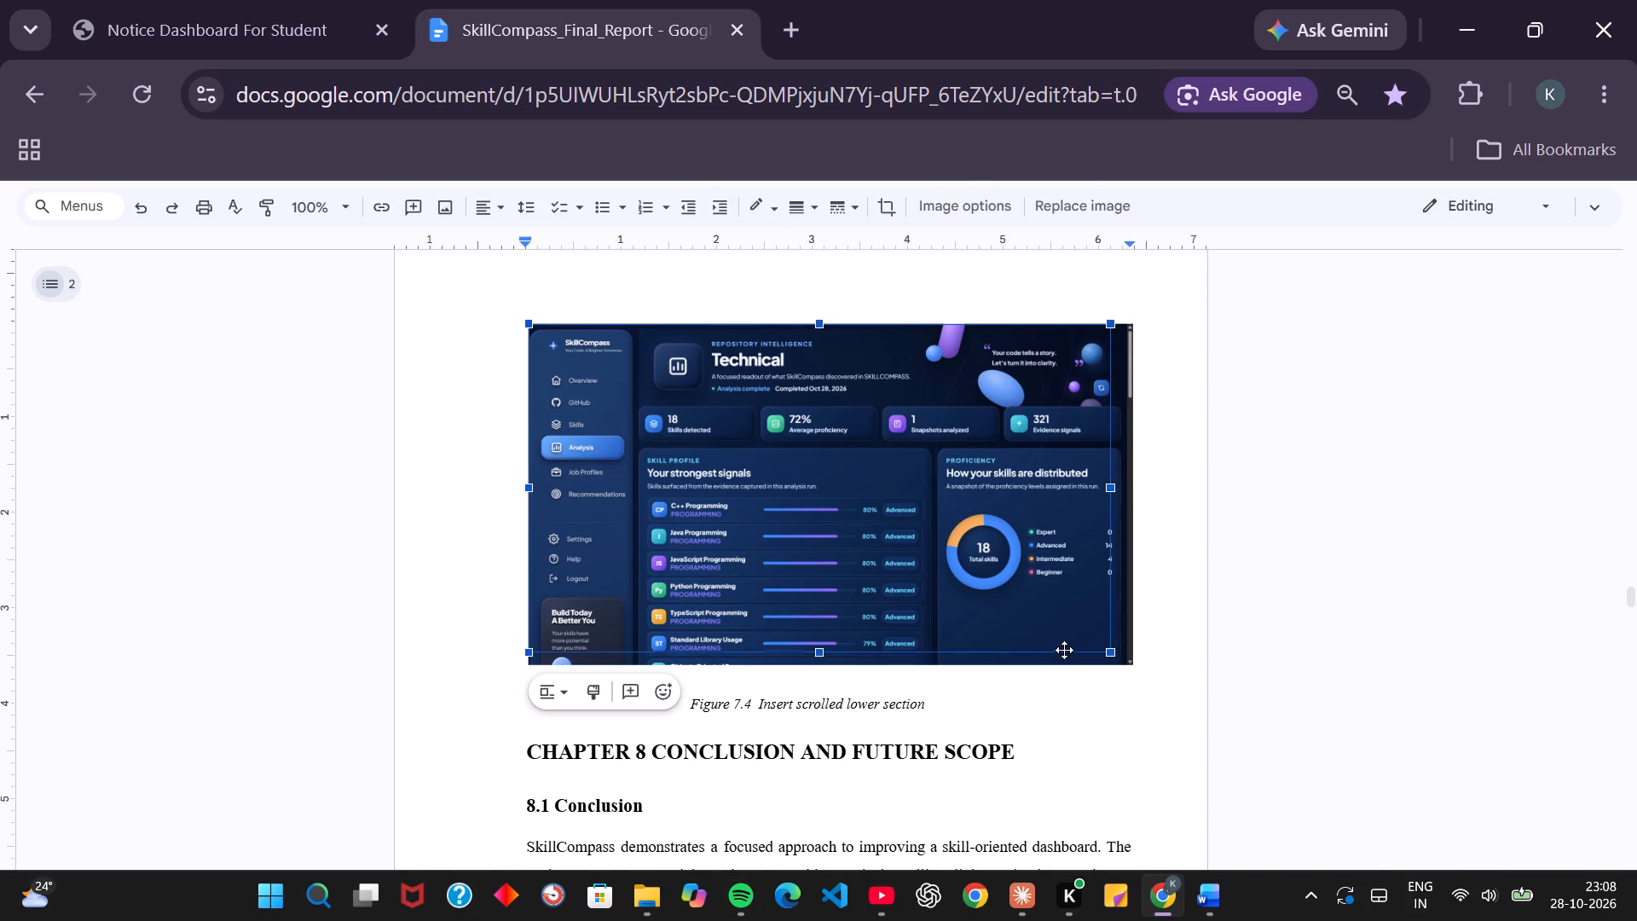
pyautogui.moveTo(1064, 650); pyautogui.dragTo(1017, 644)
pyautogui.scroll(4, 1017, 644)
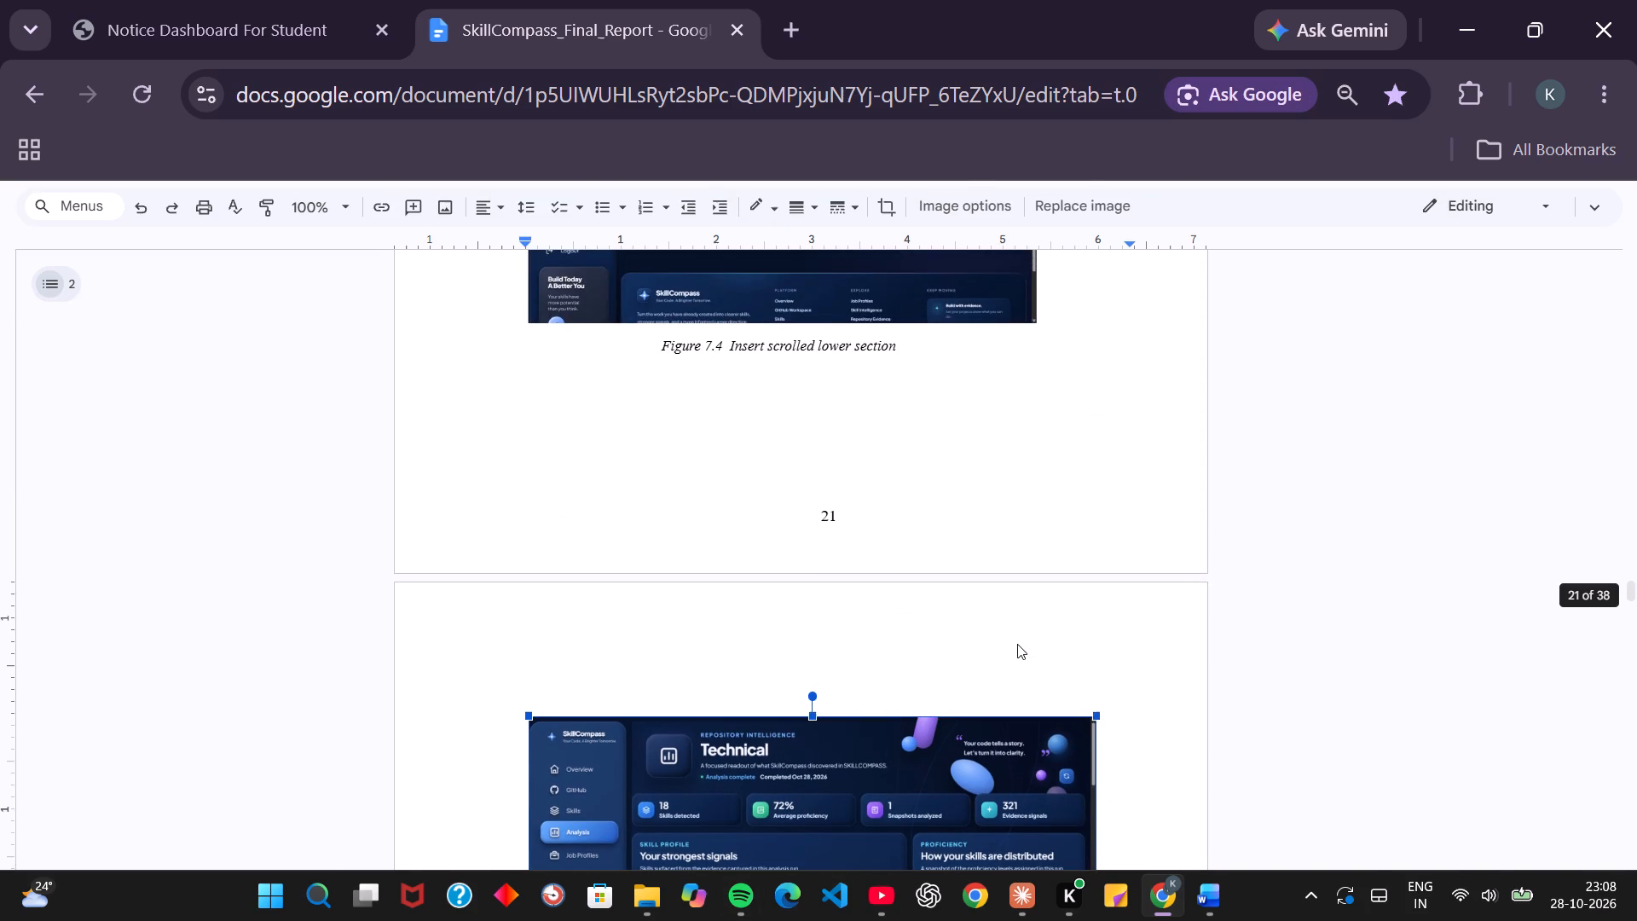
pyautogui.scroll(-3, 1017, 644)
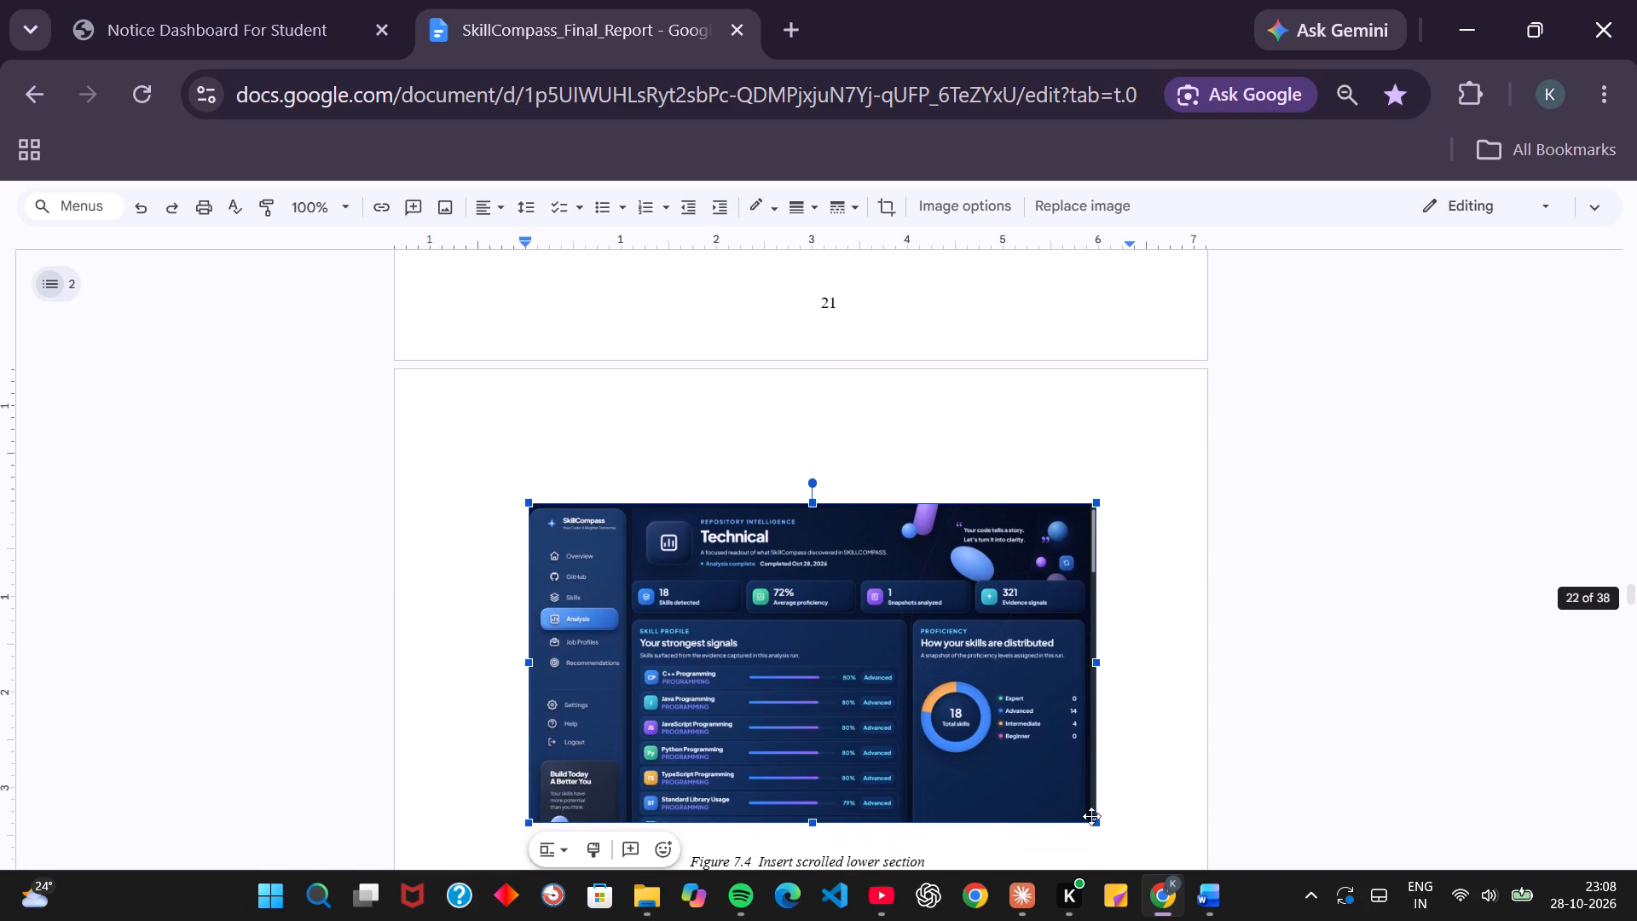
pyautogui.moveTo(1096, 820); pyautogui.dragTo(1072, 808)
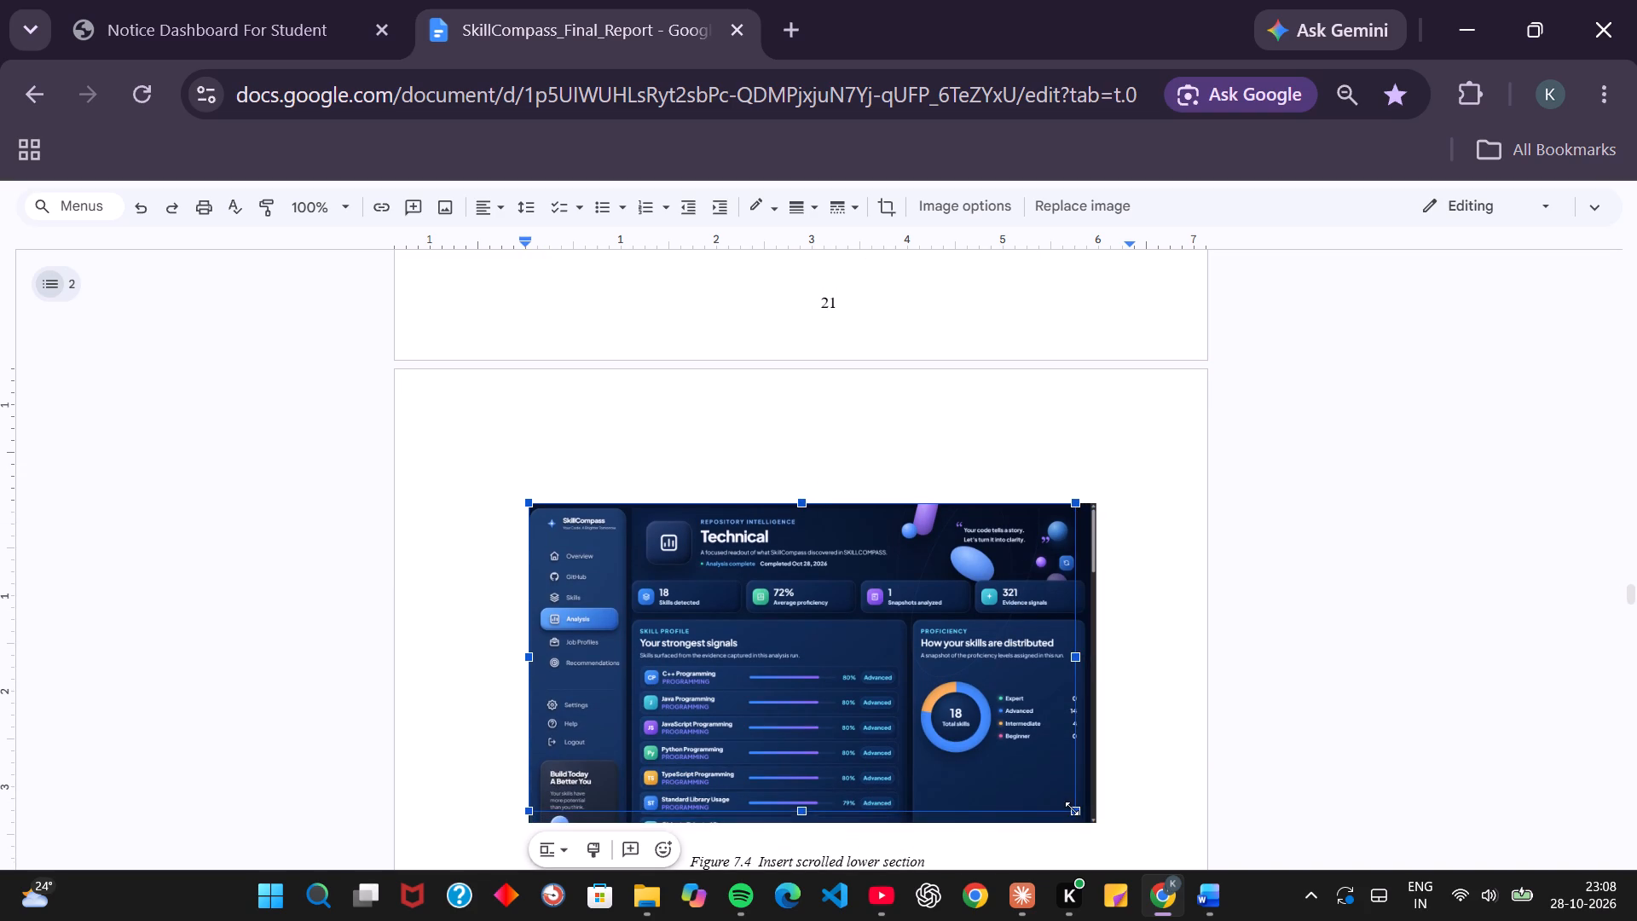
pyautogui.moveTo(1072, 808); pyautogui.dragTo(1073, 808)
pyautogui.scroll(-1, 1073, 808)
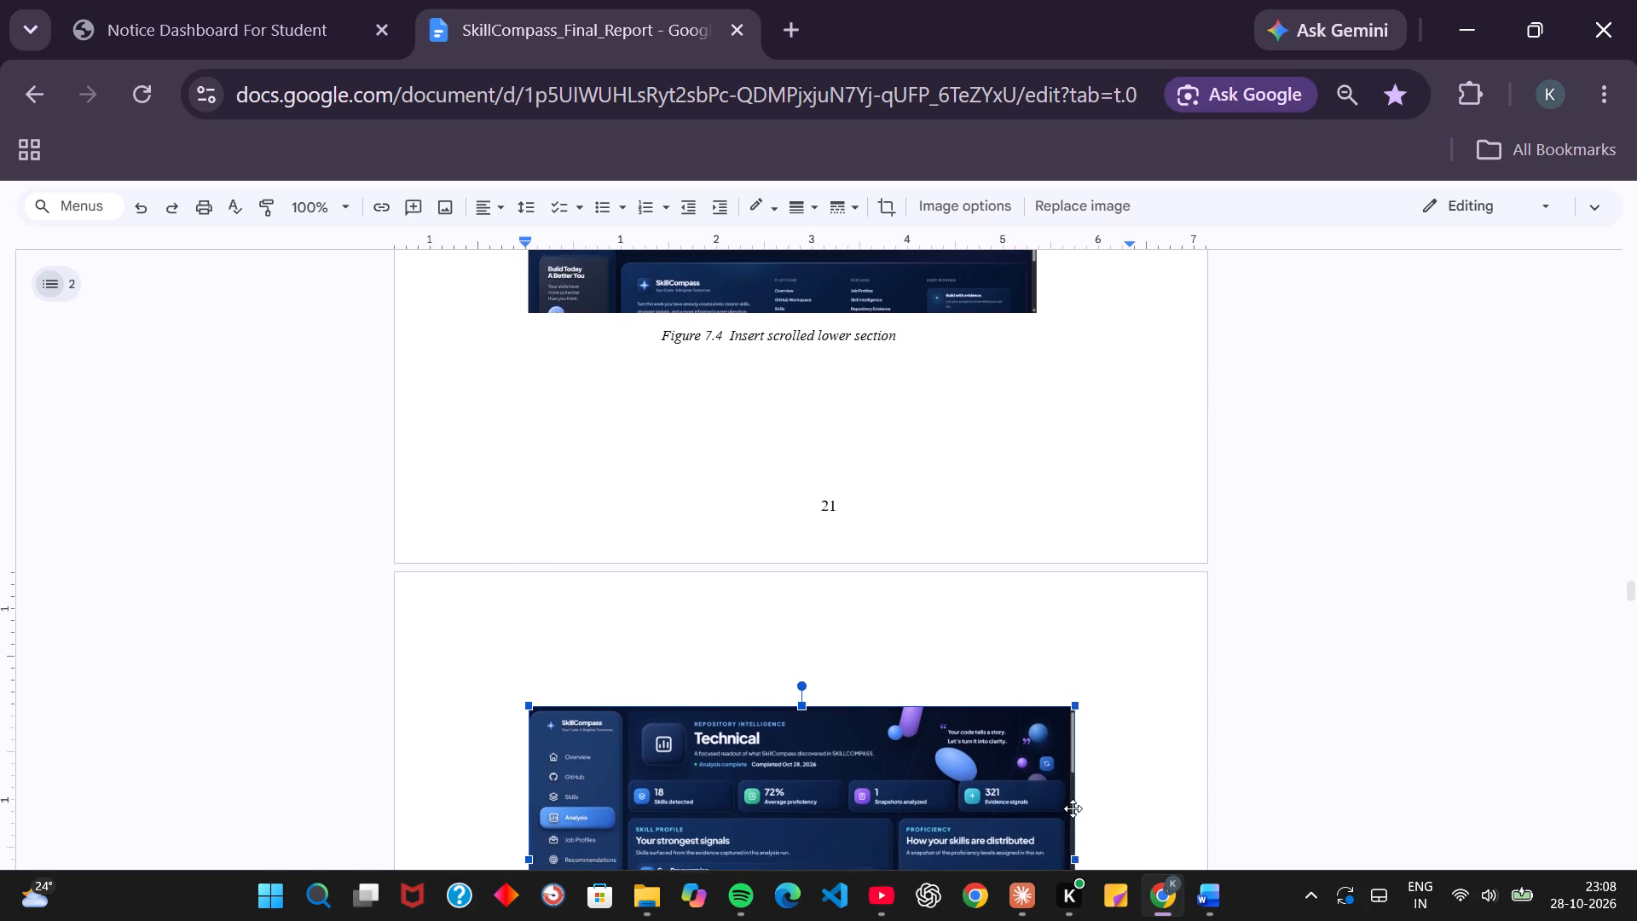
pyautogui.scroll(-2, 1073, 808)
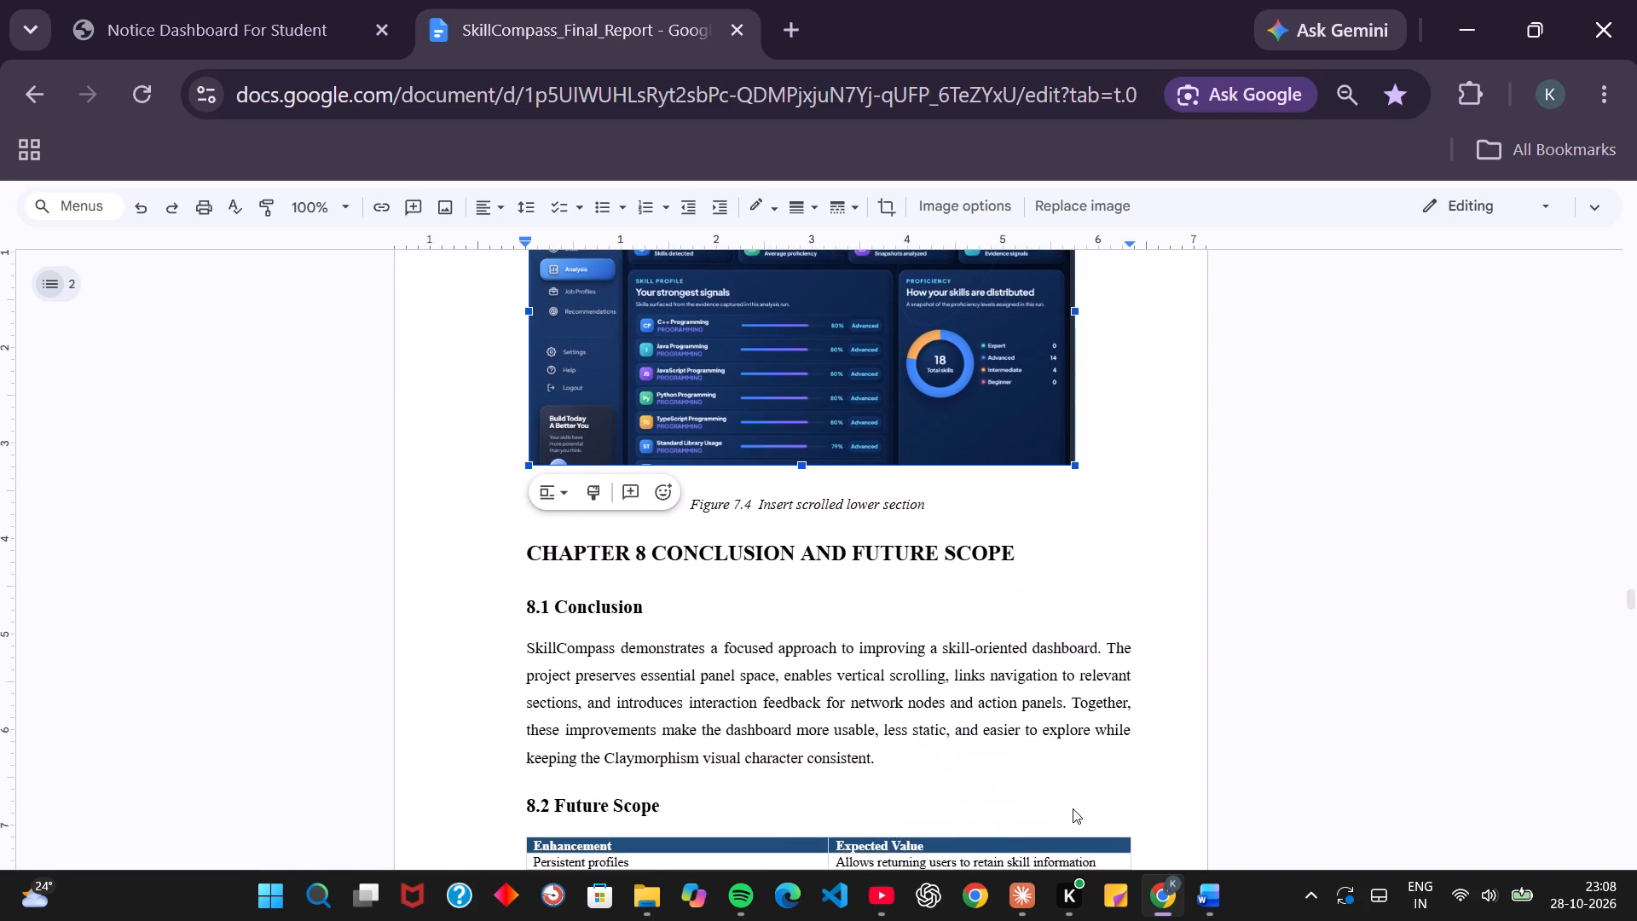
pyautogui.scroll(-8, 1073, 808)
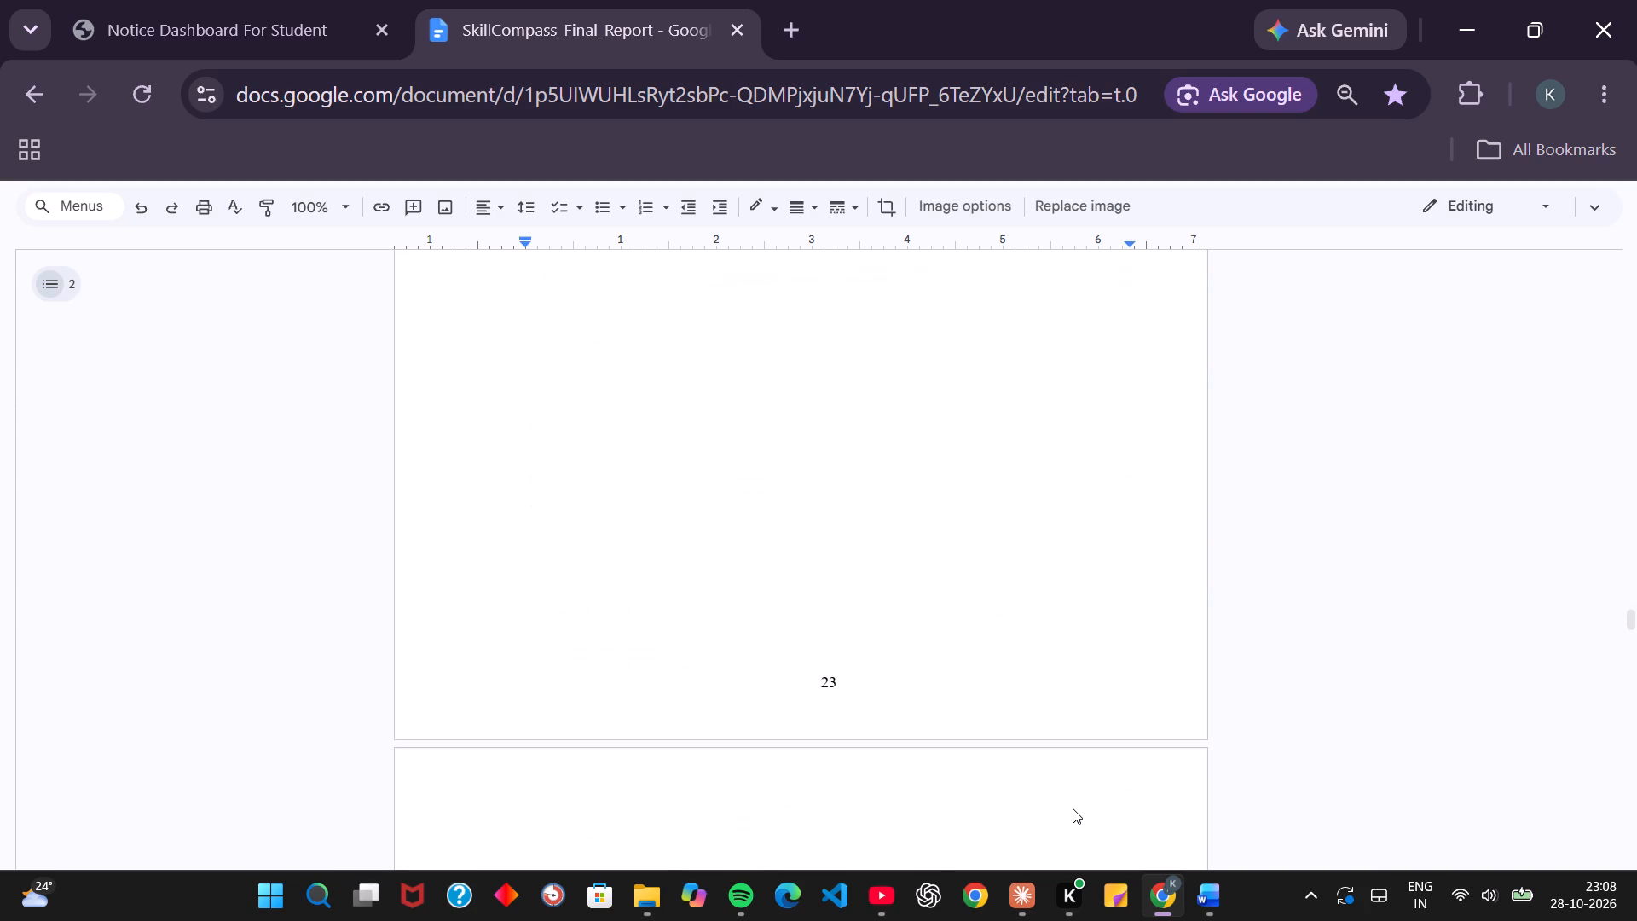
pyautogui.scroll(-2, 1073, 808)
pyautogui.scroll(5, 1073, 808)
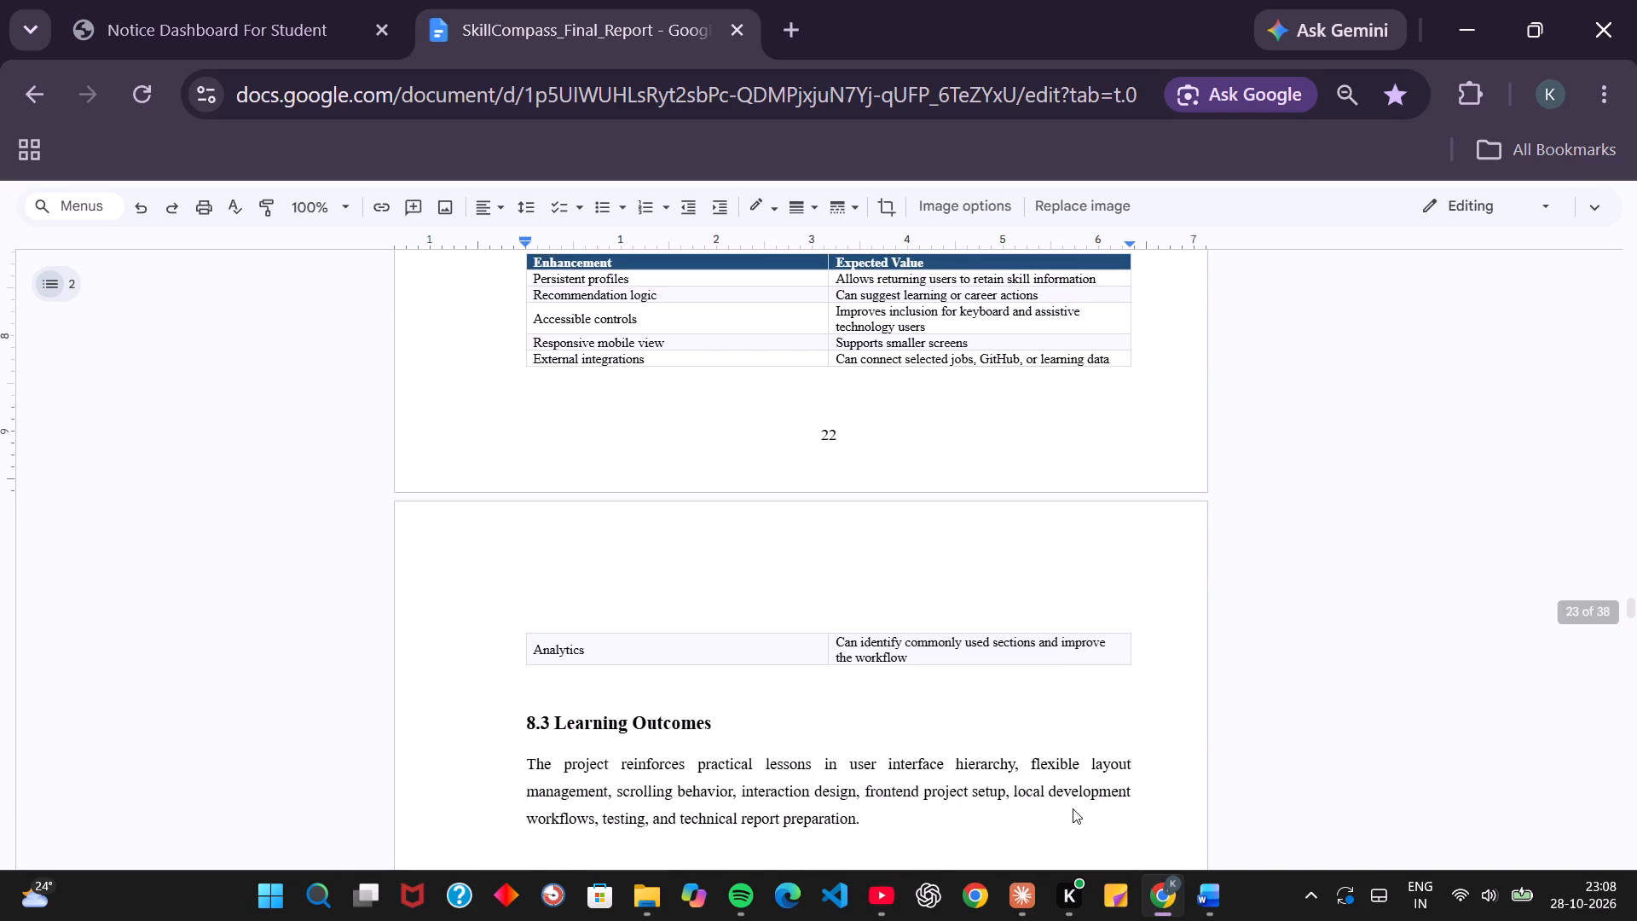
pyautogui.scroll(-2, 1073, 808)
pyautogui.scroll(1, 1073, 808)
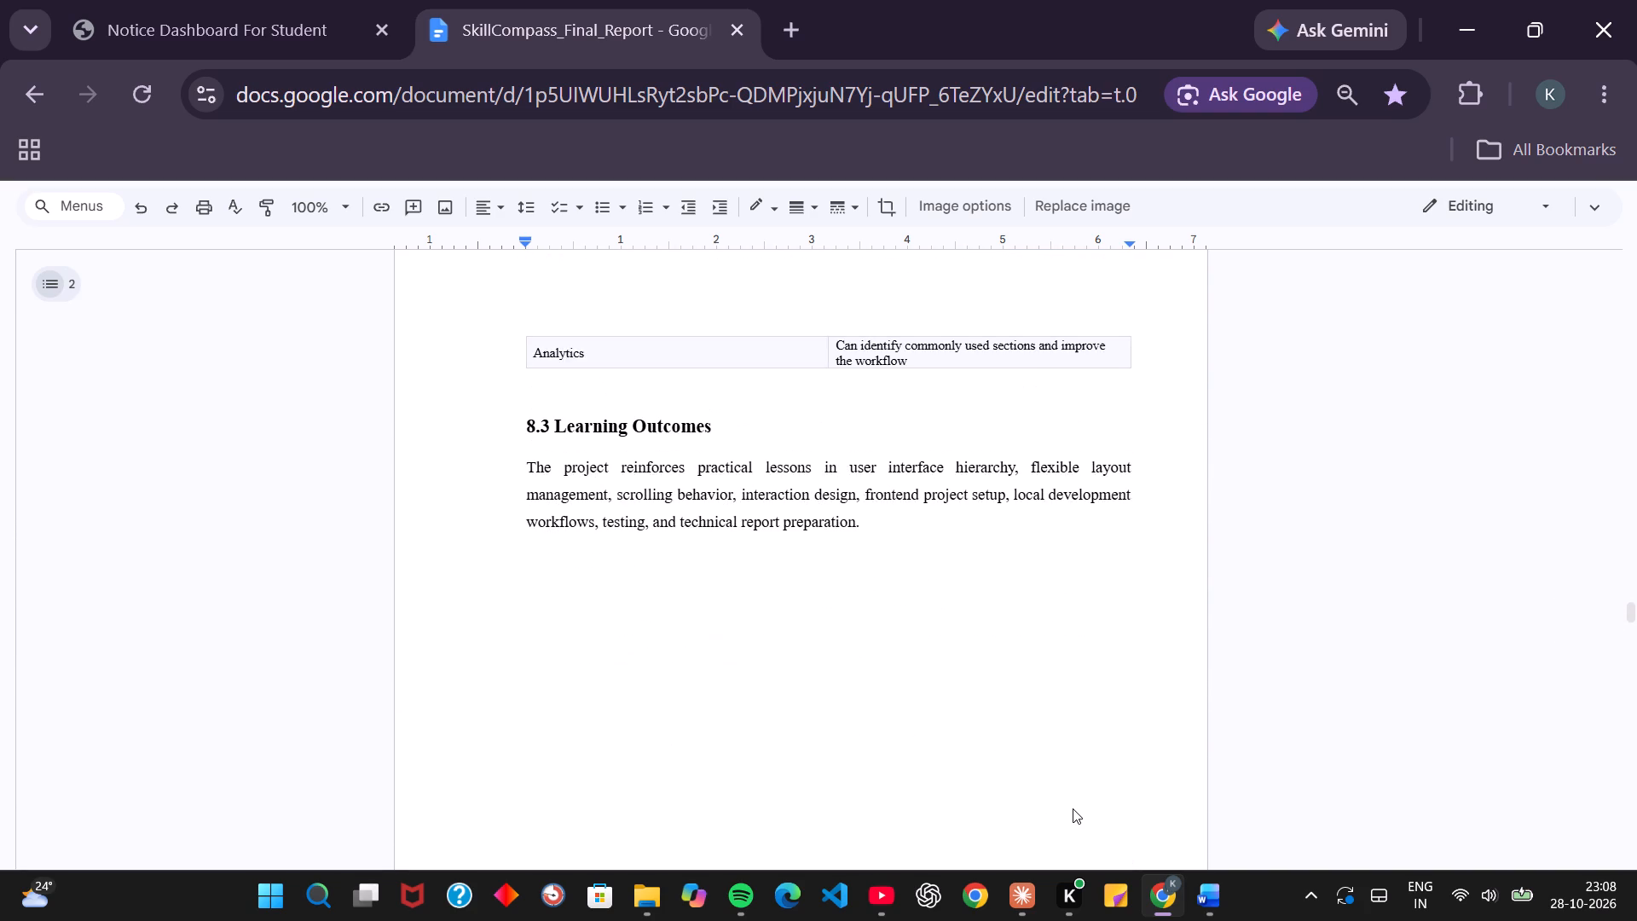
pyautogui.scroll(1, 1073, 808)
pyautogui.scroll(-5, 1073, 808)
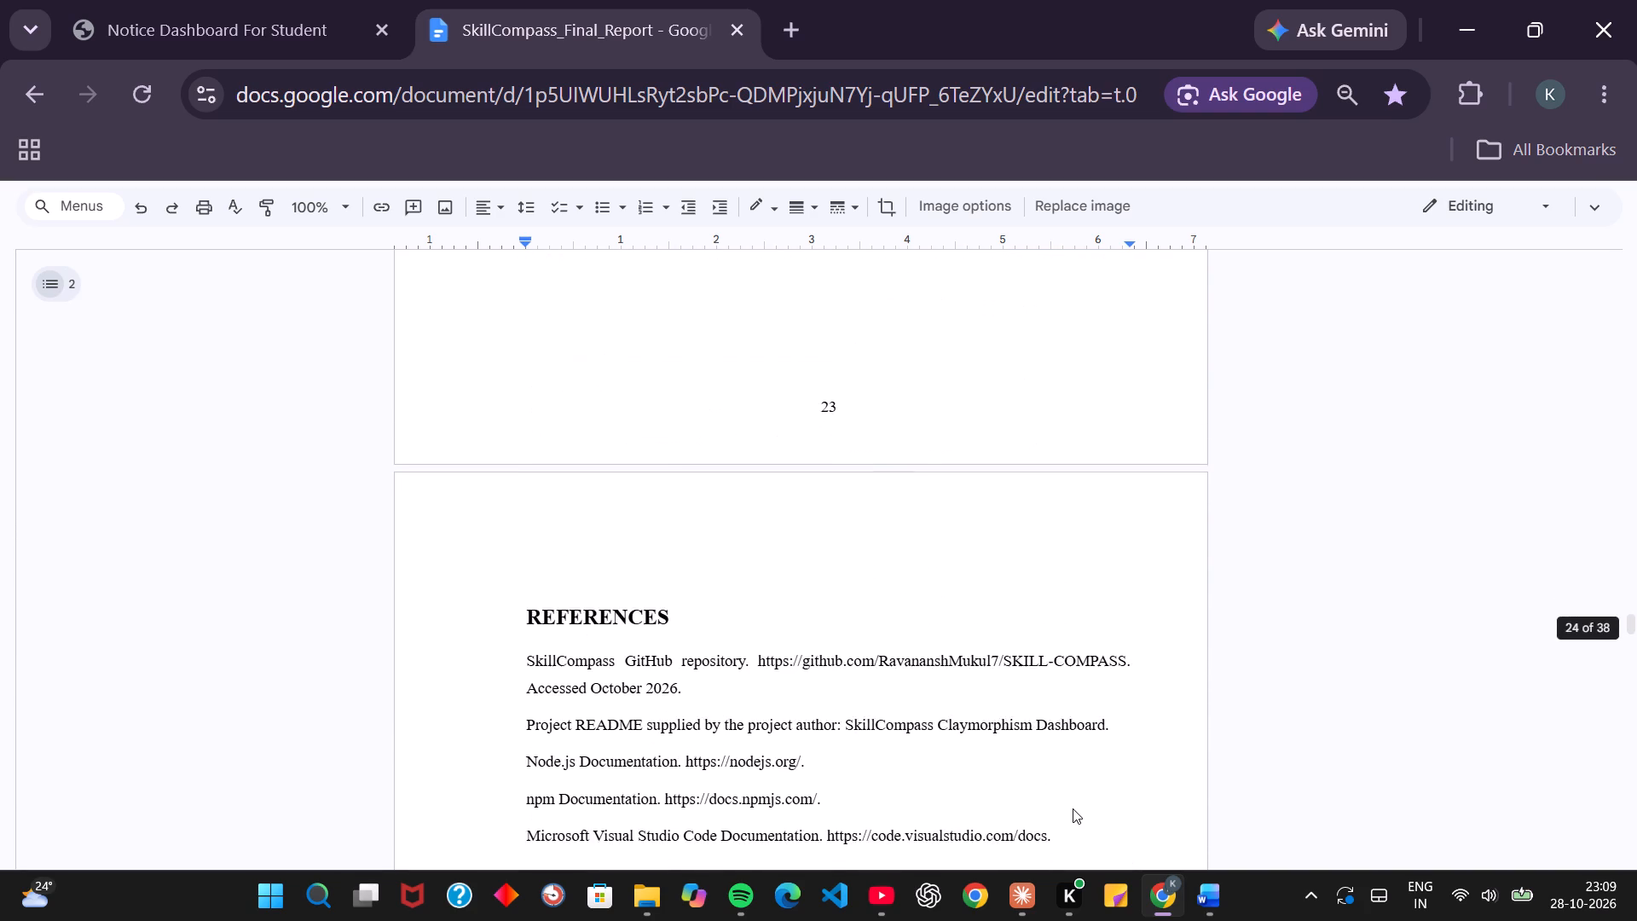
pyautogui.scroll(-9, 1073, 808)
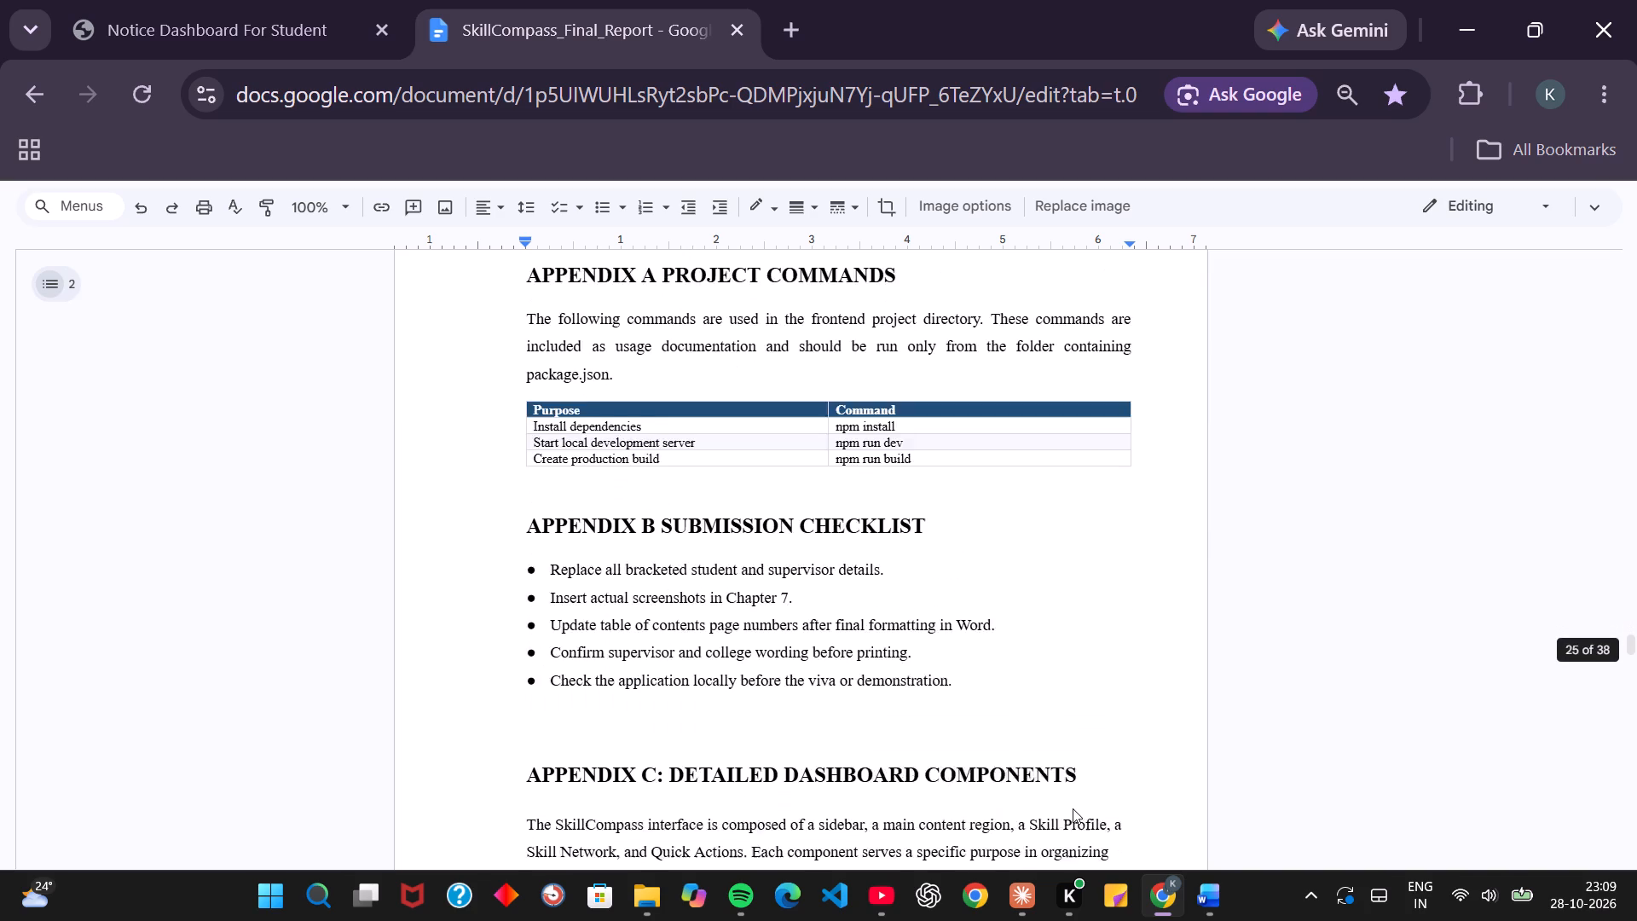
pyautogui.scroll(-9, 1073, 808)
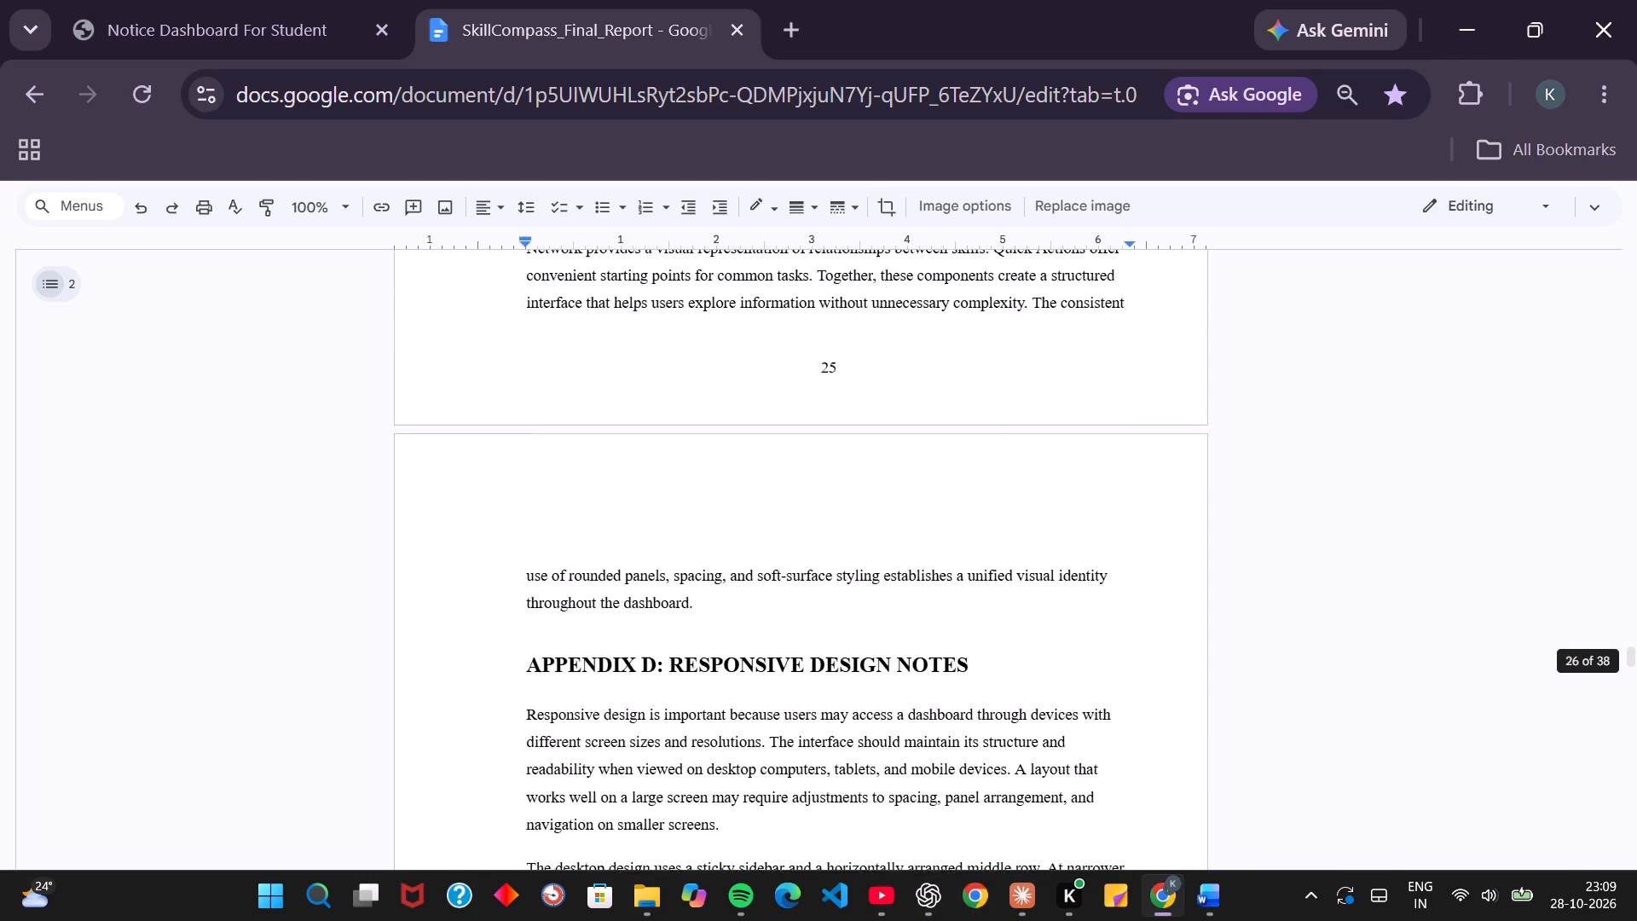
pyautogui.scroll(5, 865, 583)
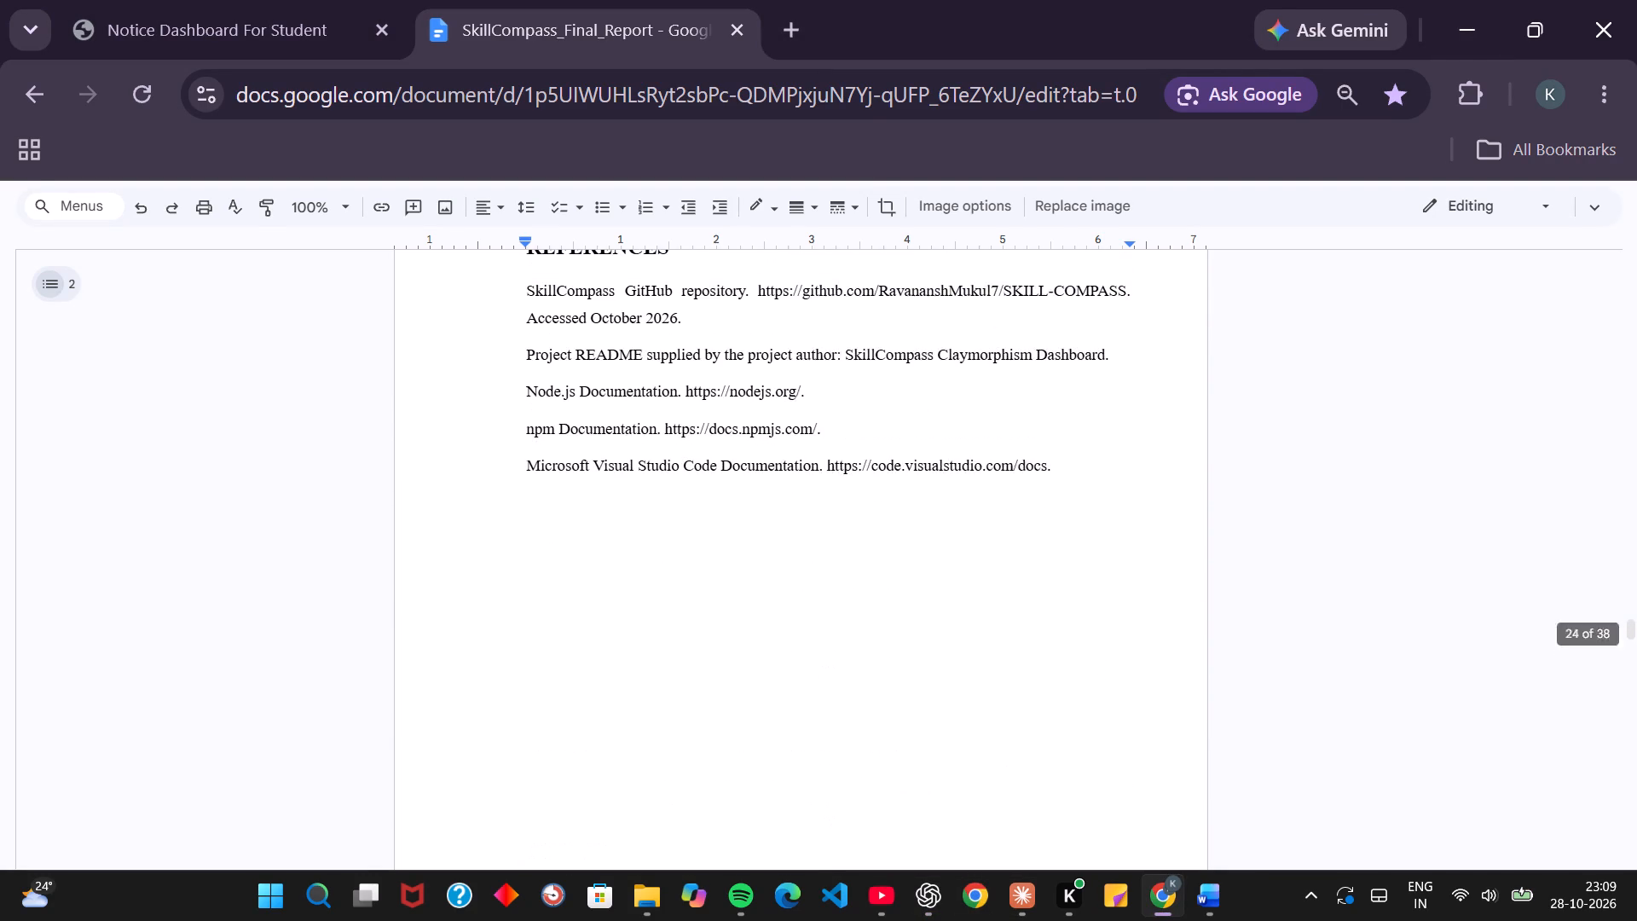
pyautogui.scroll(2, 865, 583)
pyautogui.scroll(-1, 865, 583)
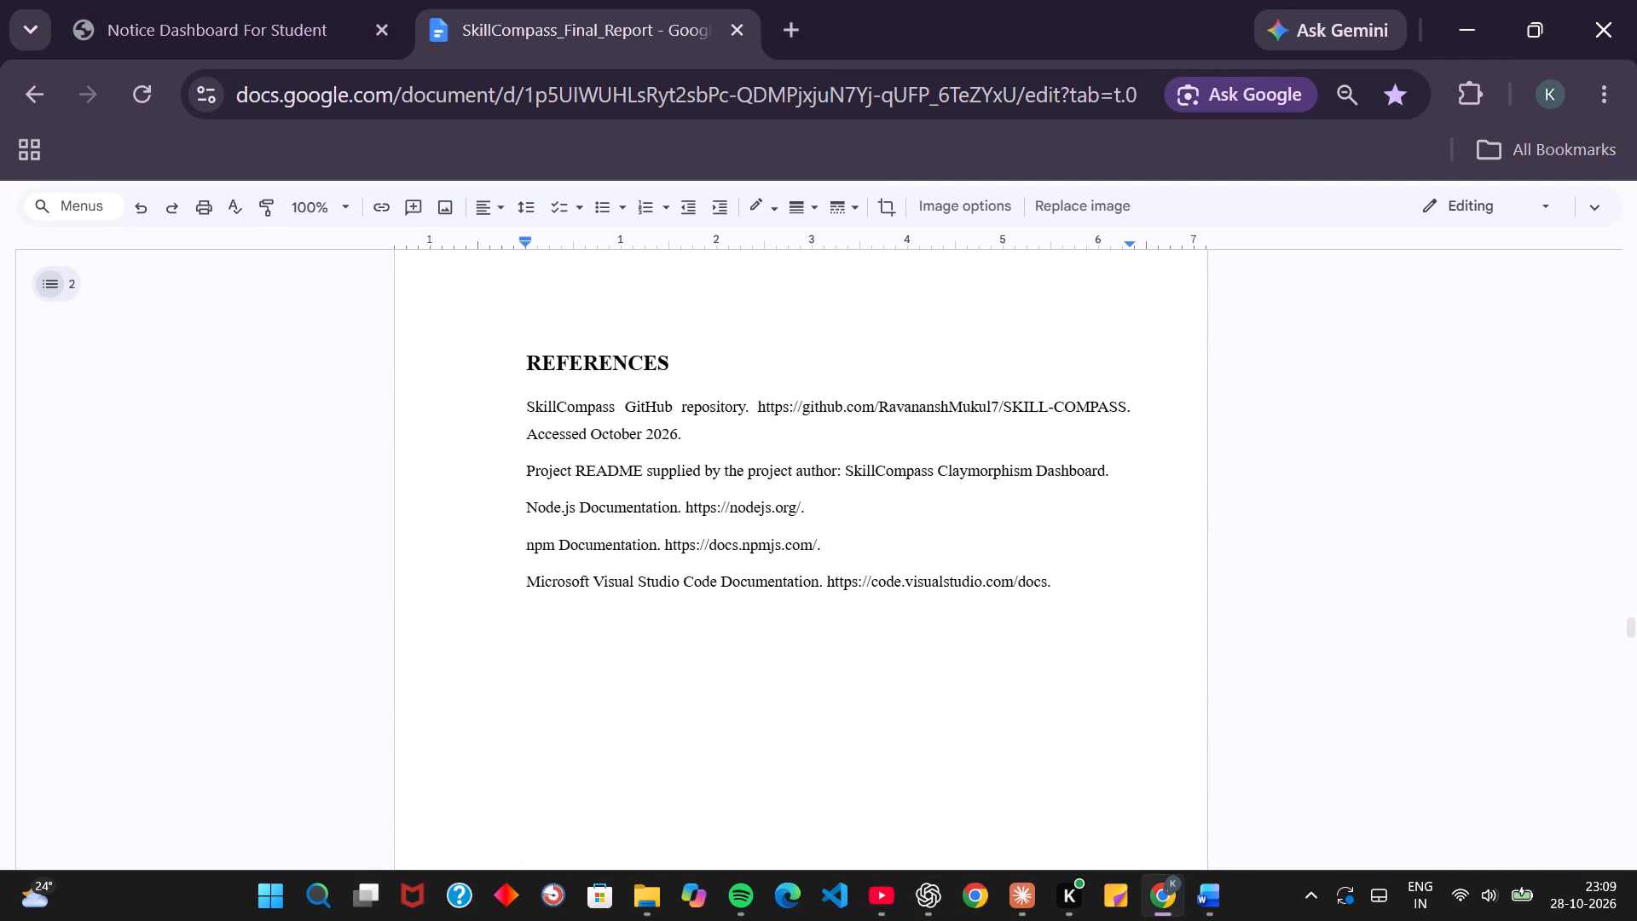
pyautogui.scroll(-1, 865, 583)
pyautogui.scroll(6, 865, 583)
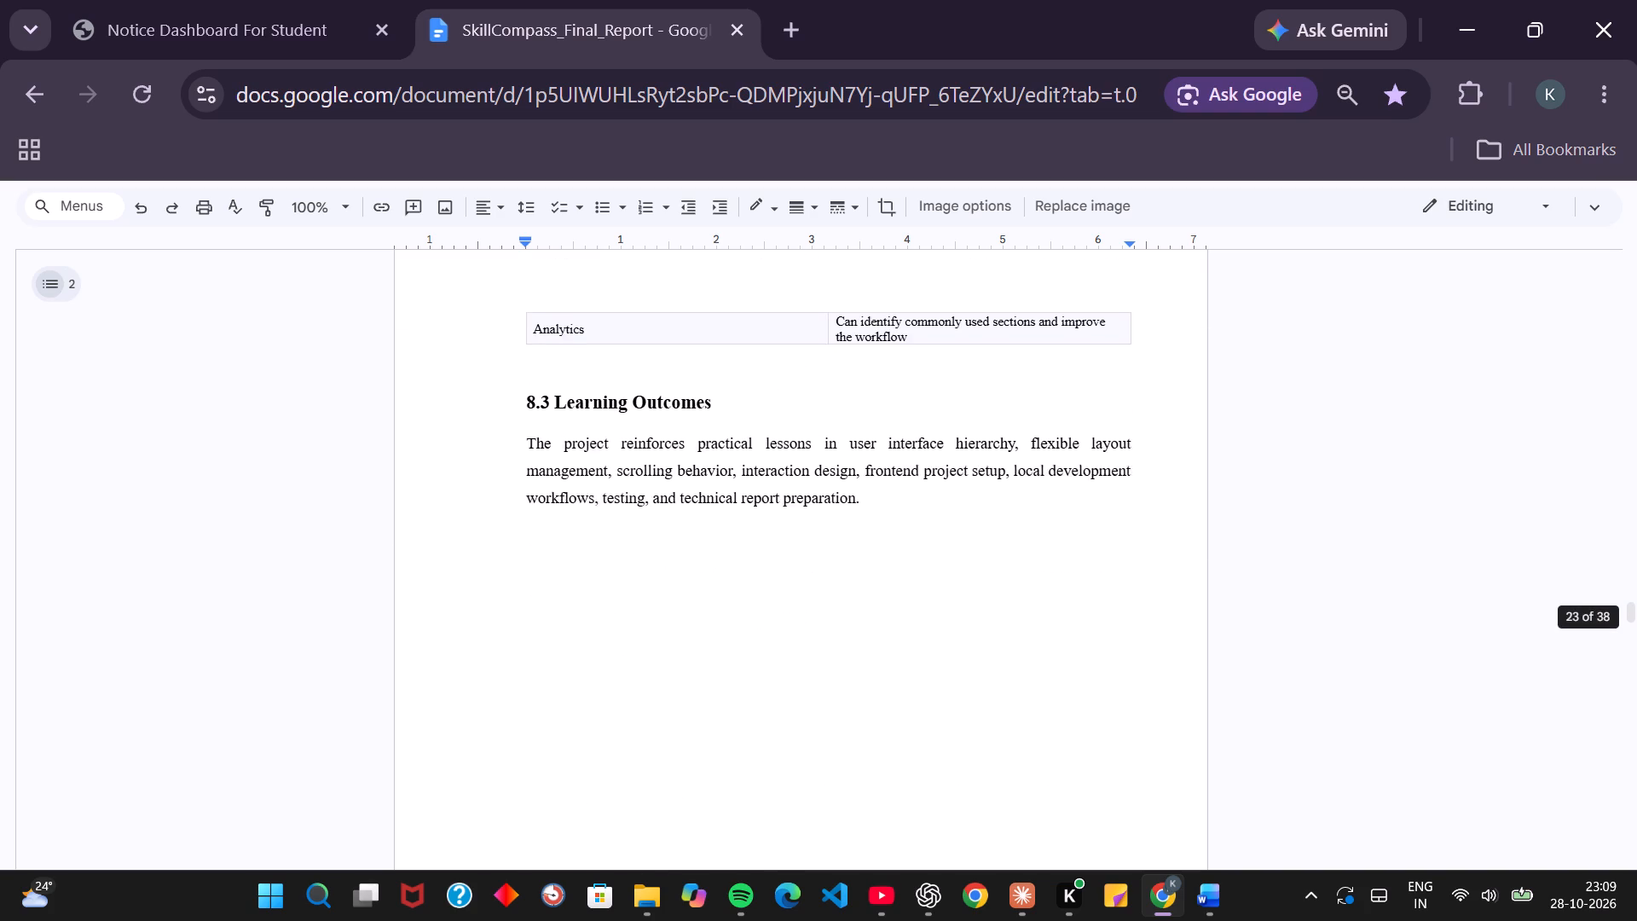
pyautogui.scroll(4, 865, 583)
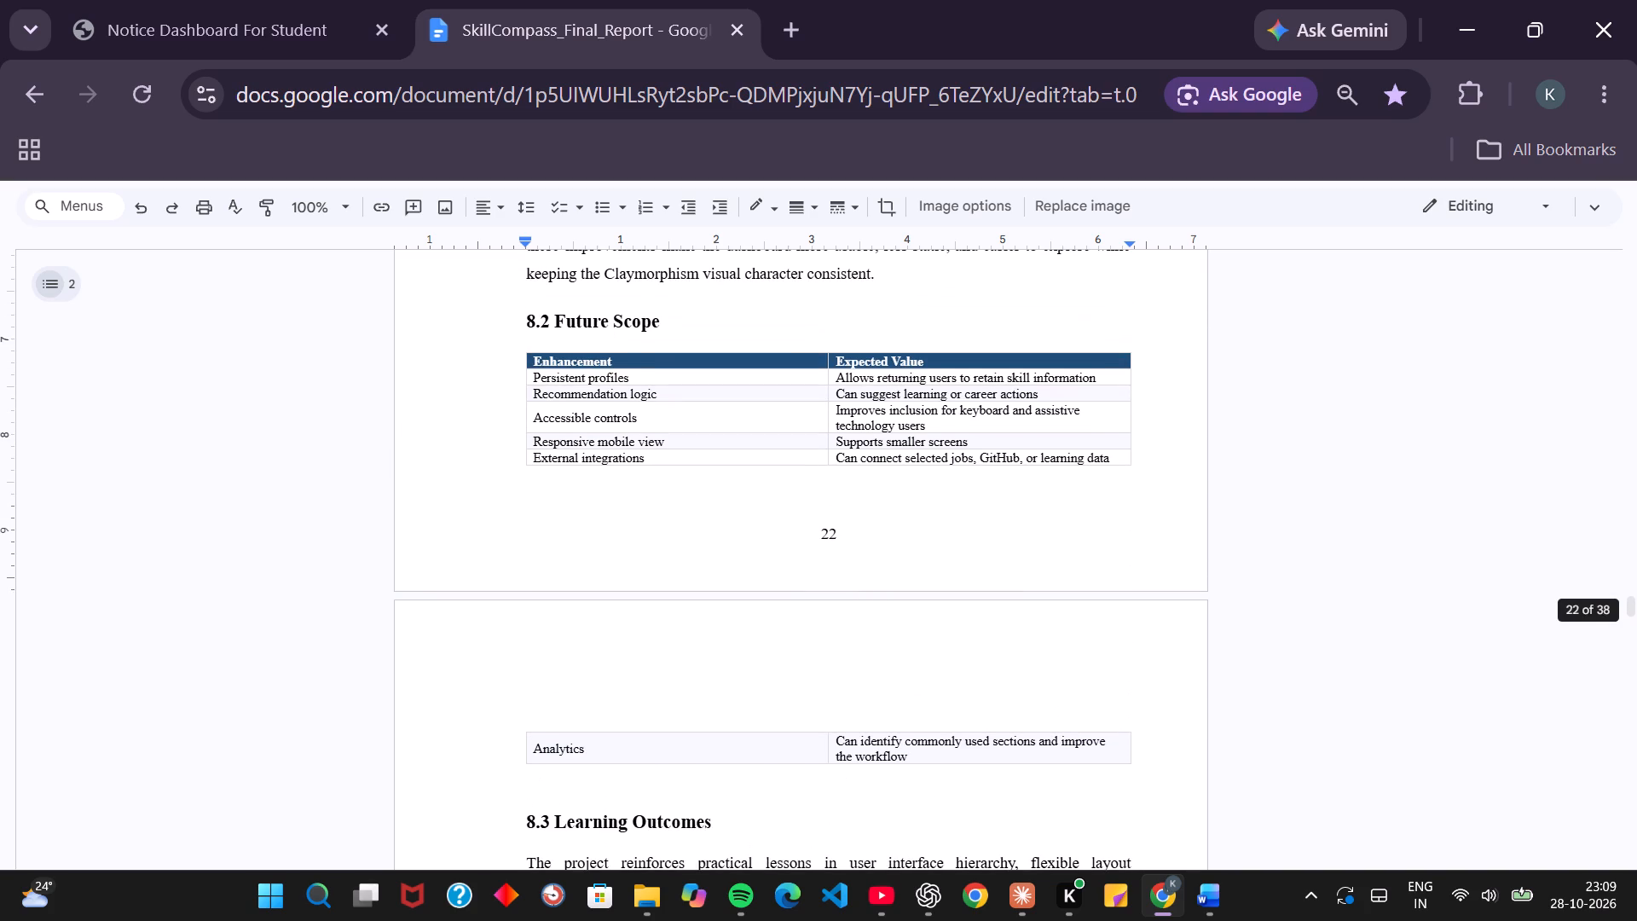
pyautogui.scroll(4, 673, 432)
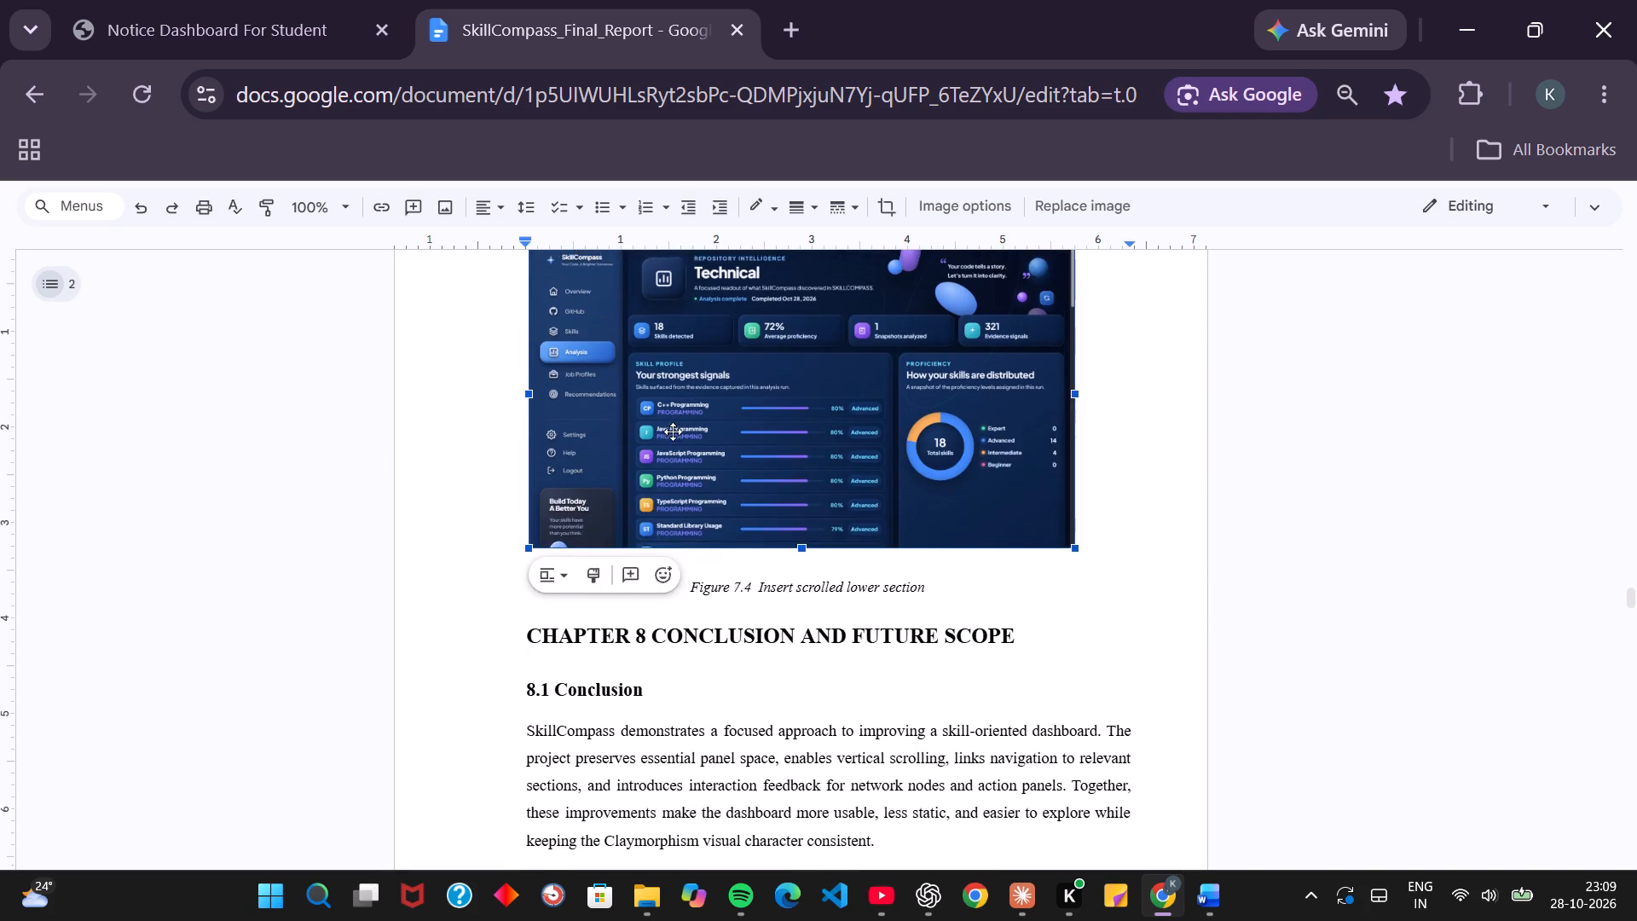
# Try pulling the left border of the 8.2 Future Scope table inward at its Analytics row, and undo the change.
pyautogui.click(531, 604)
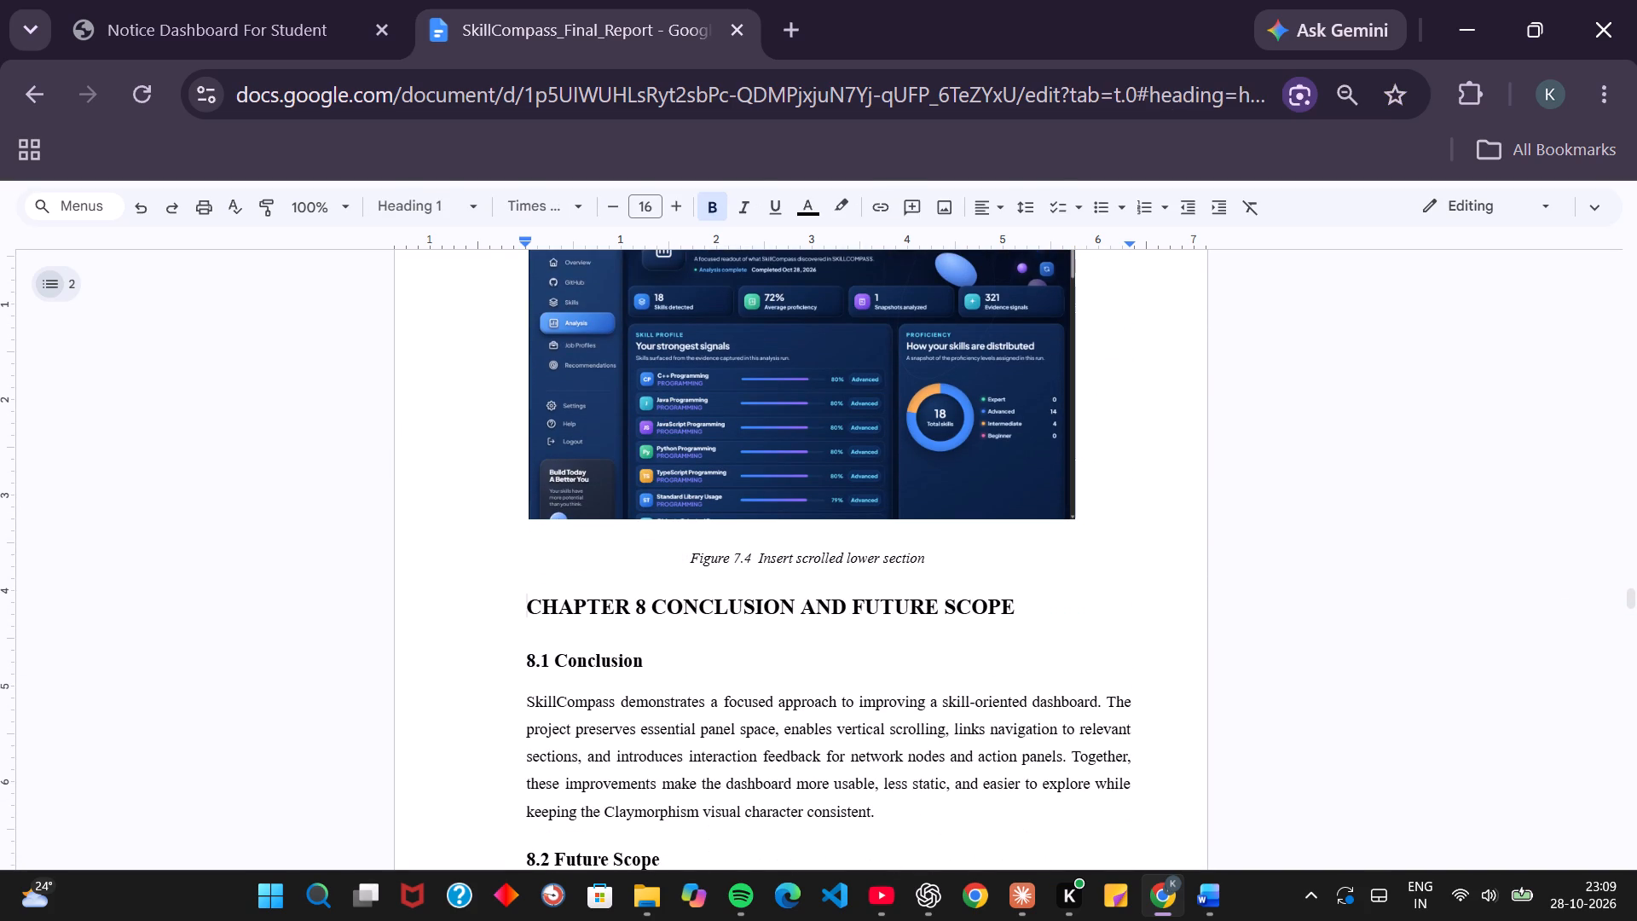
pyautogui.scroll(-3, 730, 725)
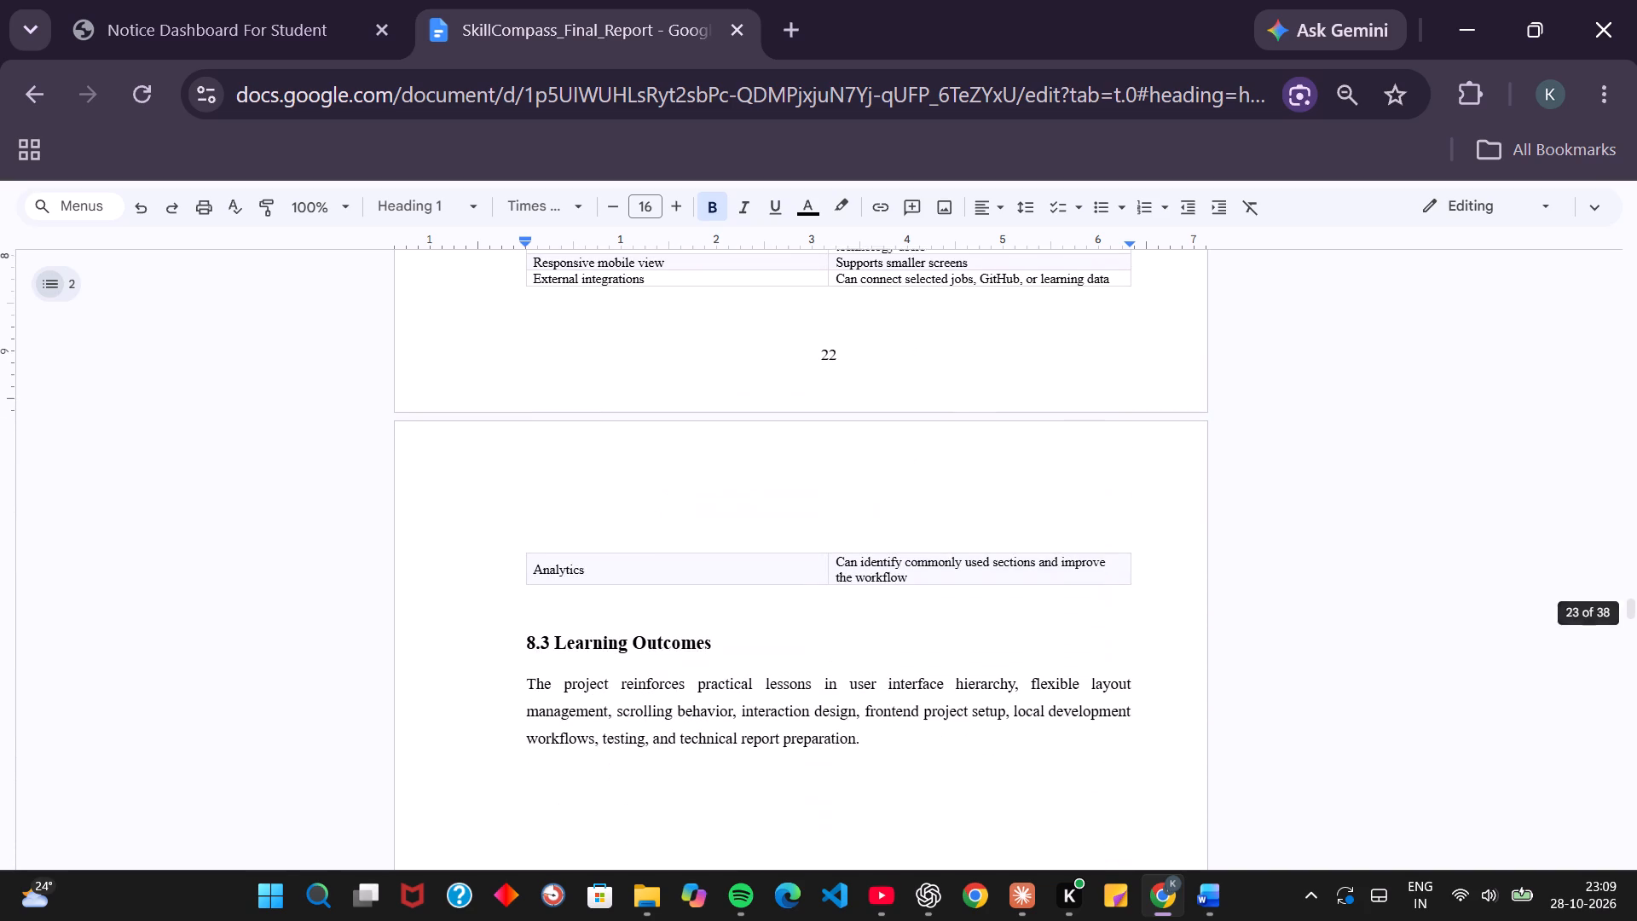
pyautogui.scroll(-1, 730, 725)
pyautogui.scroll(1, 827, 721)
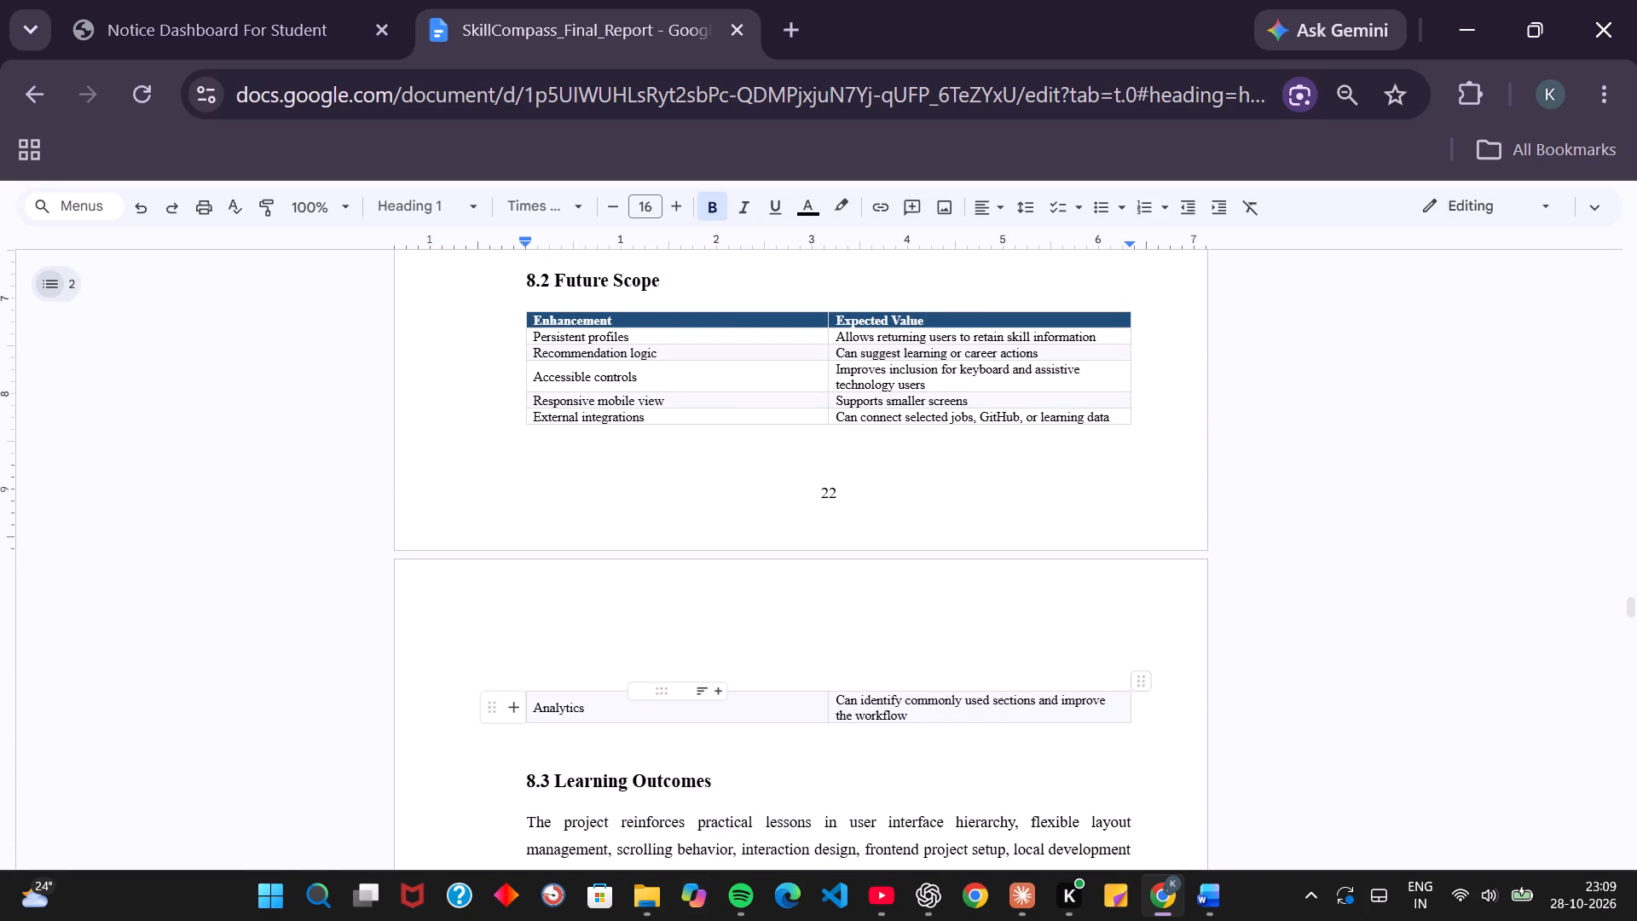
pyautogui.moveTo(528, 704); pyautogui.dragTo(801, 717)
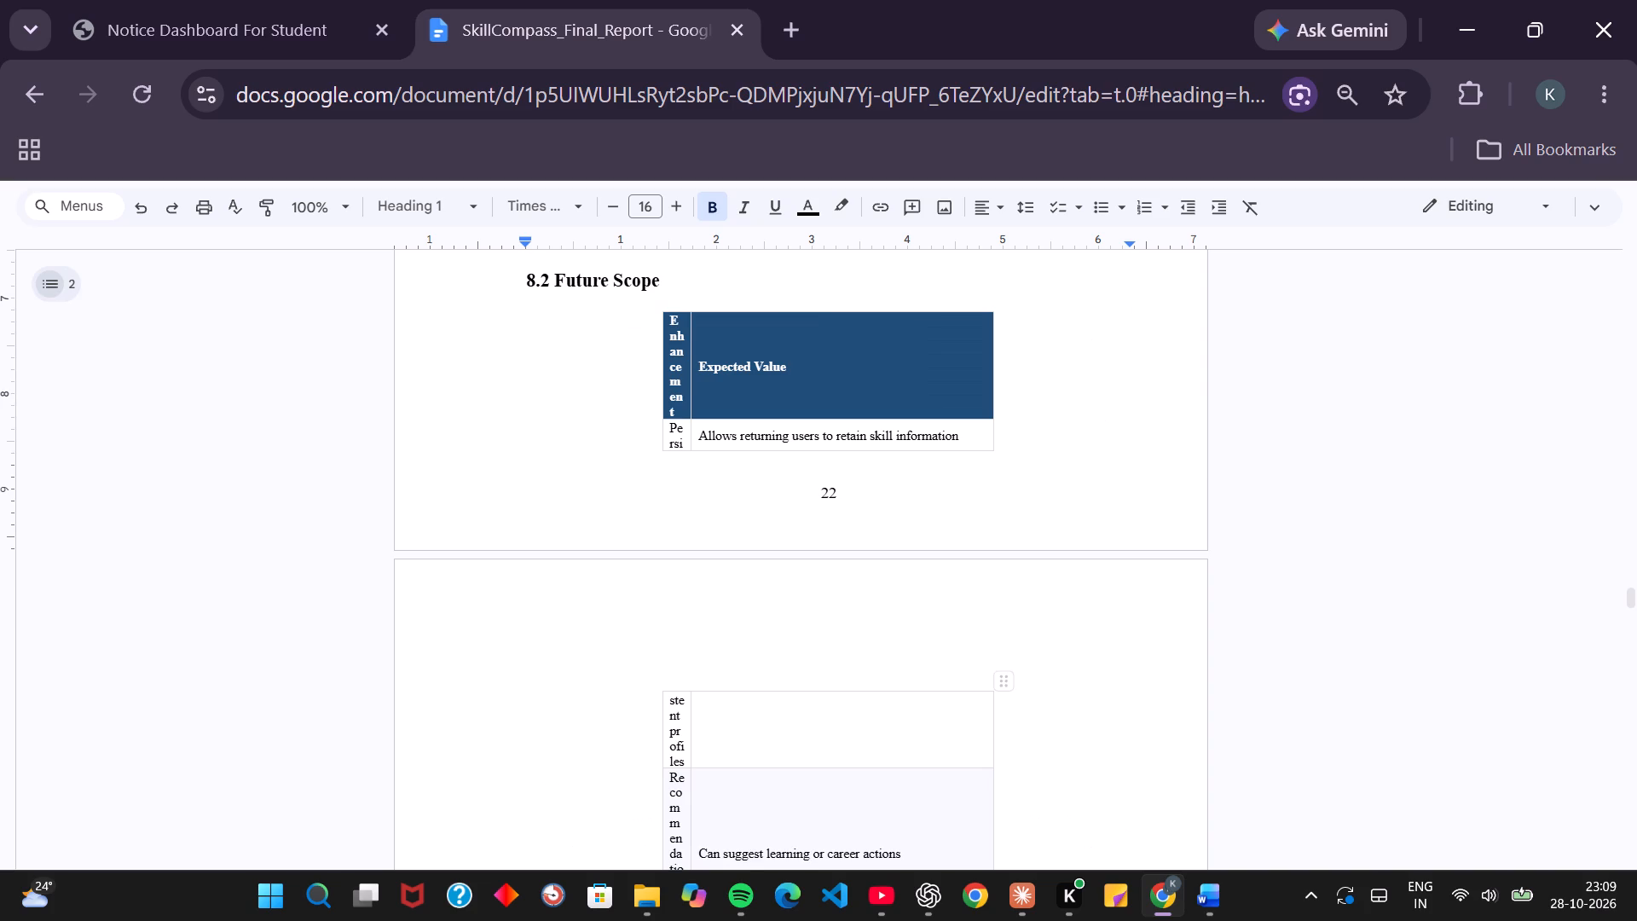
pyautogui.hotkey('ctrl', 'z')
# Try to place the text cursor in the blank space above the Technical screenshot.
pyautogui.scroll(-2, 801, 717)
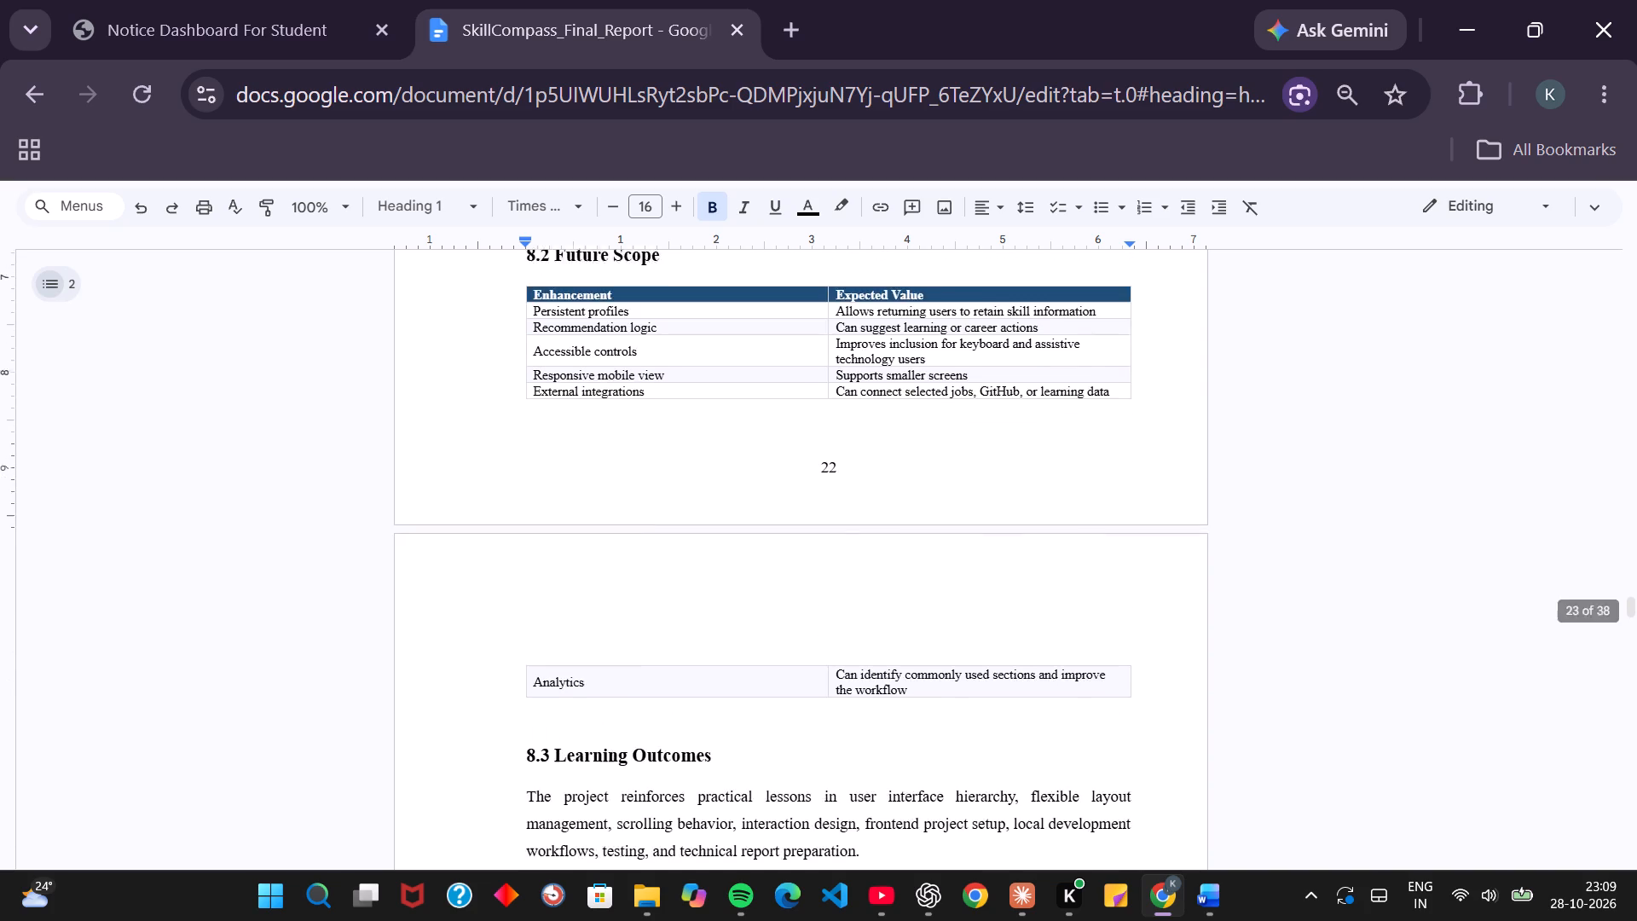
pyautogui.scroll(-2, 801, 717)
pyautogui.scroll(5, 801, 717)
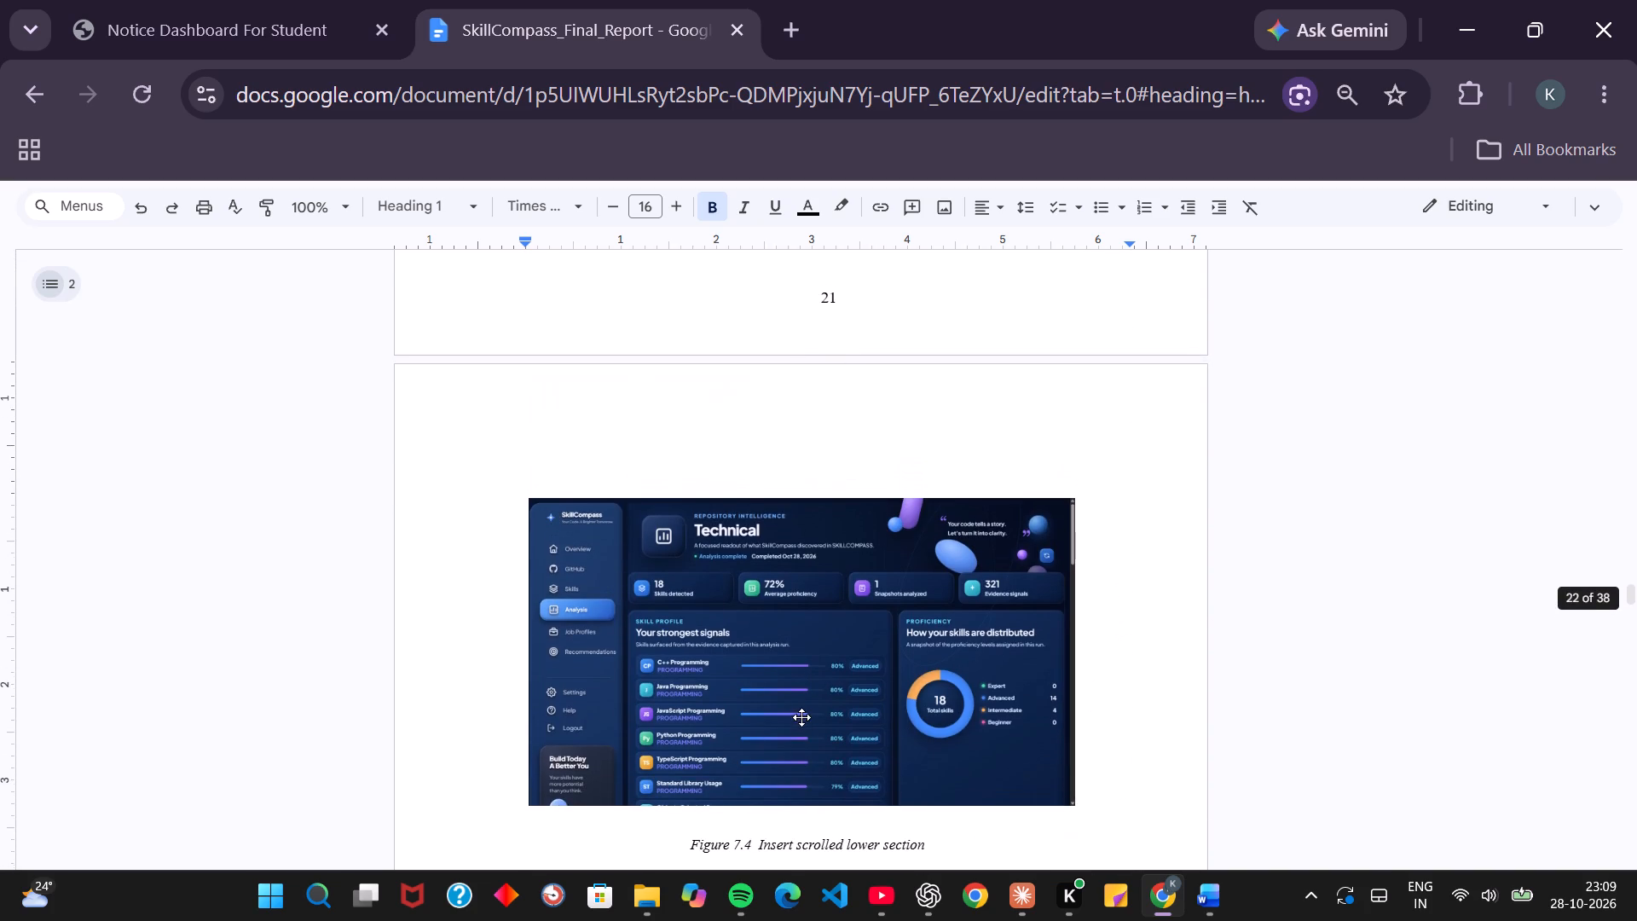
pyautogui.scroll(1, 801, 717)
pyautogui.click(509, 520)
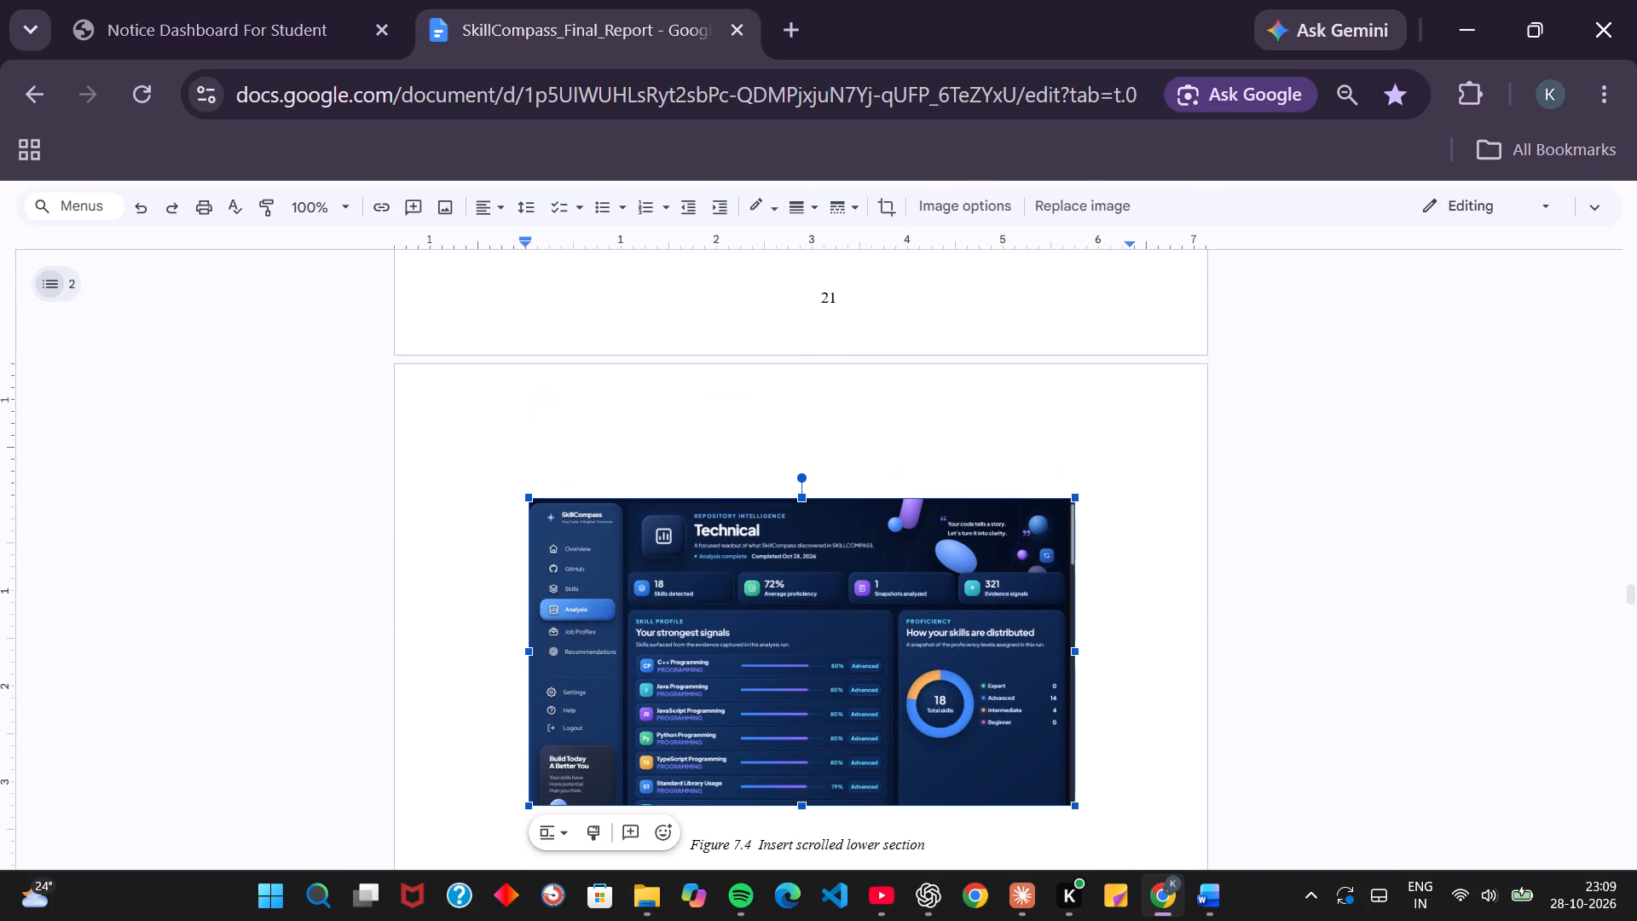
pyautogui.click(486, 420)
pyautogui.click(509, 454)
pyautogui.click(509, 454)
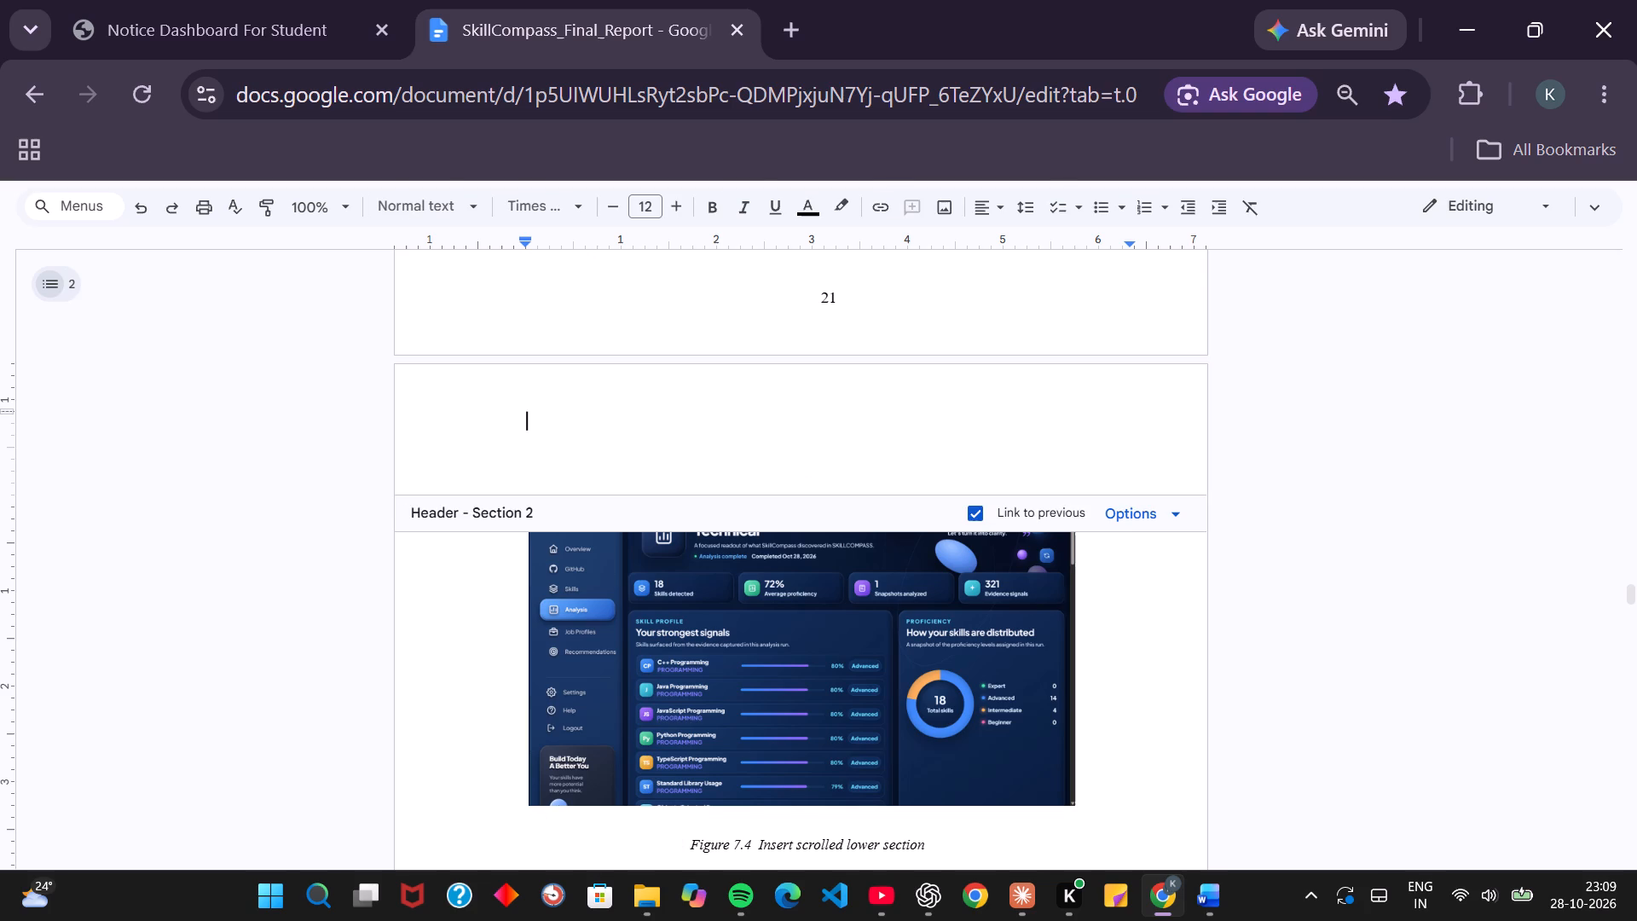
# Undo the last proportional shrink of the Technical screenshot.
pyautogui.hotkey('ctrl', 'z')
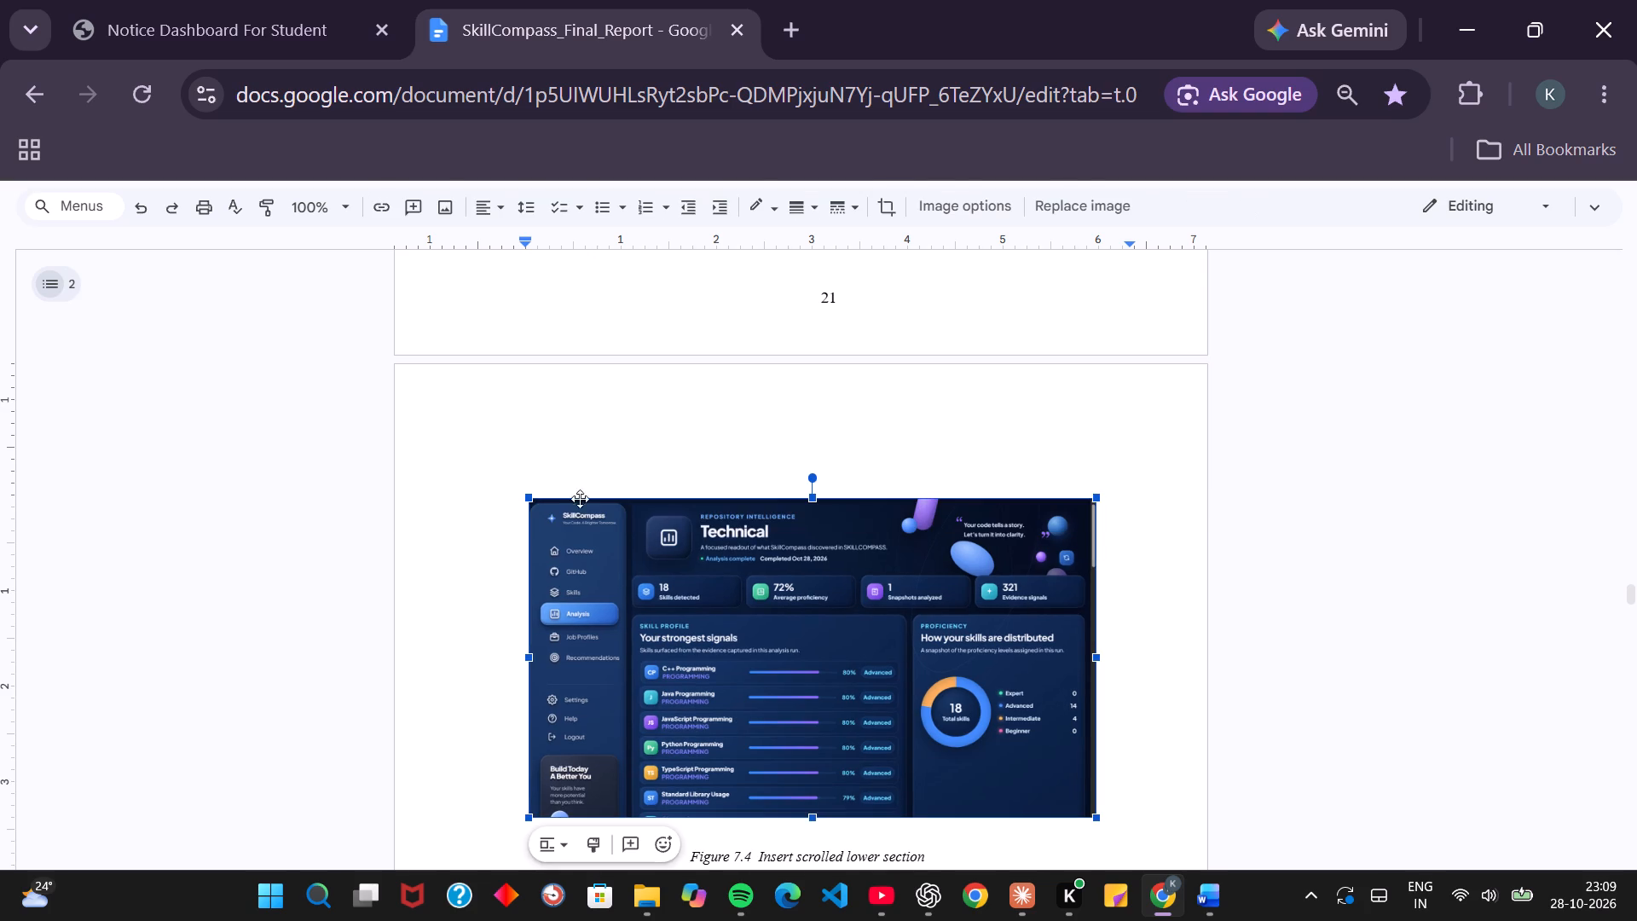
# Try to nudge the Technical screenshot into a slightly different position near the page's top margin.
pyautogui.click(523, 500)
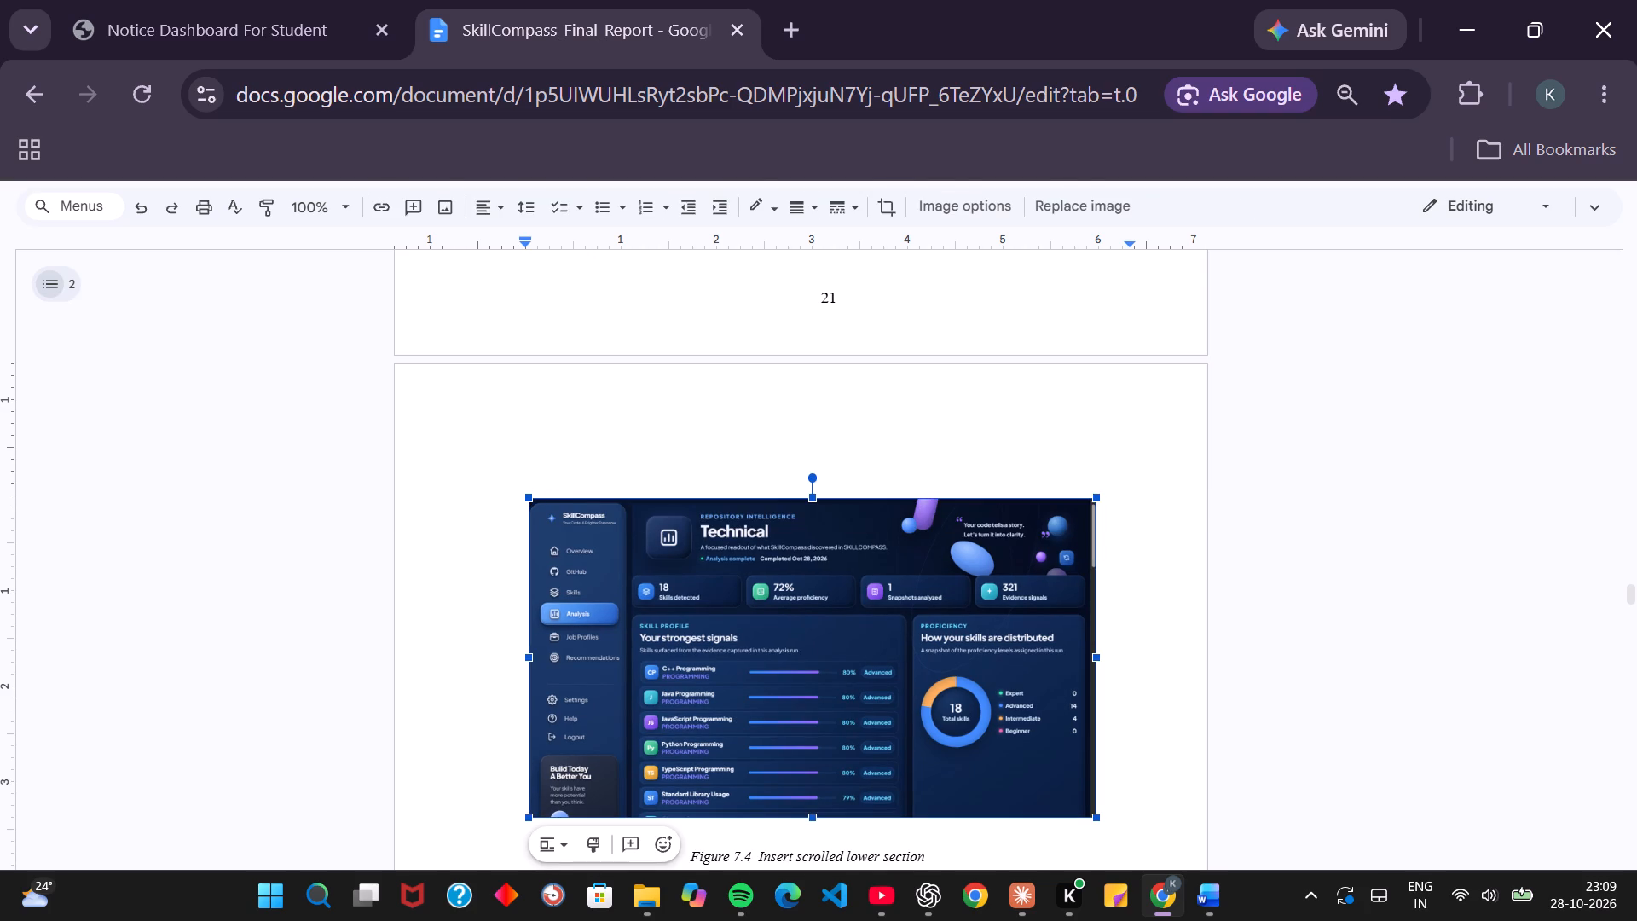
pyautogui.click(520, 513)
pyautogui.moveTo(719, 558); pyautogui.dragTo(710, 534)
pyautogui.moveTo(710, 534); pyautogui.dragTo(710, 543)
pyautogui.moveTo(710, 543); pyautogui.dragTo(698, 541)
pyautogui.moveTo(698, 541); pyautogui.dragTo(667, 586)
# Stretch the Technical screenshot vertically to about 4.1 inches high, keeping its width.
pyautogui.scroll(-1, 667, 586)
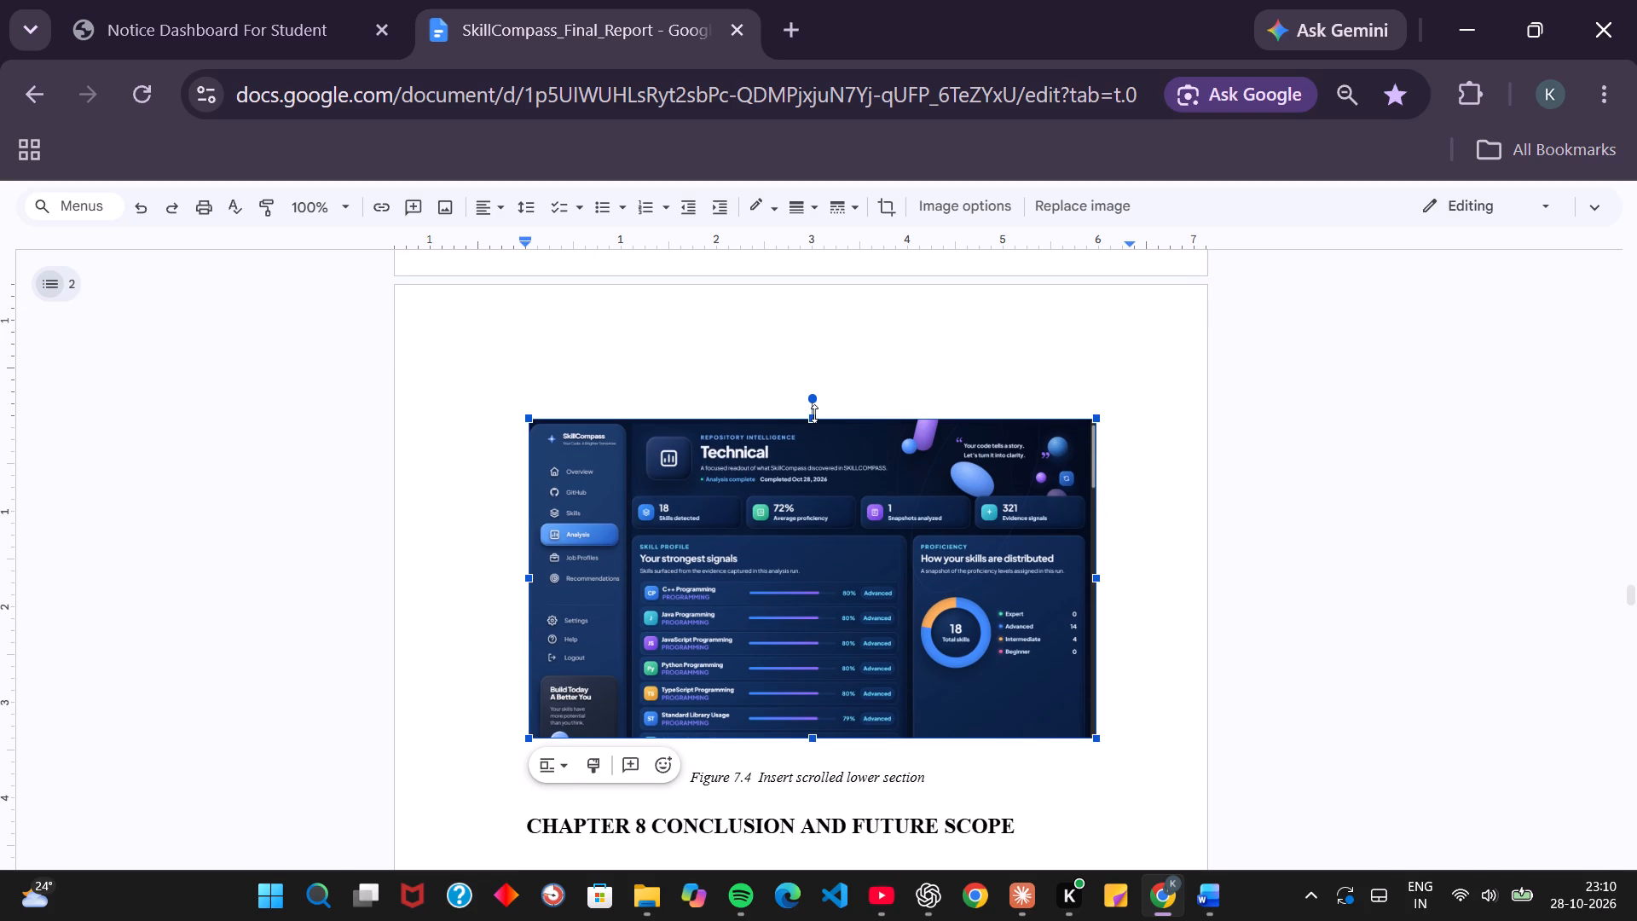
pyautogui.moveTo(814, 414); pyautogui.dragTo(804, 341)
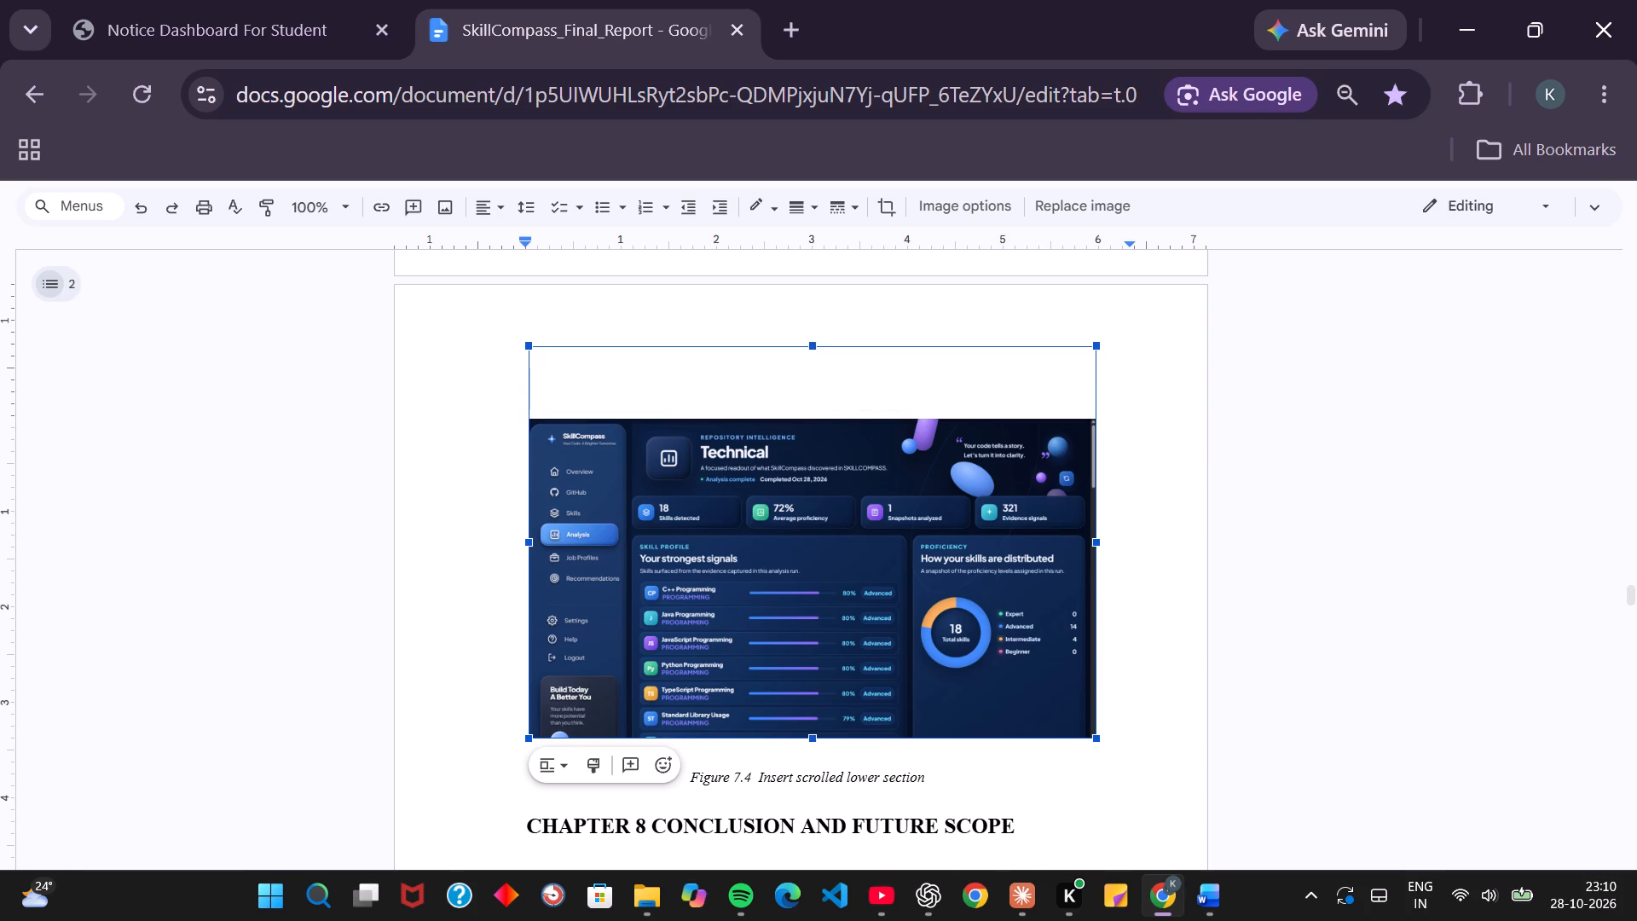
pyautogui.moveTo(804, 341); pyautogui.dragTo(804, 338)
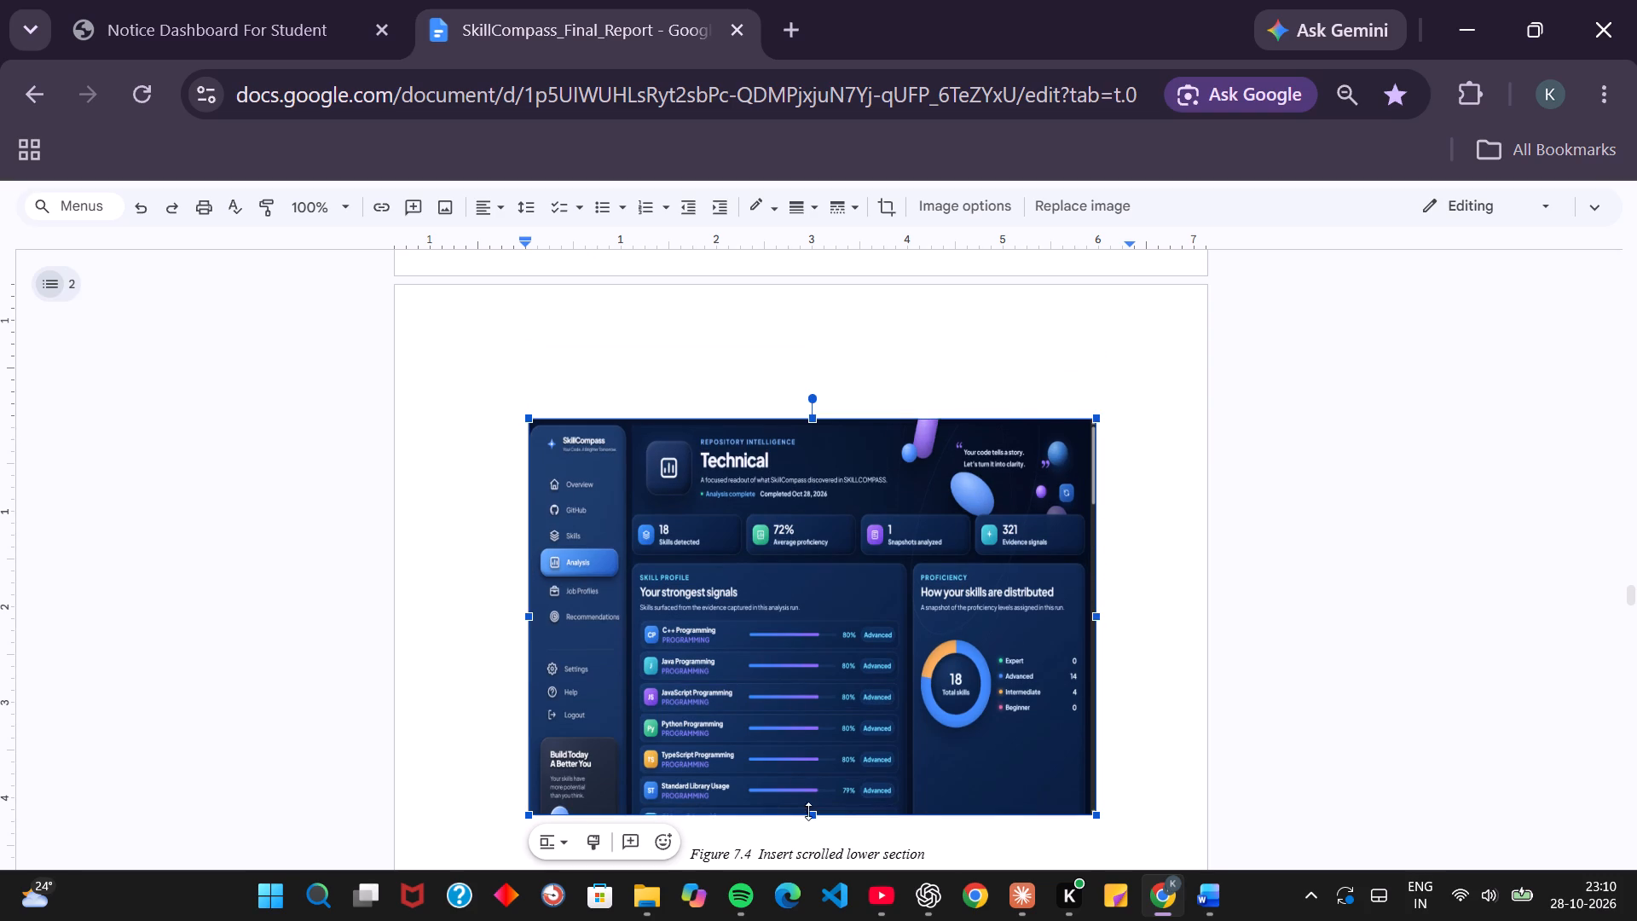
# Reduce the Technical screenshot's height to about 2.6 inches at the same width, and check the Future Scope table's page break.
pyautogui.click(813, 814)
pyautogui.moveTo(813, 812); pyautogui.dragTo(810, 724)
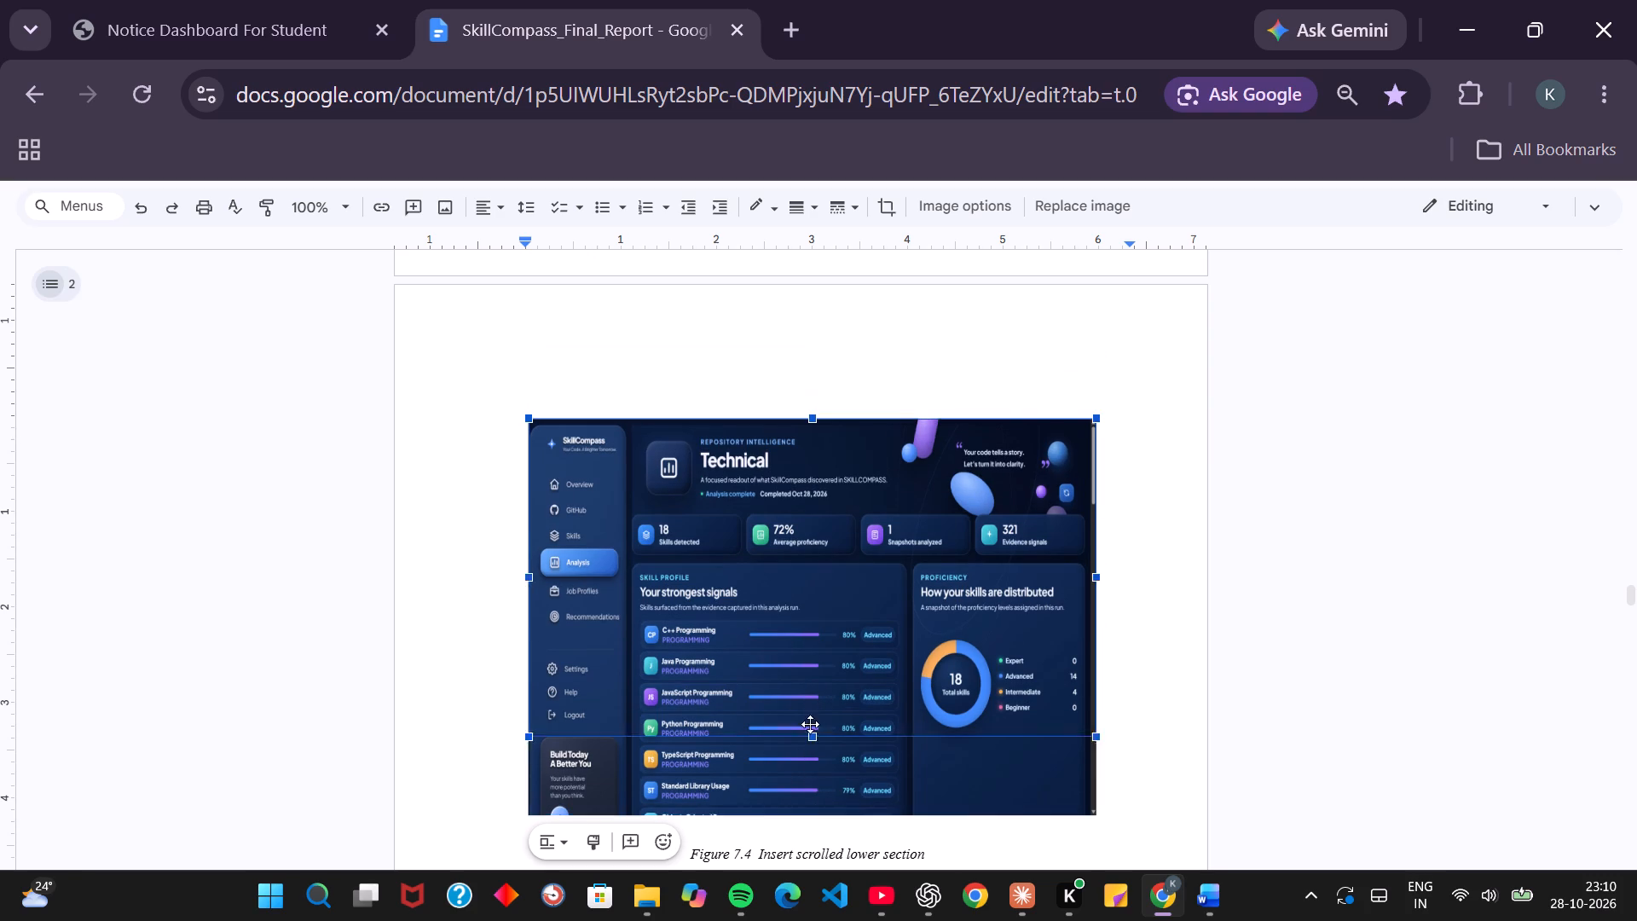
pyautogui.moveTo(810, 724); pyautogui.dragTo(812, 669)
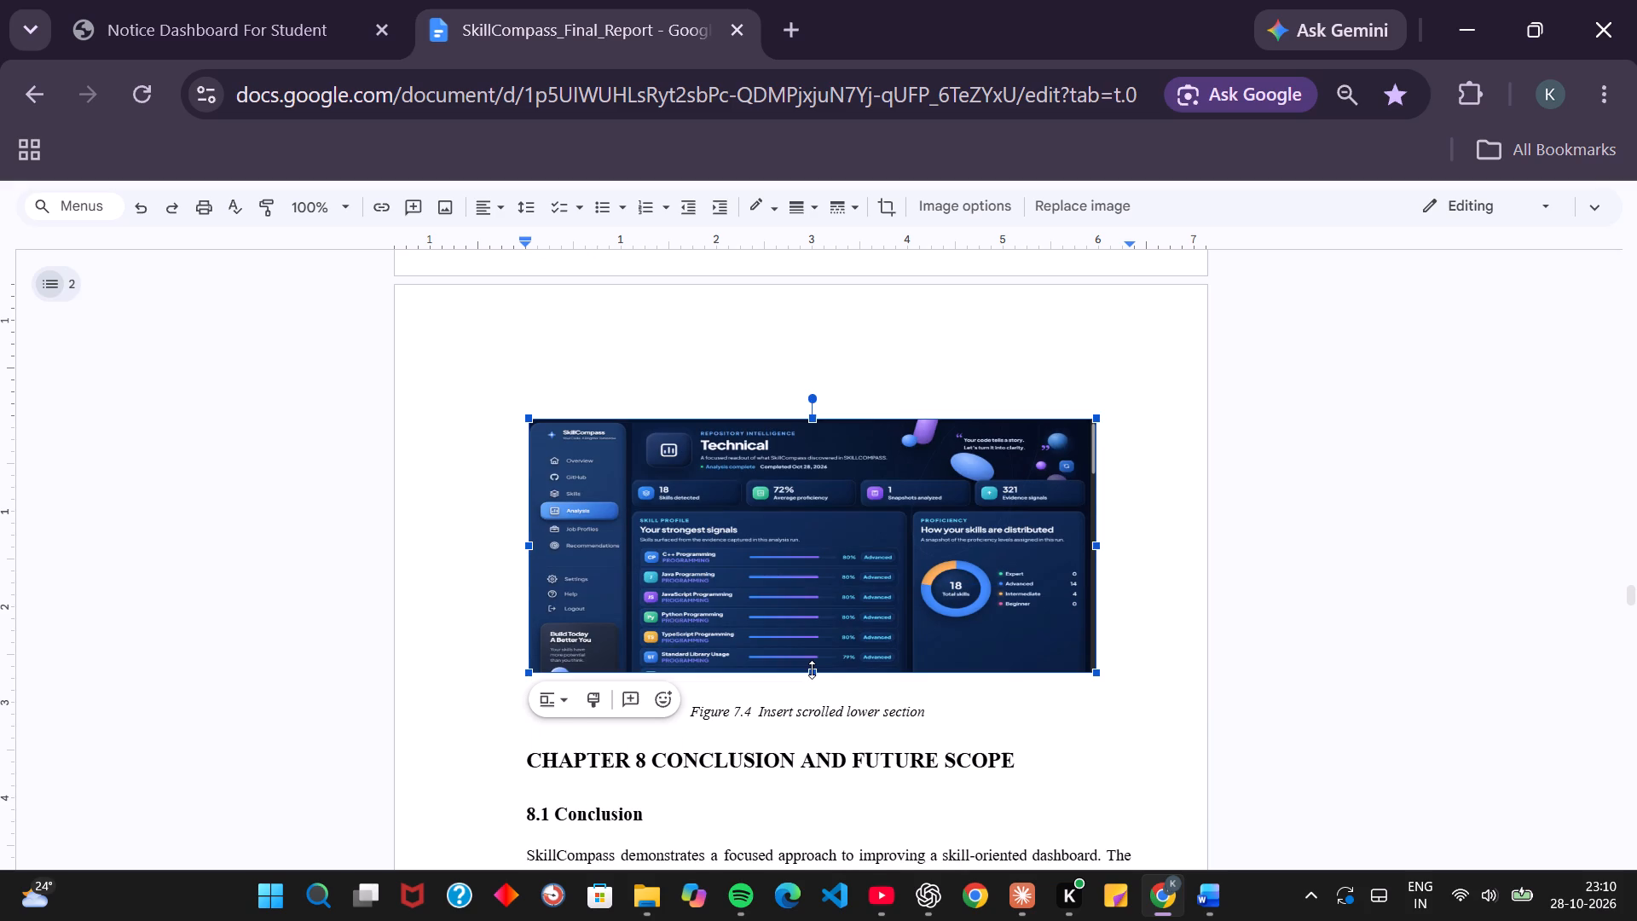
pyautogui.scroll(-5, 812, 669)
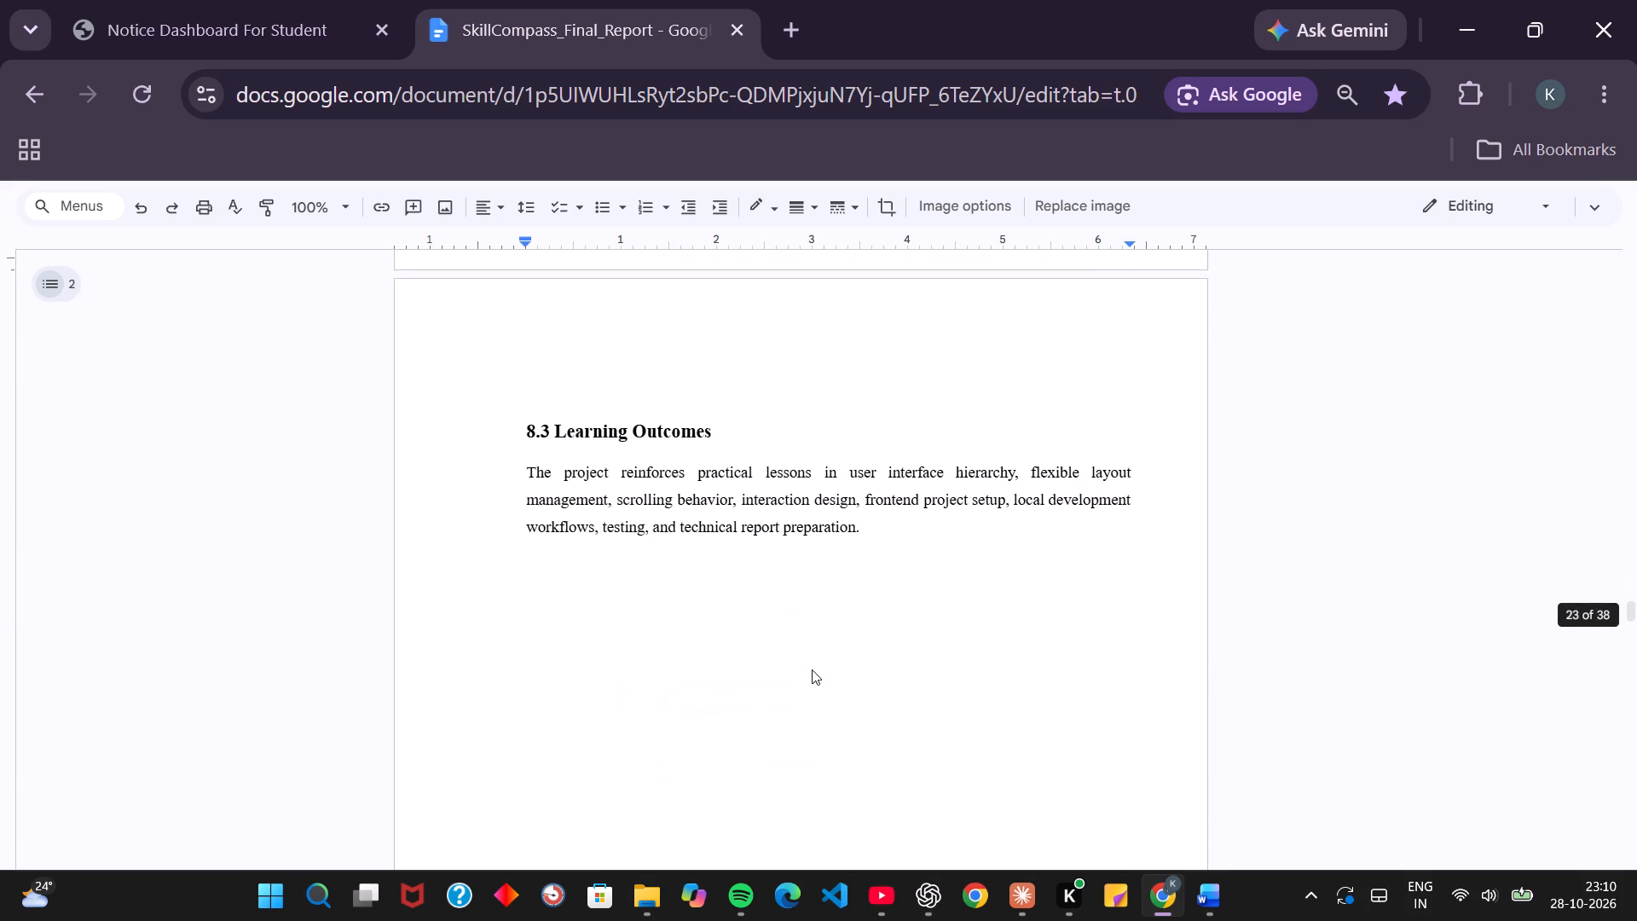
pyautogui.scroll(7, 812, 669)
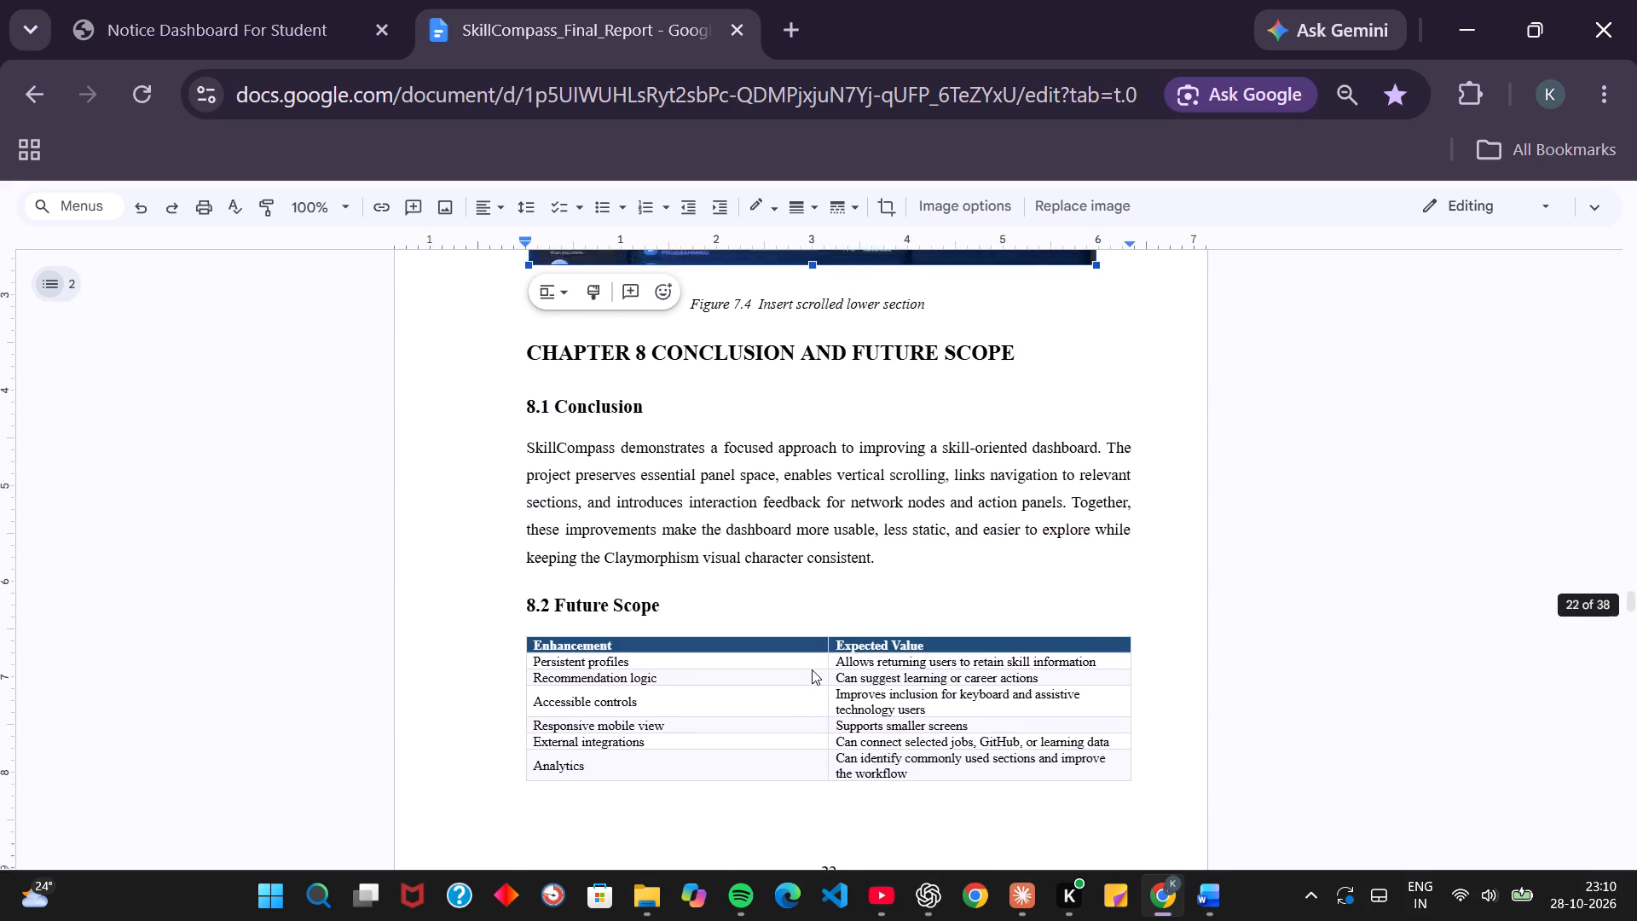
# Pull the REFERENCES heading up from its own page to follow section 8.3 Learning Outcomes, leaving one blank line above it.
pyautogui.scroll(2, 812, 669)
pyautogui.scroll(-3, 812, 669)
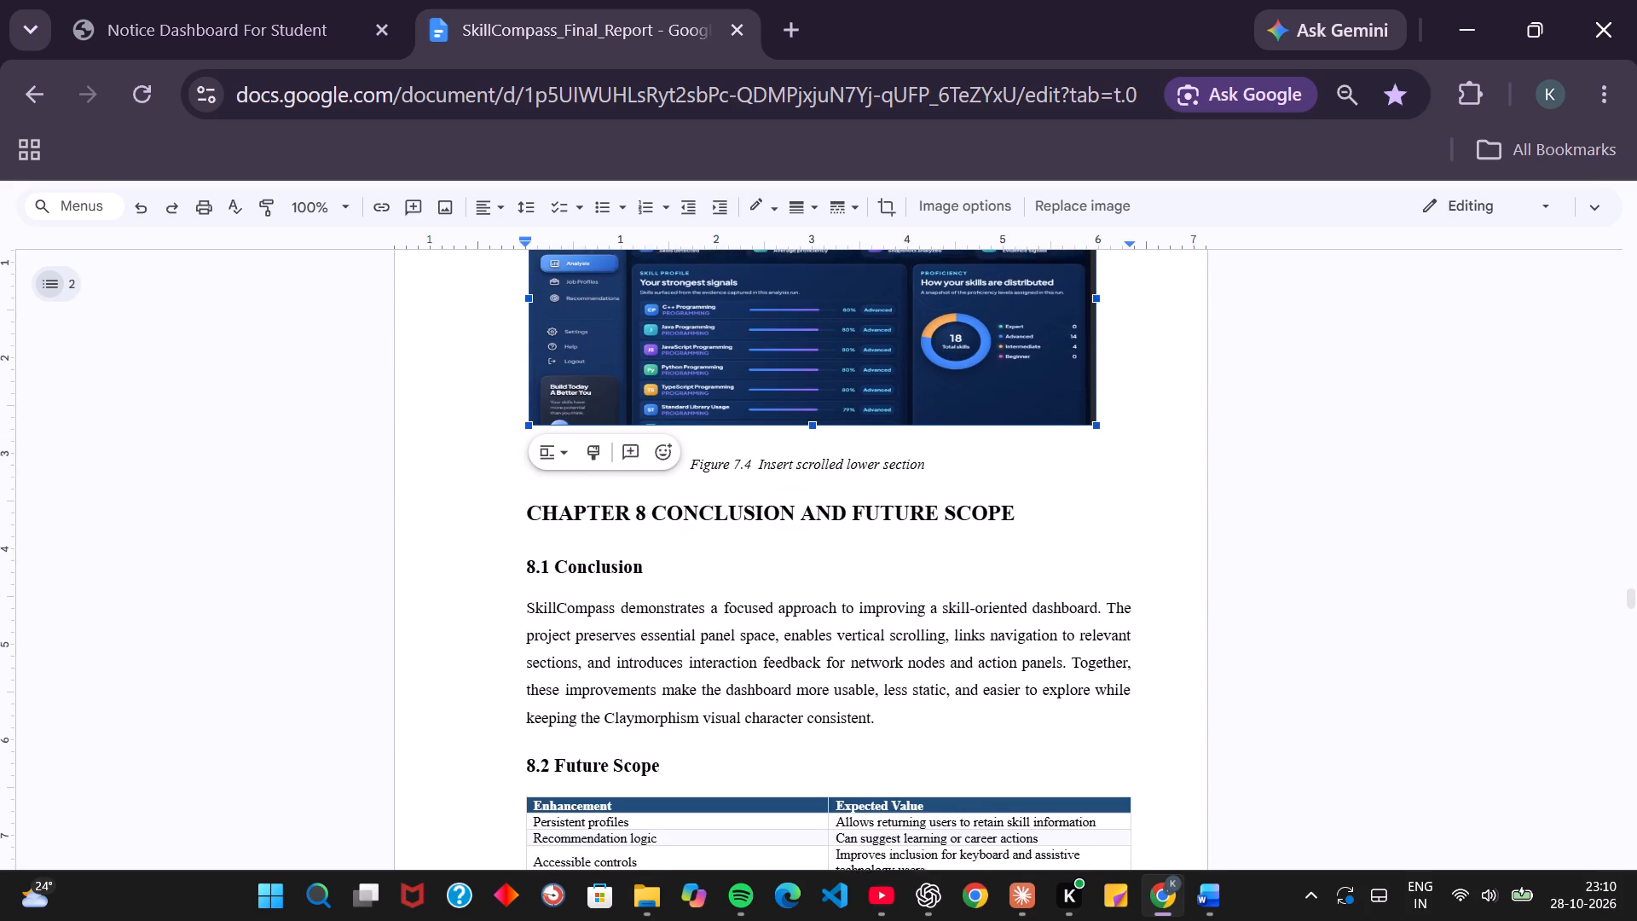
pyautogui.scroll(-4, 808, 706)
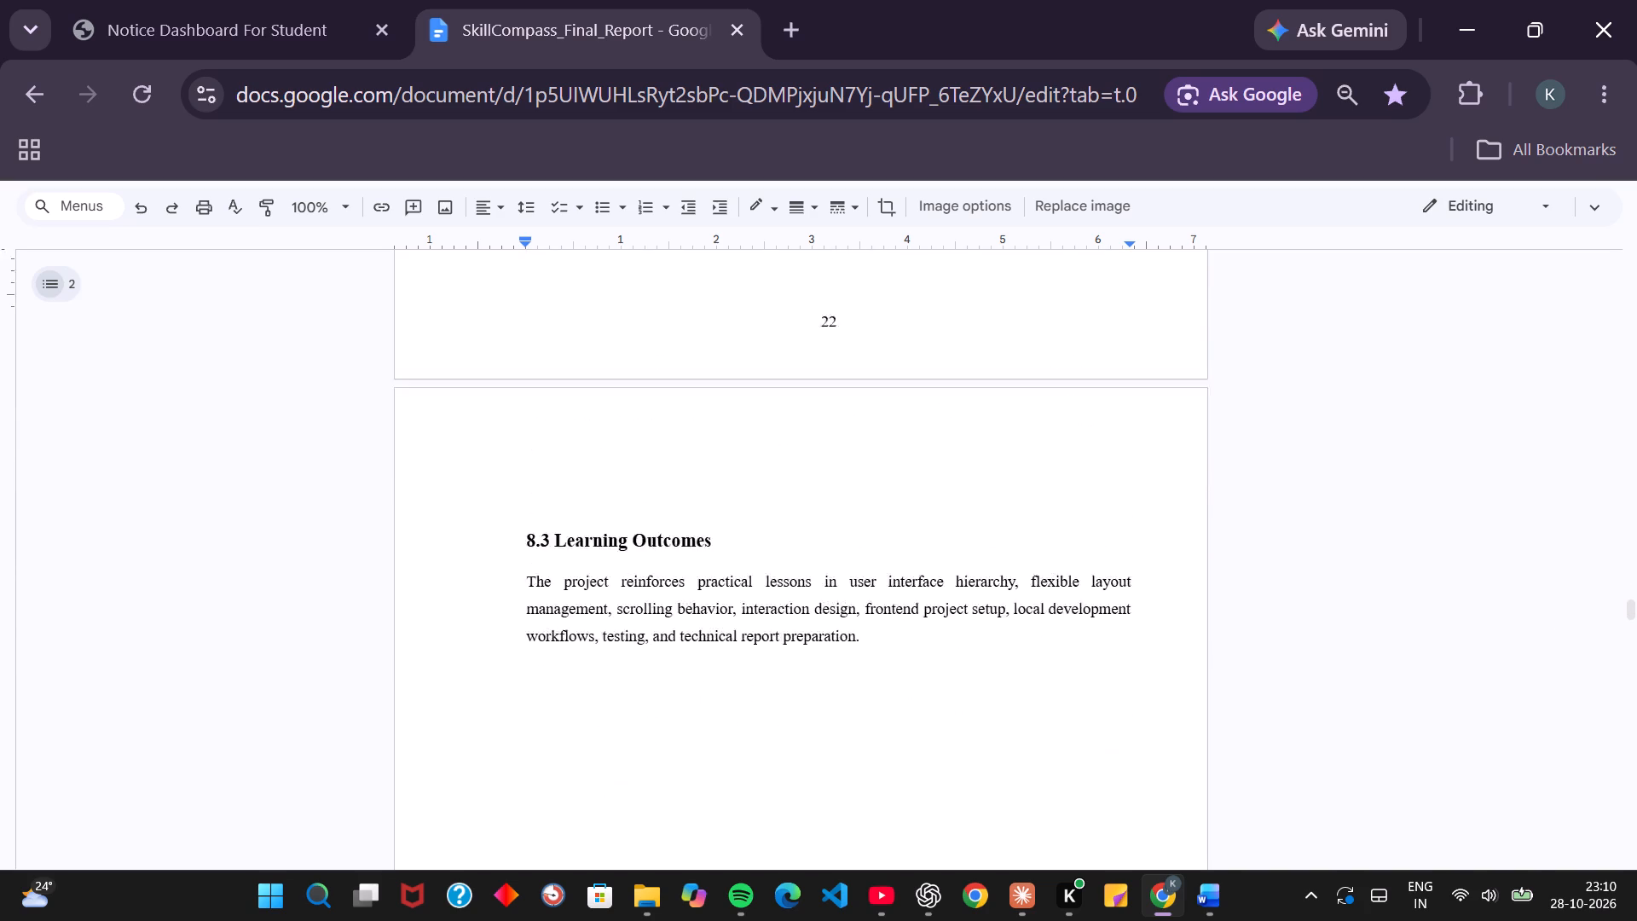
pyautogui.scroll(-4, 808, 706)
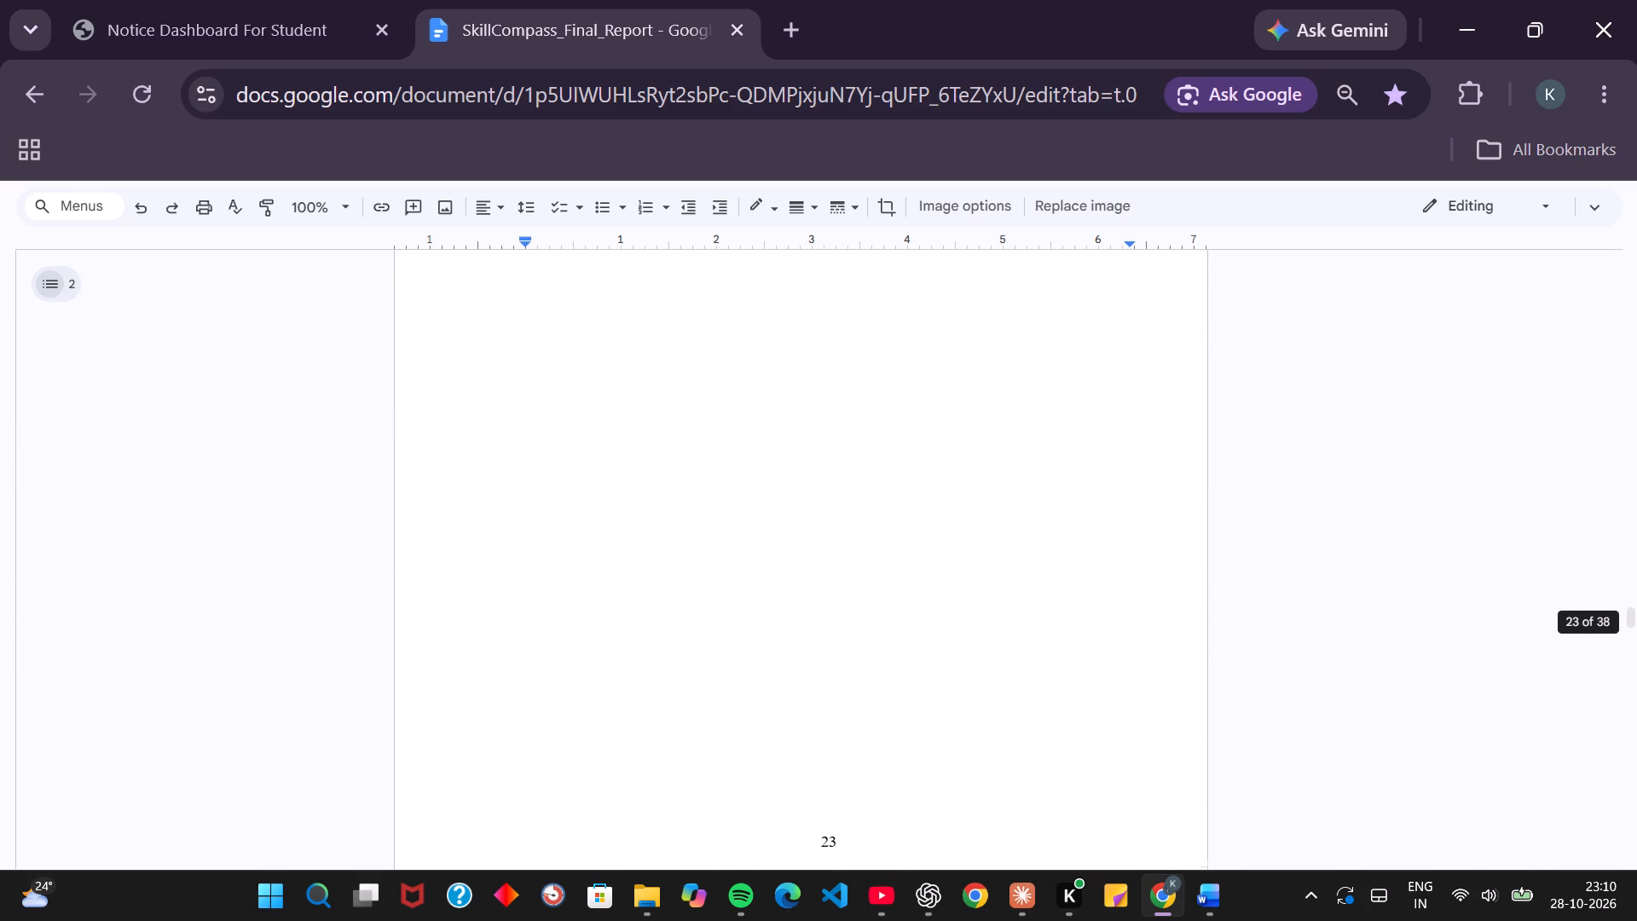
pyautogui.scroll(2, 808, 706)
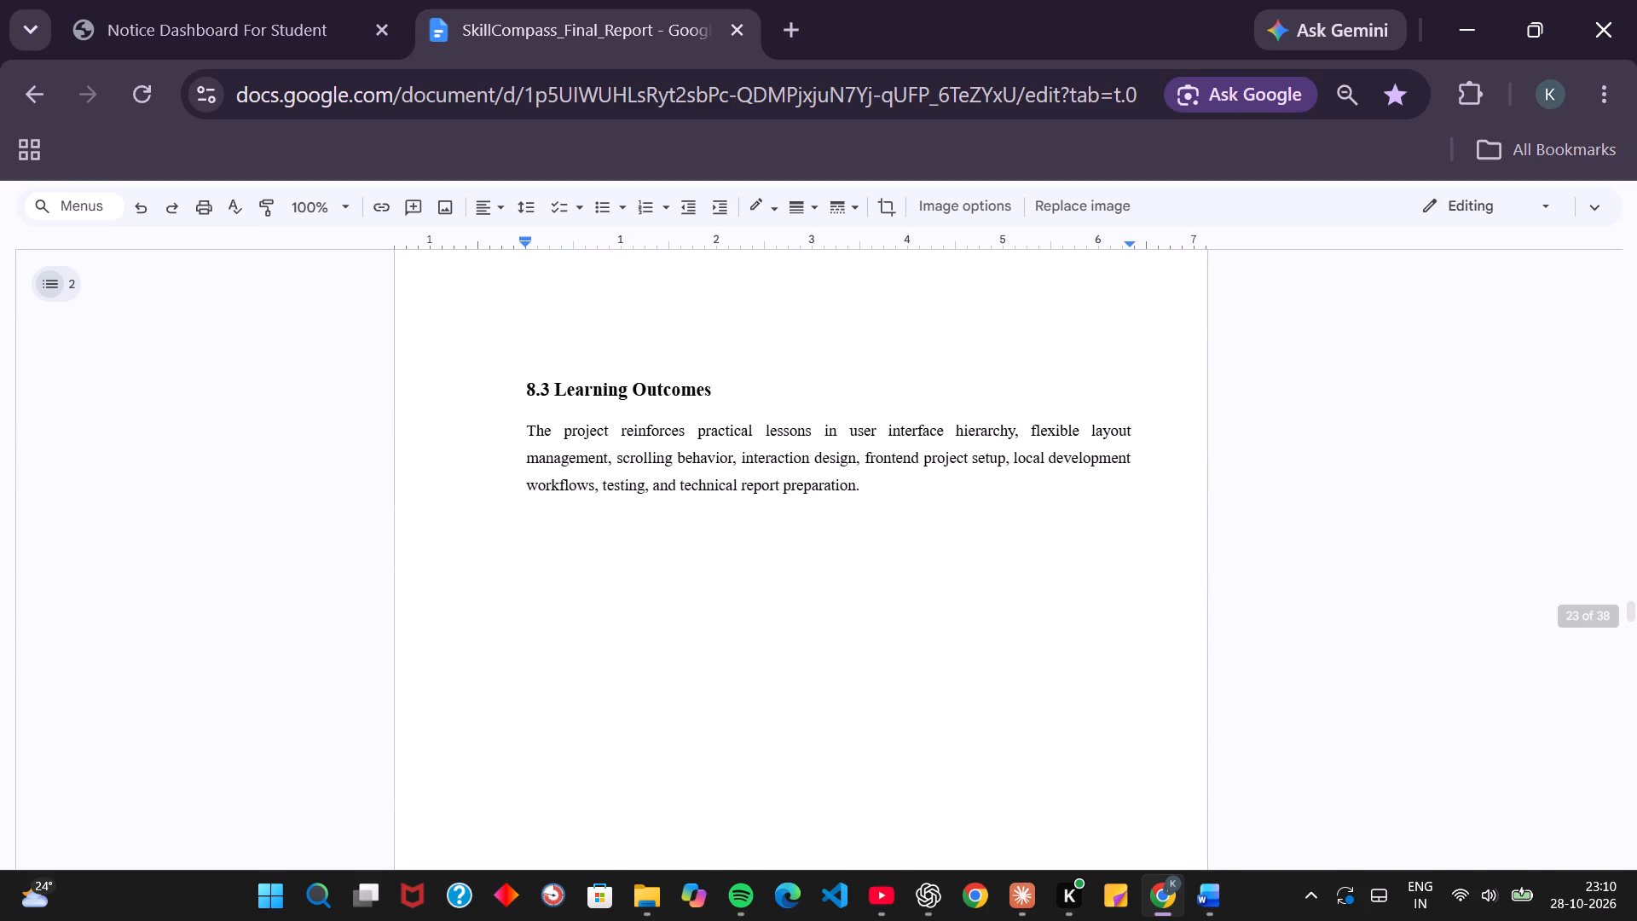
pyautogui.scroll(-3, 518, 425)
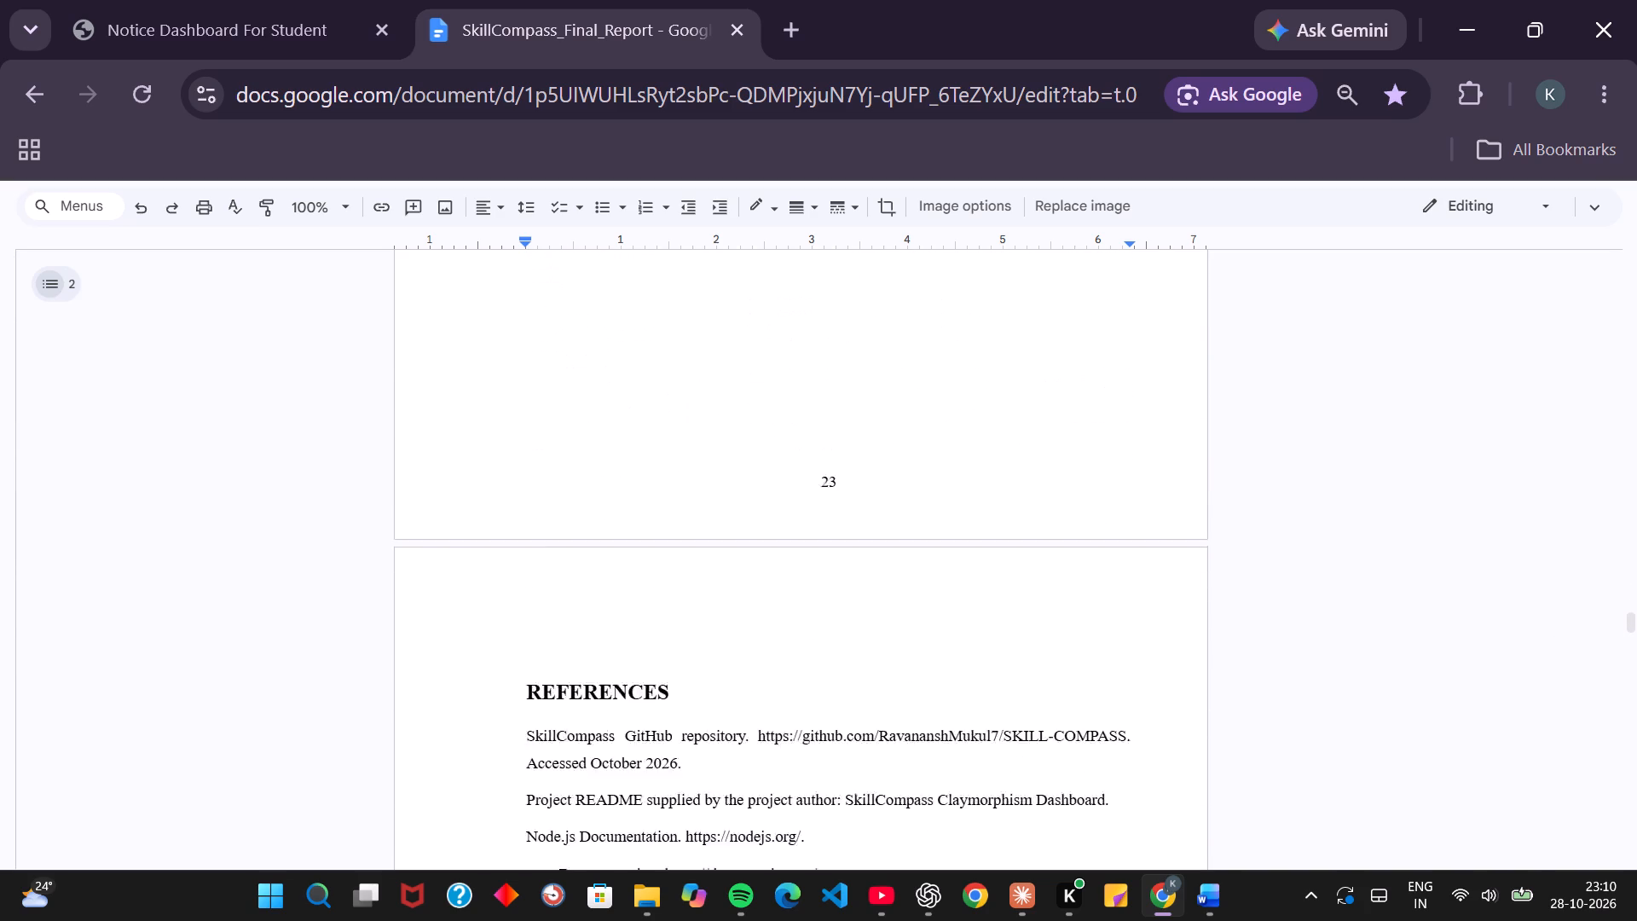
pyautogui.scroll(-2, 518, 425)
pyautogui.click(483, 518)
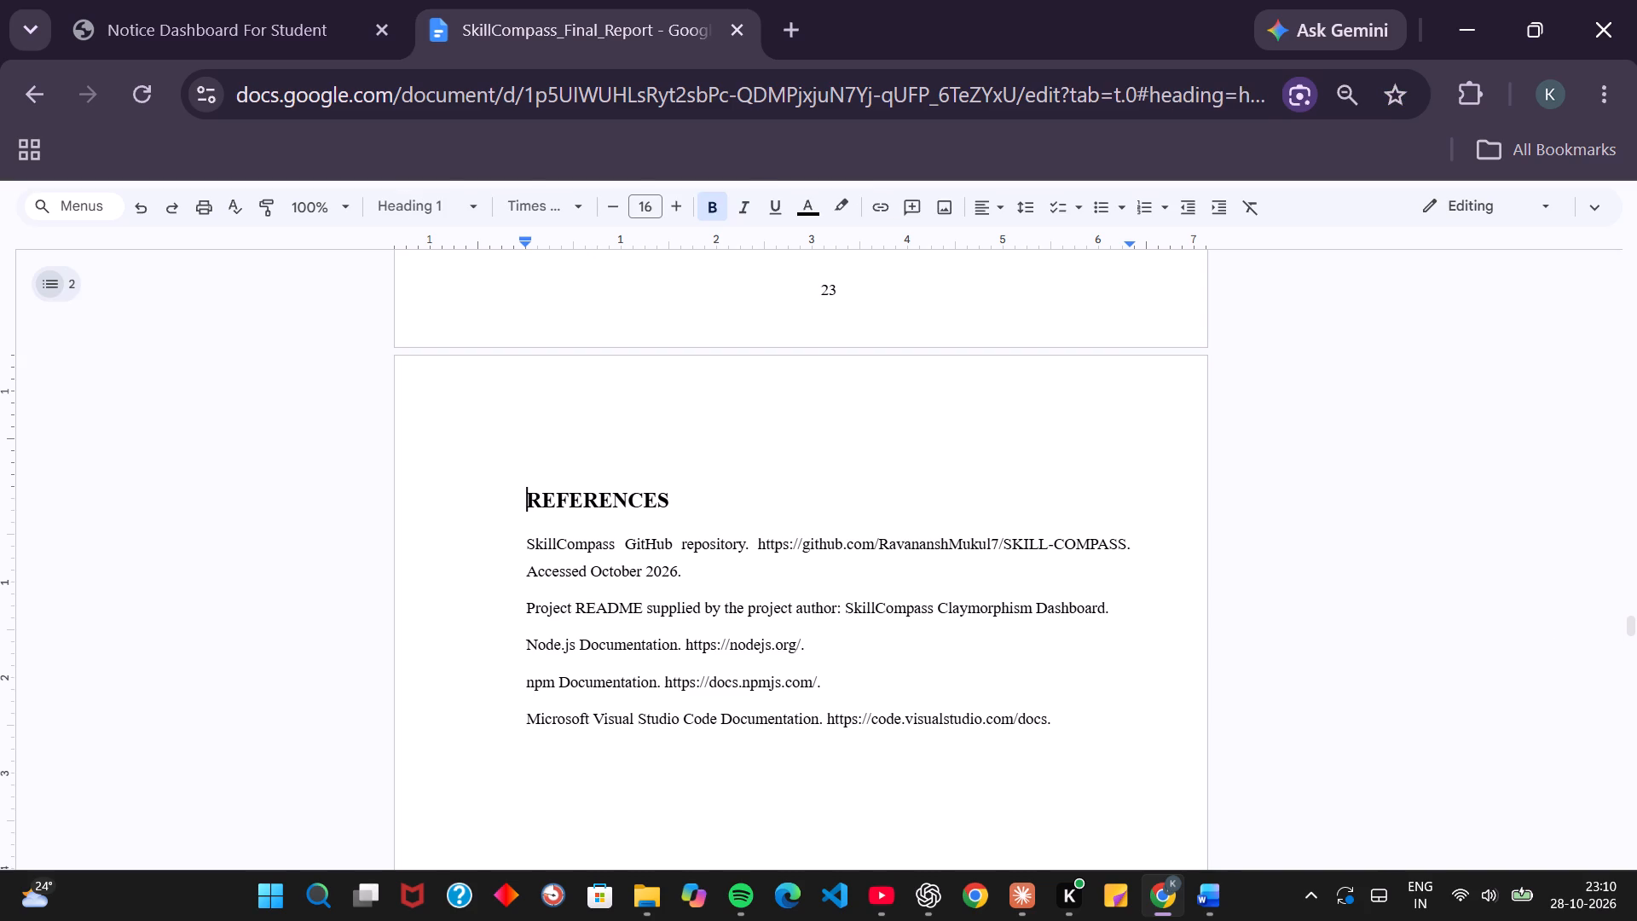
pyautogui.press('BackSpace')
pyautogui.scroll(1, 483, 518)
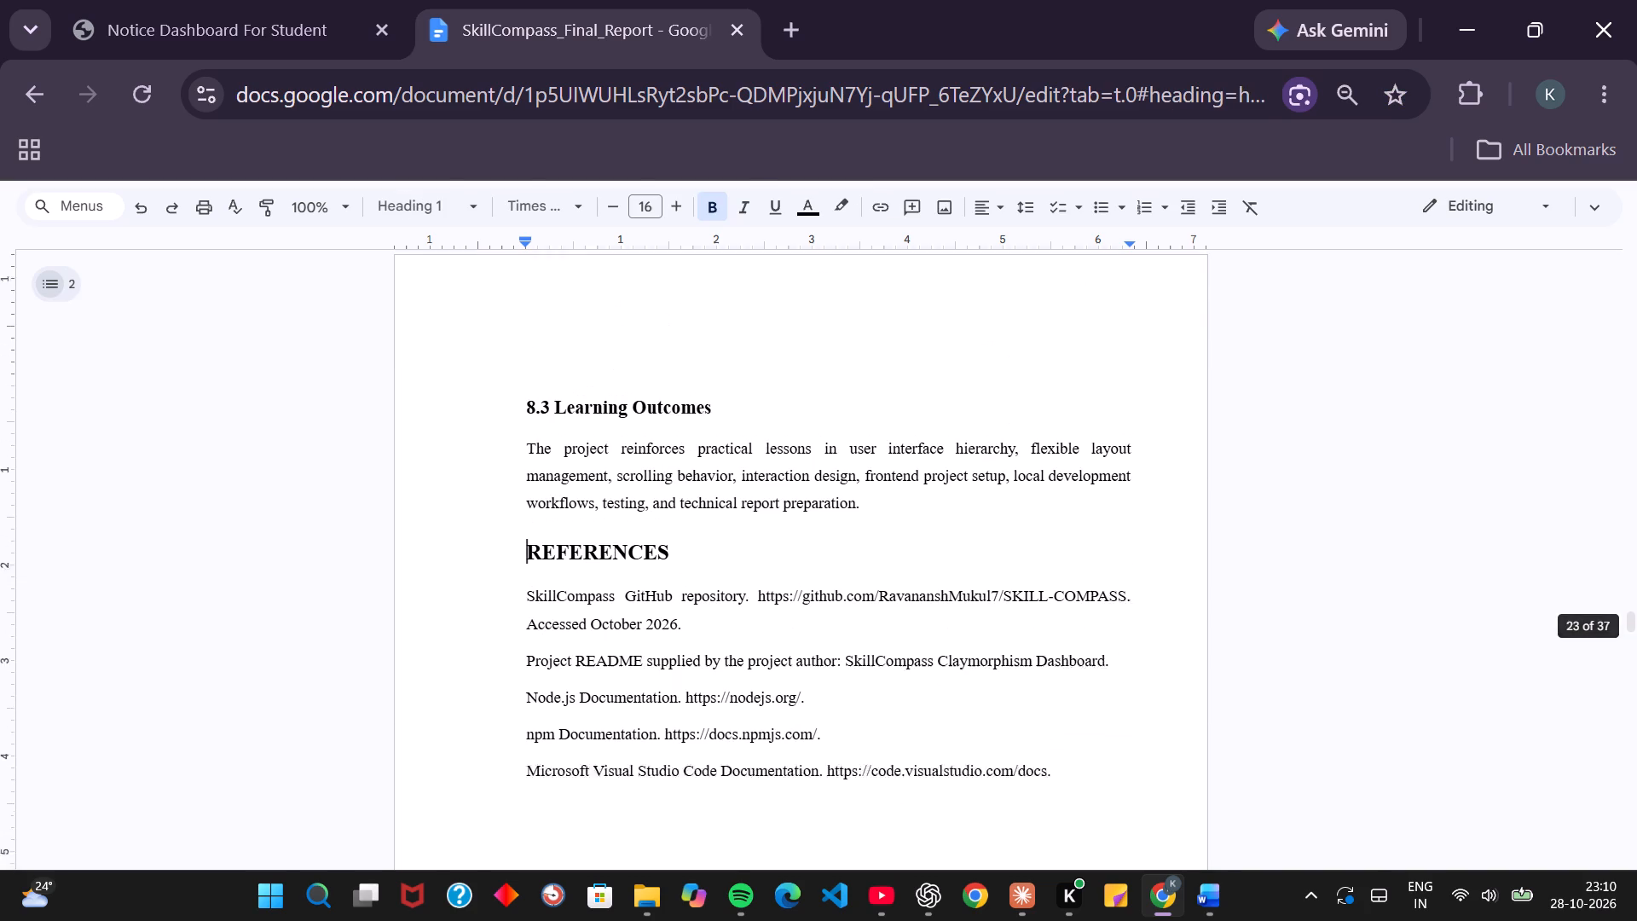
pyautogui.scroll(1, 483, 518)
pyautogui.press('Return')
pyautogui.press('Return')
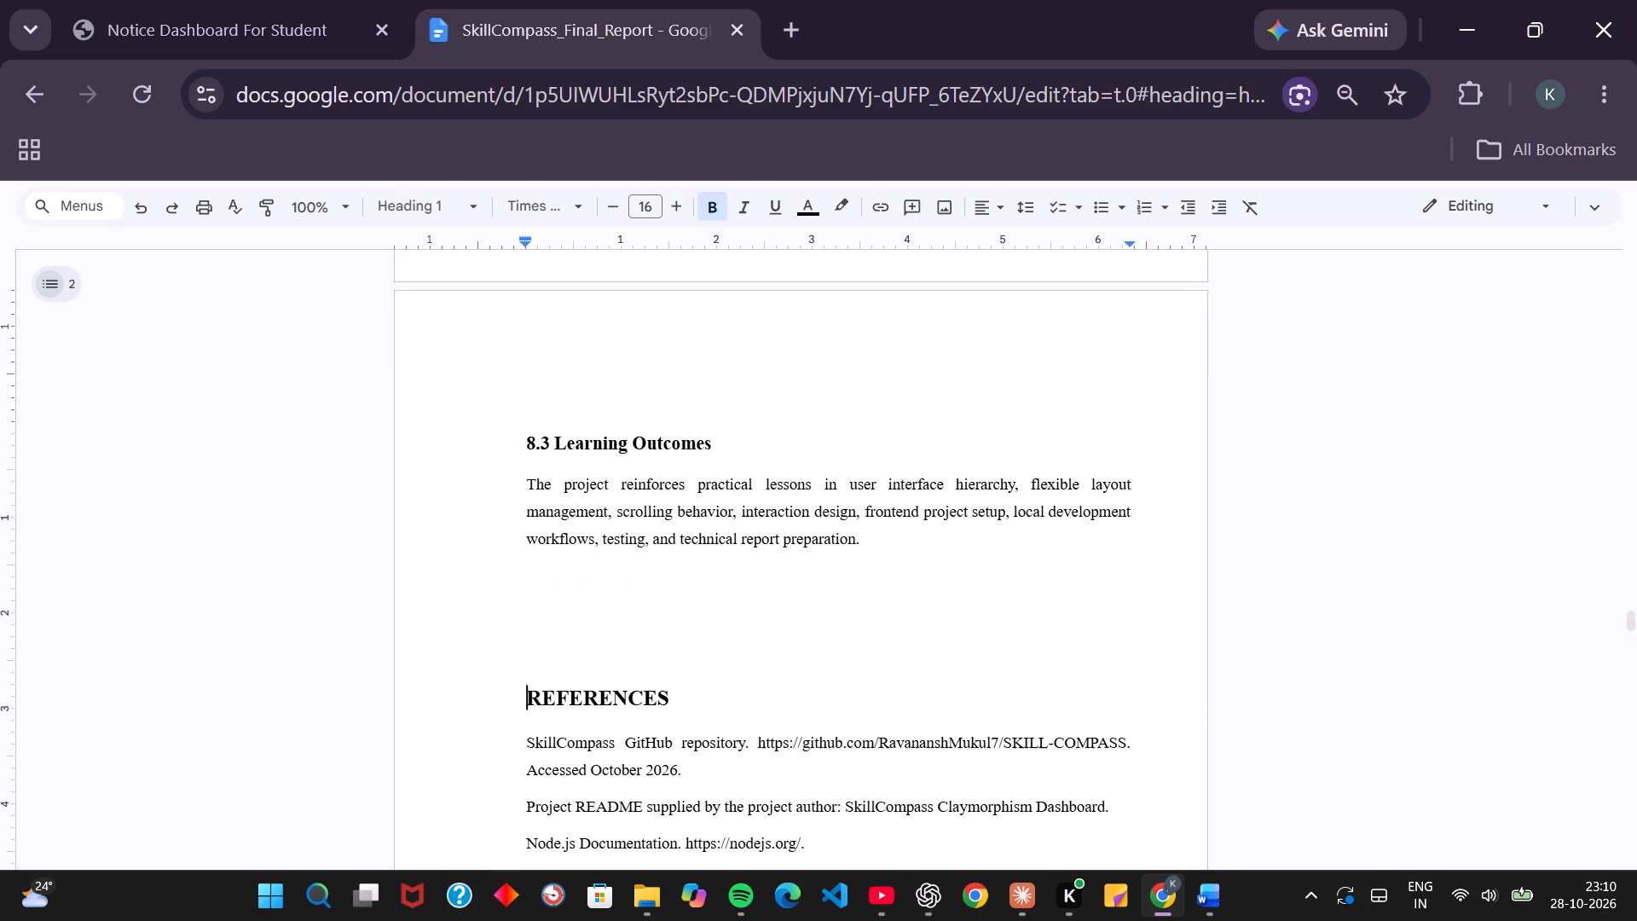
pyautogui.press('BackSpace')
# Check how the References list and the appendices flow across pages after the heading's move.
pyautogui.scroll(-2, 483, 518)
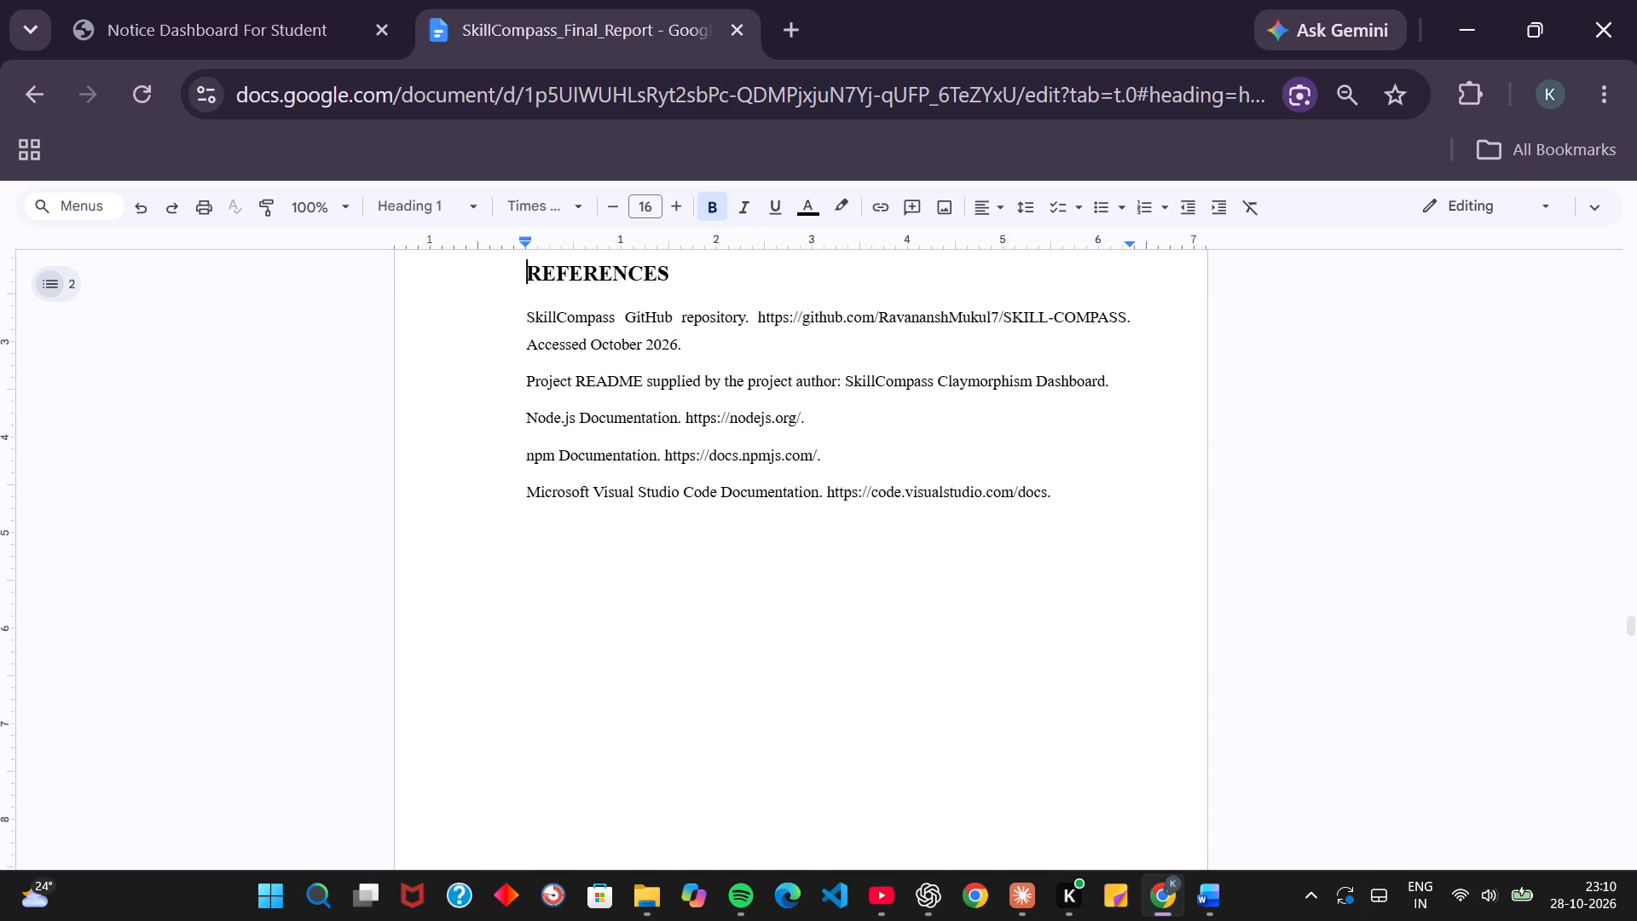
pyautogui.scroll(-9, 483, 518)
pyautogui.scroll(1, 483, 518)
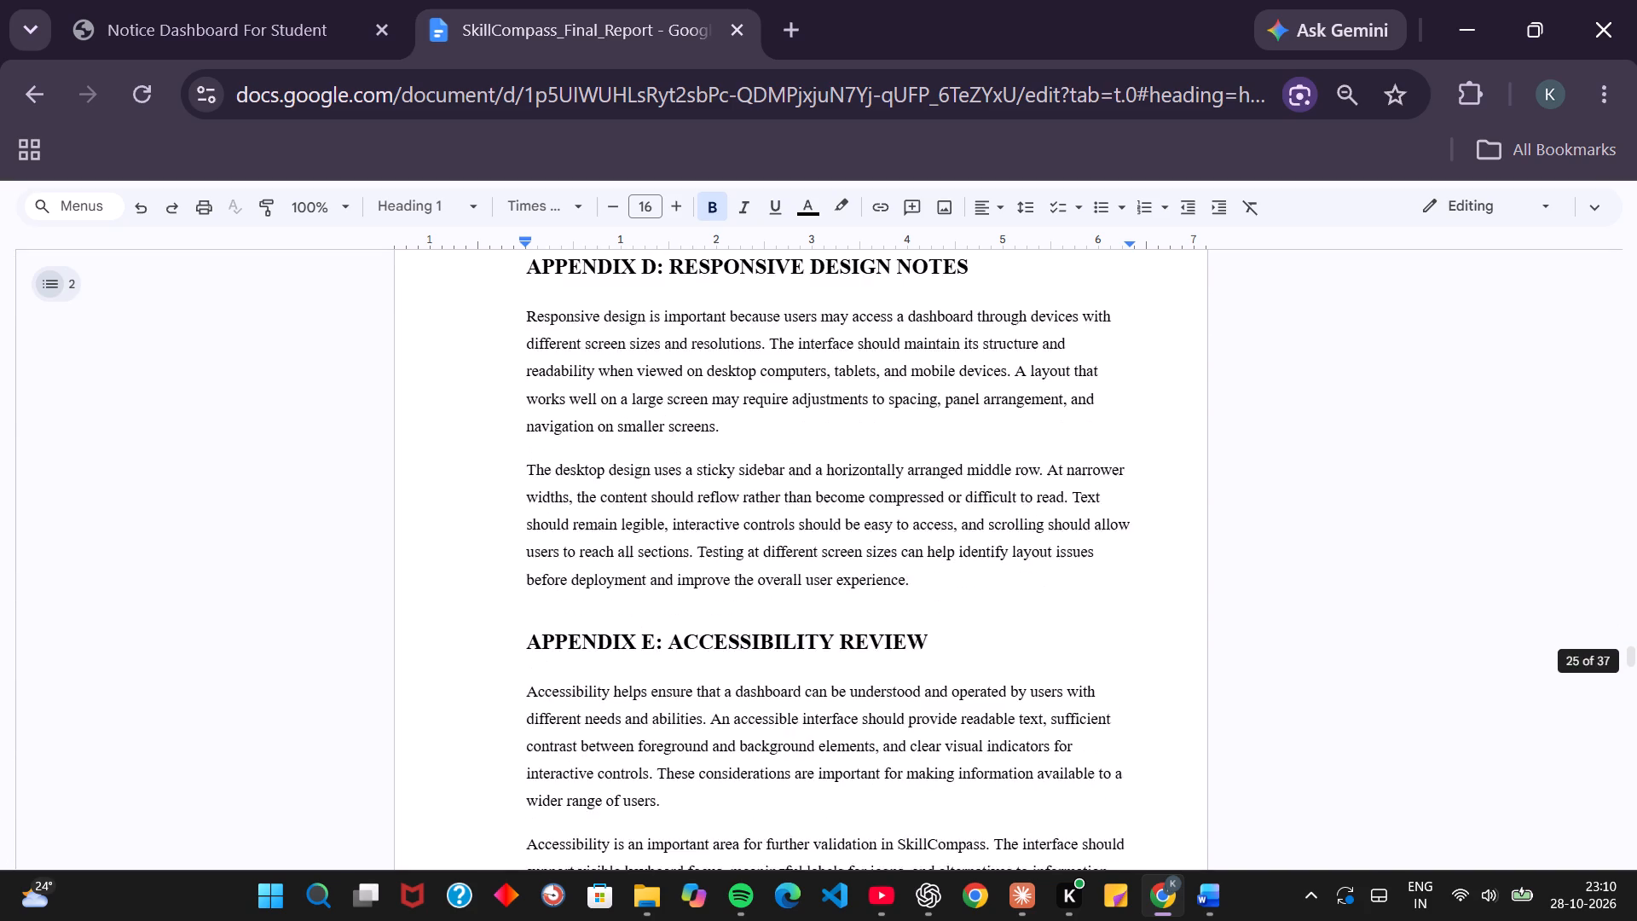
pyautogui.scroll(3, 483, 518)
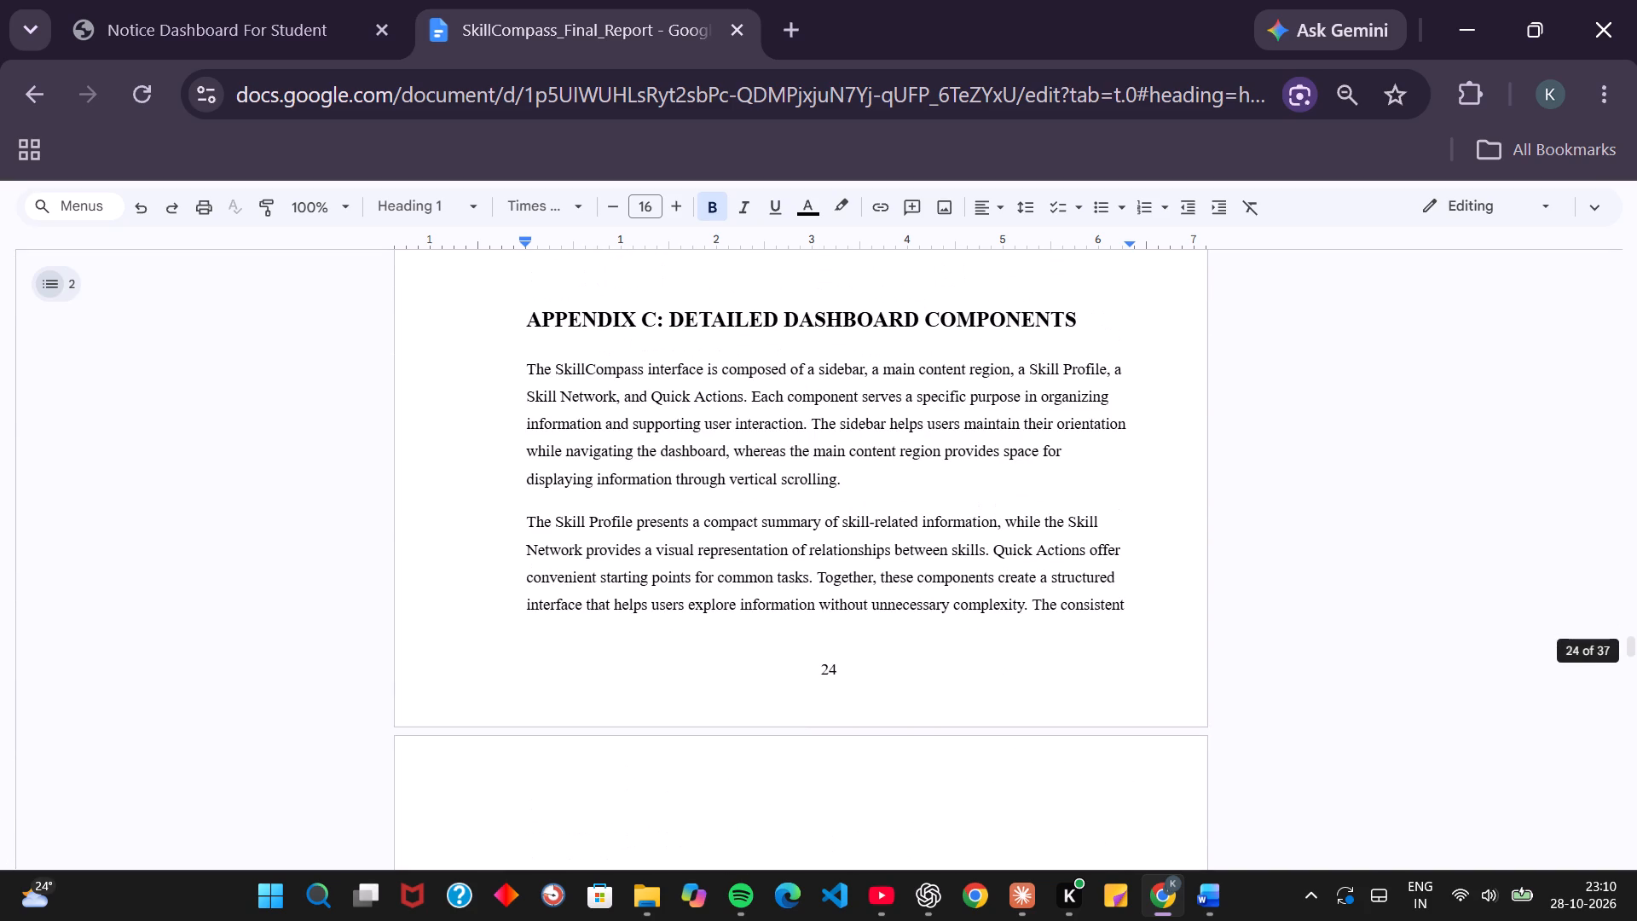
pyautogui.scroll(8, 483, 518)
pyautogui.scroll(-1, 483, 518)
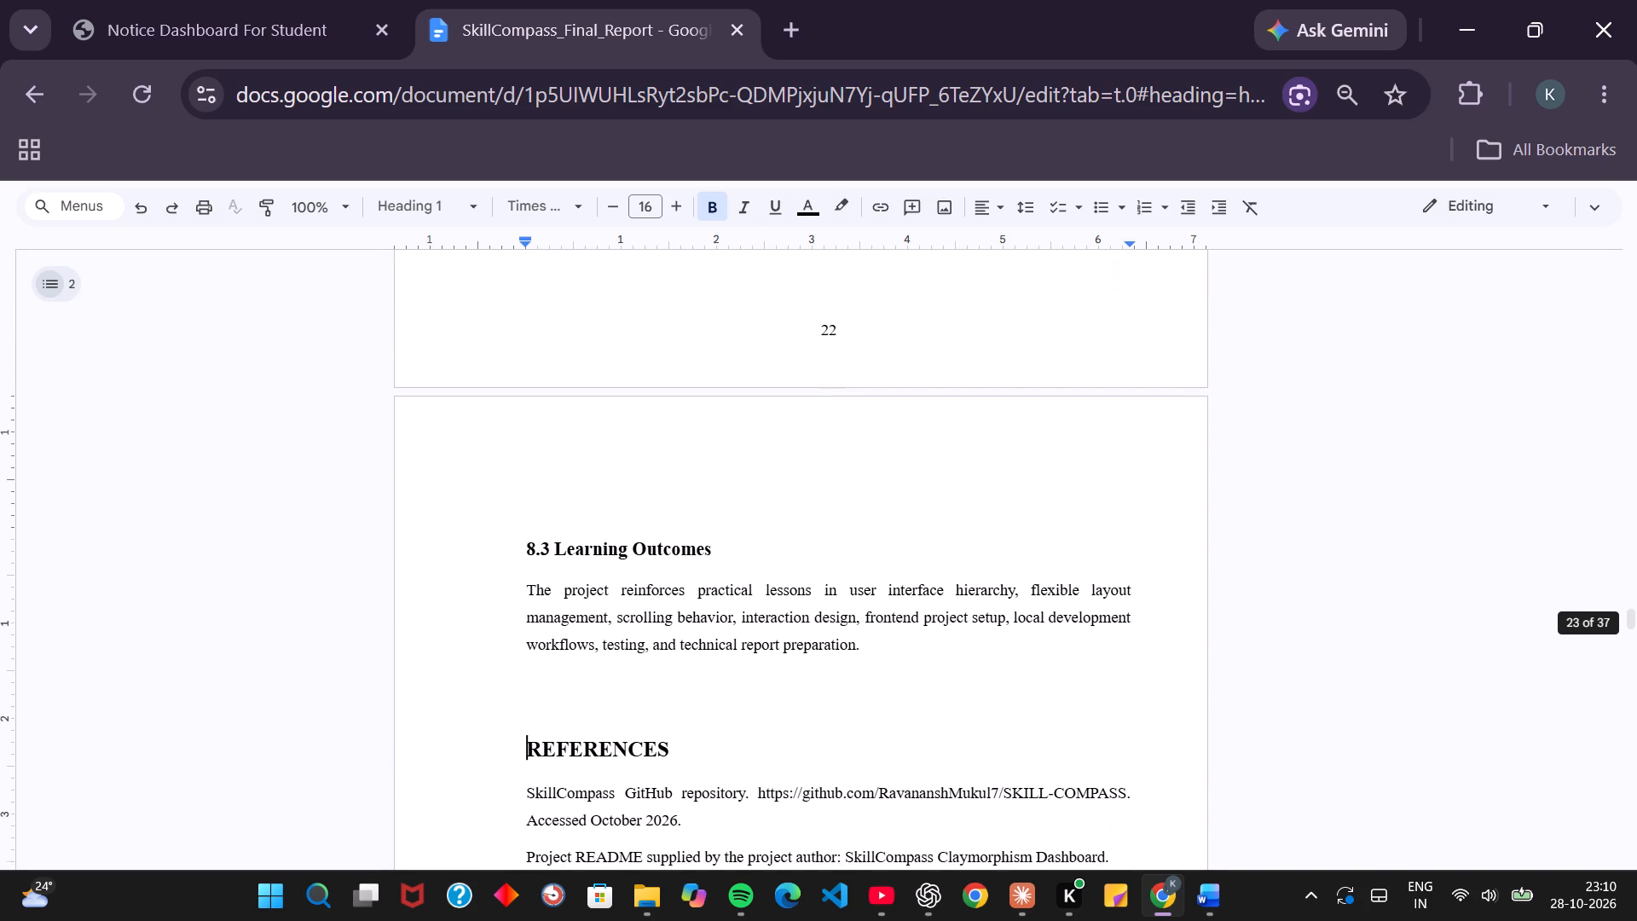
pyautogui.scroll(-1, 483, 518)
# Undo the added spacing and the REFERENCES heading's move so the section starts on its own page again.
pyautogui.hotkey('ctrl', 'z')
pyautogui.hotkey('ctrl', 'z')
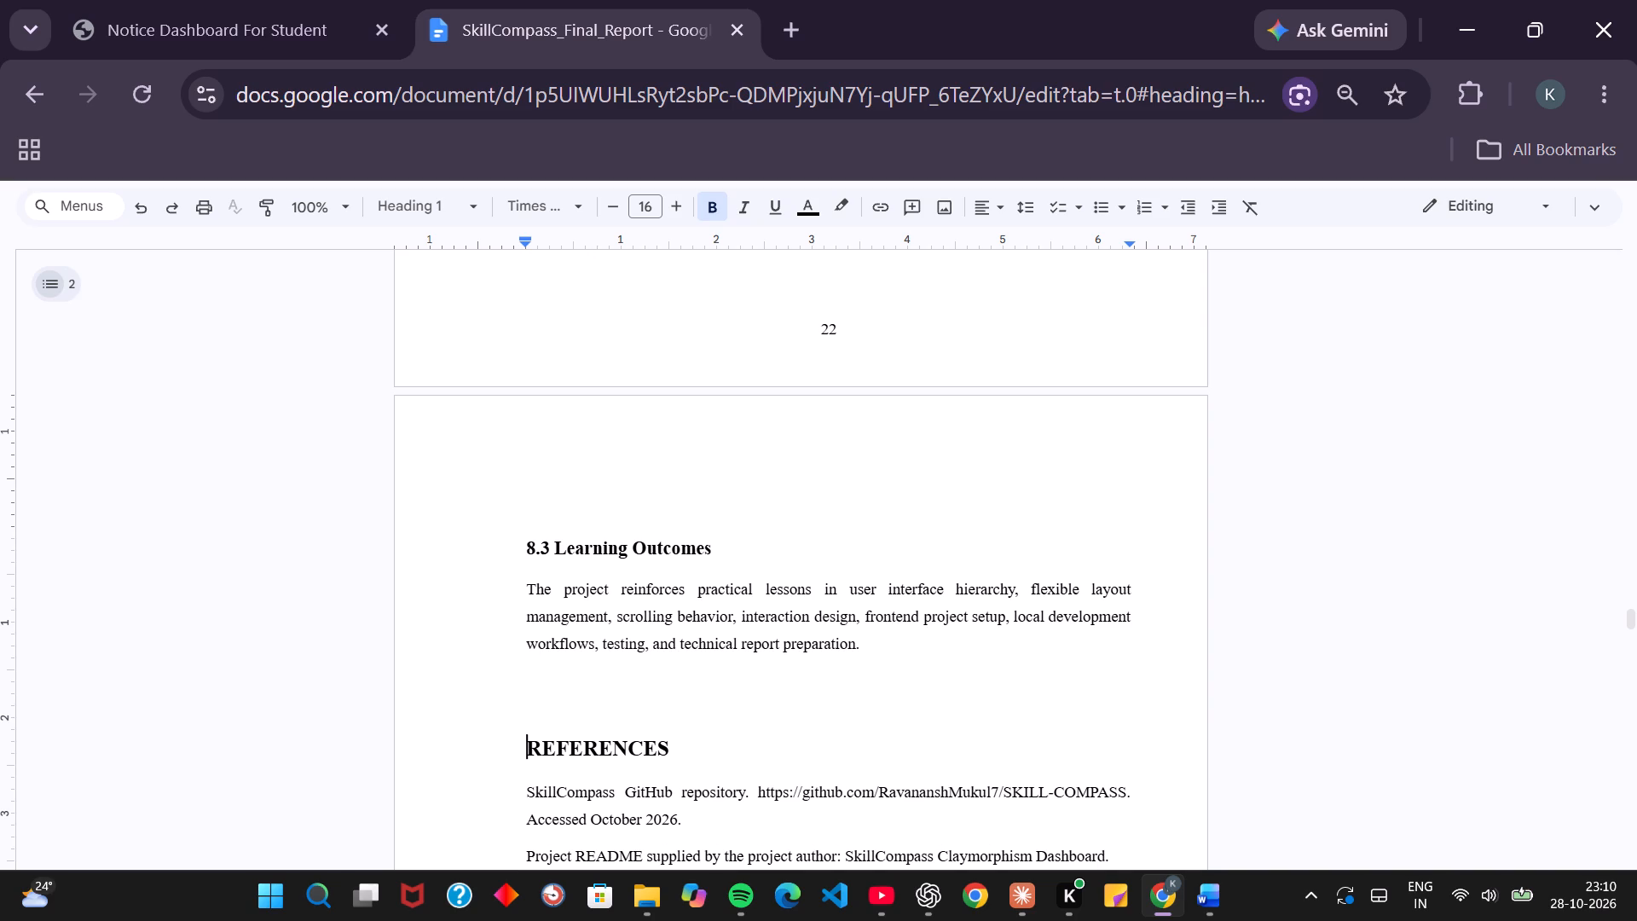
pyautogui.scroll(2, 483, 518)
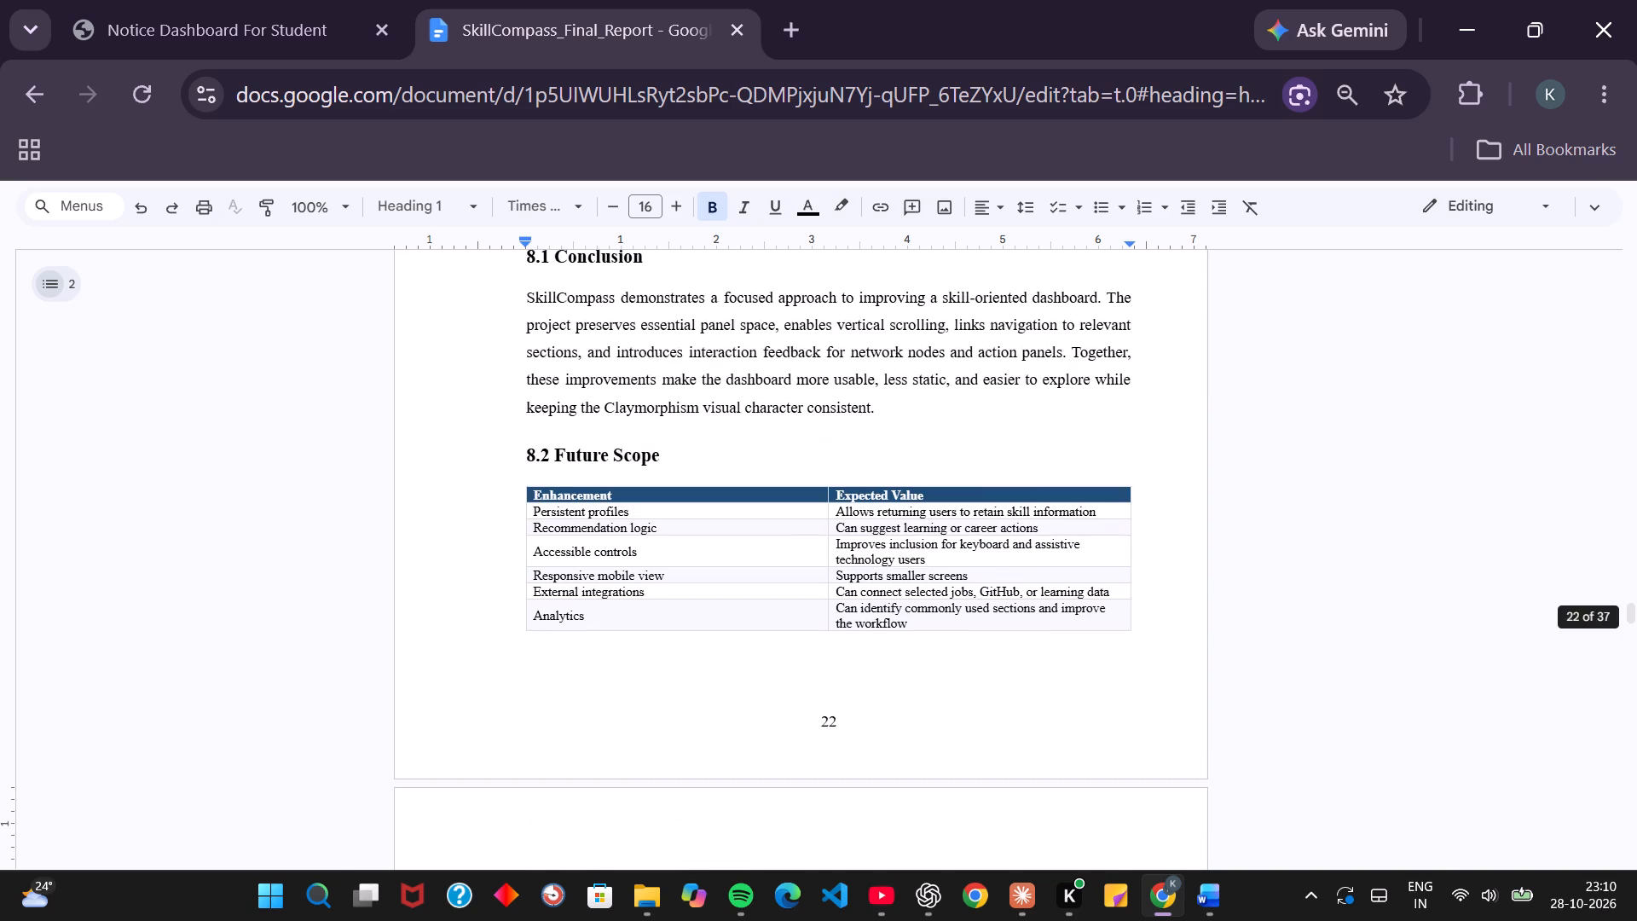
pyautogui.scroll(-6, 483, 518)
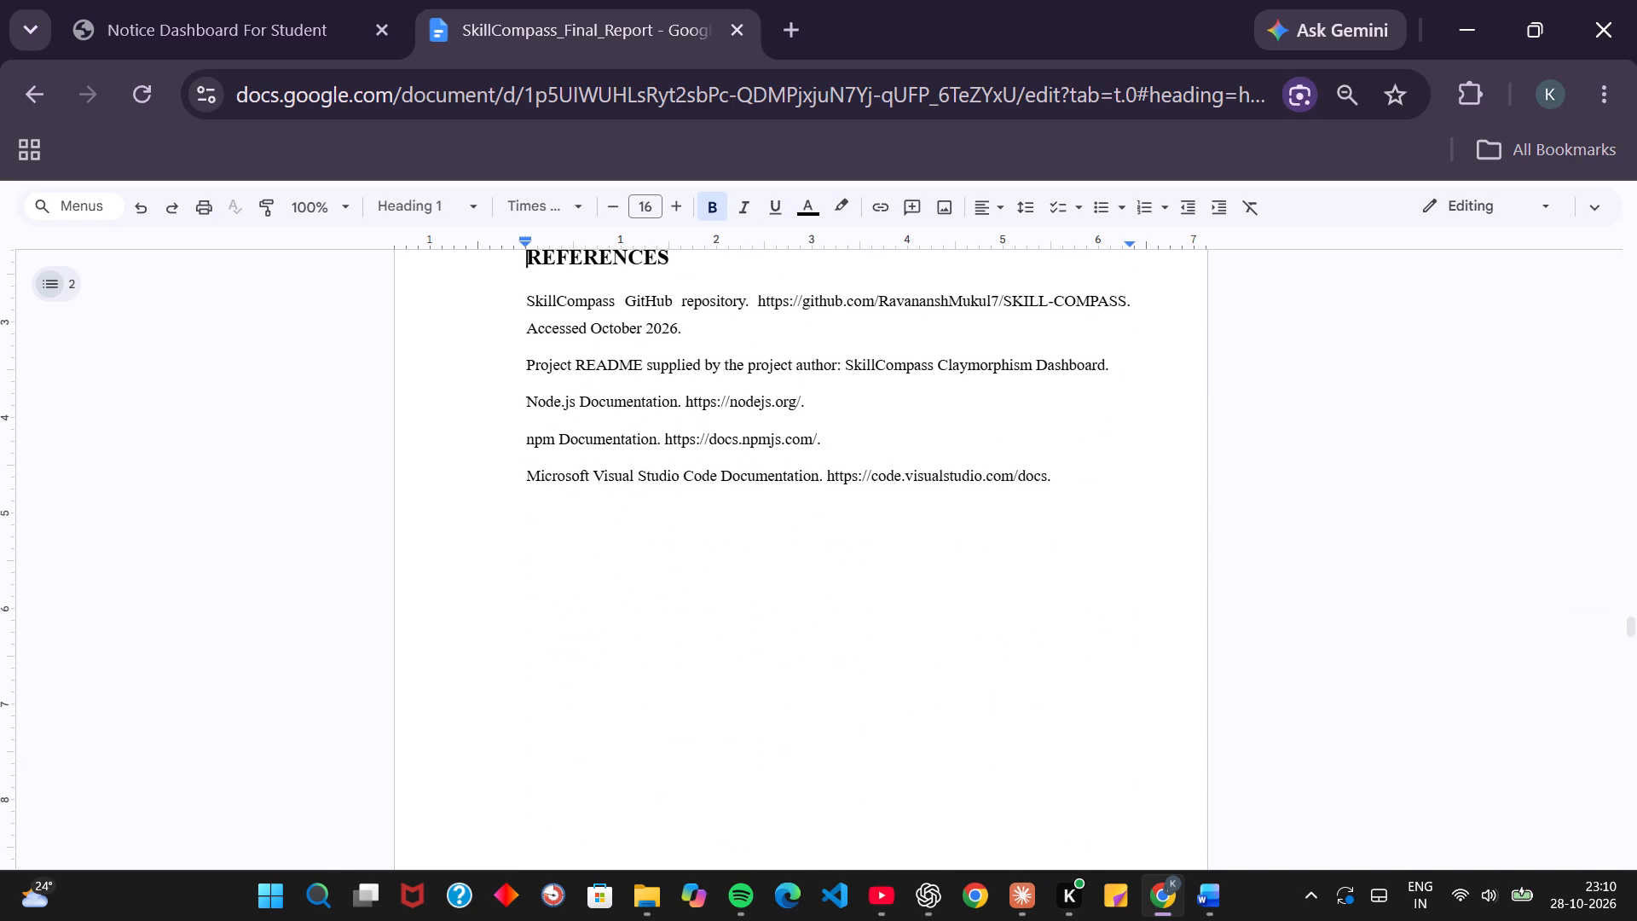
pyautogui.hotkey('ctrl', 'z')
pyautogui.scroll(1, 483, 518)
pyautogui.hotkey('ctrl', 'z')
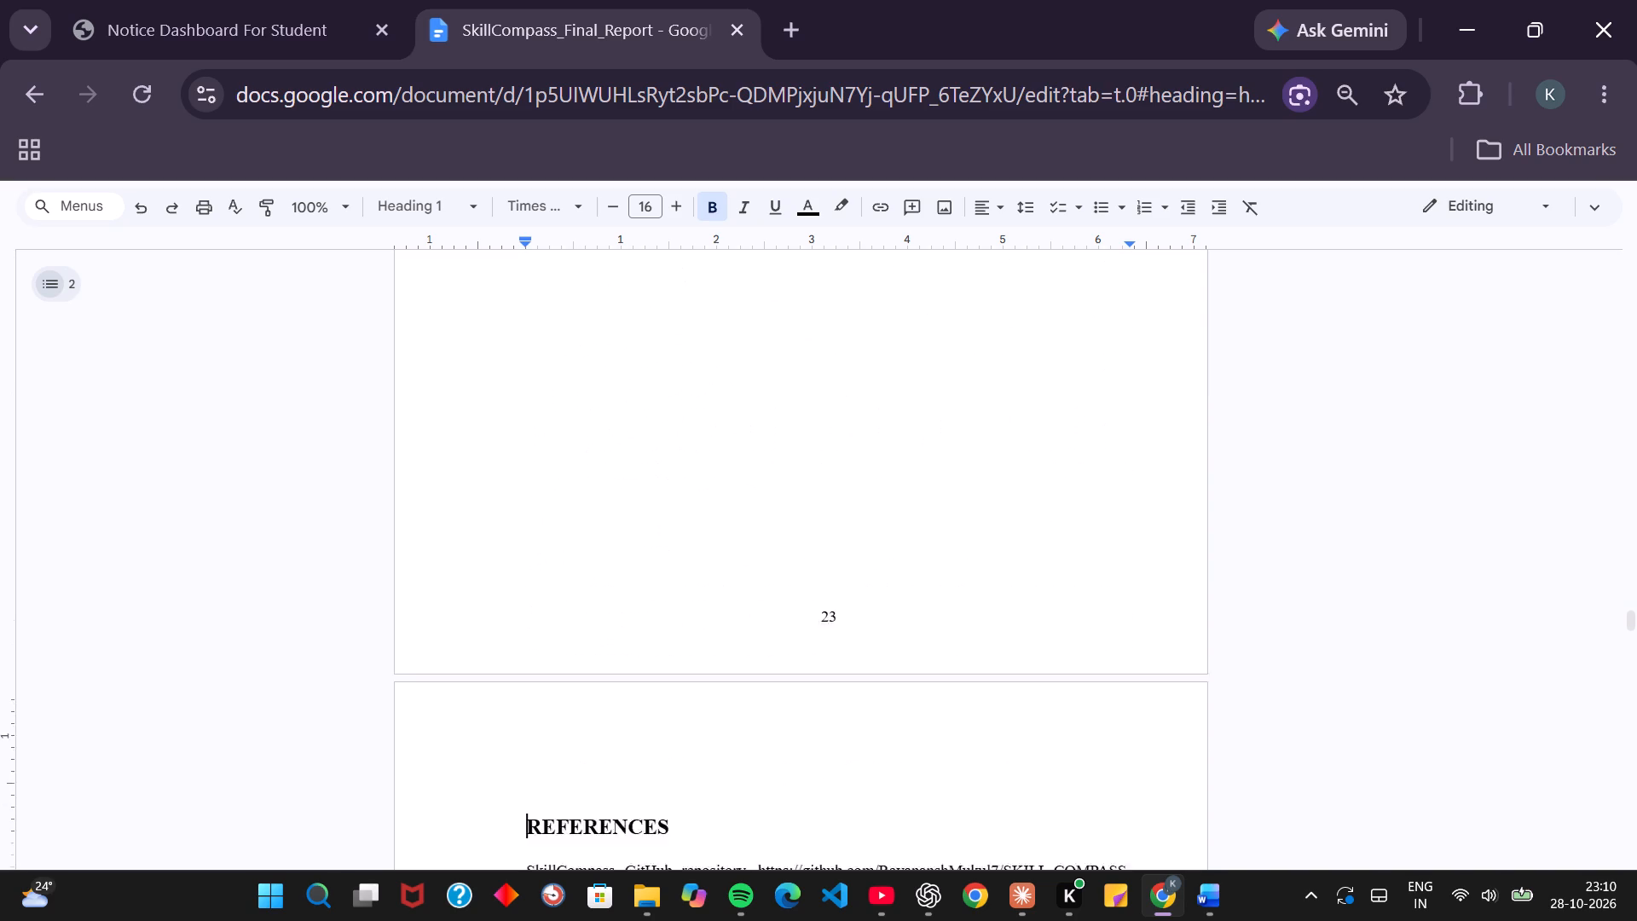
# Review the page layout of the appendices, from Appendix C to Appendix K, and go back to References.
pyautogui.scroll(-8, 483, 518)
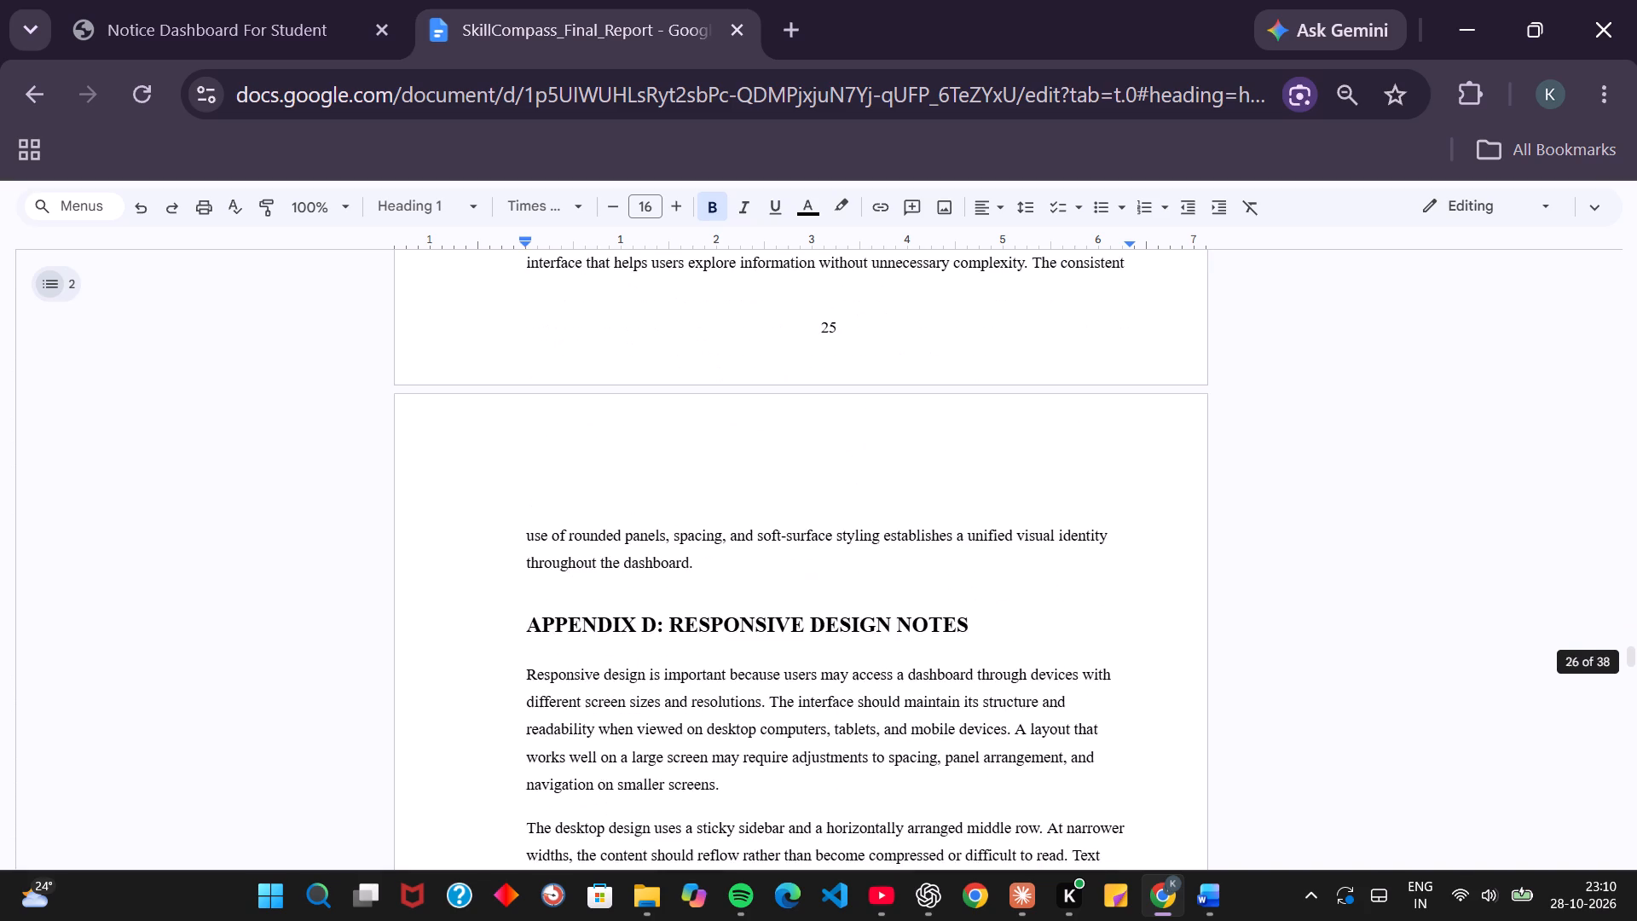
pyautogui.scroll(-11, 483, 518)
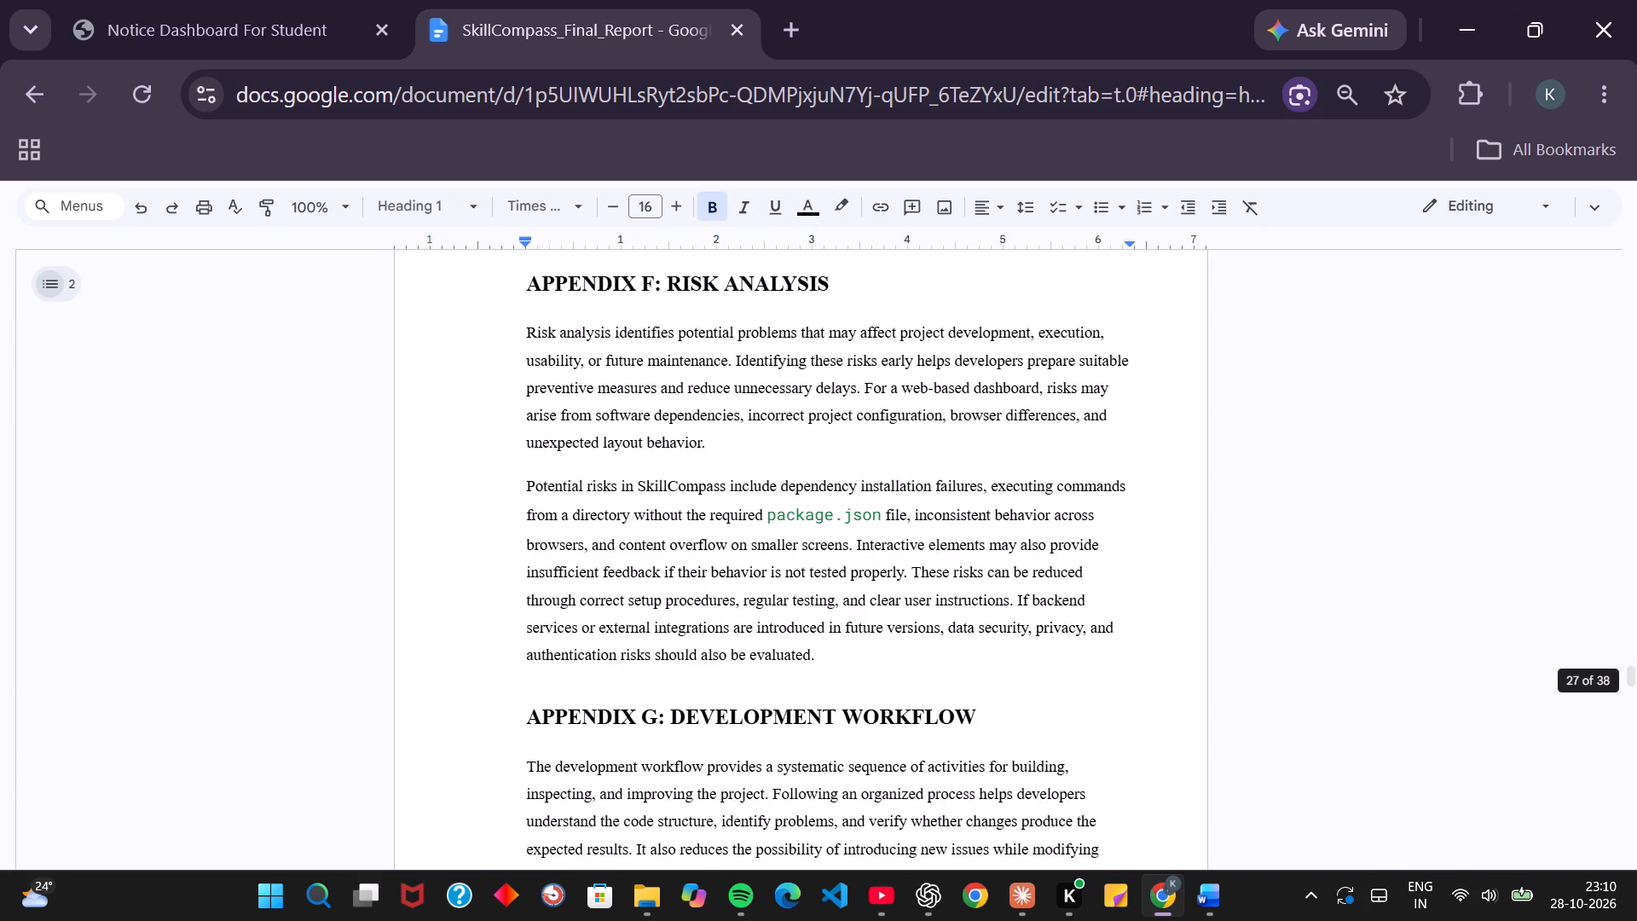
pyautogui.scroll(-10, 483, 518)
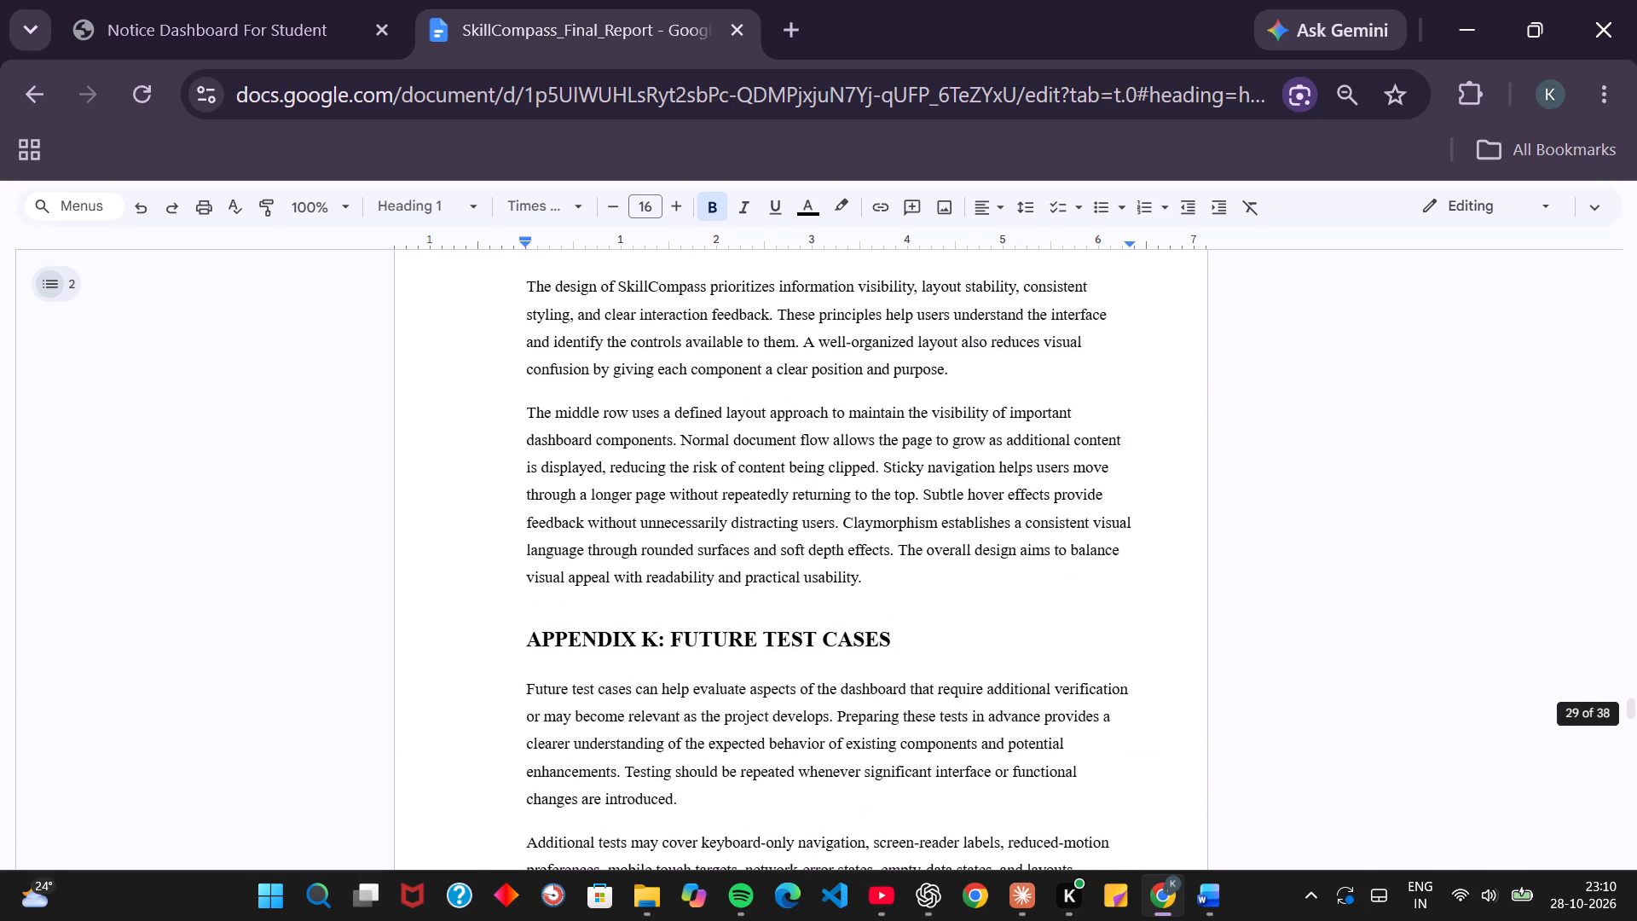
pyautogui.rightClick(483, 518)
pyautogui.scroll(7, 483, 518)
pyautogui.click(905, 524)
pyautogui.scroll(4, 905, 524)
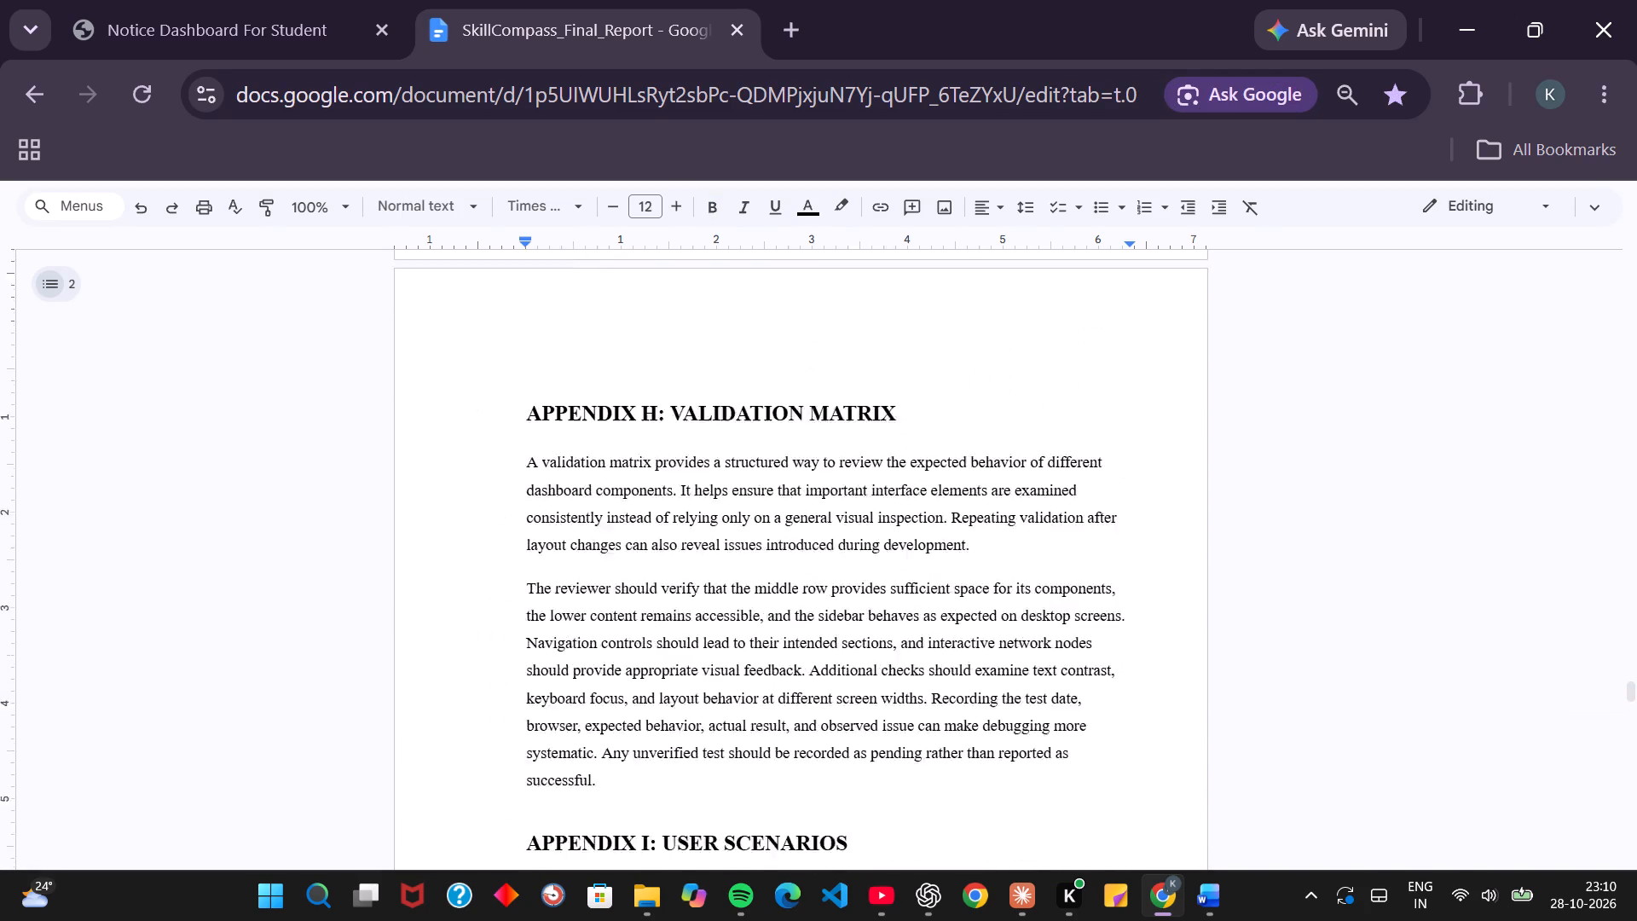
pyautogui.scroll(10, 905, 524)
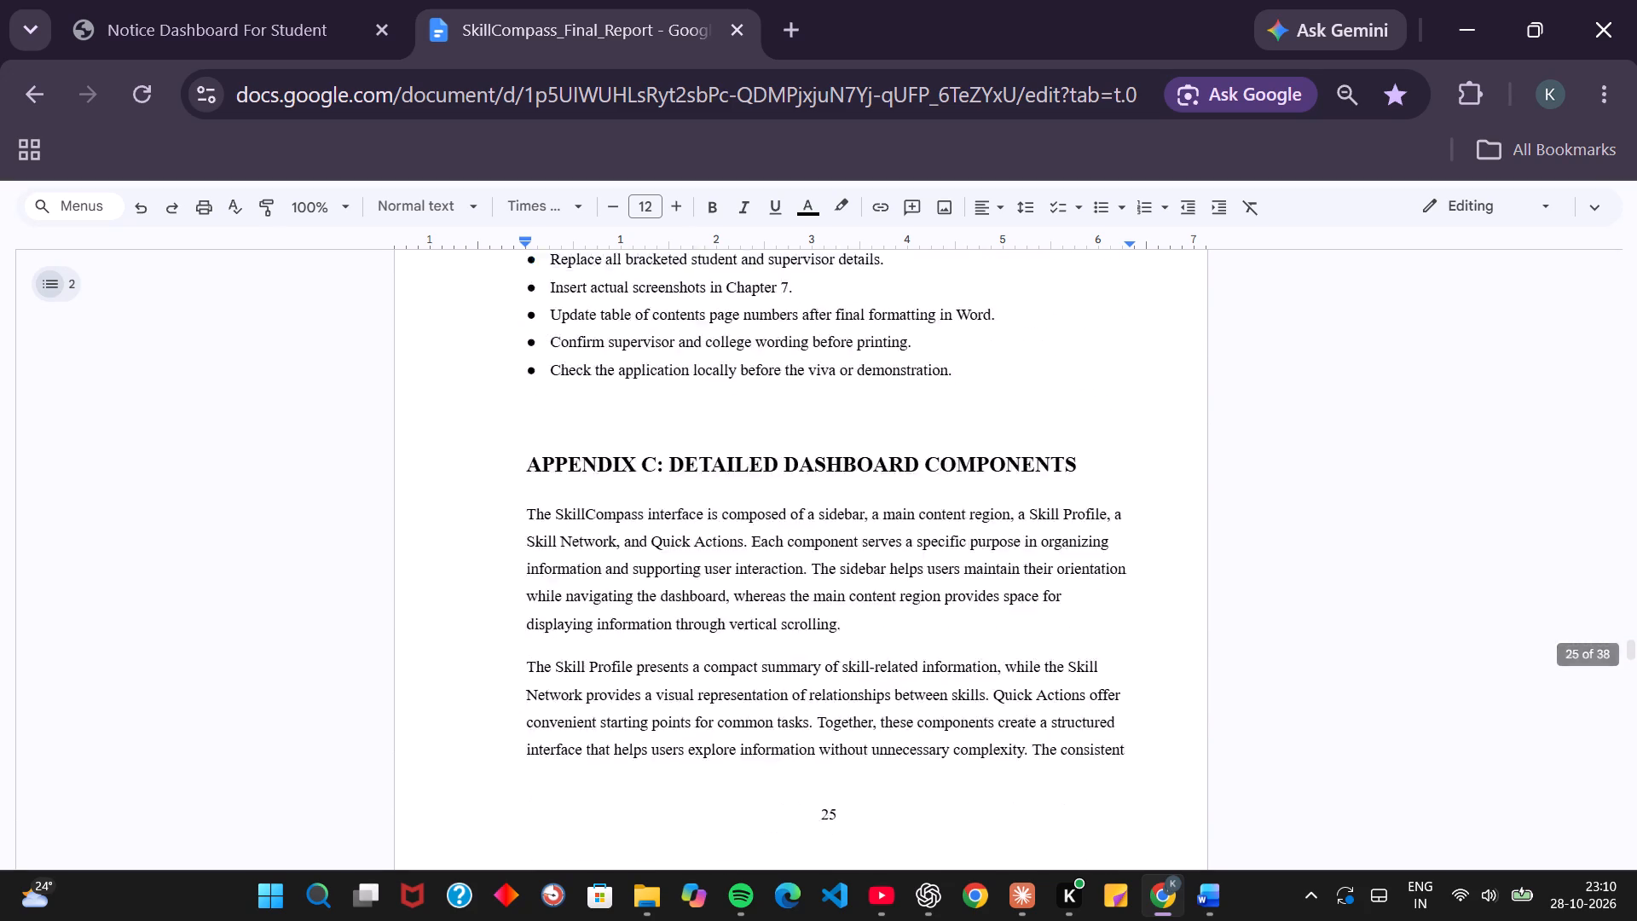
pyautogui.scroll(10, 905, 524)
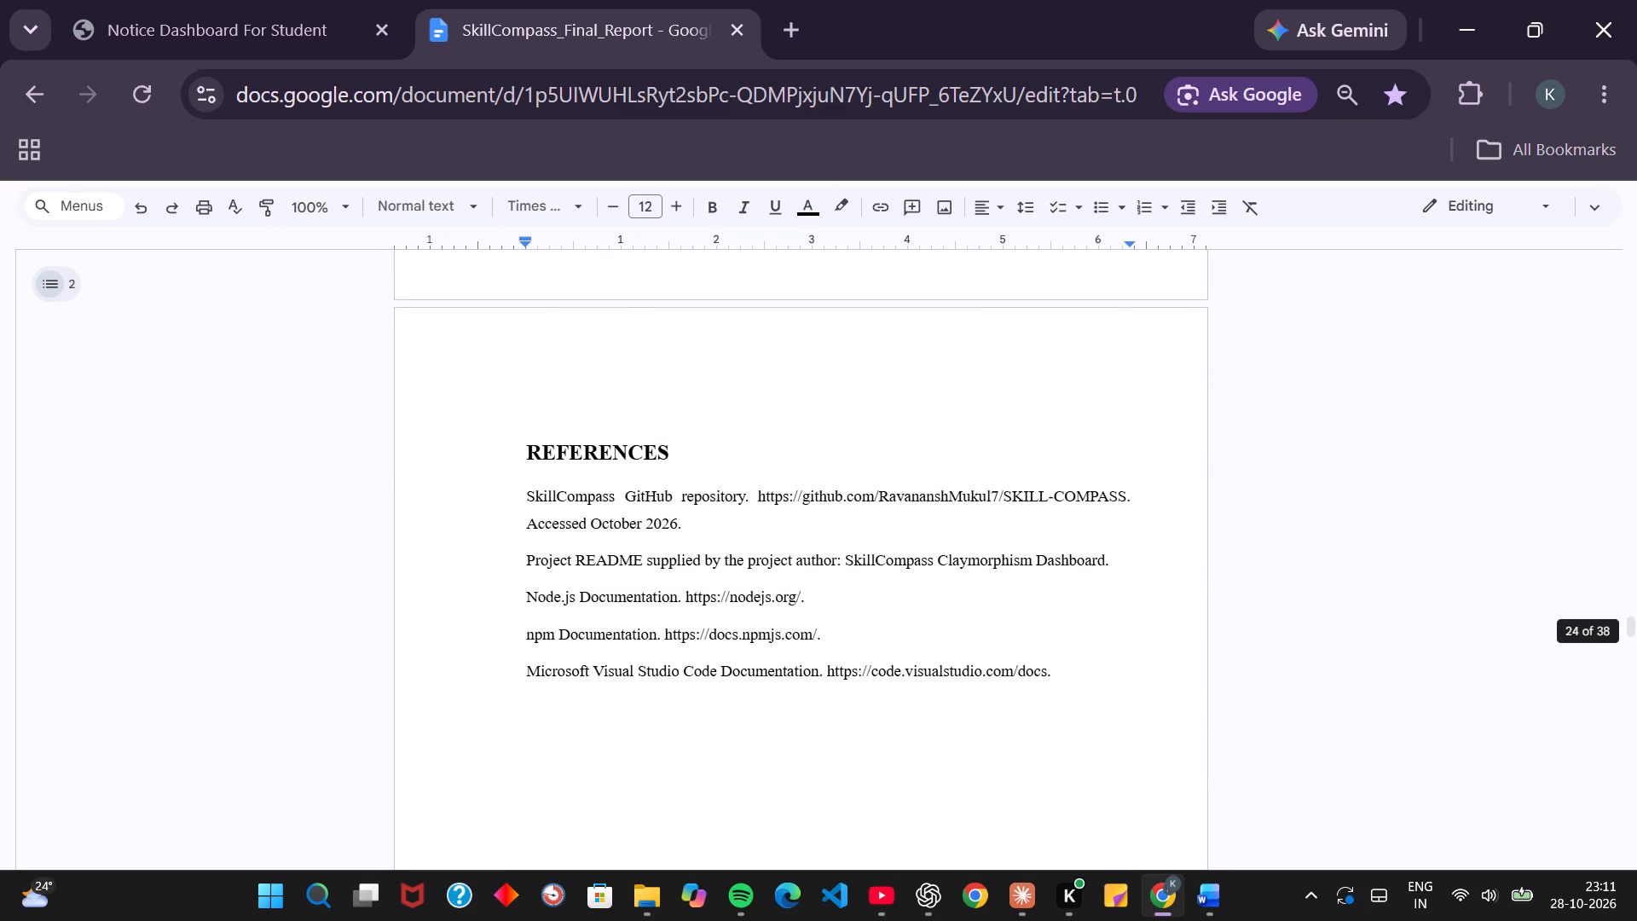
# Remove the page break before REFERENCES so it follows section 8.3 Learning Outcomes, separated by one blank line.
pyautogui.scroll(1, 905, 524)
pyautogui.click(534, 367)
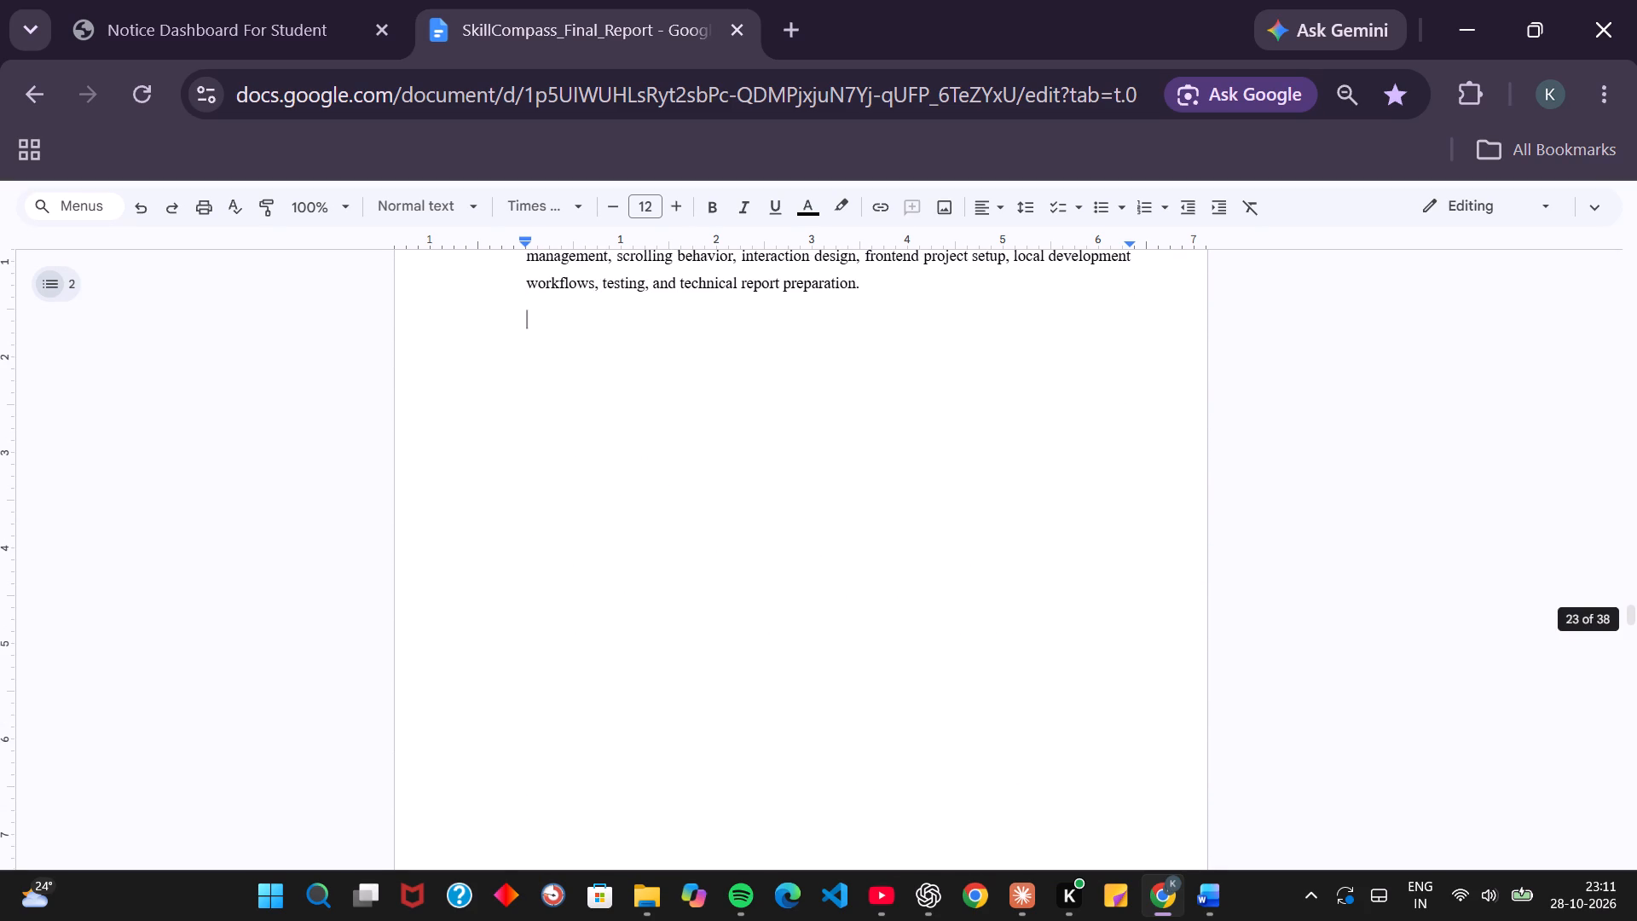
pyautogui.scroll(1, 601, 519)
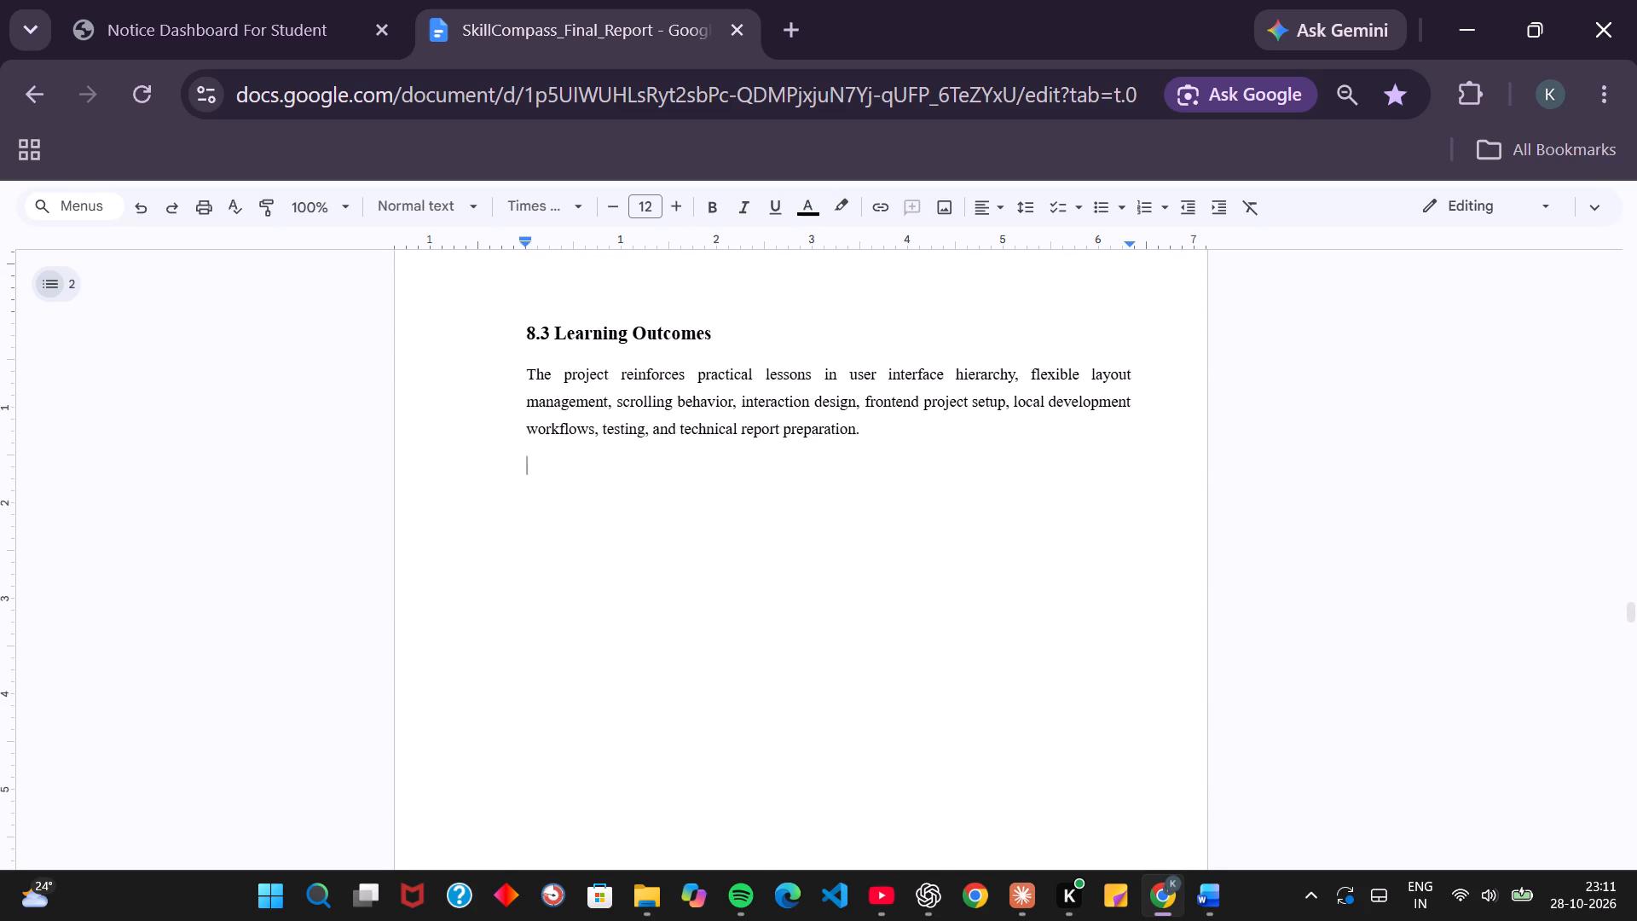
pyautogui.scroll(-4, 601, 519)
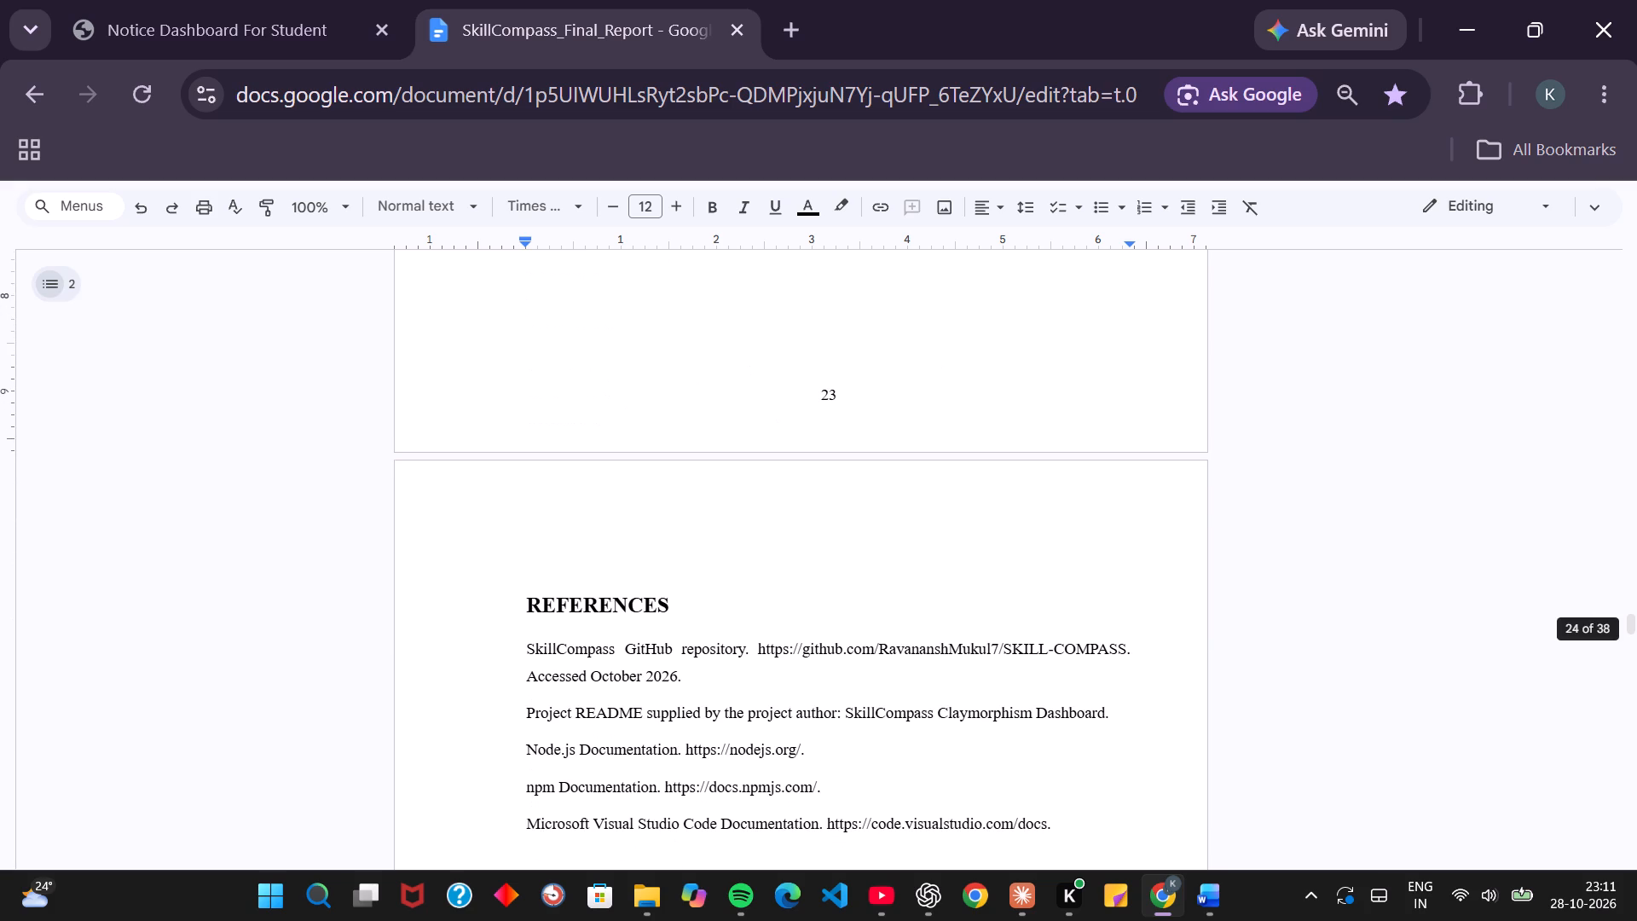
pyautogui.click(501, 692)
pyautogui.click(504, 597)
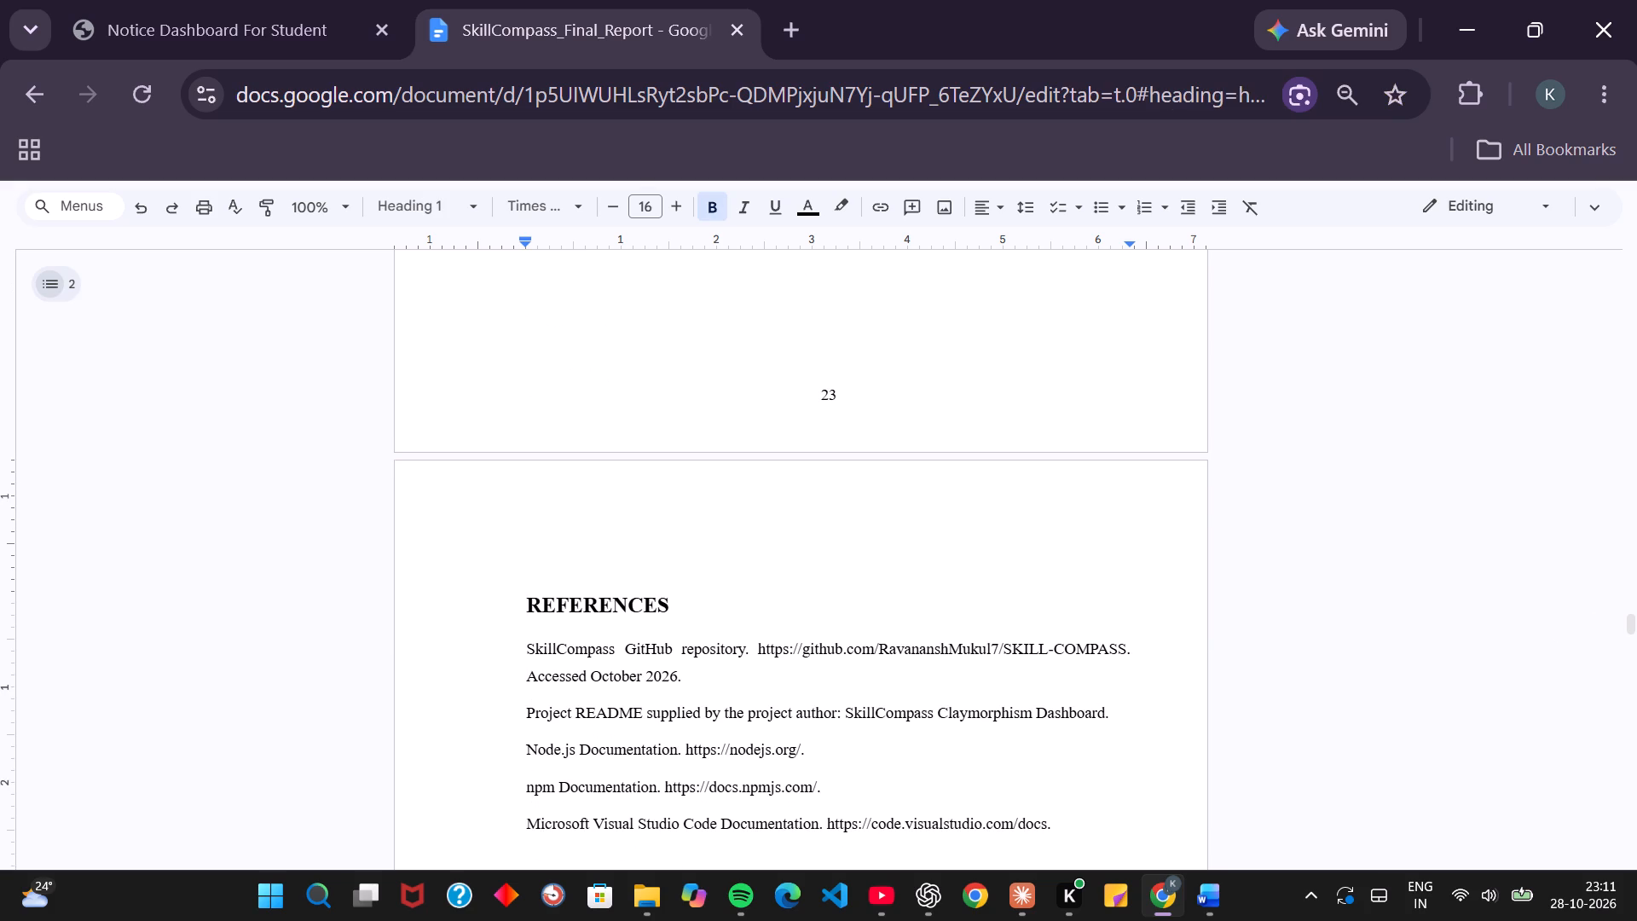
pyautogui.press('BackSpace')
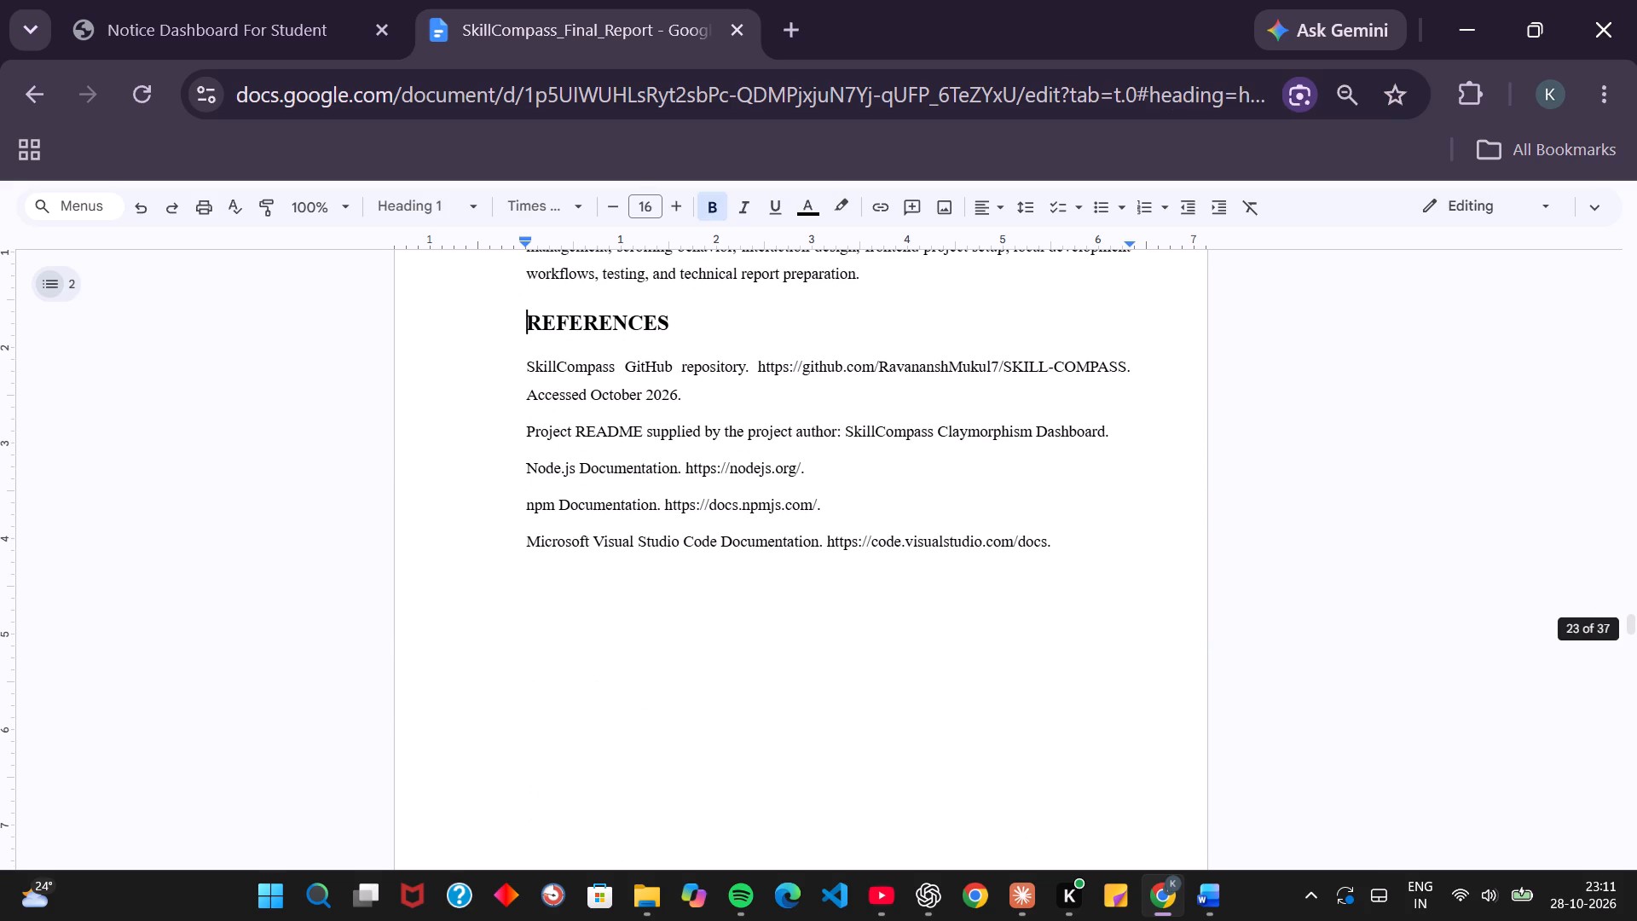
pyautogui.press('Return')
pyautogui.press('Return')
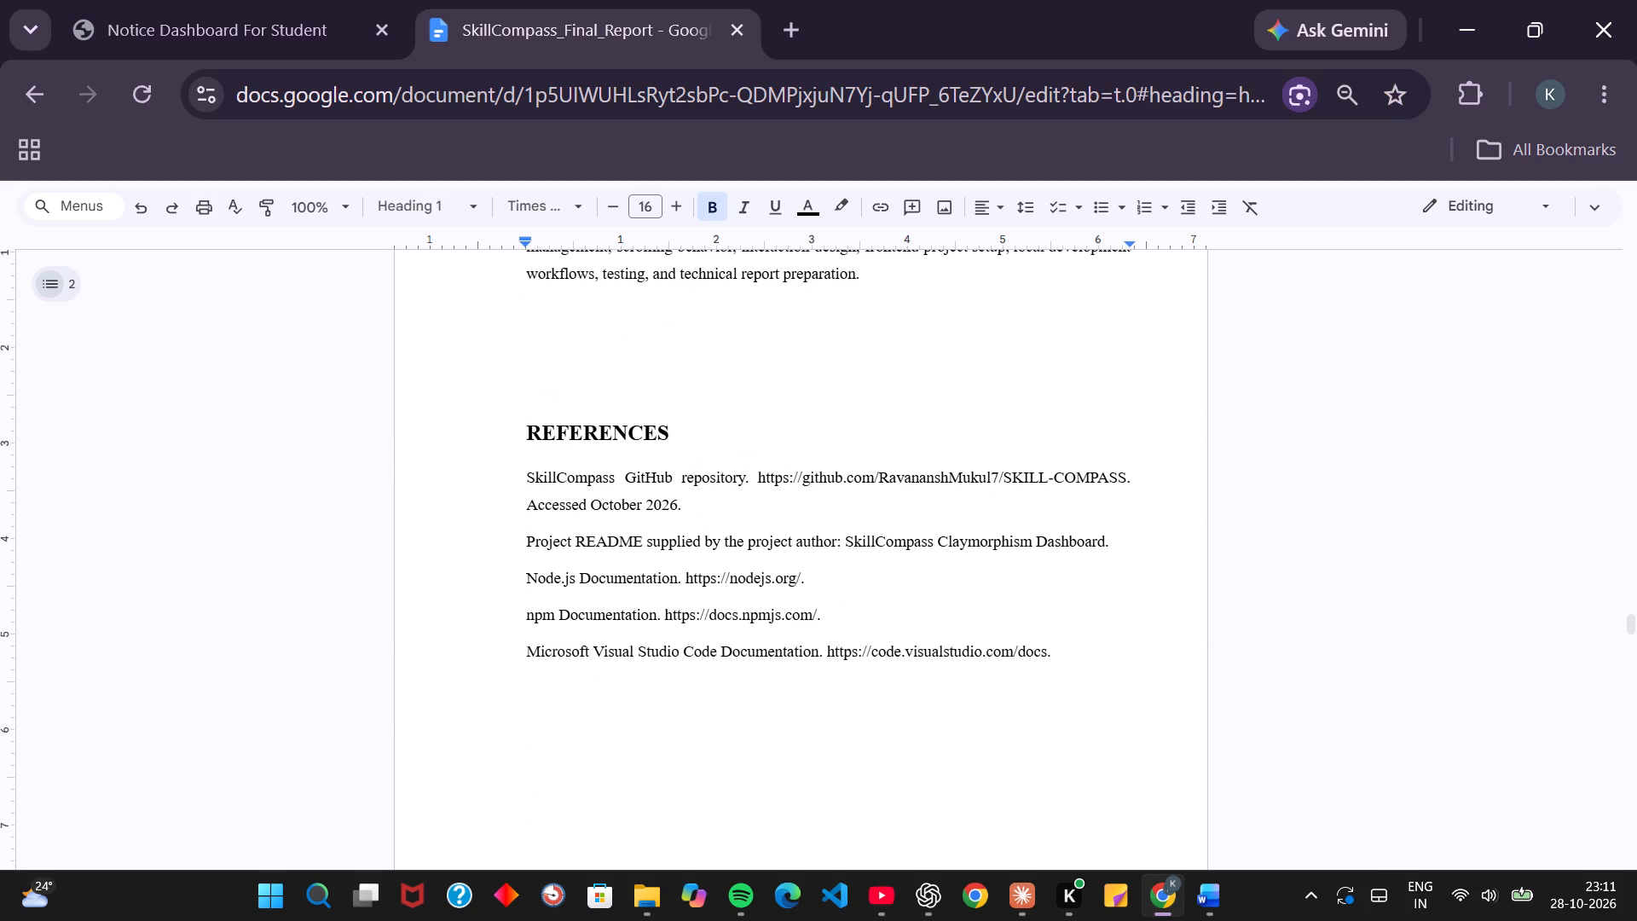
pyautogui.press('BackSpace')
# Check the page flow from section 8.3 and References through Appendices A to E.
pyautogui.scroll(3, 504, 597)
pyautogui.scroll(-2, 504, 597)
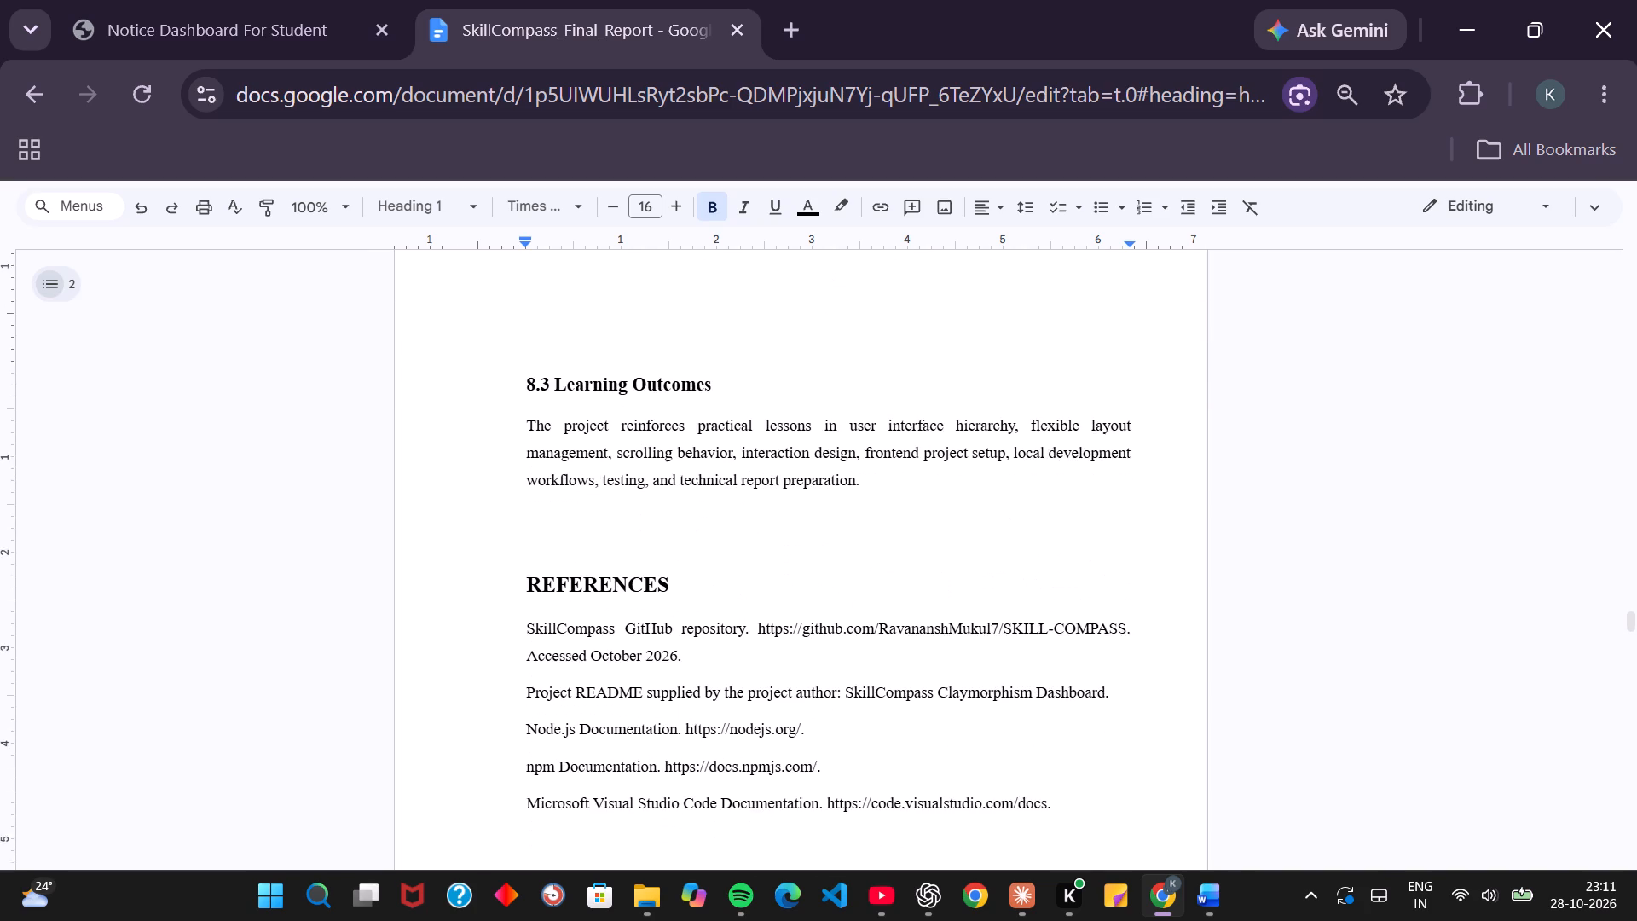
pyautogui.scroll(-6, 504, 597)
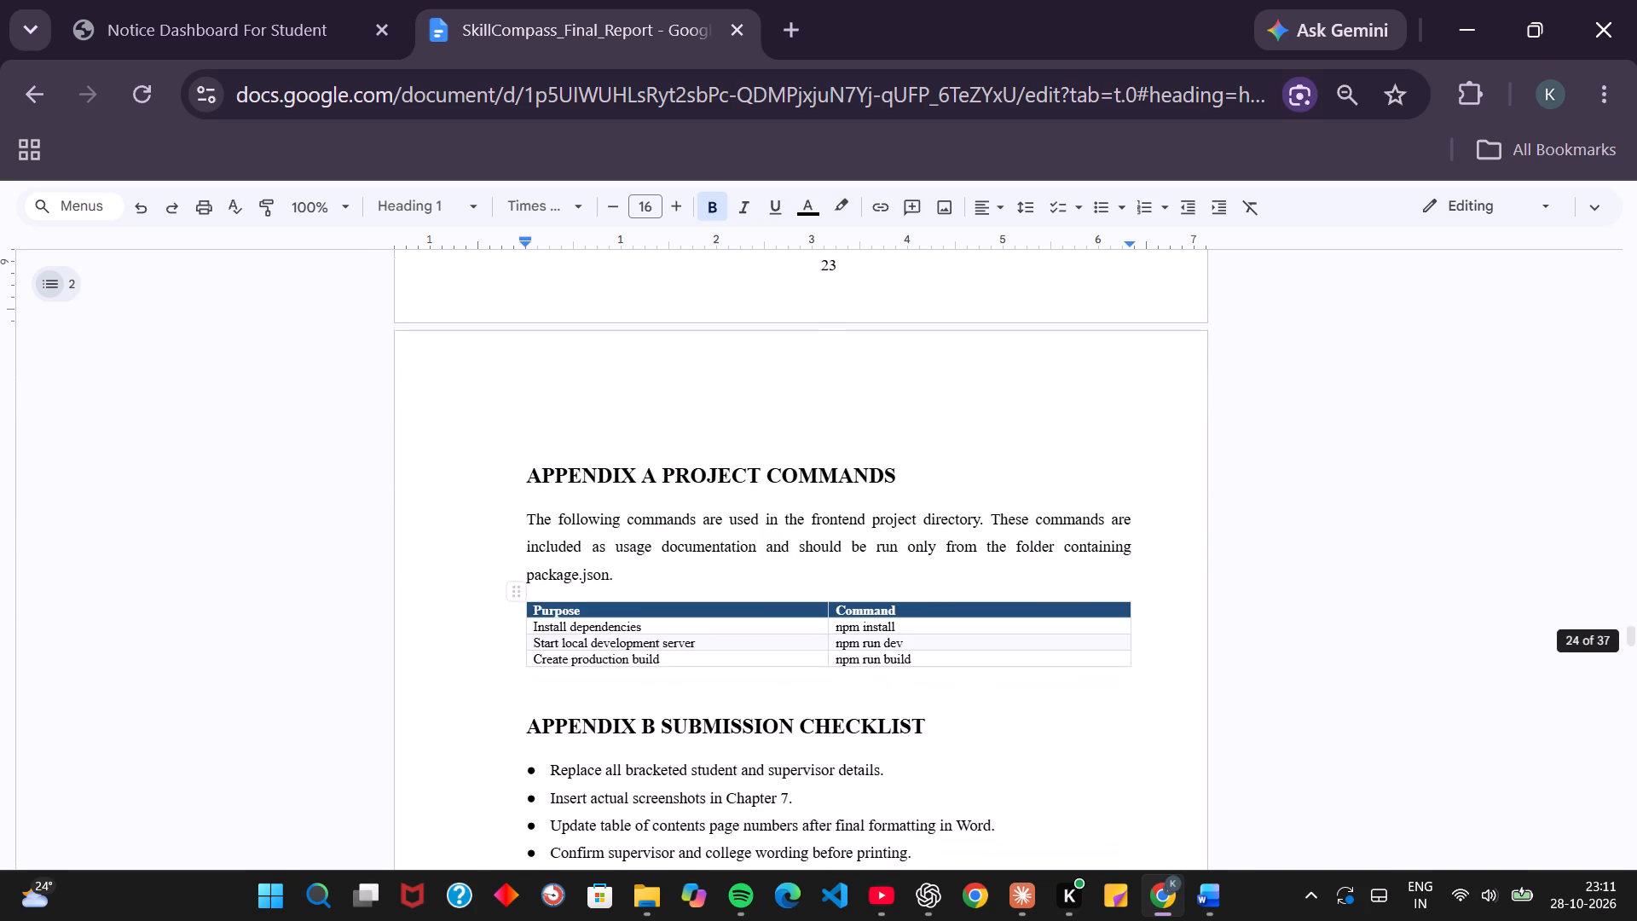
pyautogui.scroll(-5, 504, 597)
pyautogui.scroll(1, 504, 597)
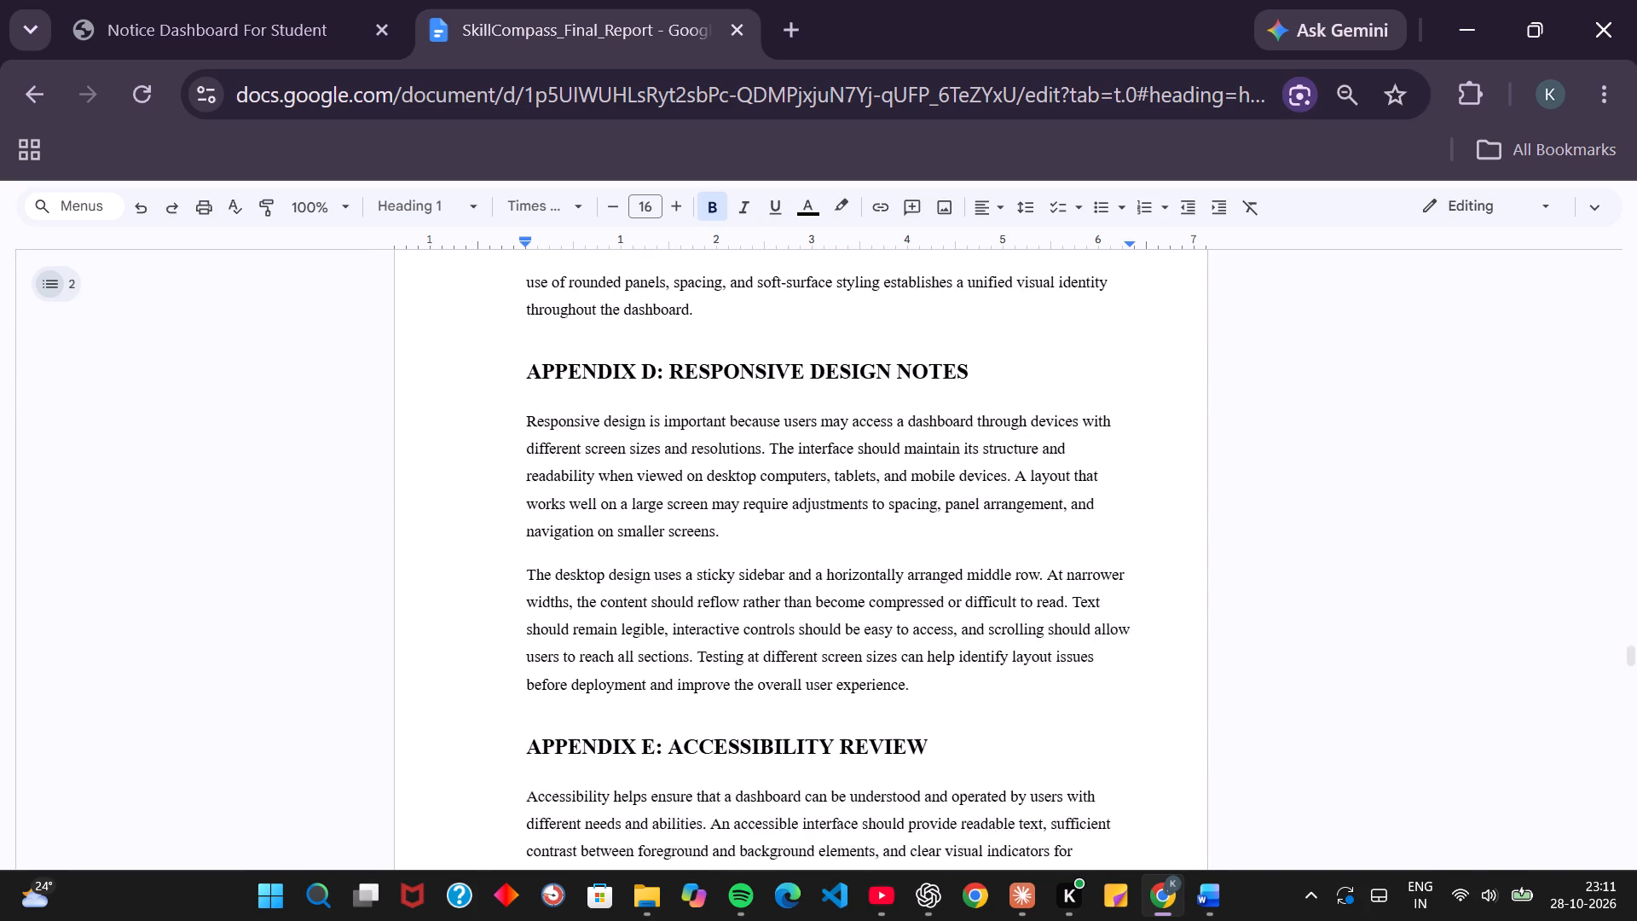
pyautogui.scroll(1, 504, 597)
pyautogui.scroll(-1, 504, 597)
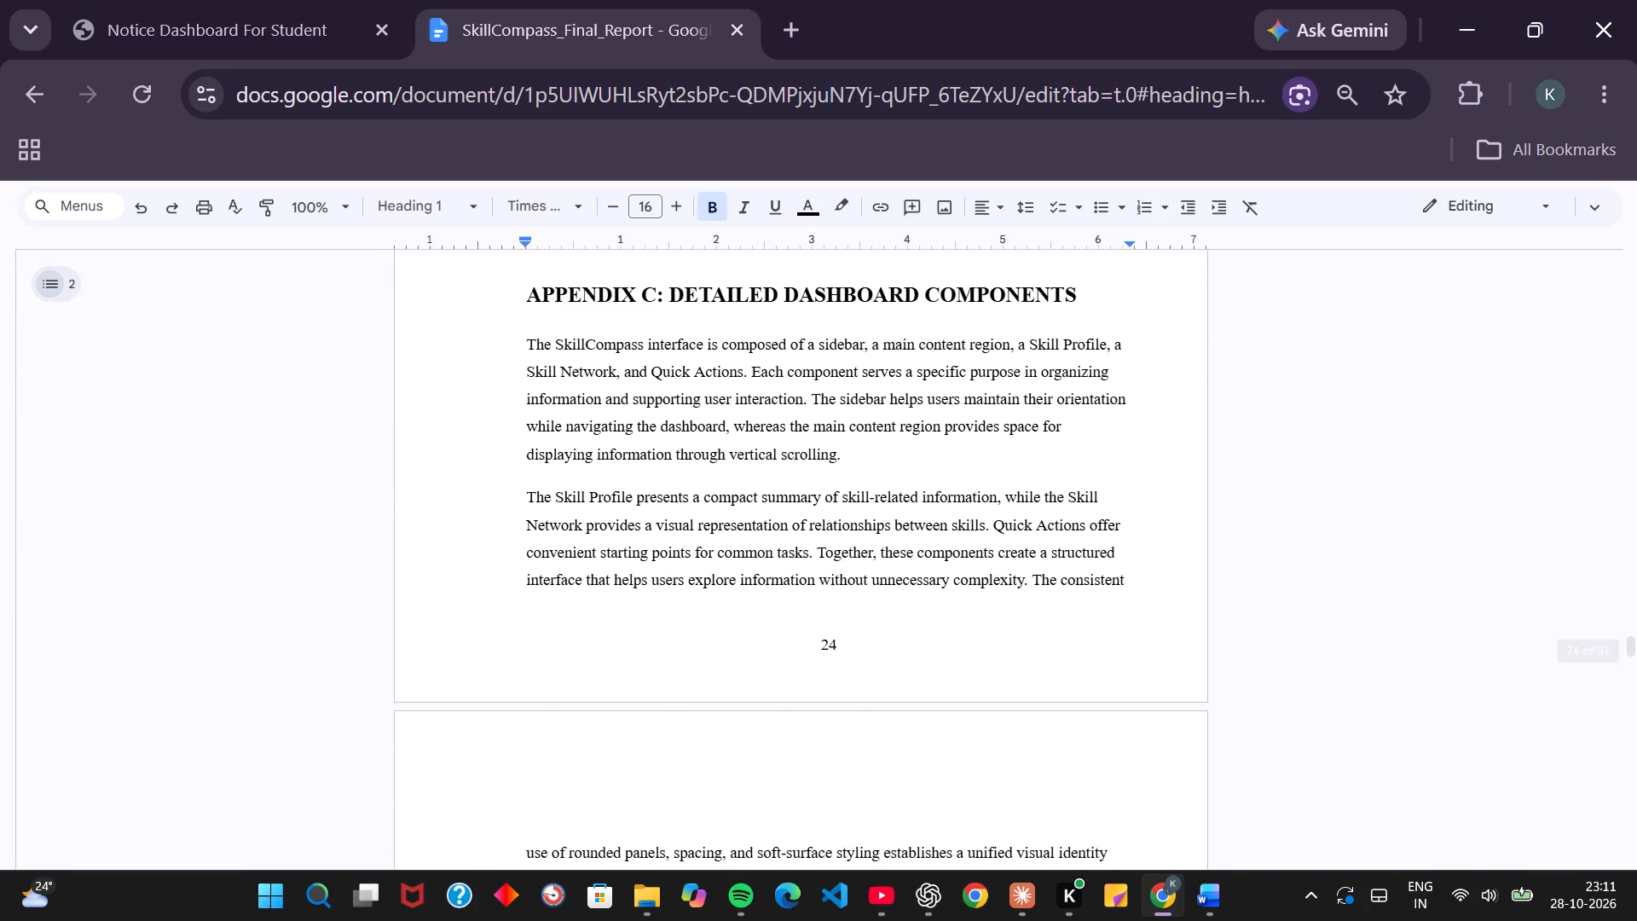
pyautogui.scroll(-1, 504, 597)
pyautogui.scroll(2, 683, 708)
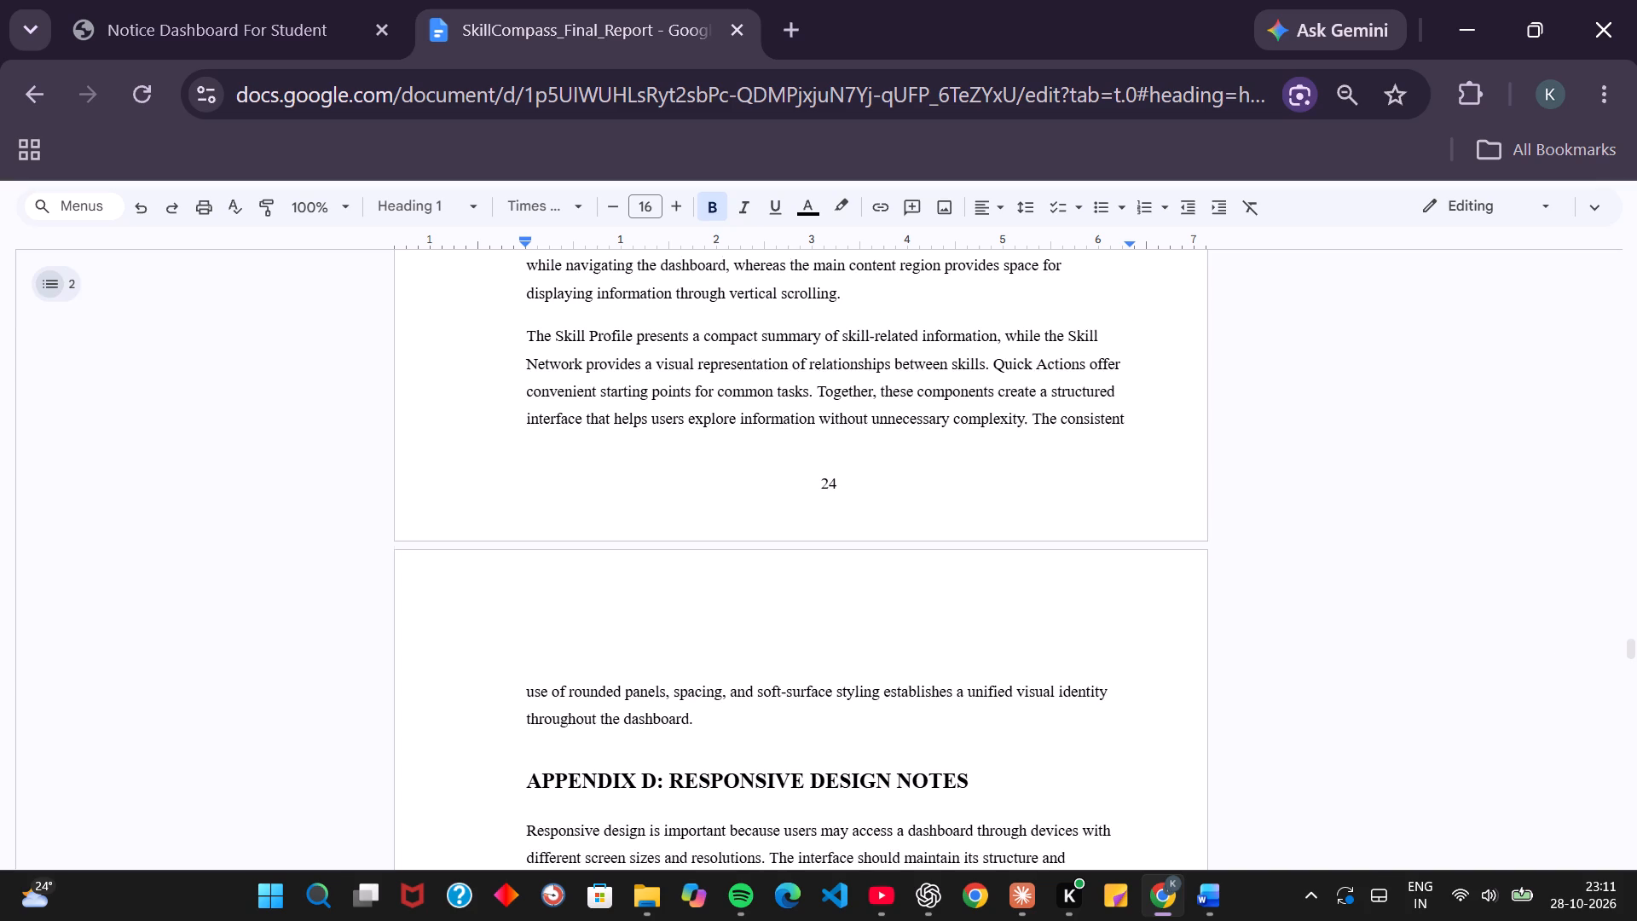
# Return to the report's cover page.
pyautogui.scroll(20, 683, 708)
pyautogui.scroll(19, 683, 708)
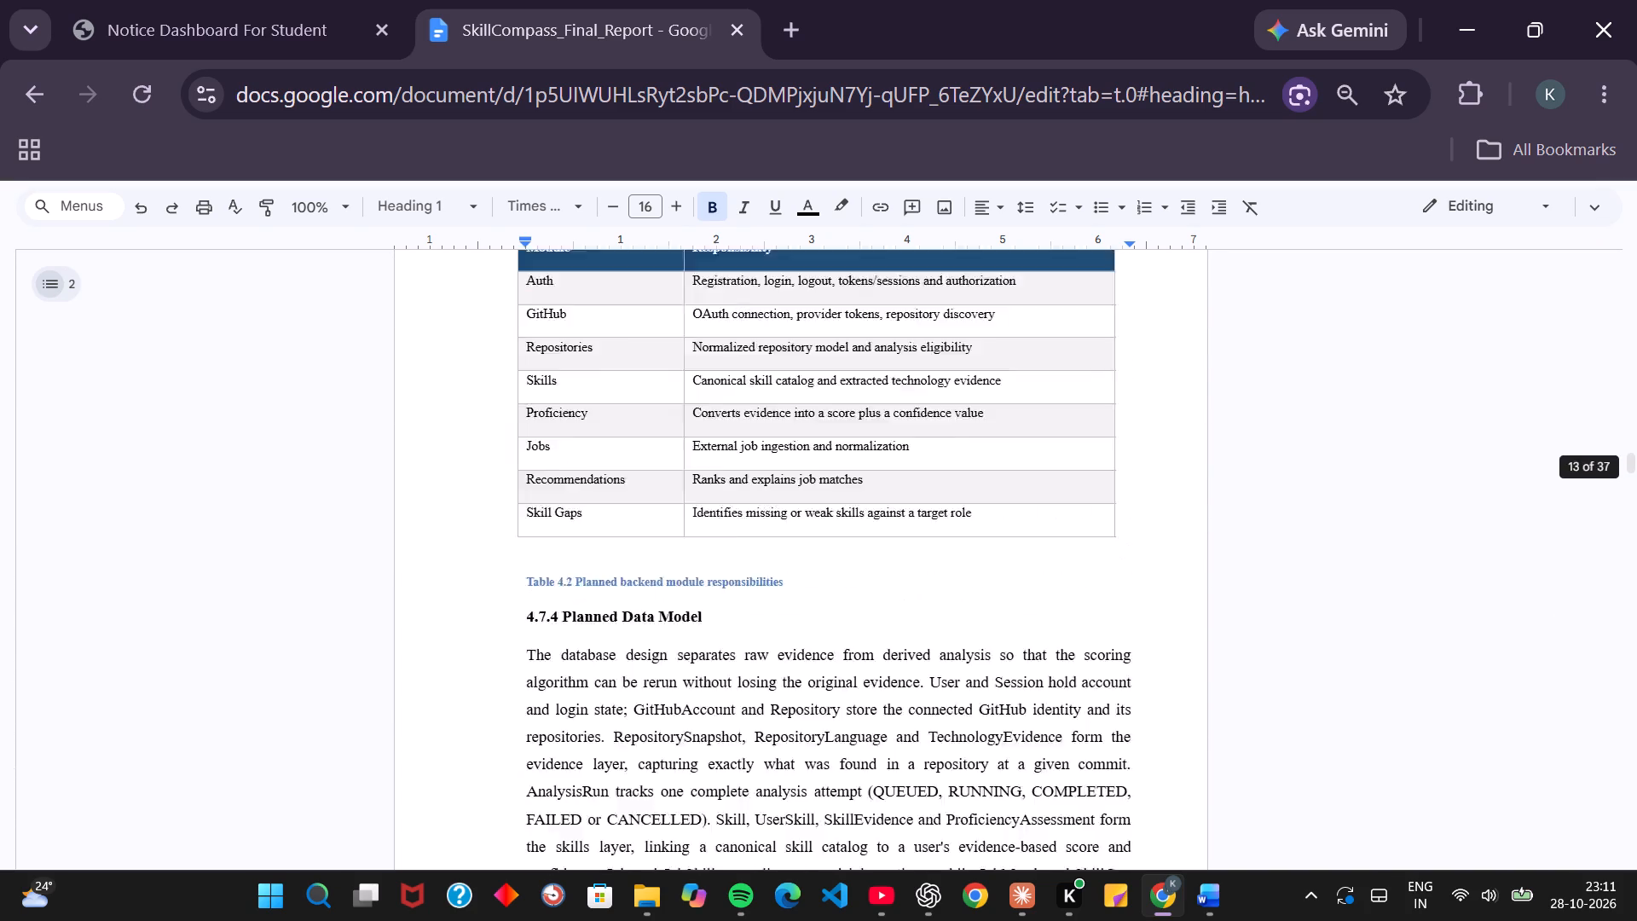
pyautogui.scroll(16, 683, 708)
pyautogui.scroll(18, 683, 708)
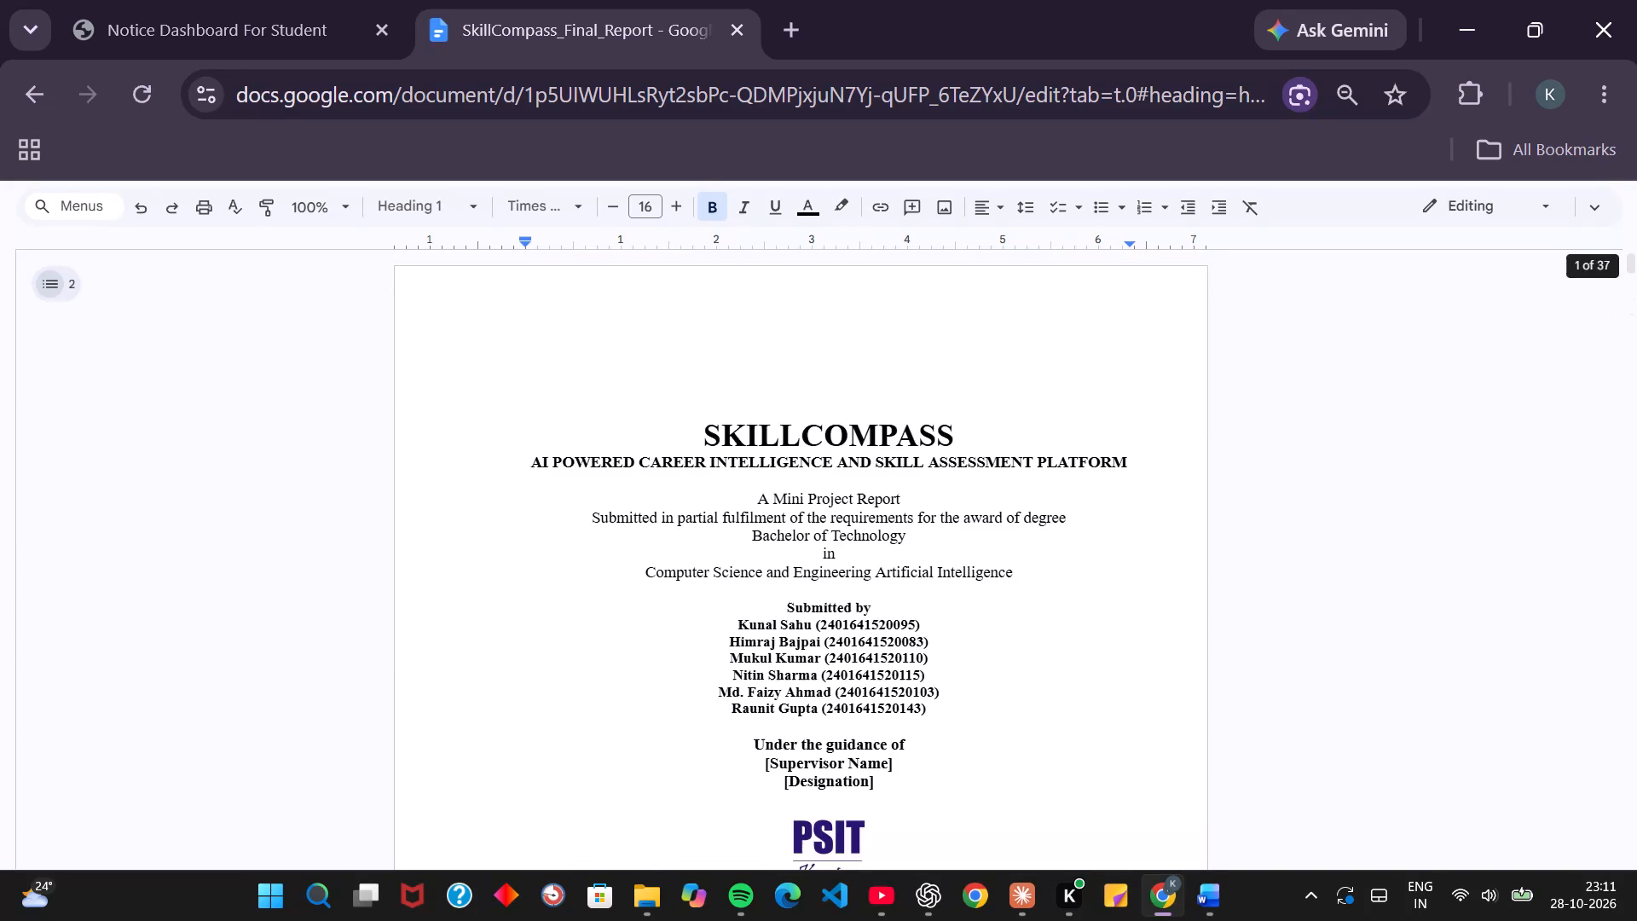
# Review the report's page layout from the cover page and front matter through Chapter 5's section 5.4.
pyautogui.scroll(-8, 683, 708)
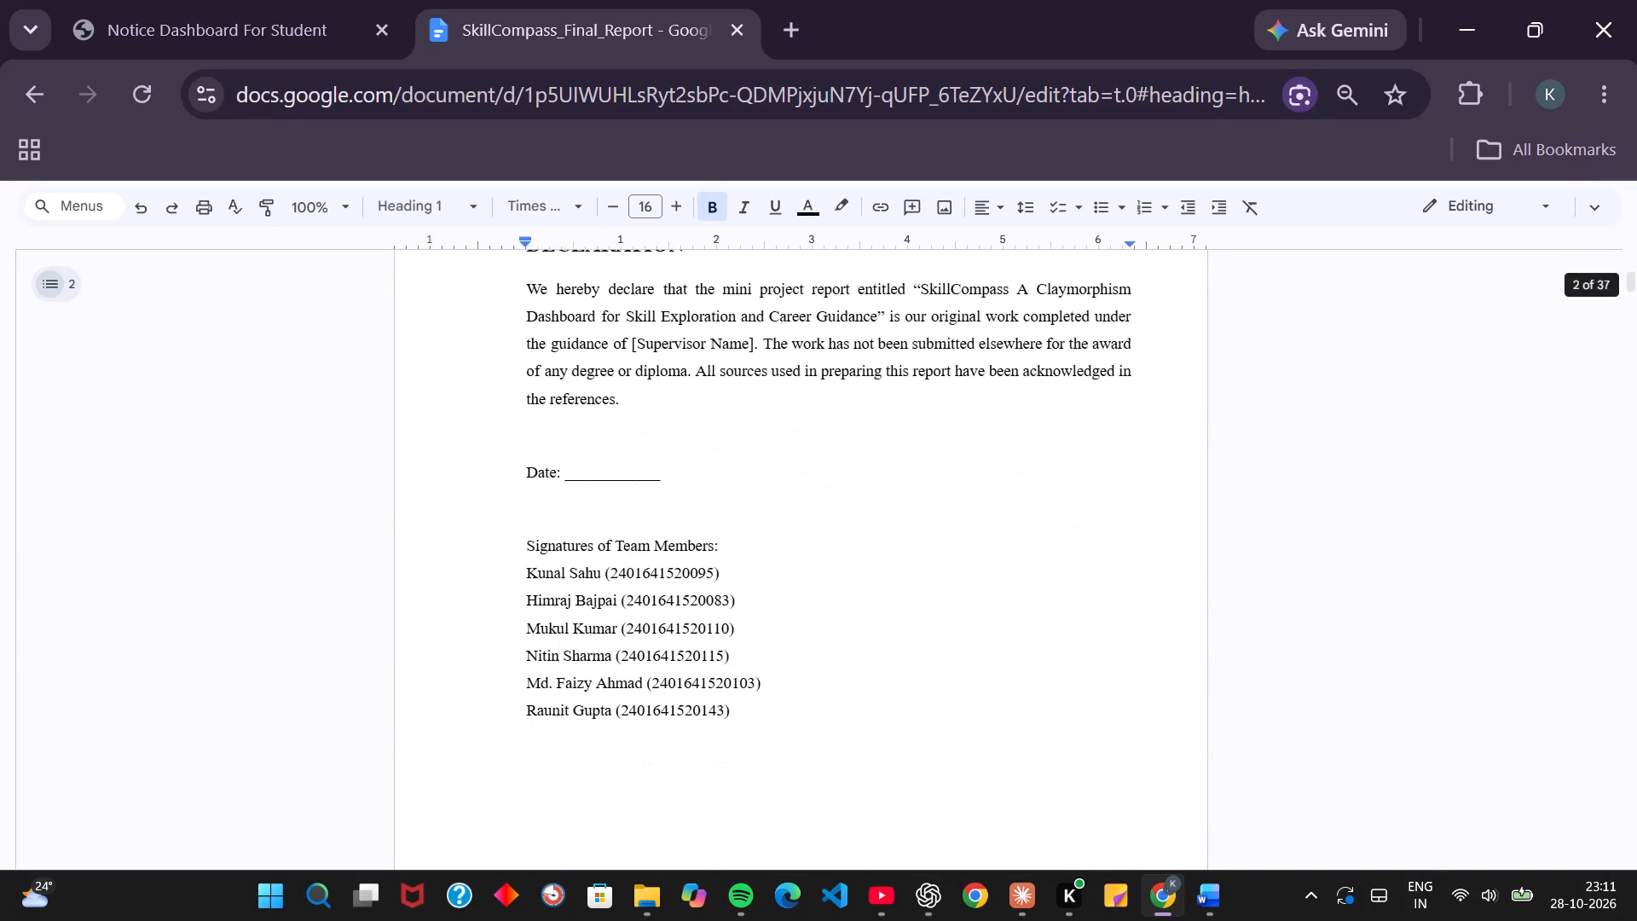
pyautogui.scroll(-11, 683, 708)
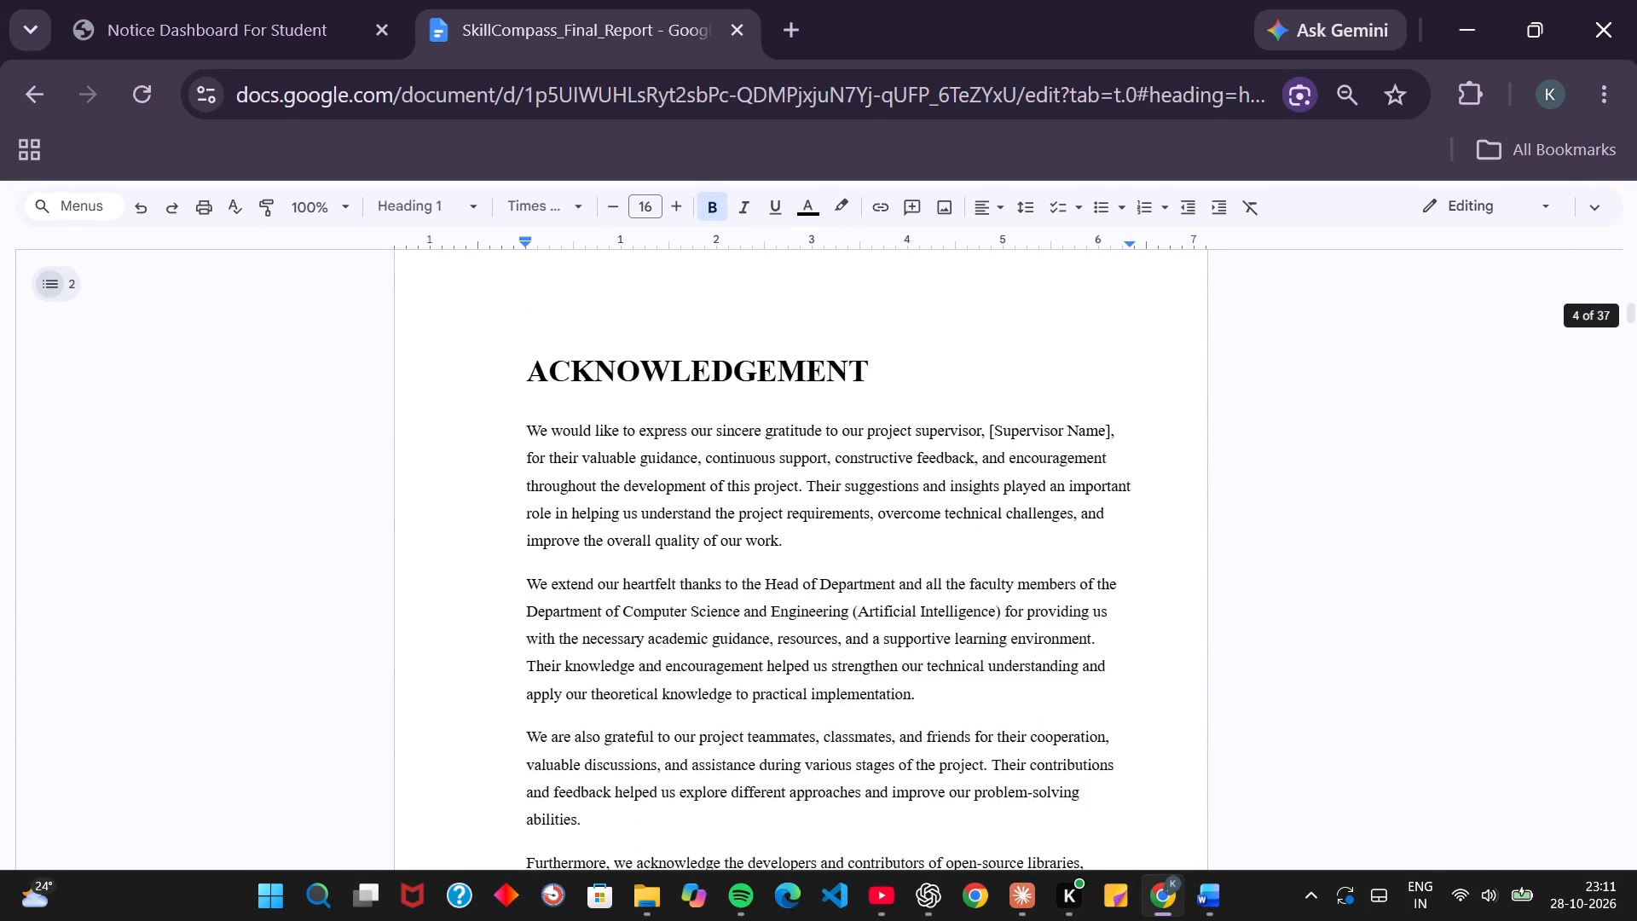
pyautogui.scroll(-11, 683, 708)
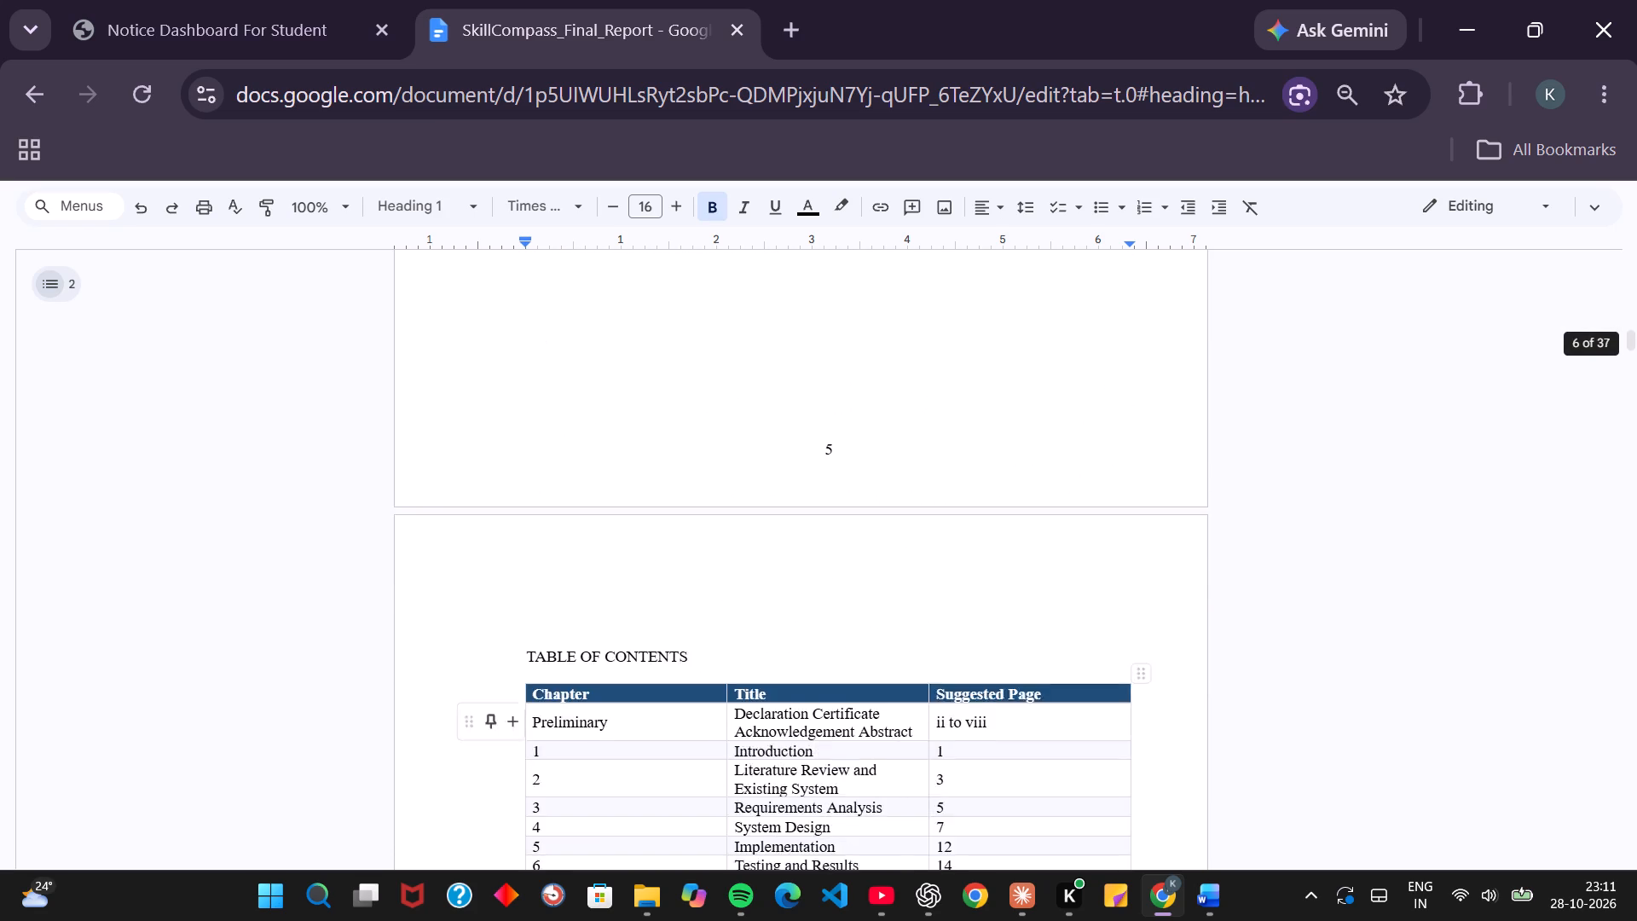
pyautogui.scroll(-11, 683, 708)
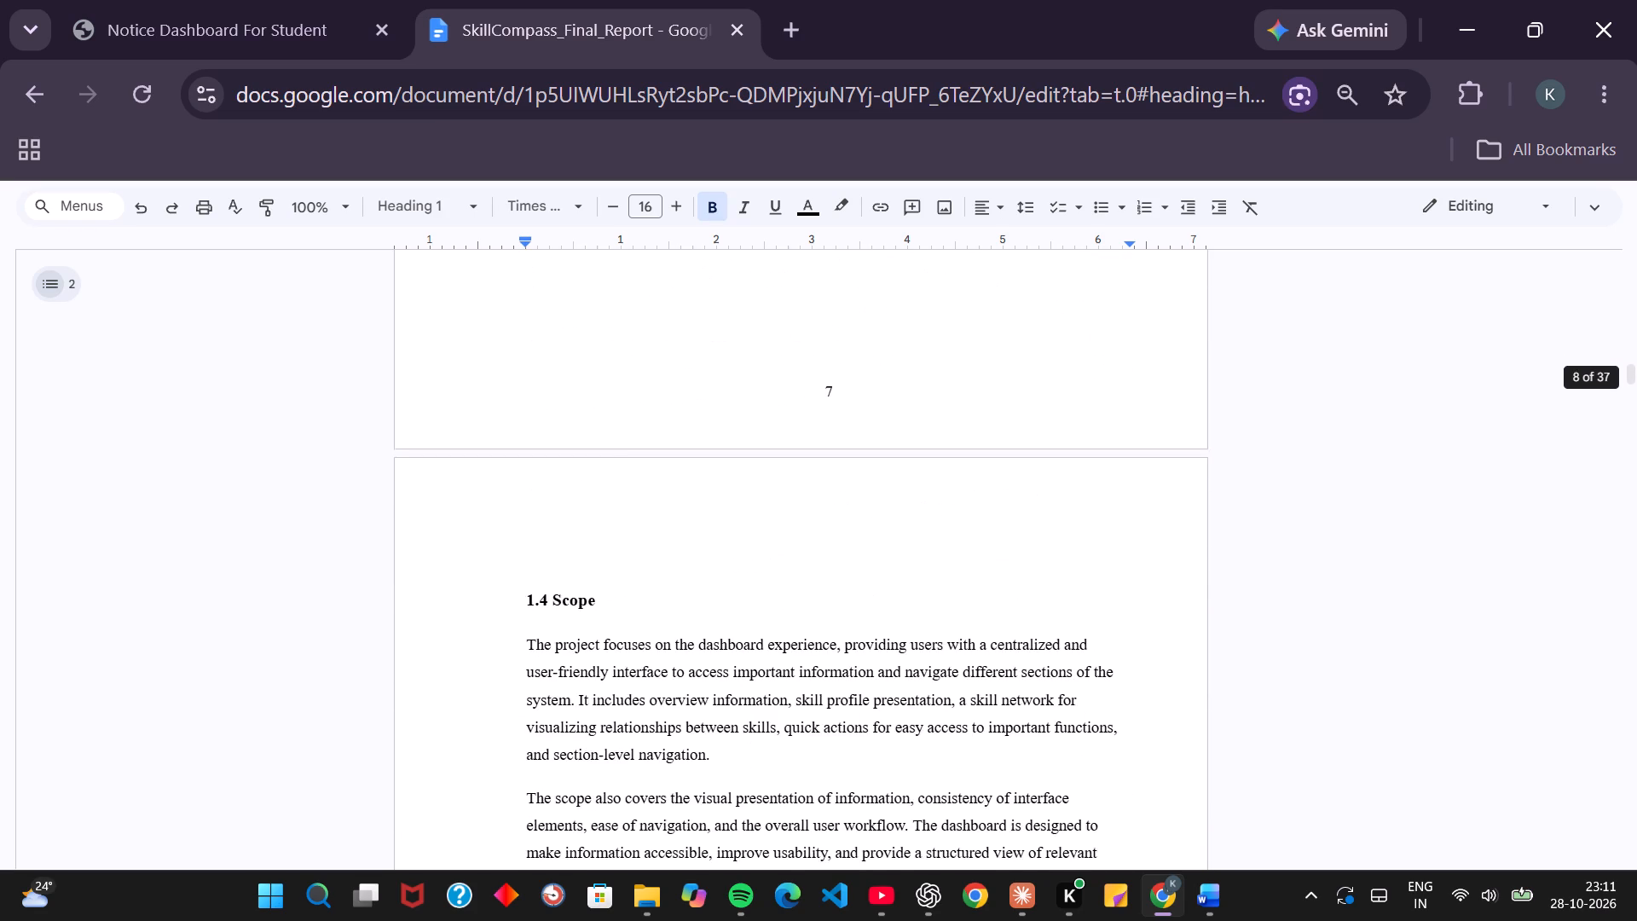
pyautogui.scroll(-10, 683, 708)
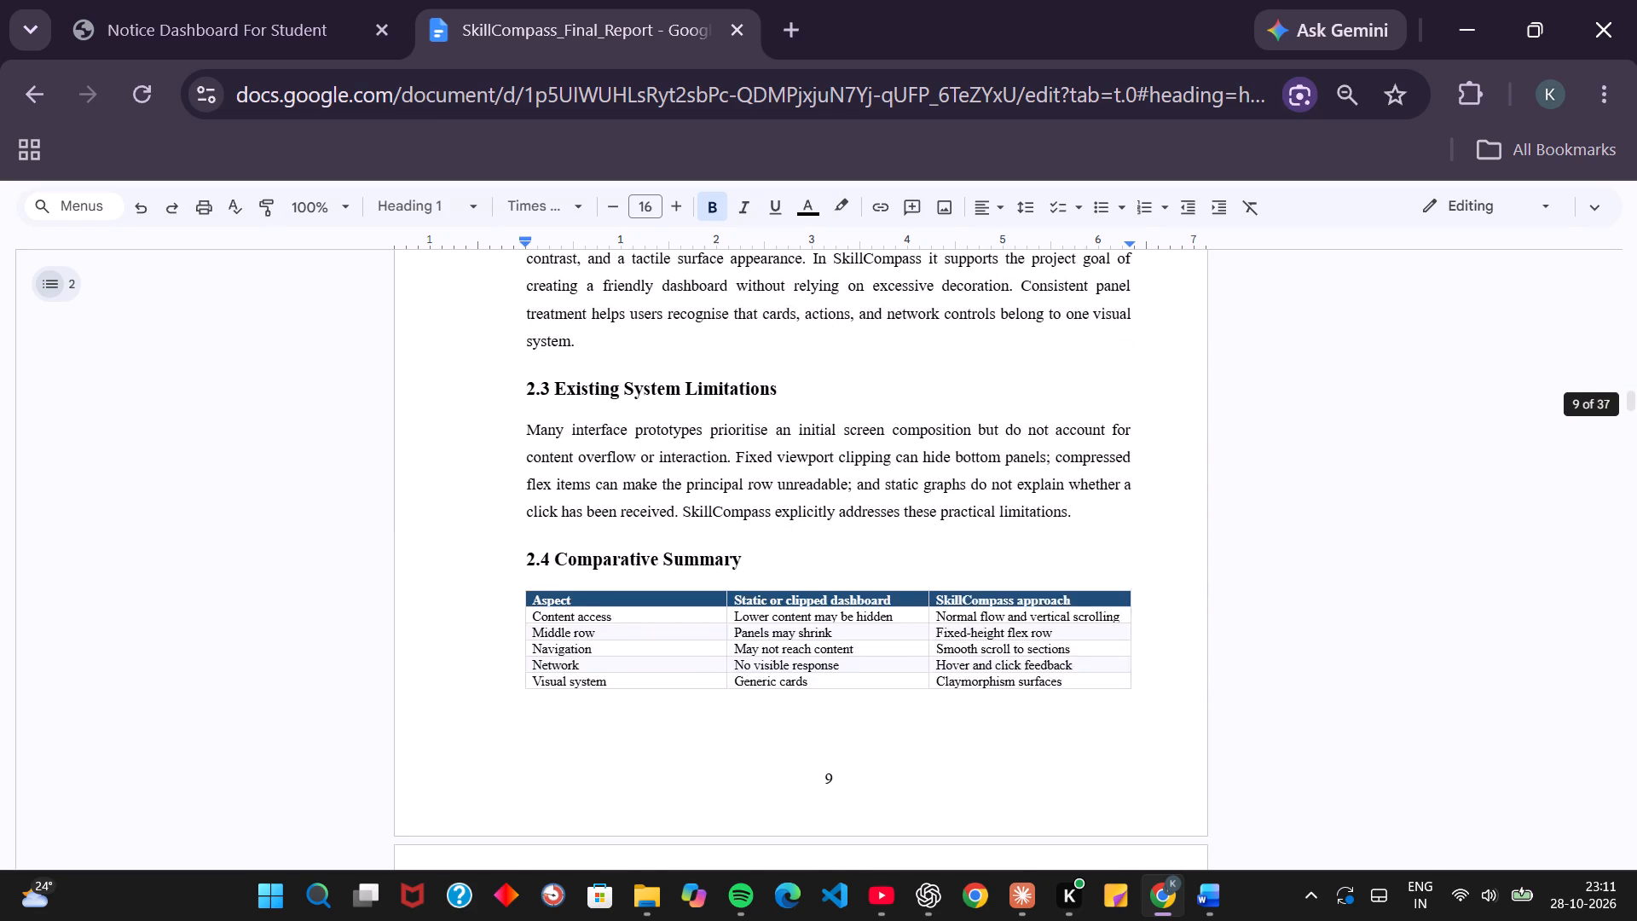
pyautogui.scroll(-10, 683, 708)
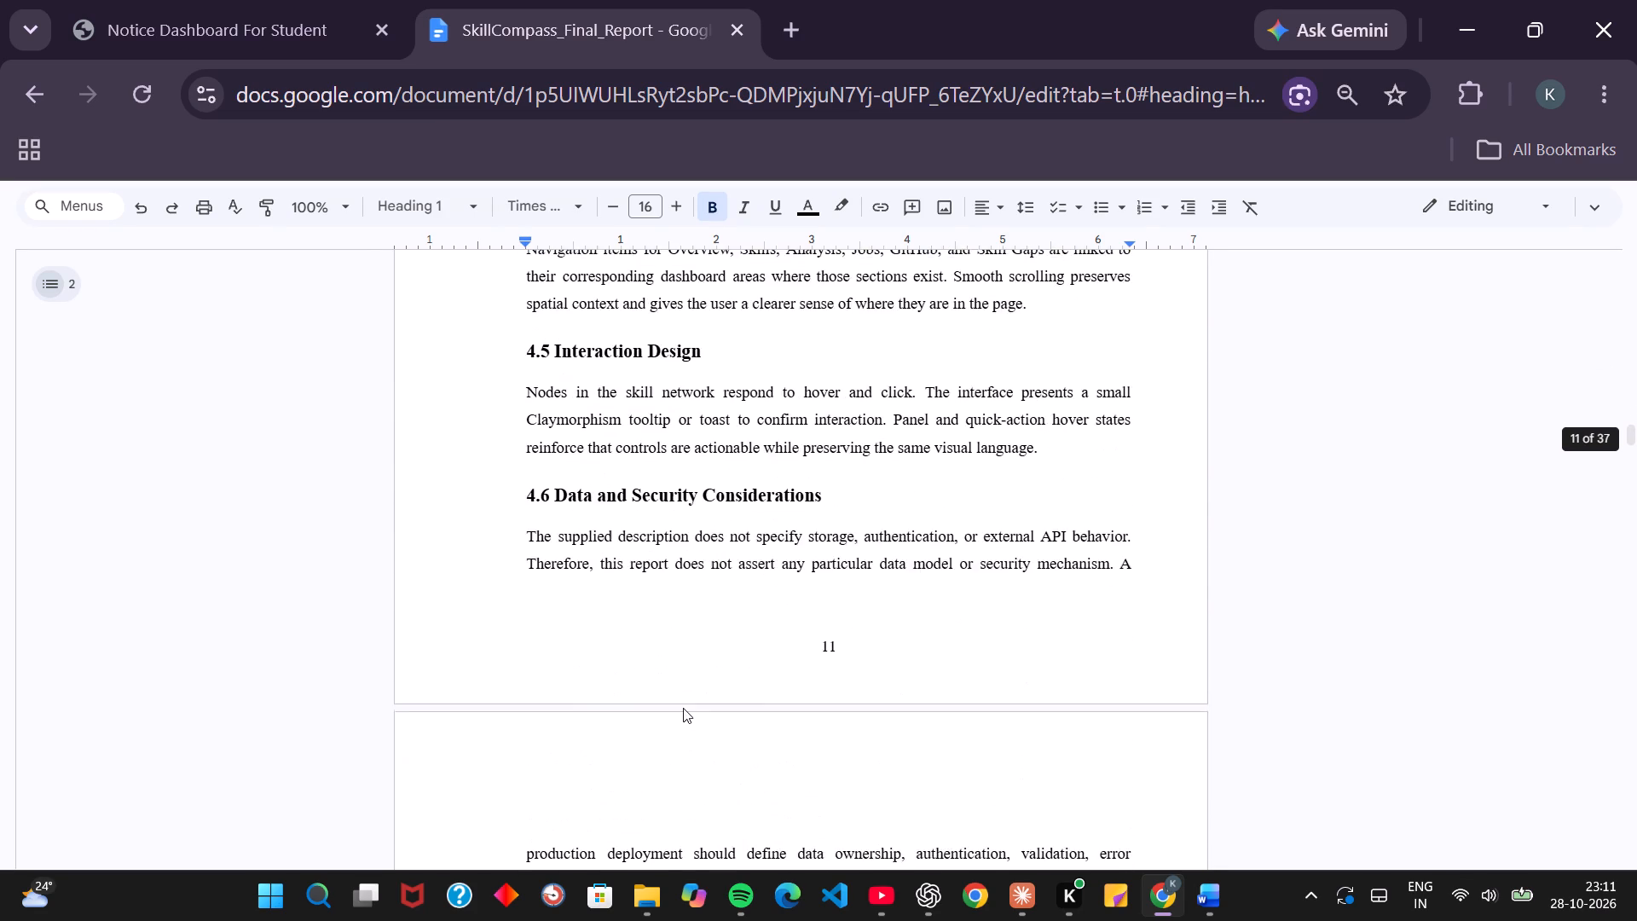
pyautogui.scroll(-10, 683, 708)
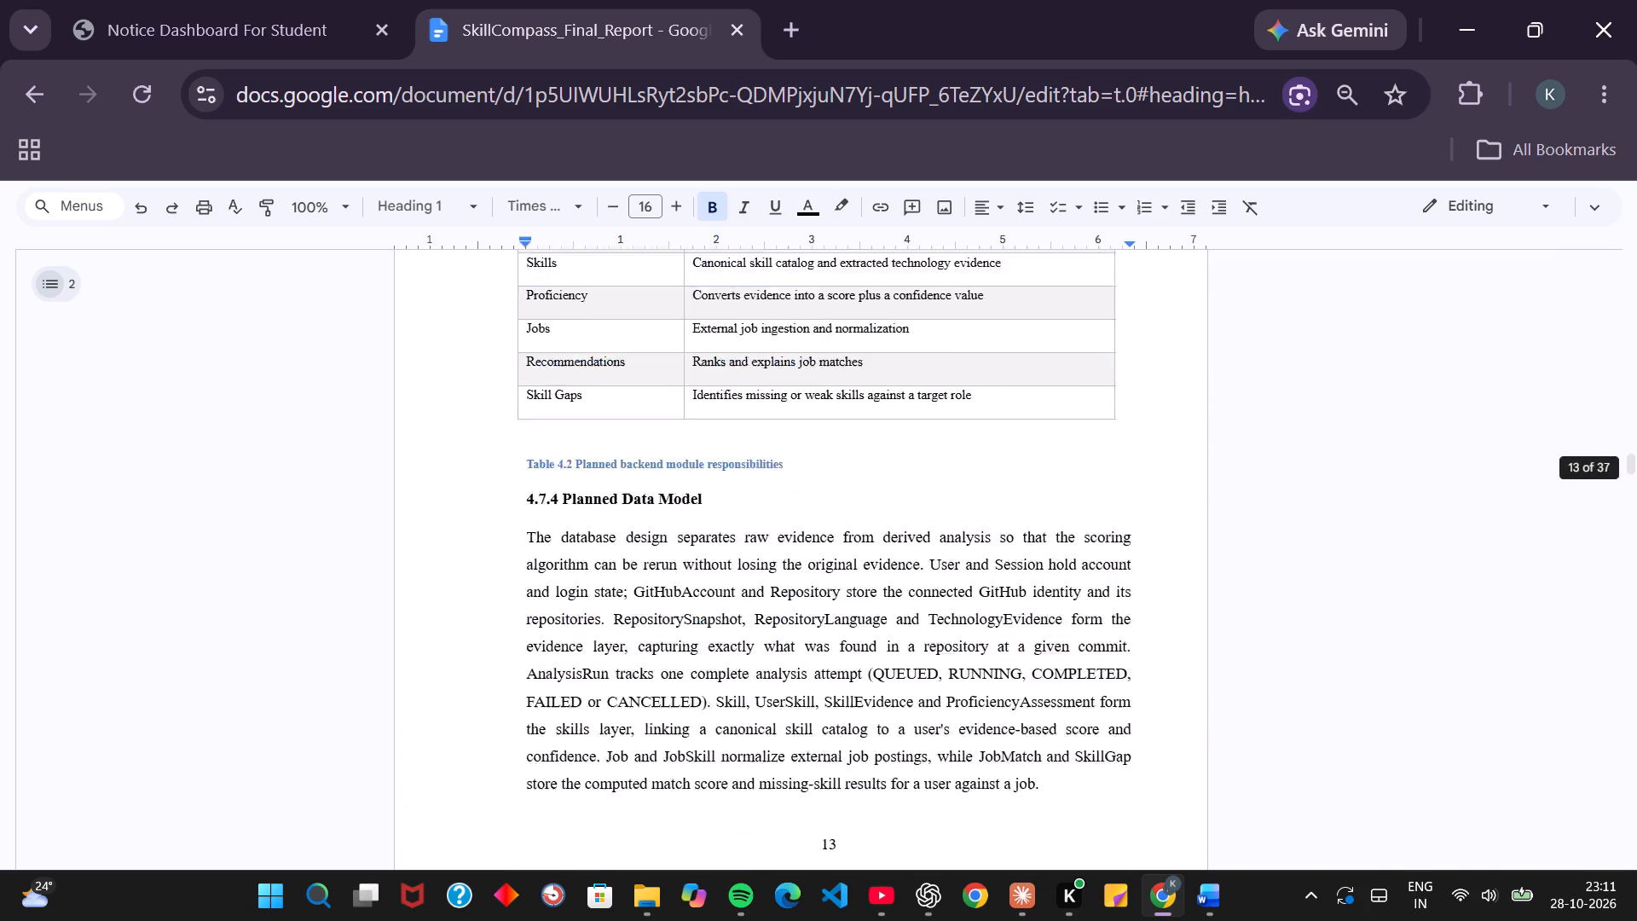
pyautogui.scroll(-5, 683, 708)
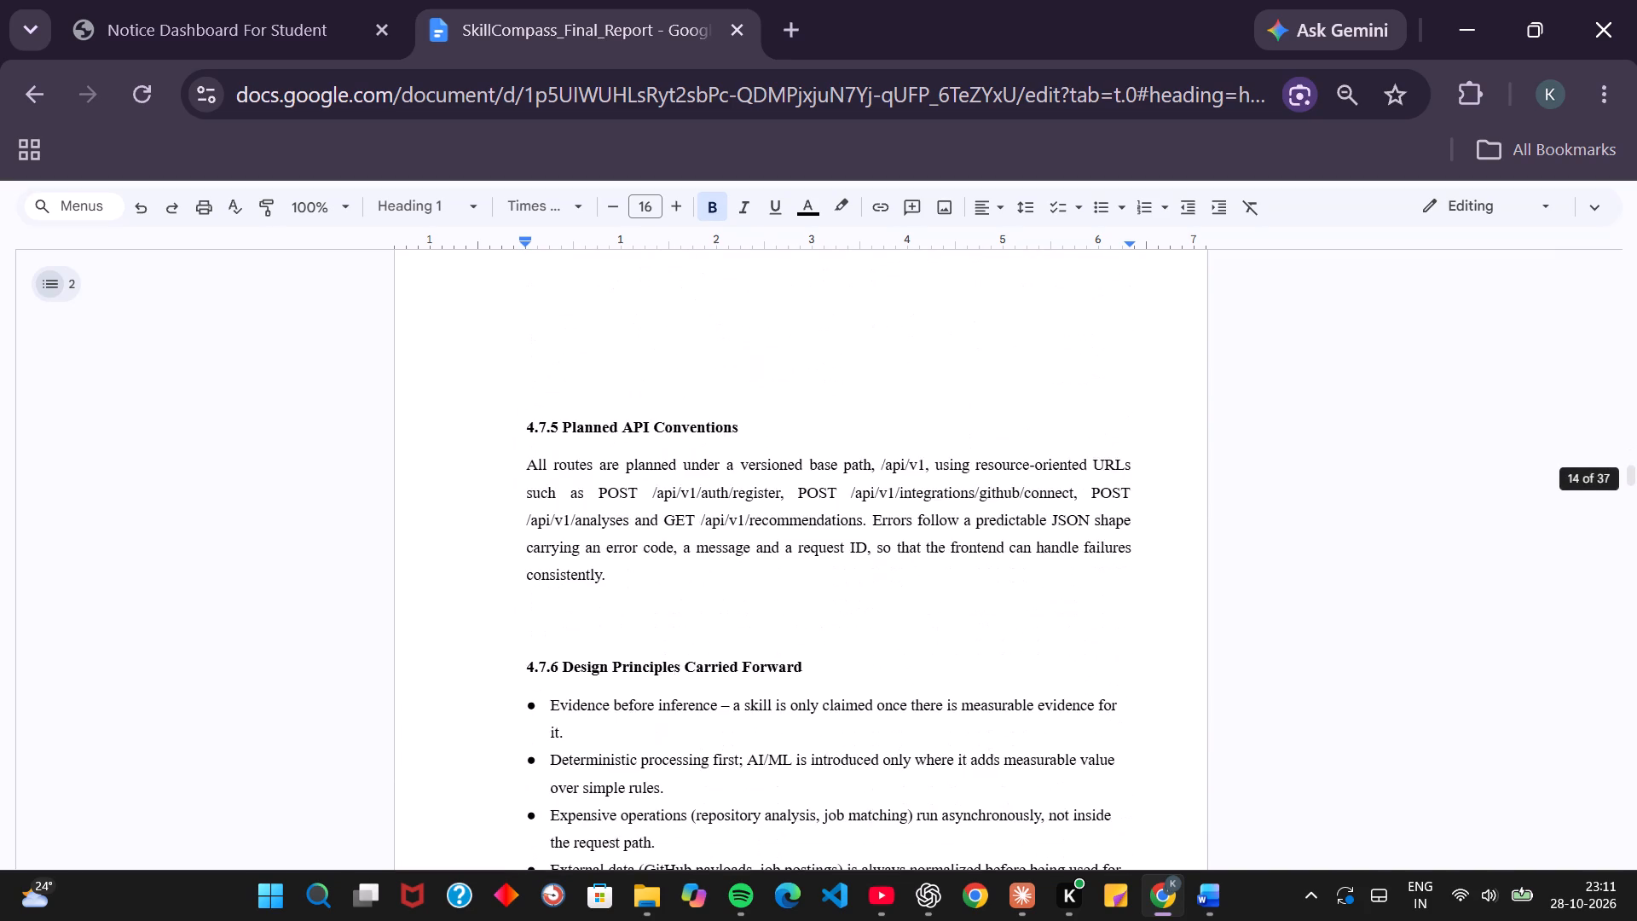
pyautogui.scroll(-10, 683, 708)
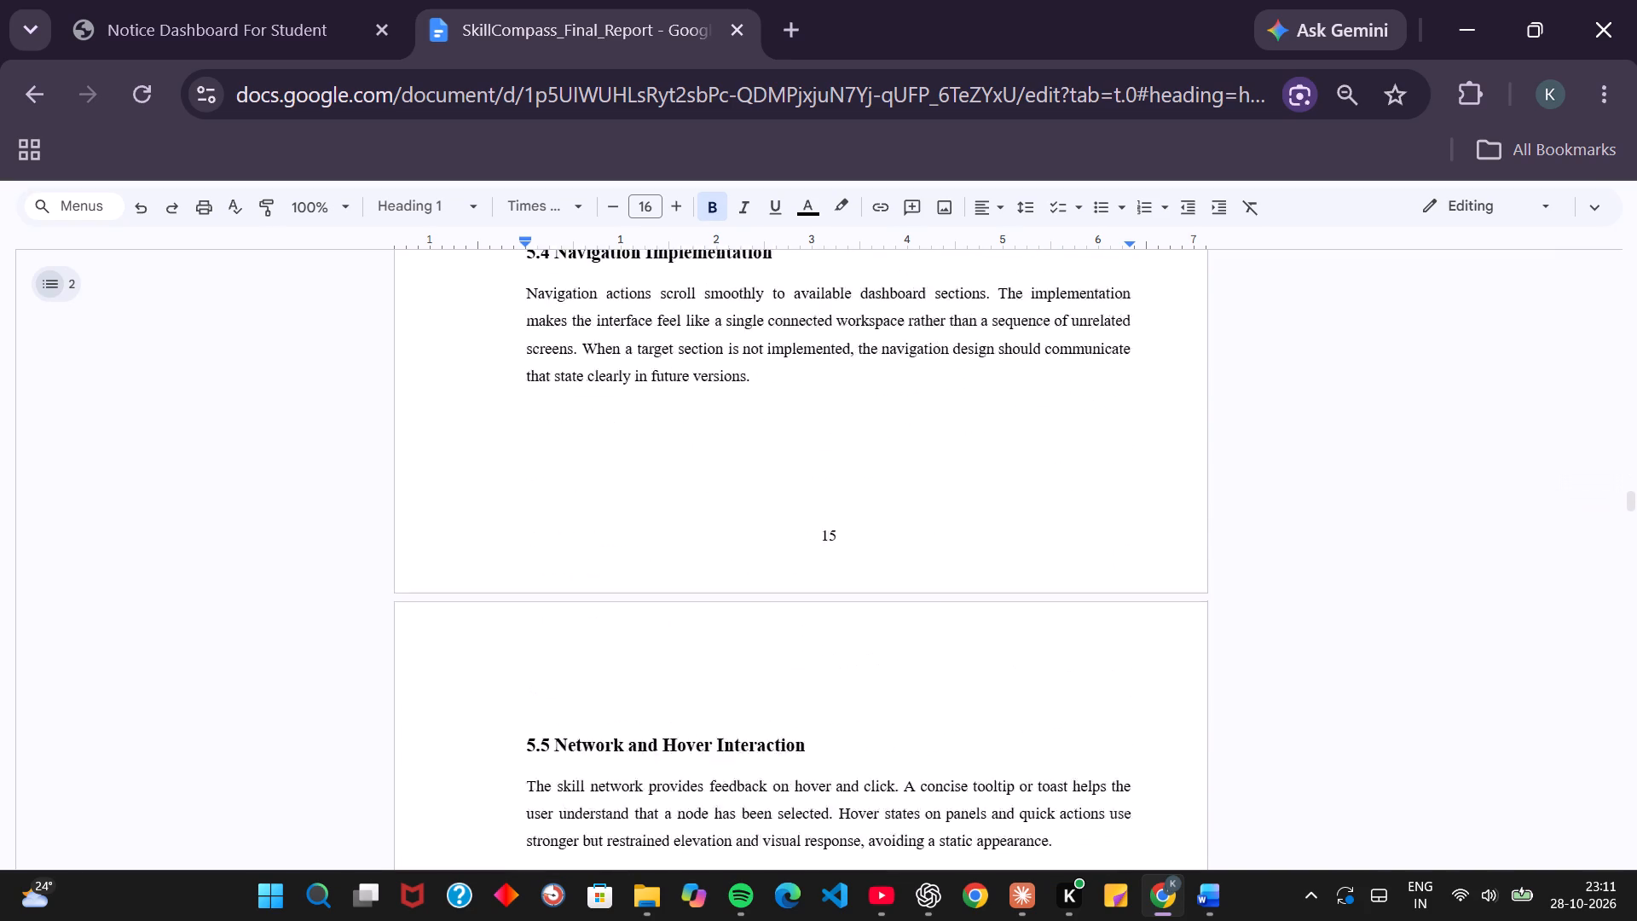
# Recheck the page flow from sections 5.5 and 5.6 to the start of Chapter 6.
pyautogui.scroll(-5, 683, 708)
pyautogui.scroll(2, 683, 708)
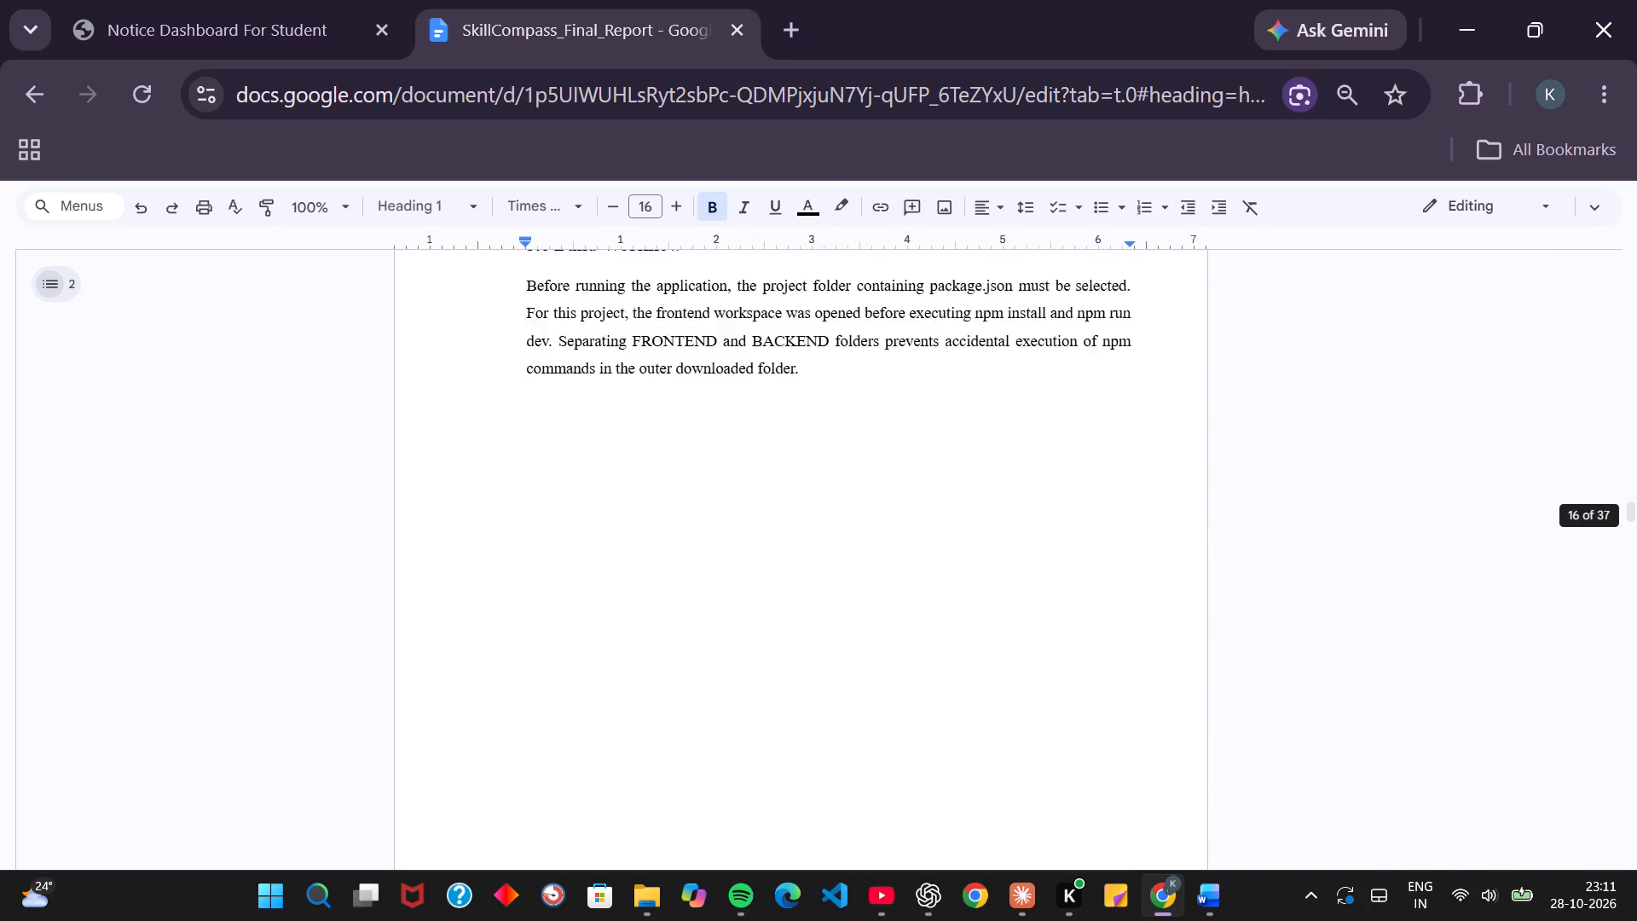
pyautogui.scroll(1, 683, 708)
pyautogui.scroll(-3, 683, 708)
pyautogui.scroll(1, 683, 708)
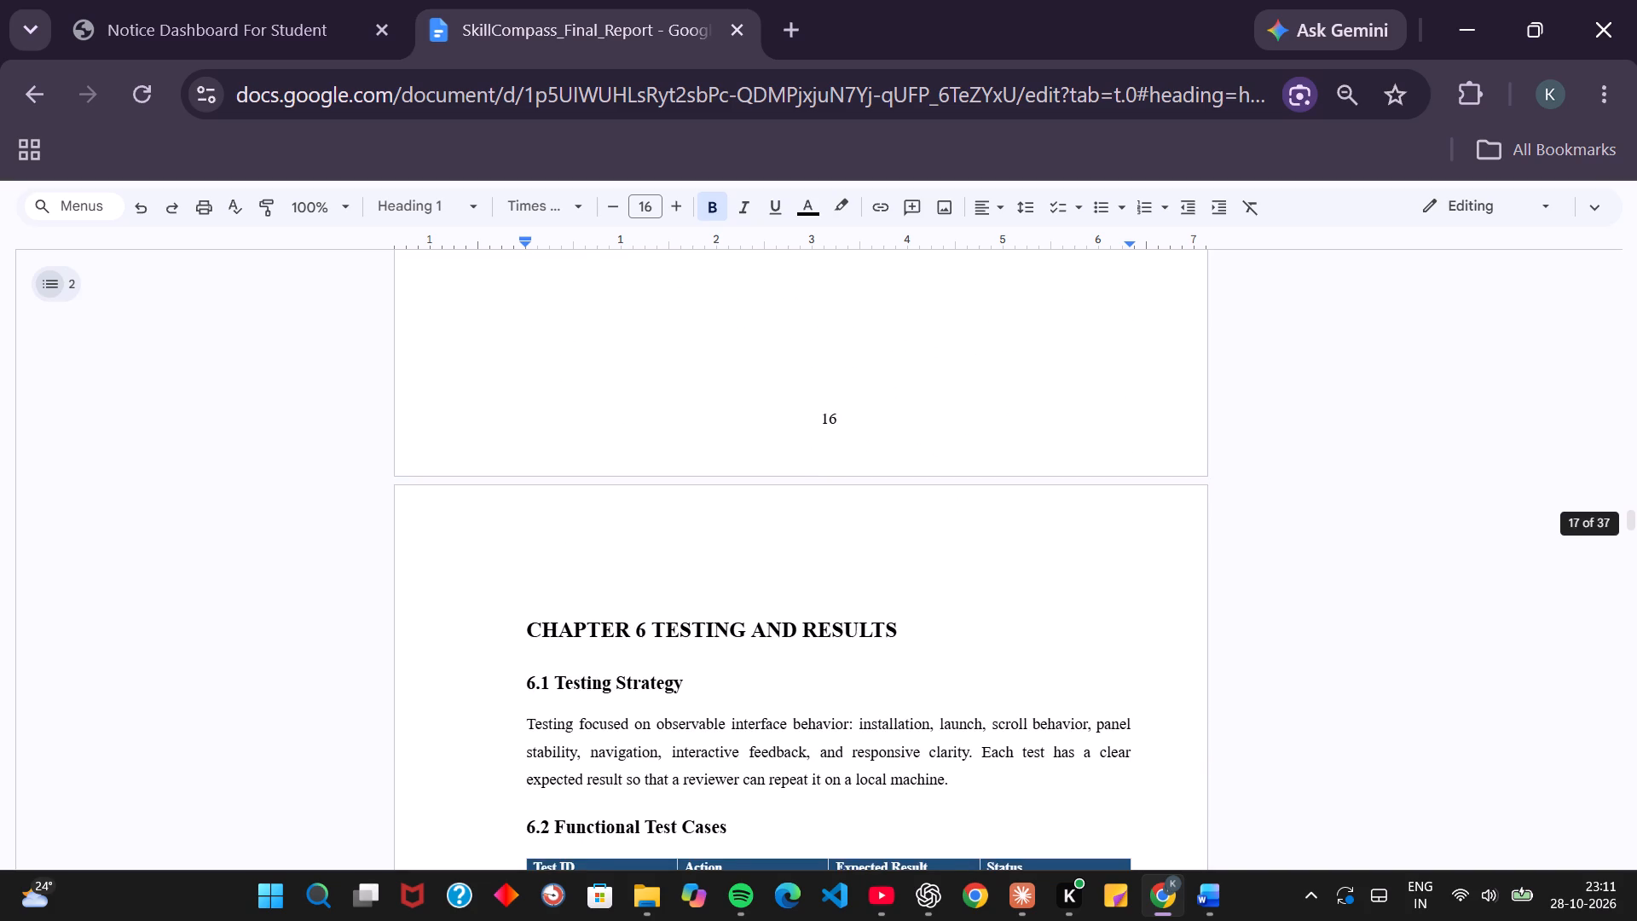
pyautogui.scroll(1, 683, 708)
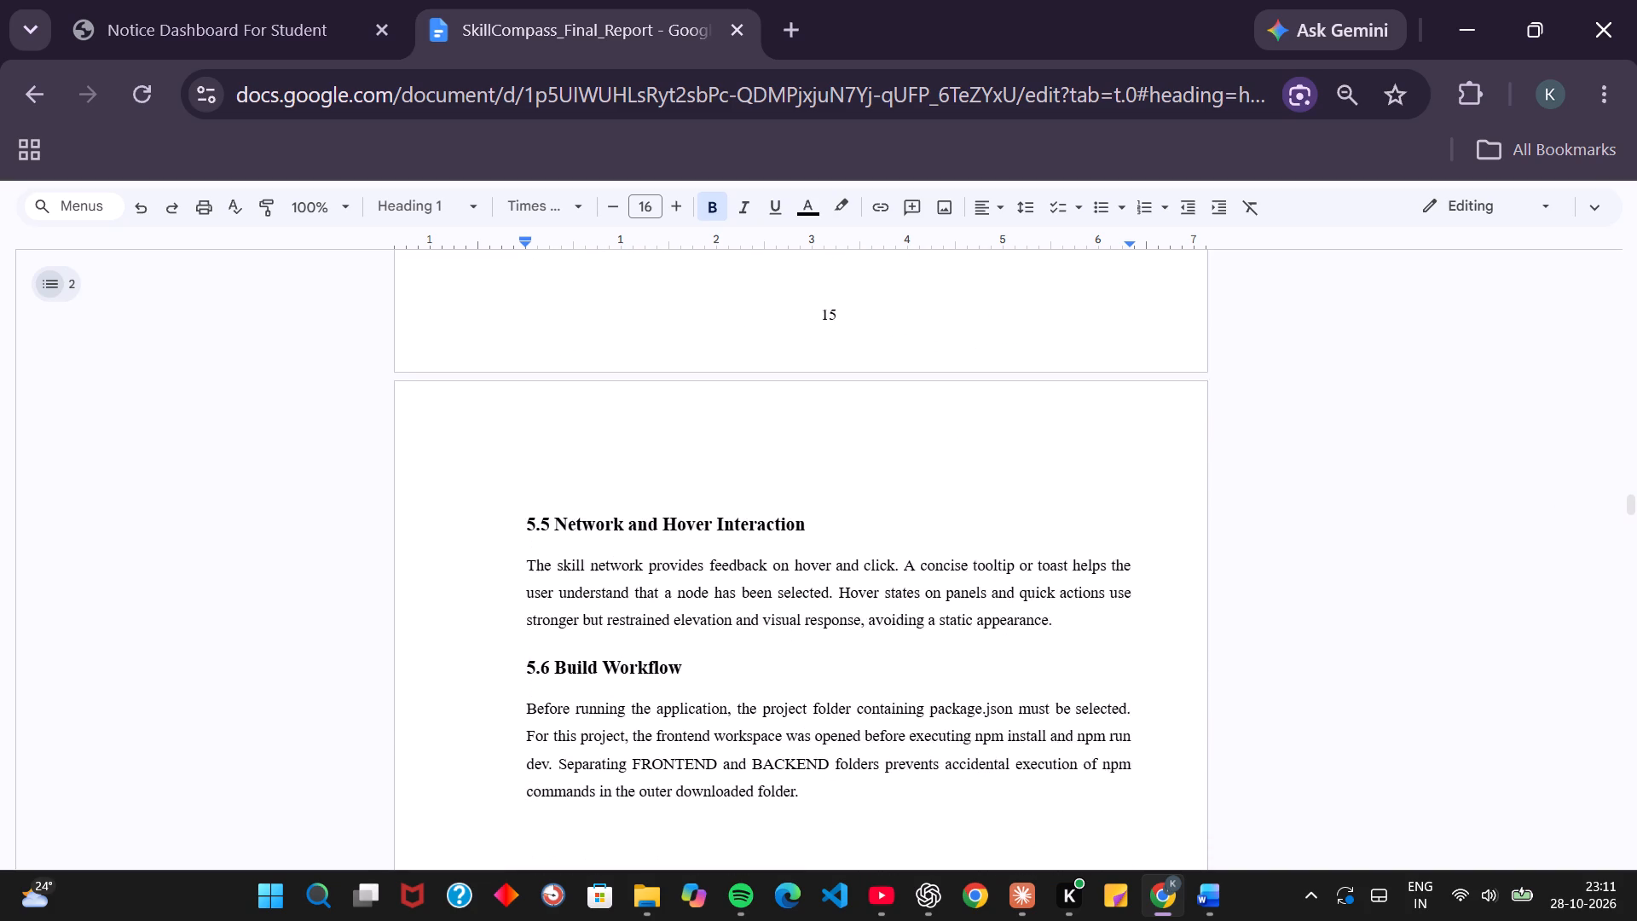
pyautogui.scroll(-4, 683, 708)
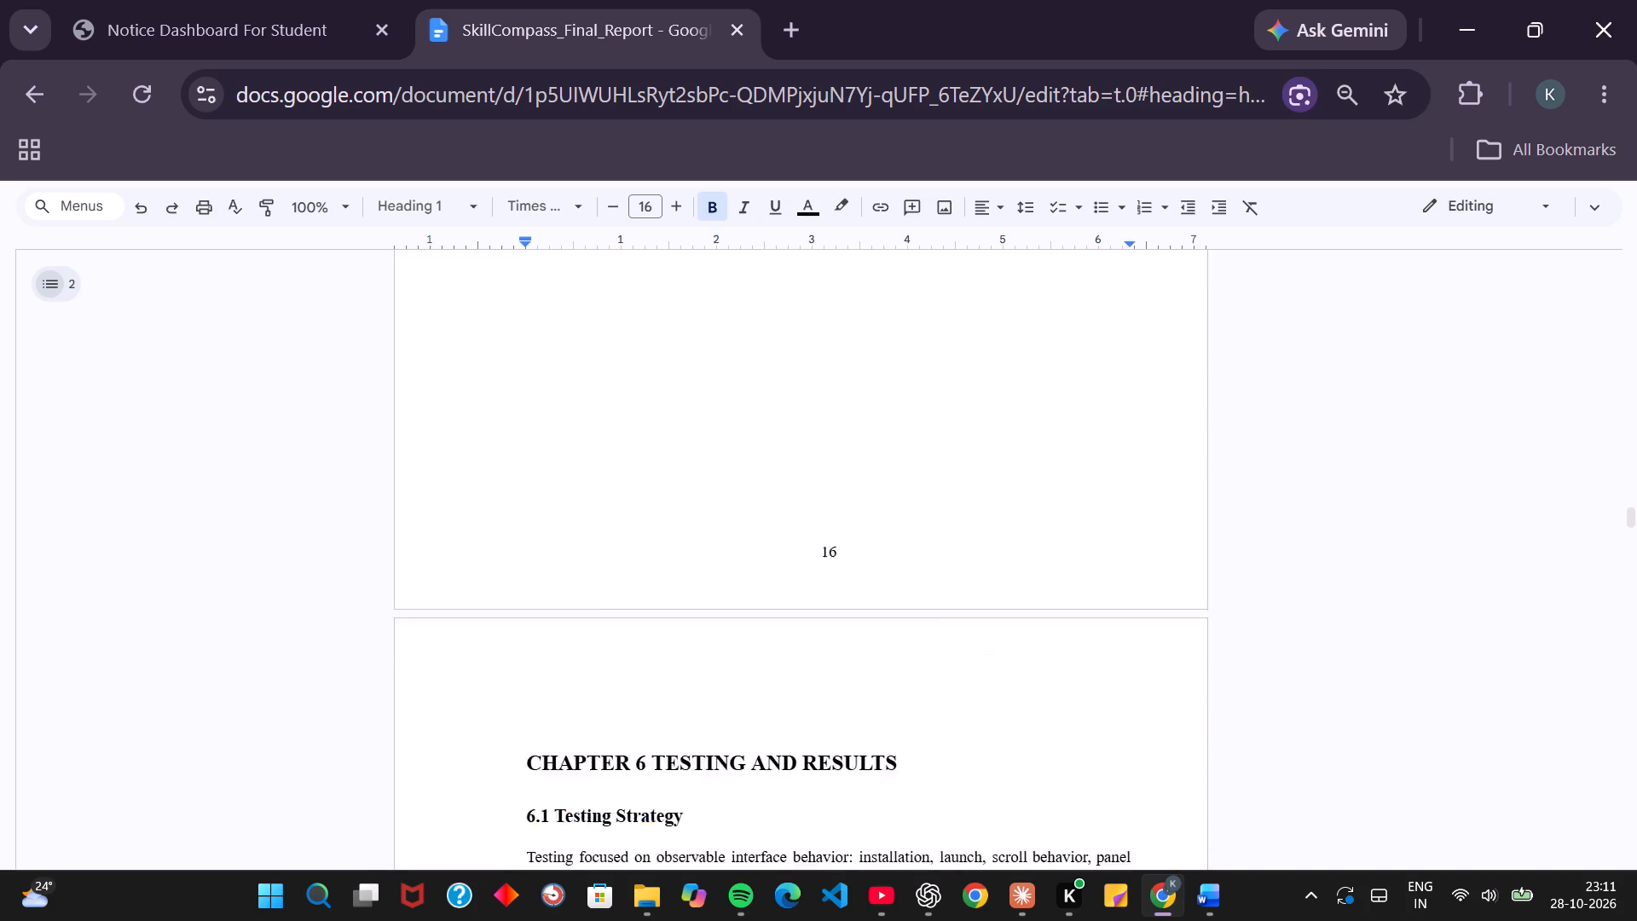
# Review the page layout of Chapters 6 to 8, the Chapter 7 screenshots, References and Appendices A to E.
pyautogui.scroll(-8, 683, 708)
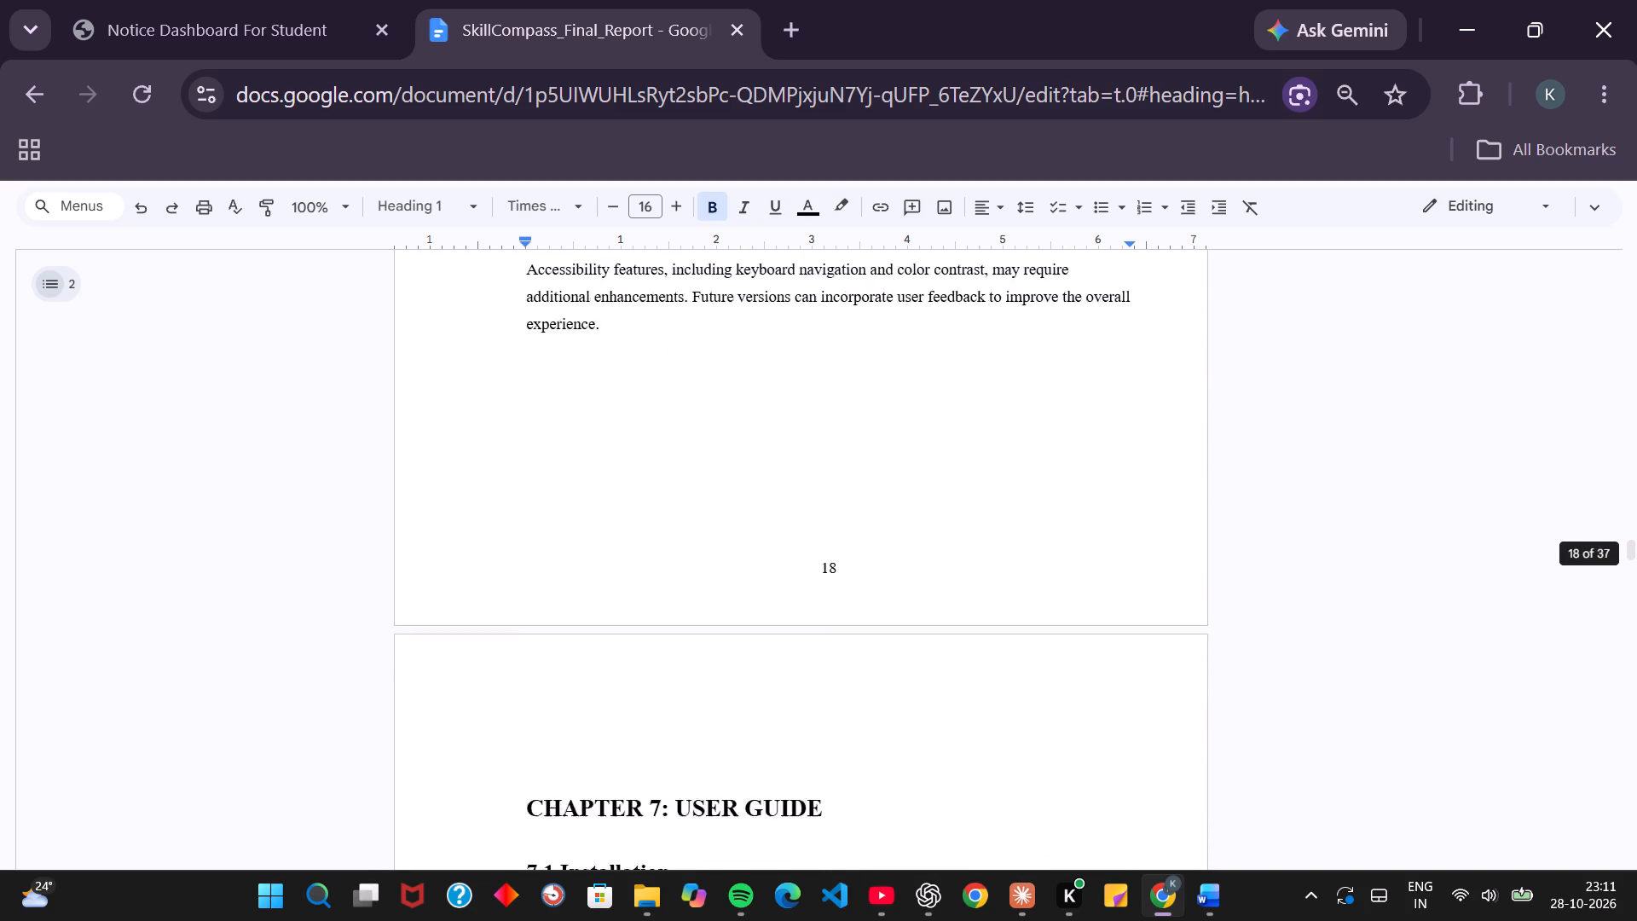
pyautogui.scroll(-7, 683, 708)
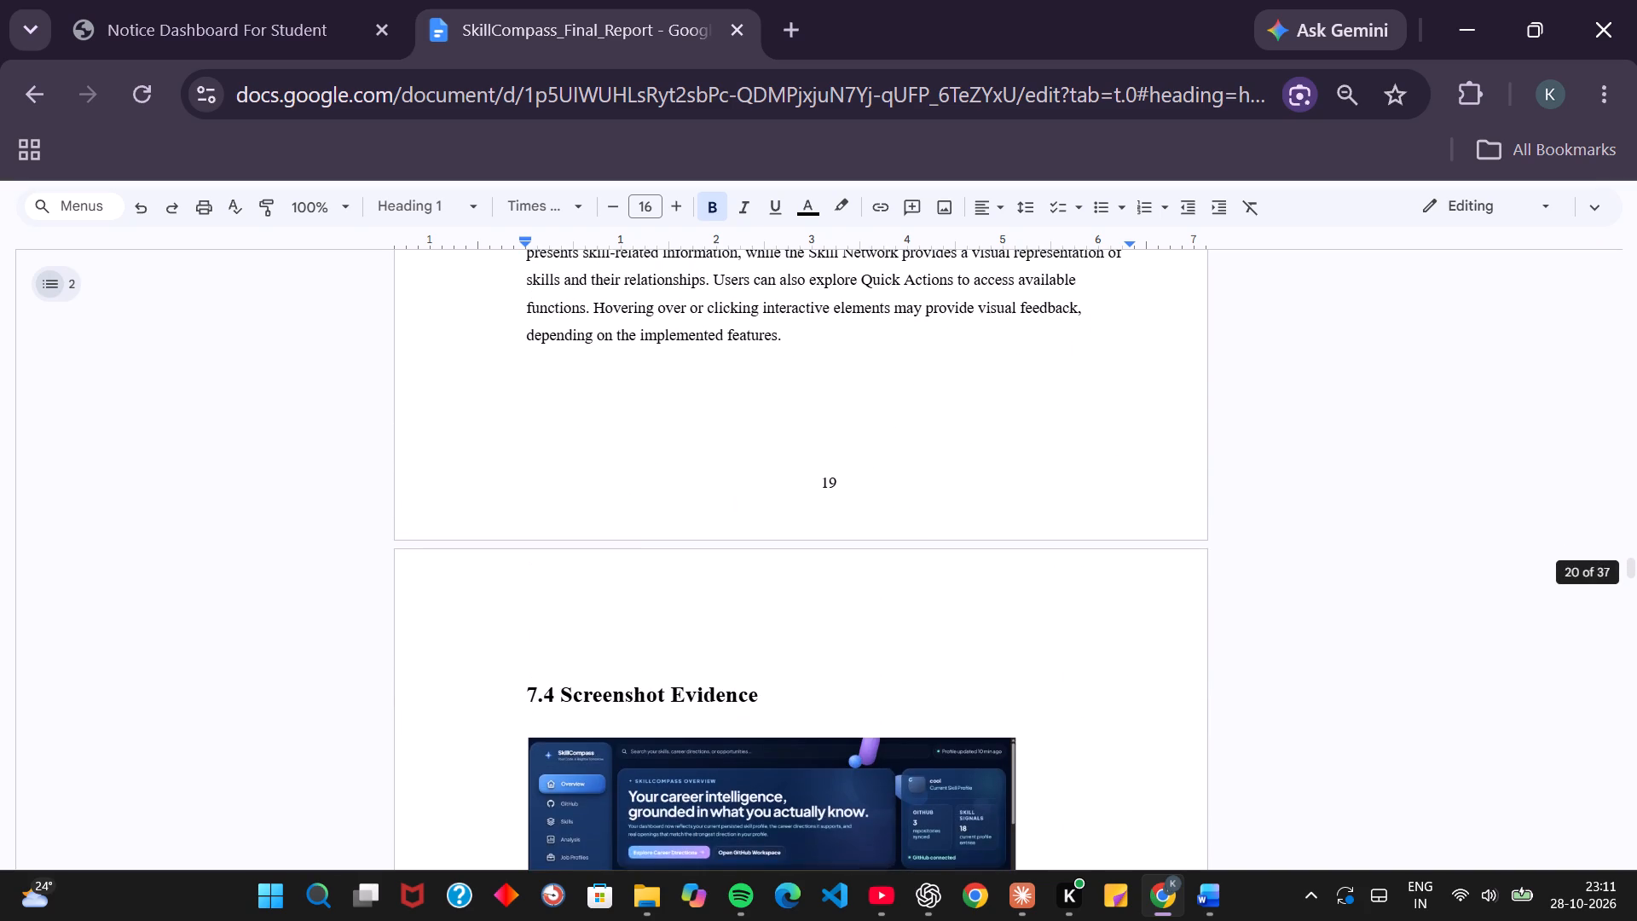
pyautogui.scroll(-7, 683, 708)
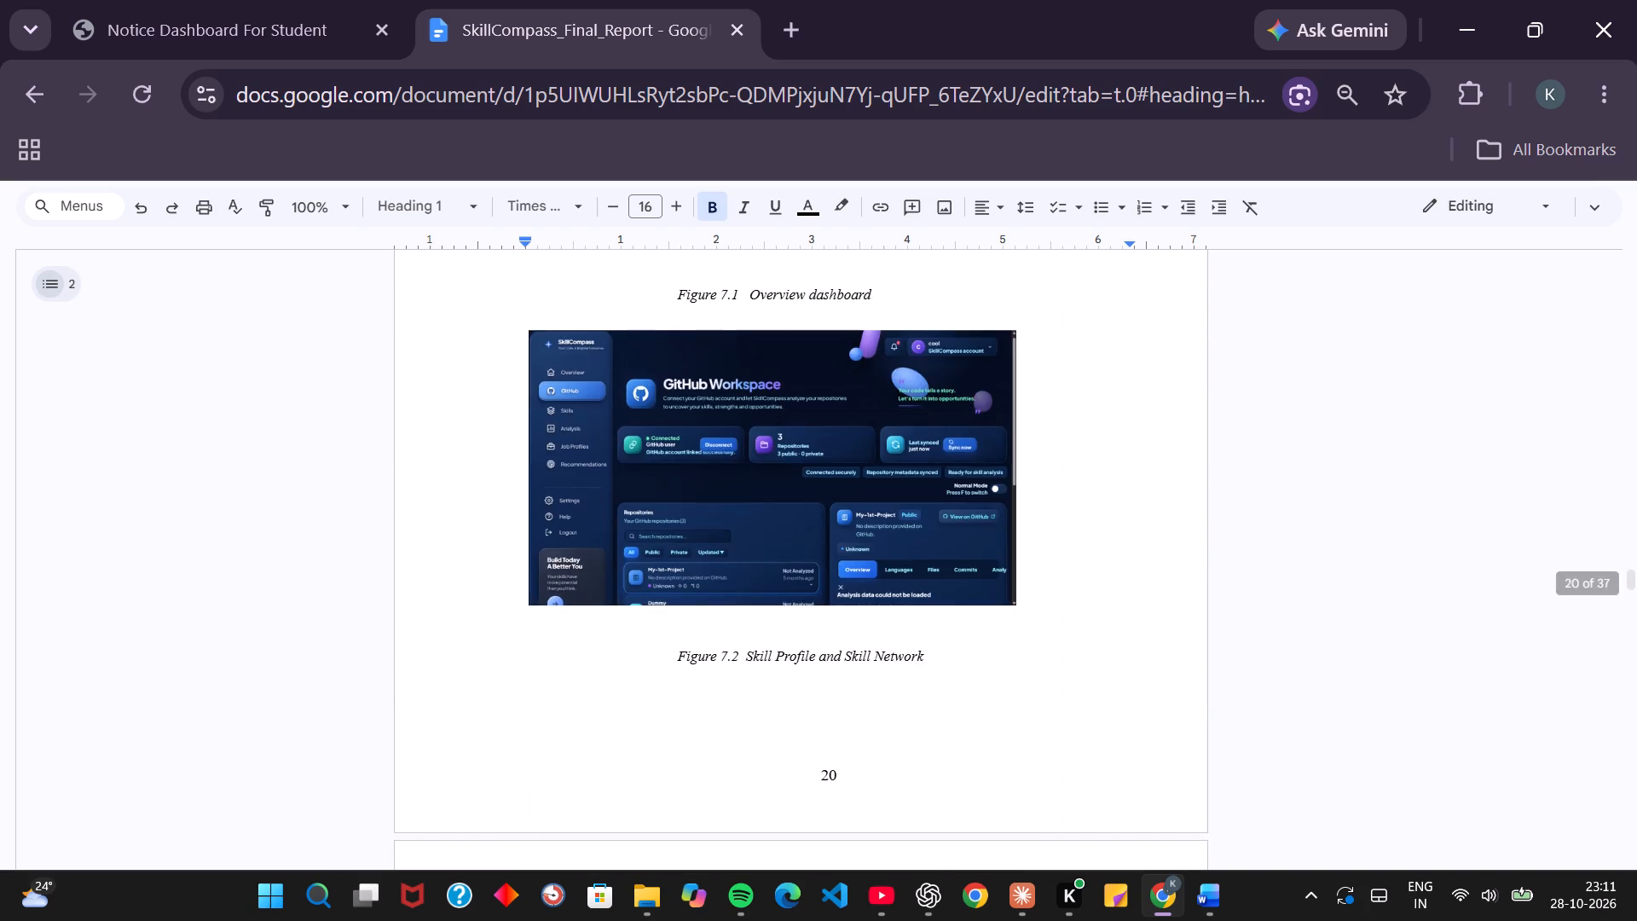
pyautogui.scroll(1, 683, 708)
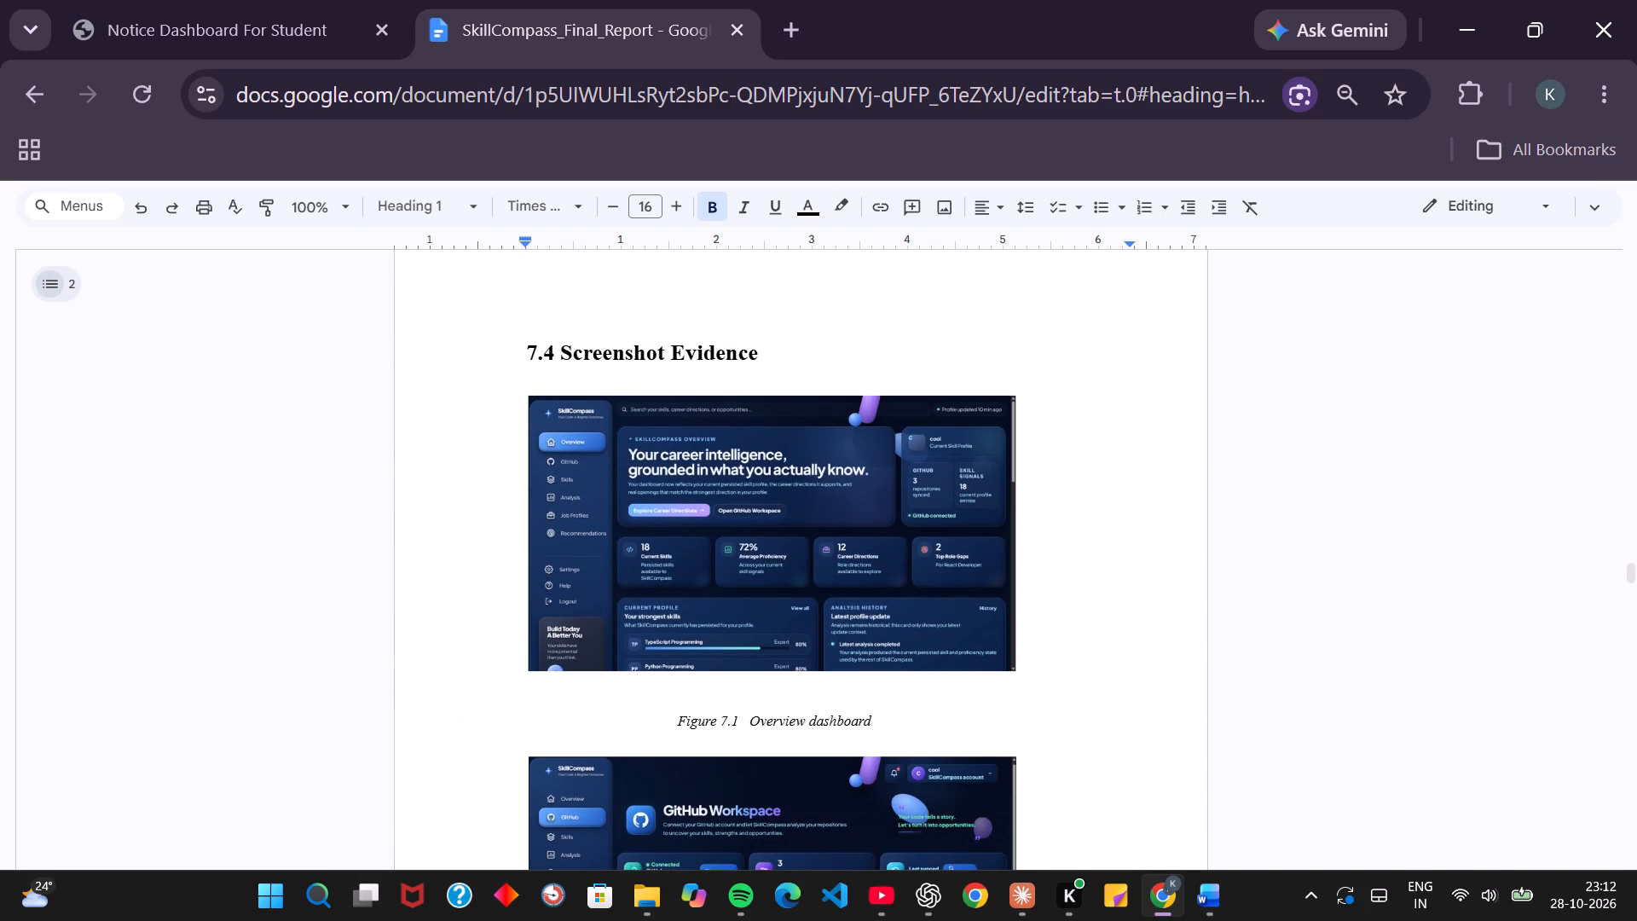
pyautogui.scroll(-5, 683, 708)
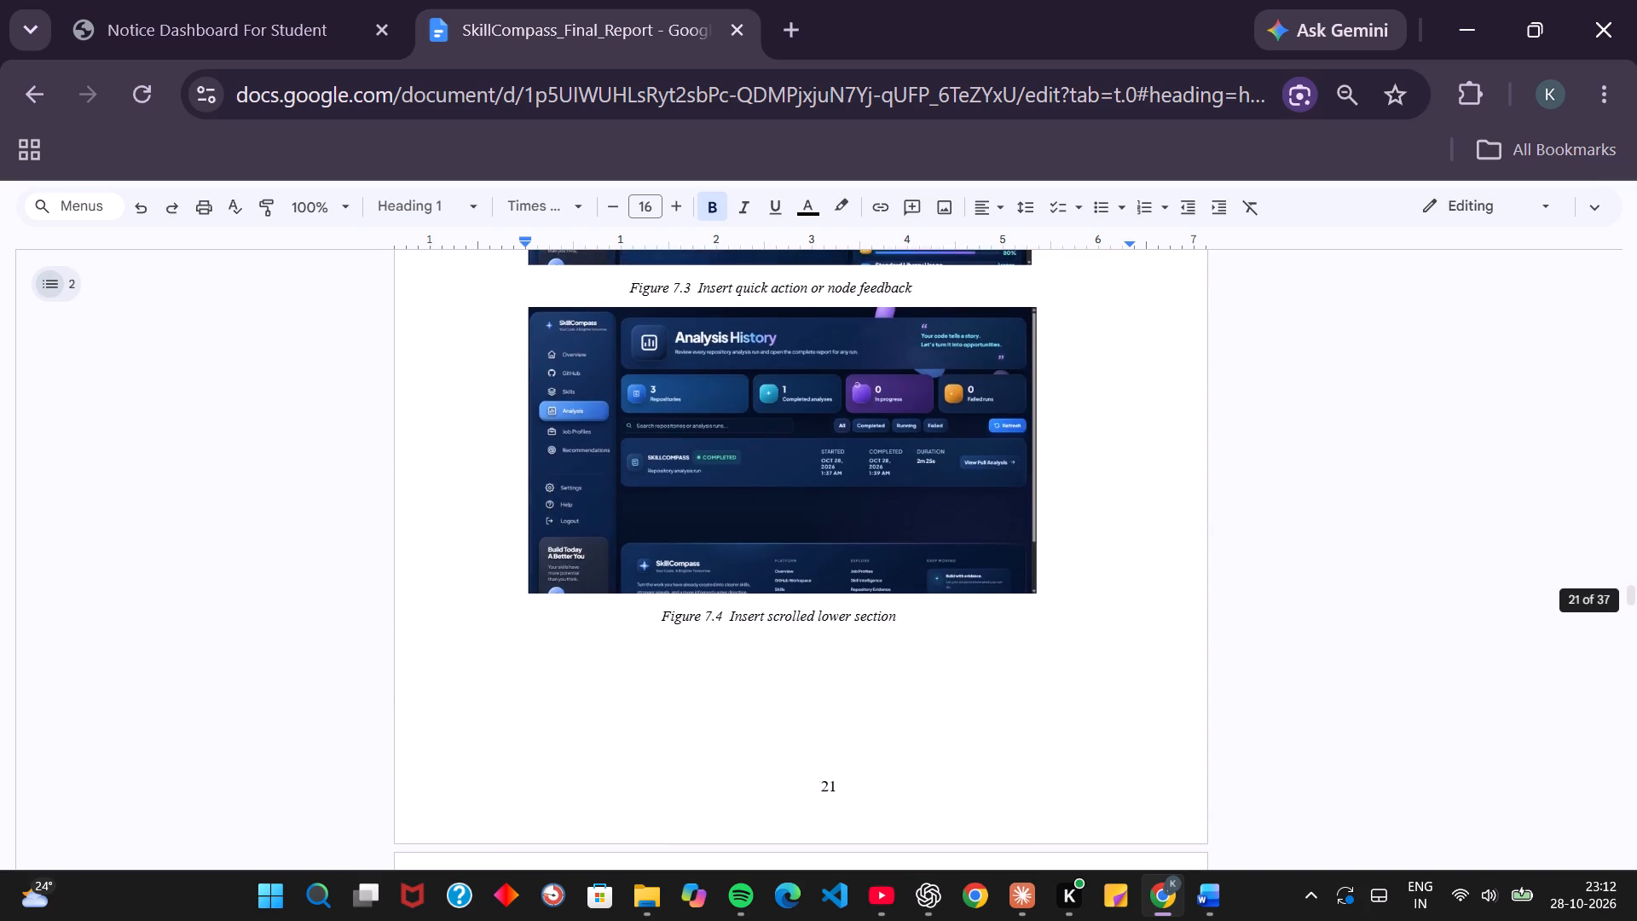
pyautogui.scroll(-8, 683, 708)
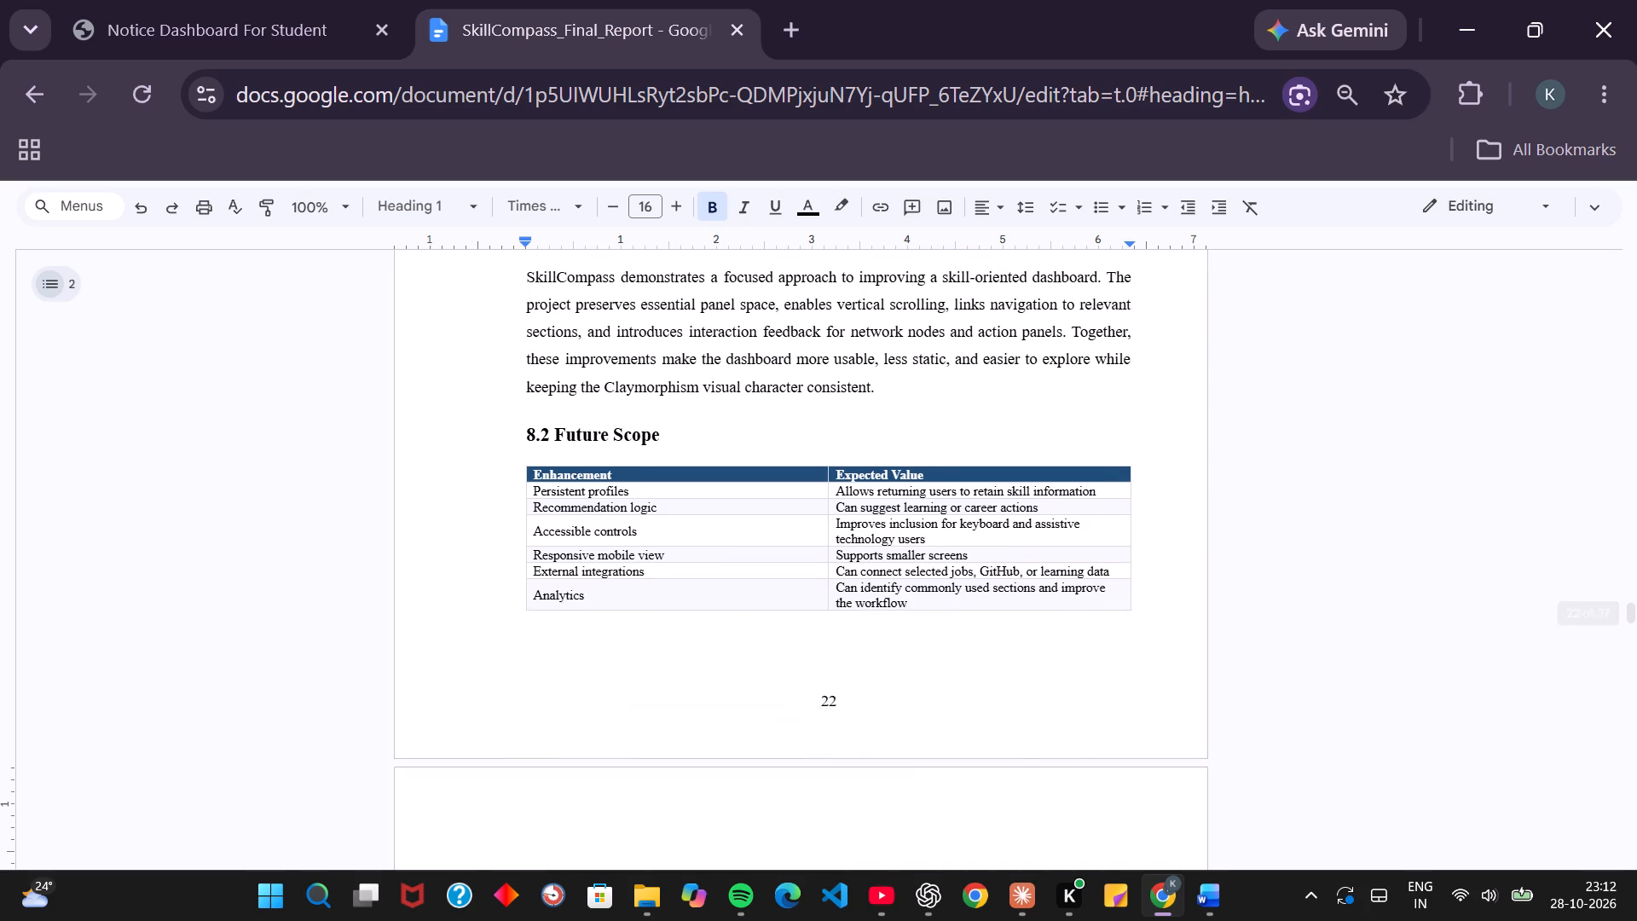
pyautogui.scroll(-6, 683, 708)
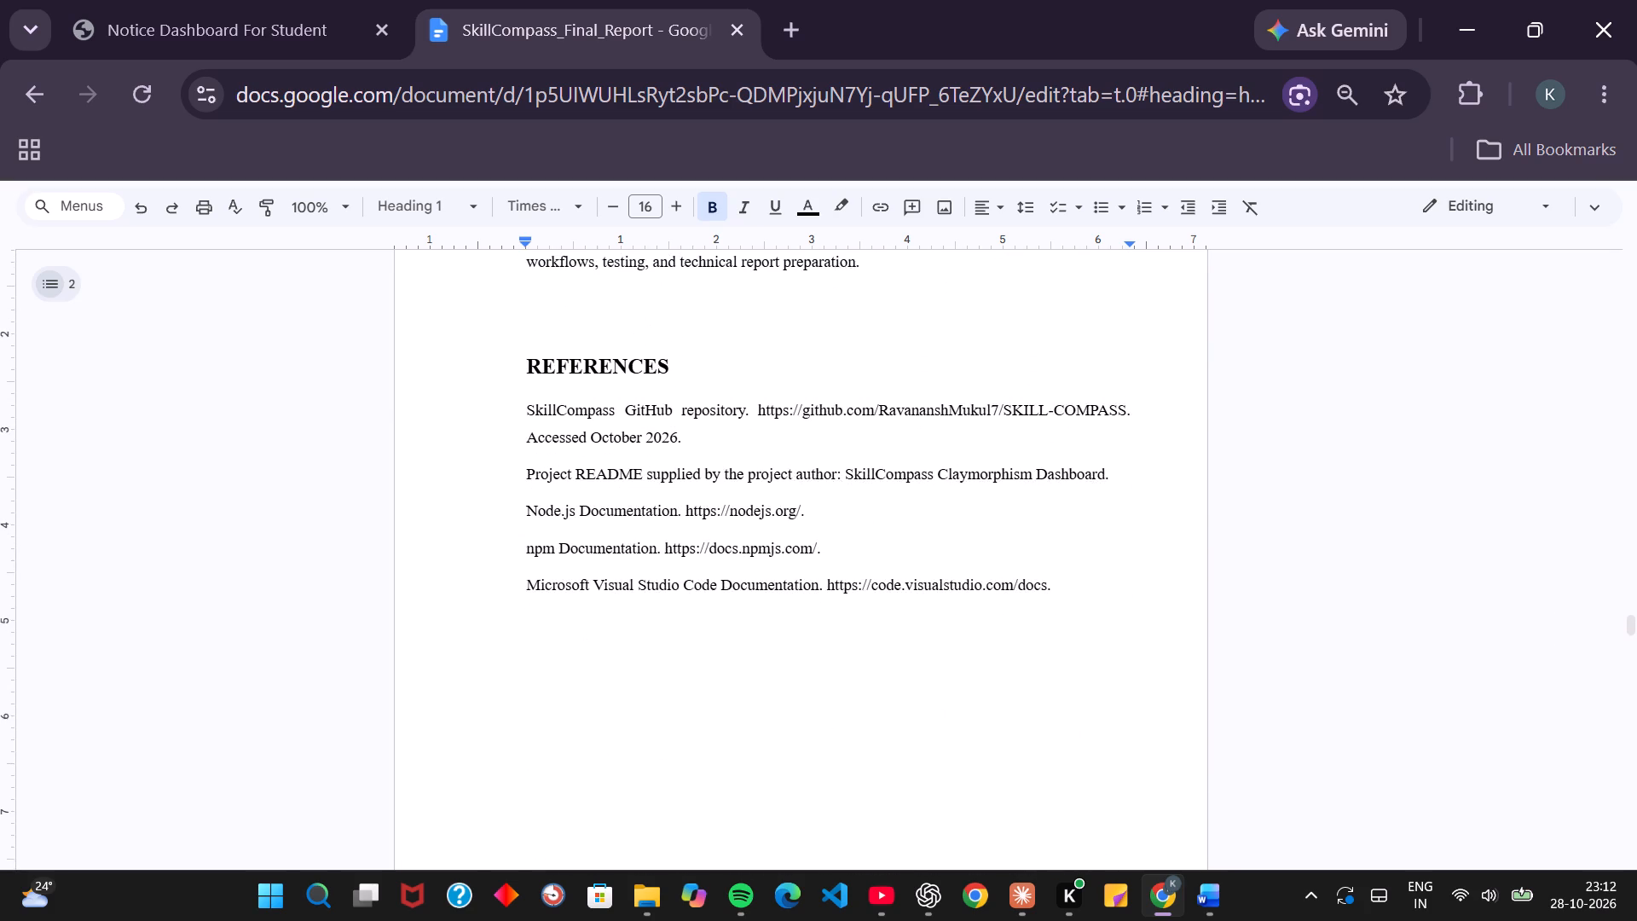
pyautogui.scroll(-1, 683, 708)
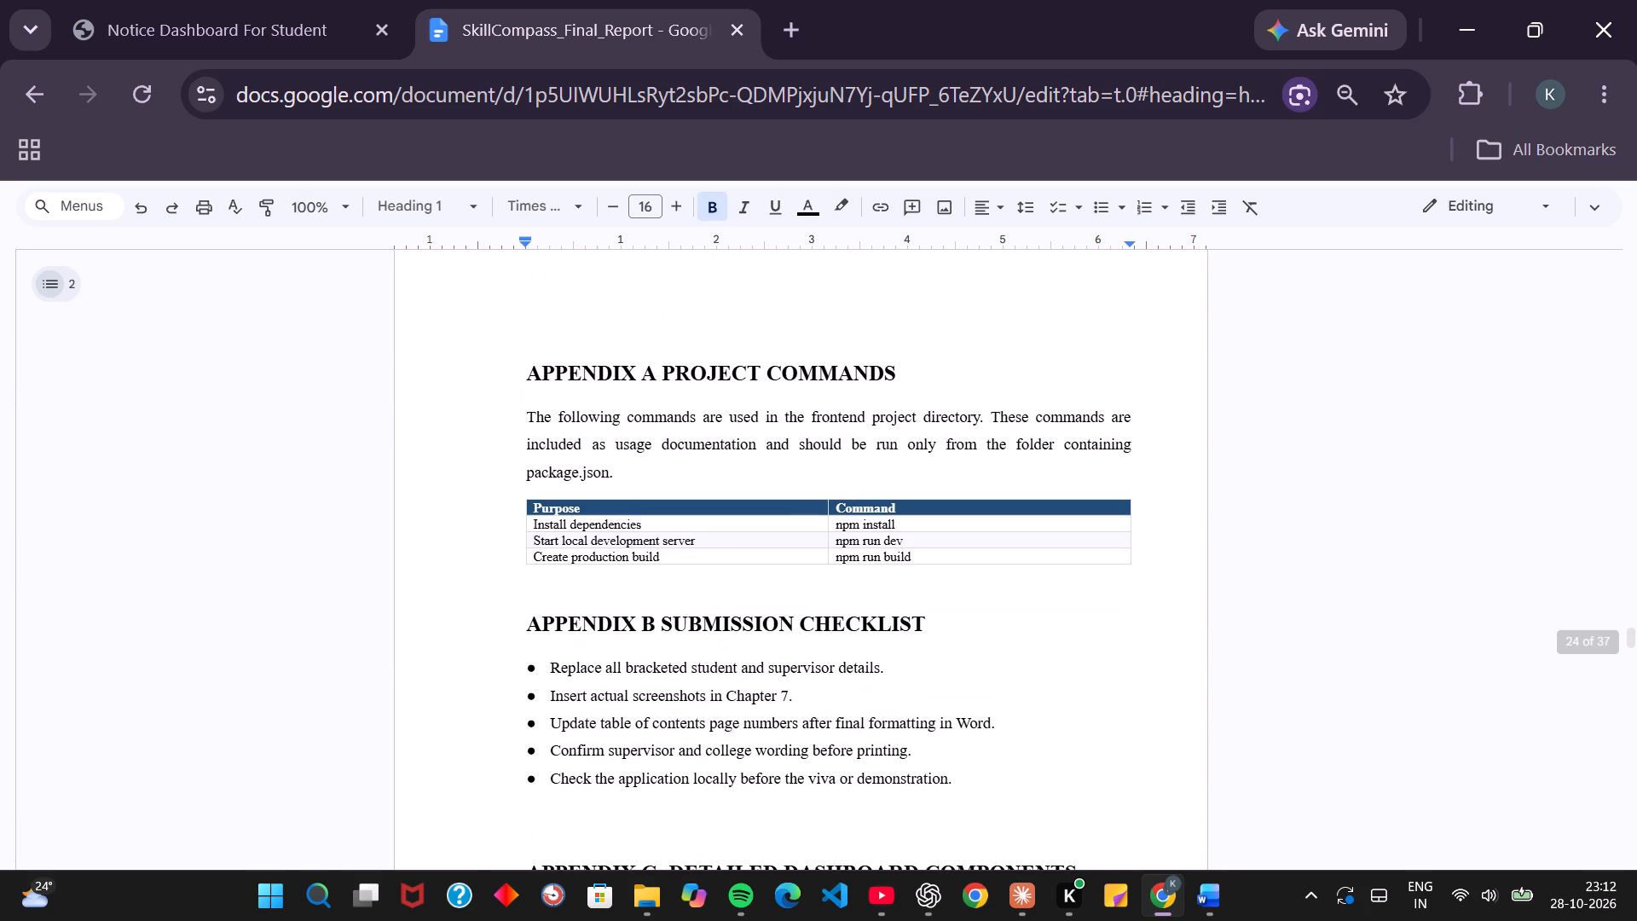
pyautogui.scroll(-4, 683, 708)
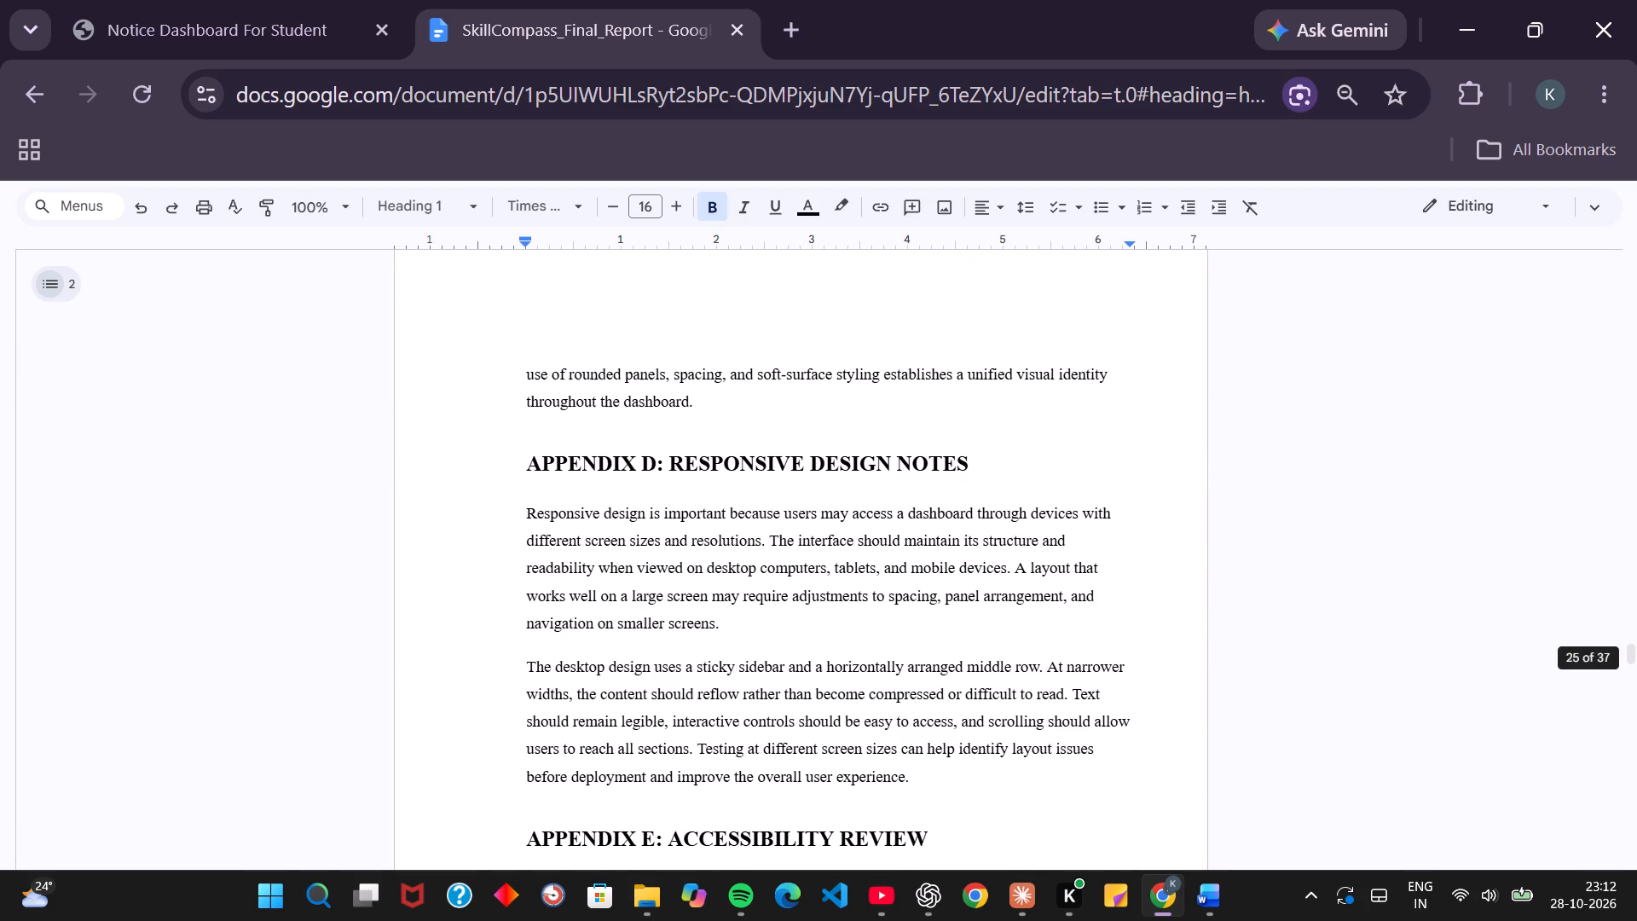
# Switch to Spotify, skip to the next track, and return to the report.
pyautogui.click(750, 878)
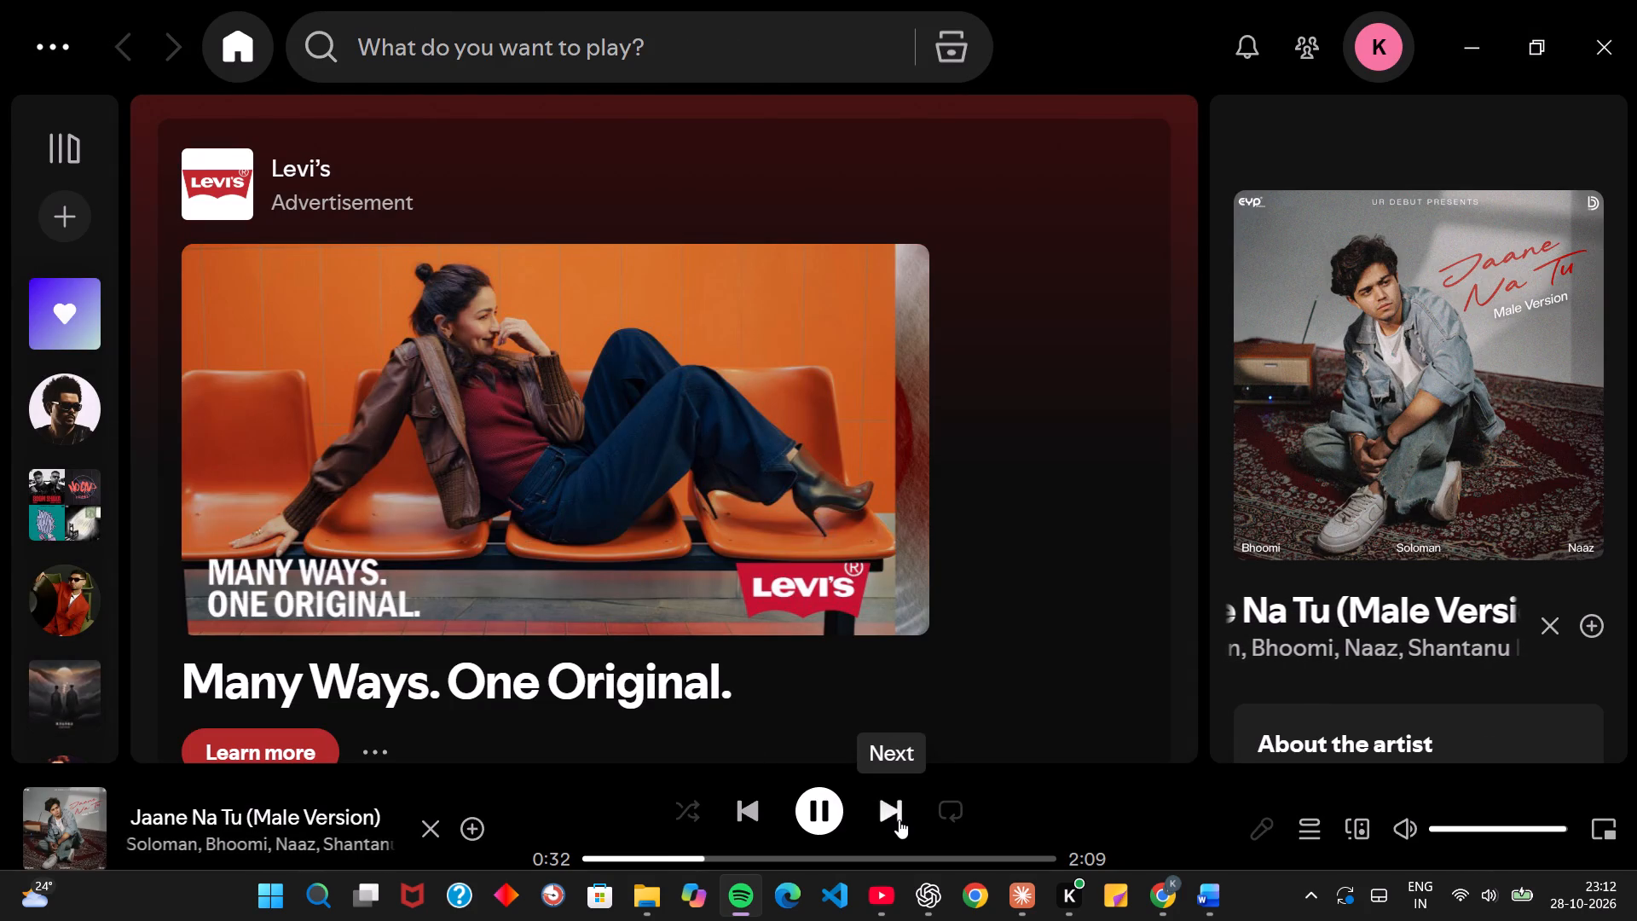
pyautogui.click(899, 820)
pyautogui.click(1480, 84)
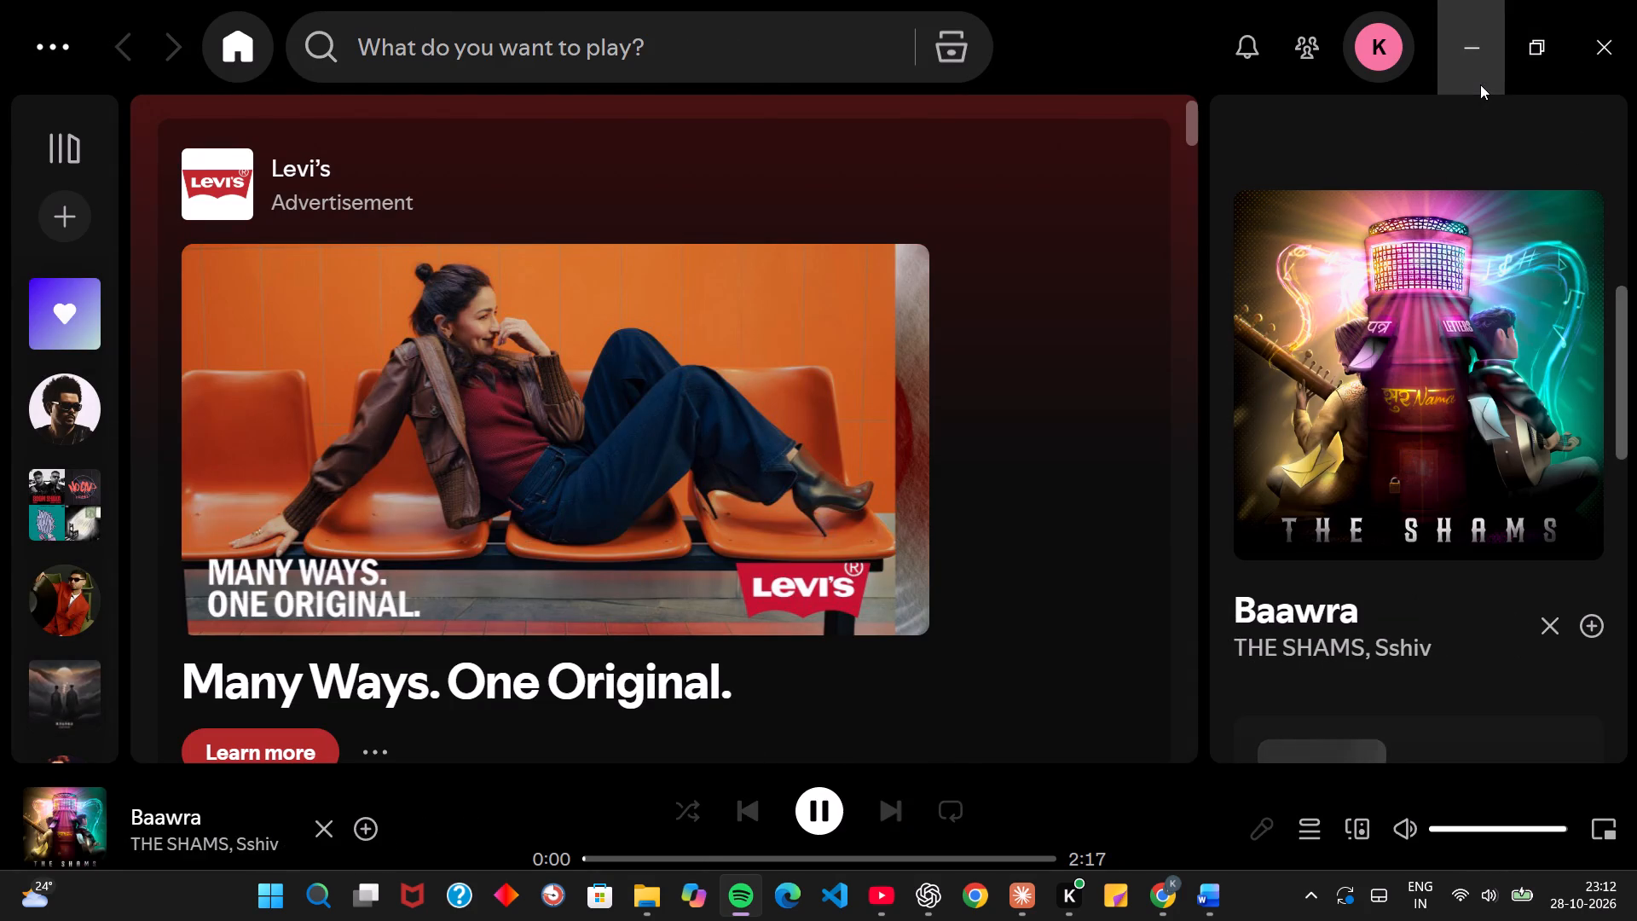
# Review the page layout of the remaining appendices, from Appendix F to Appendix Y.
pyautogui.scroll(-5, 907, 614)
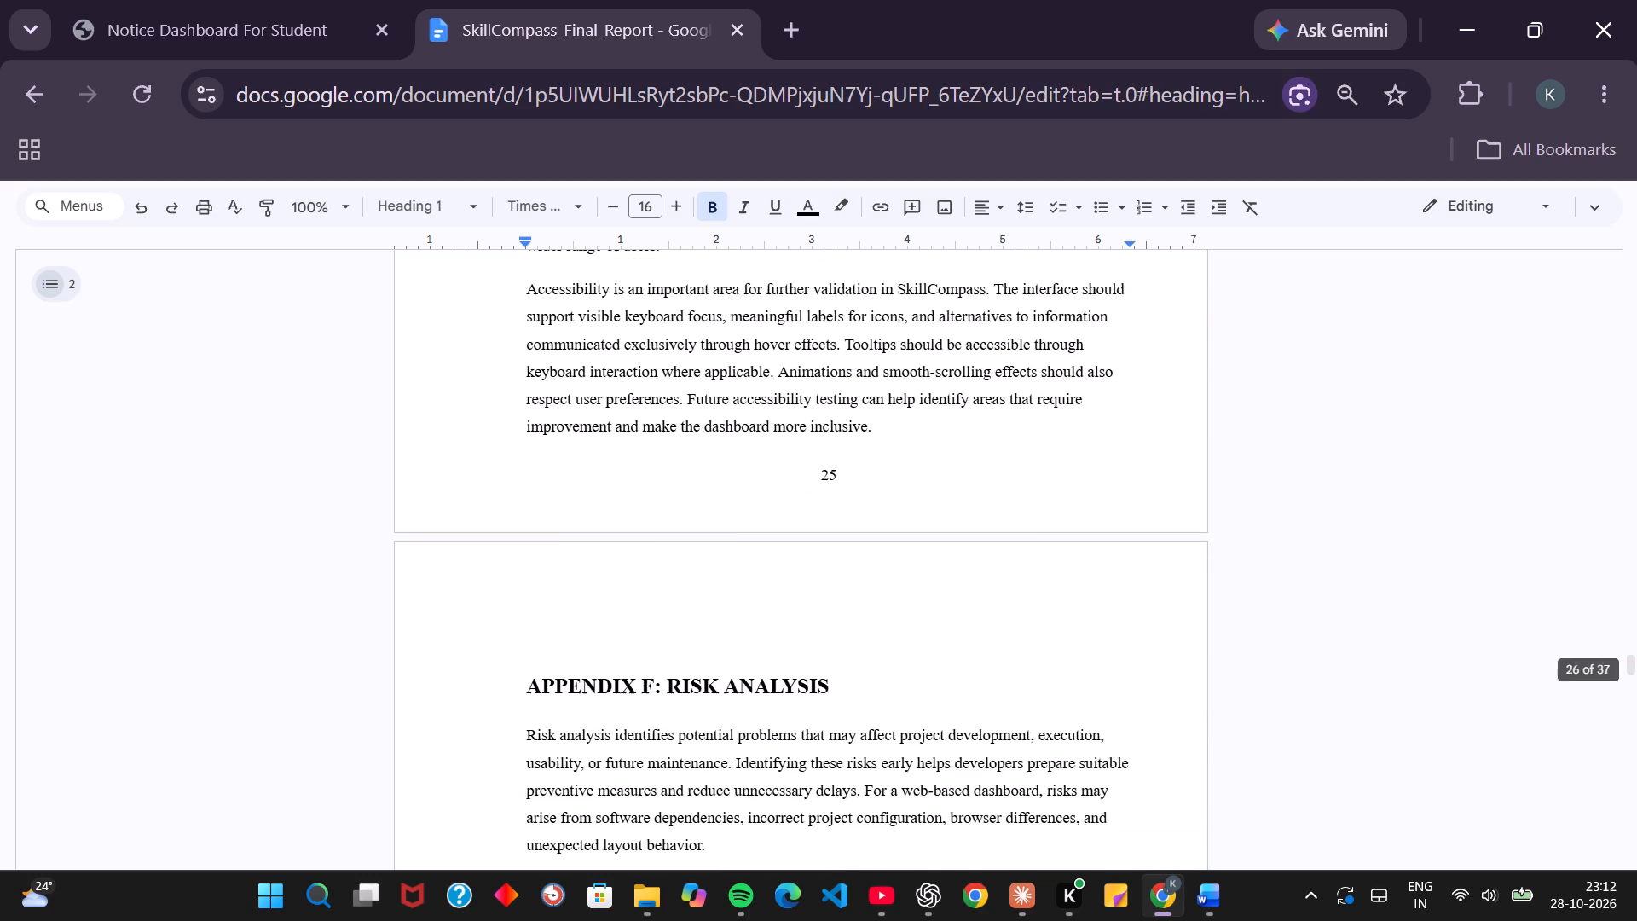
pyautogui.scroll(-9, 907, 614)
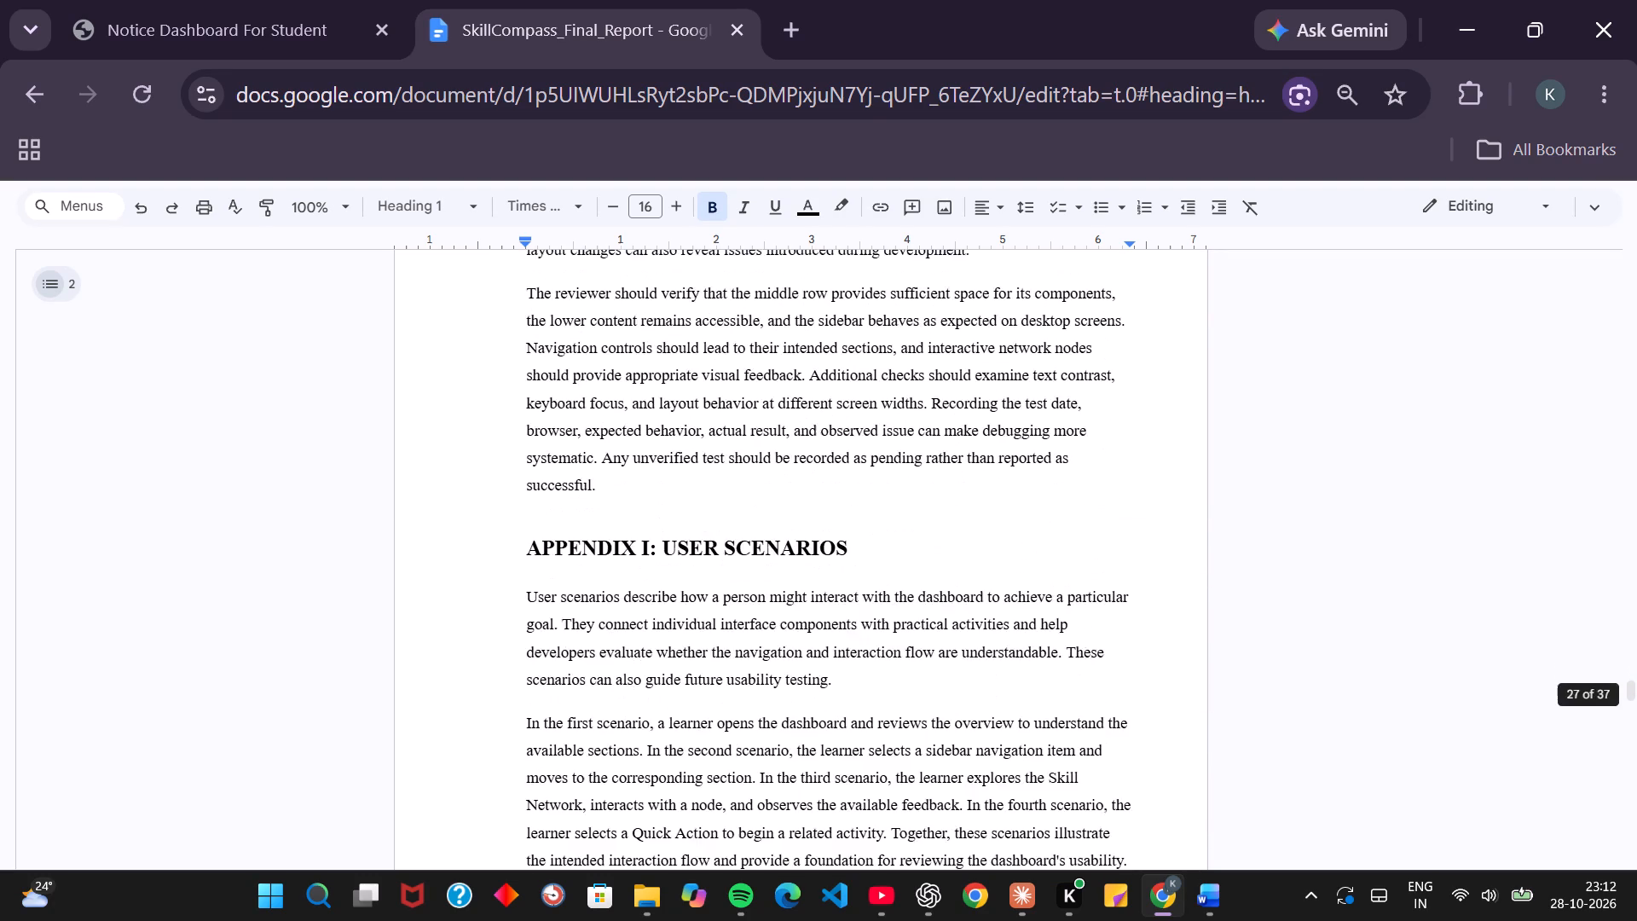
pyautogui.scroll(-9, 907, 614)
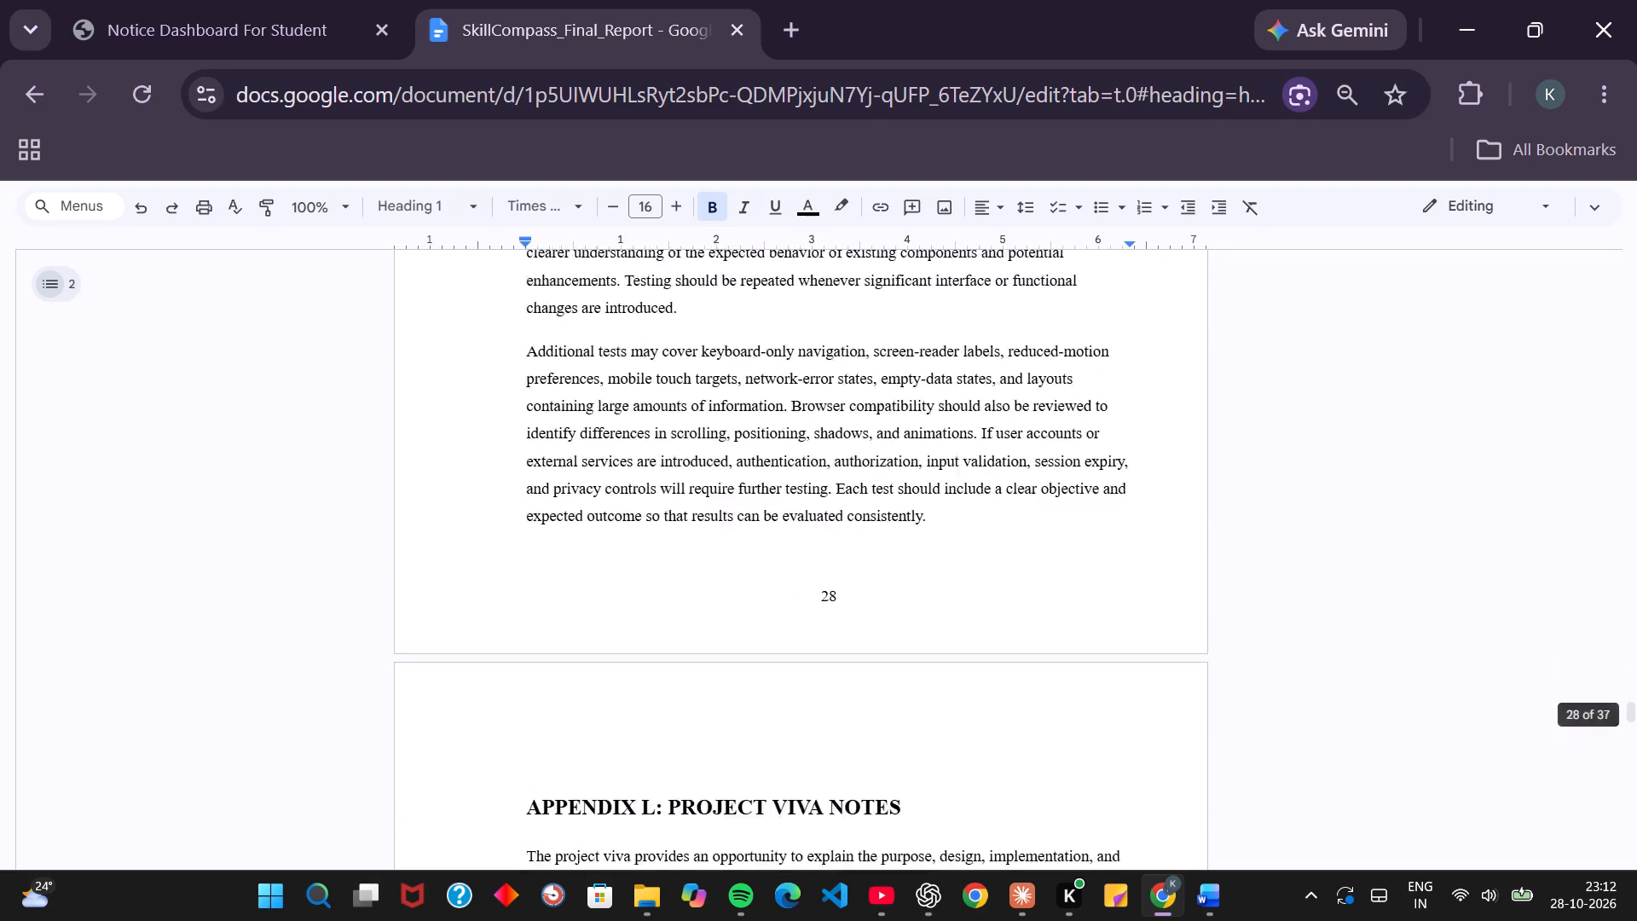
pyautogui.scroll(-9, 907, 614)
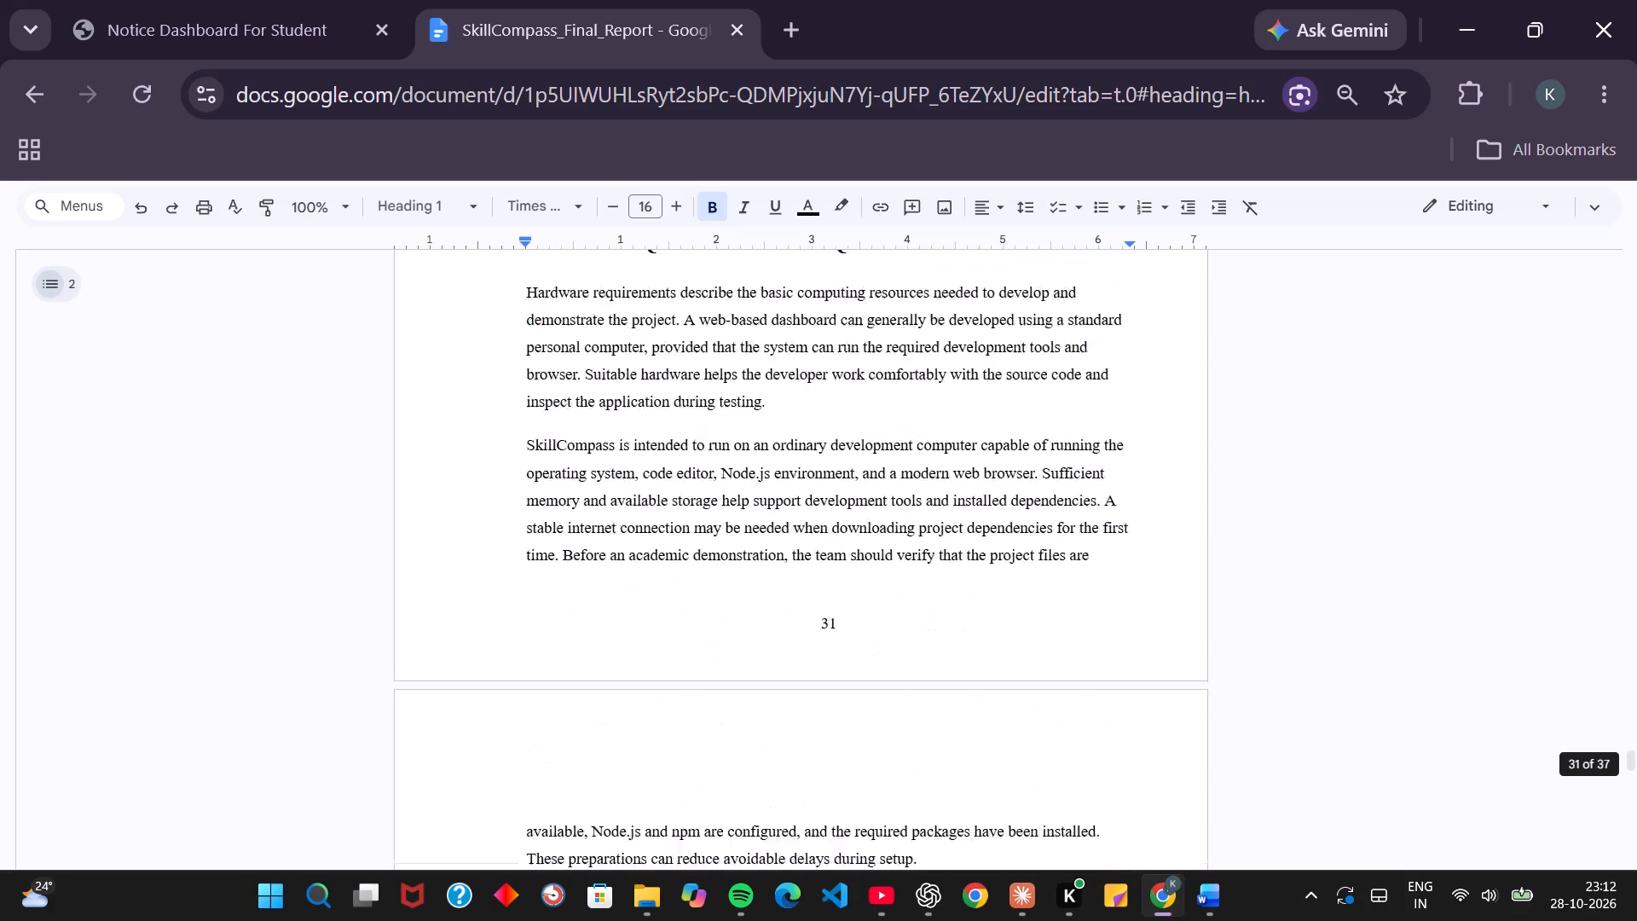
pyautogui.scroll(-9, 907, 614)
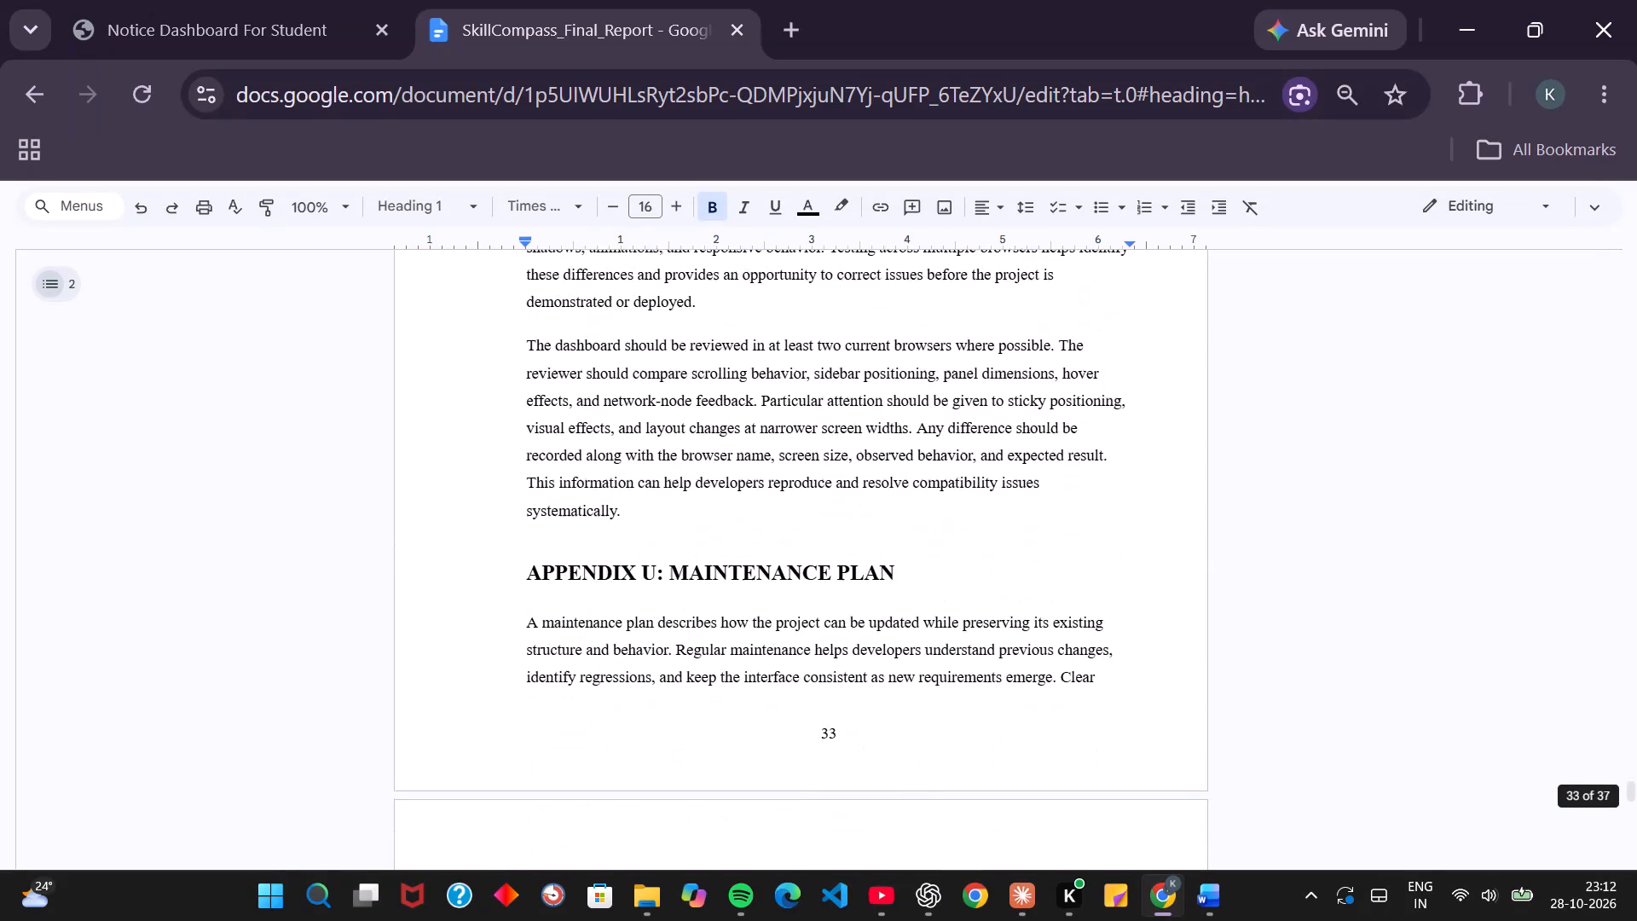
pyautogui.scroll(-8, 907, 614)
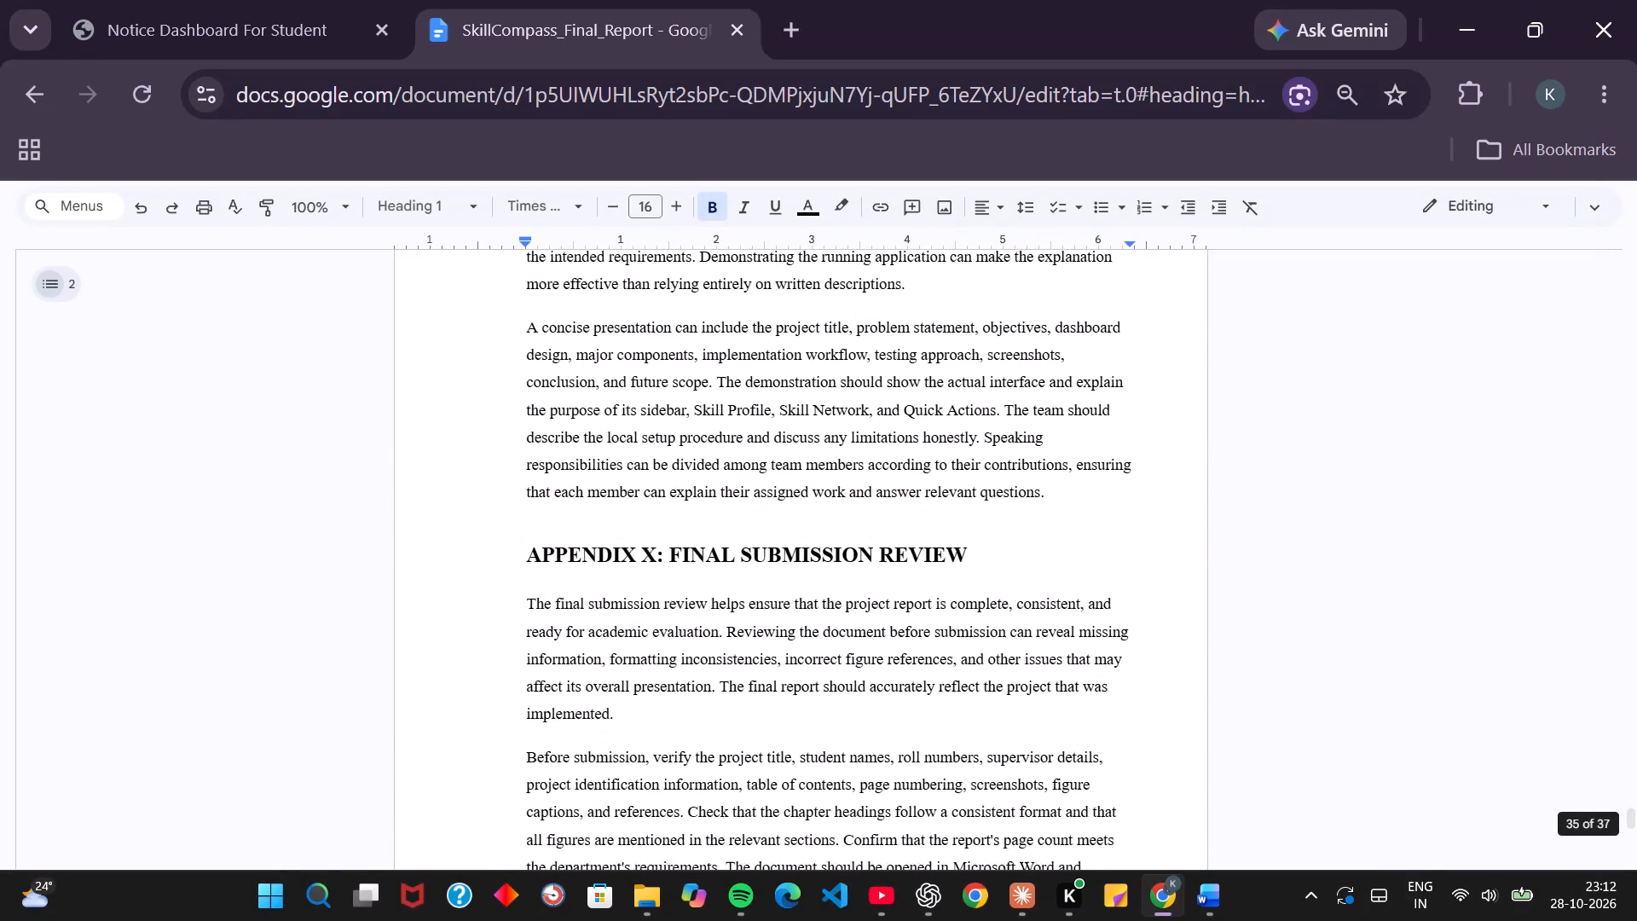
pyautogui.scroll(-4, 907, 614)
pyautogui.scroll(3, 907, 614)
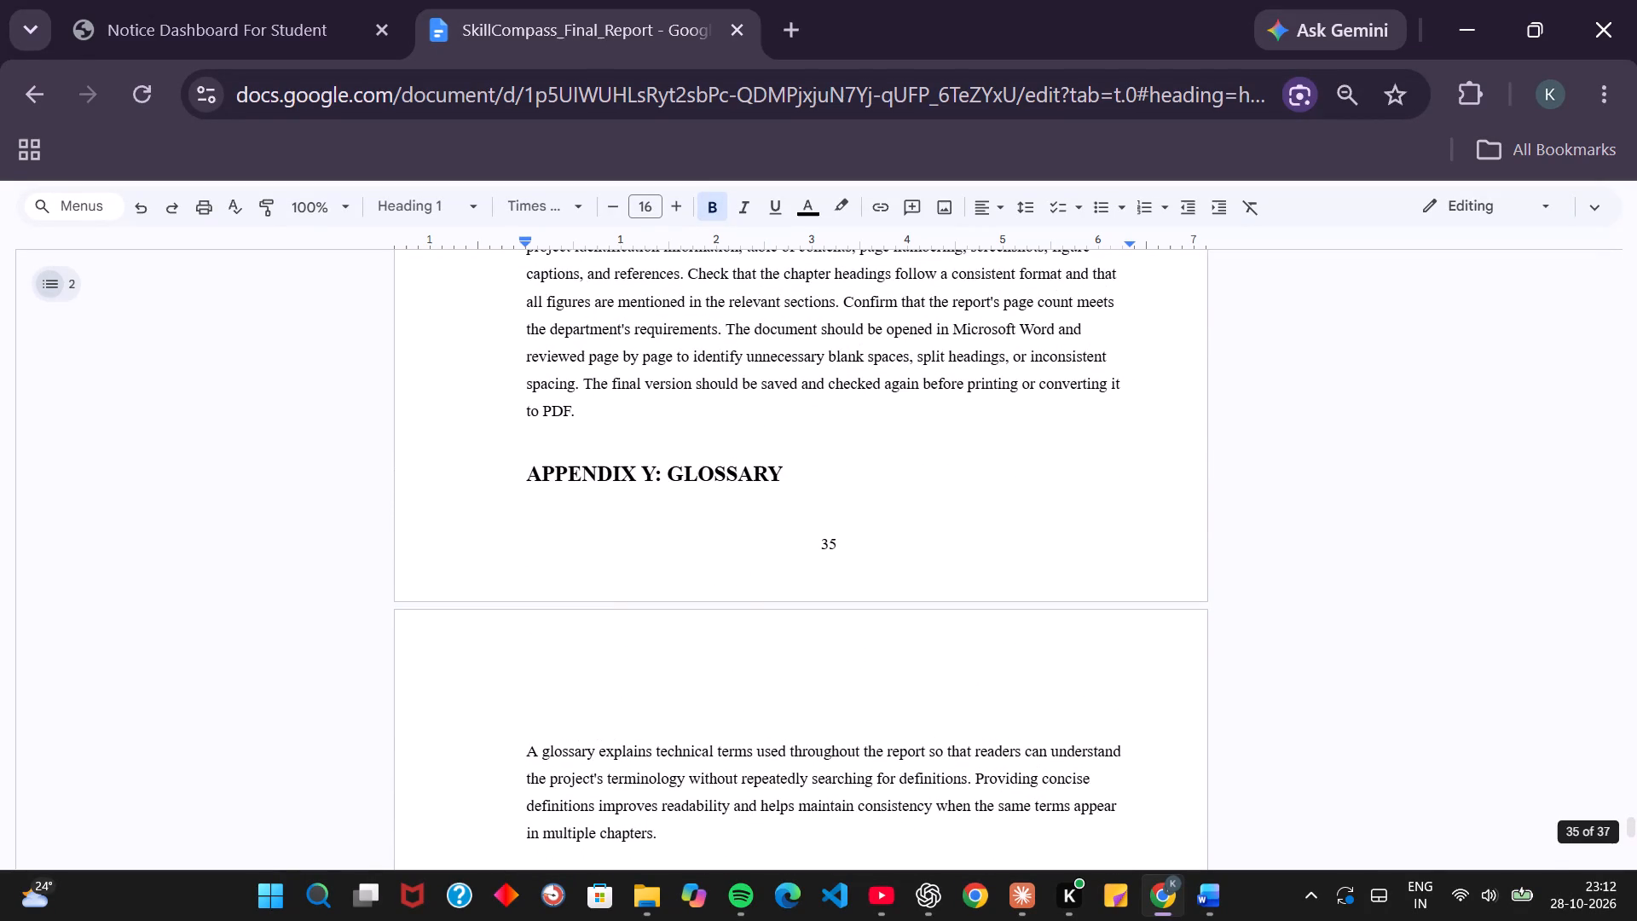
# Insert a blank line before the APPENDIX Y: GLOSSARY heading to push it onto the page with its text.
pyautogui.click(549, 518)
pyautogui.click(526, 514)
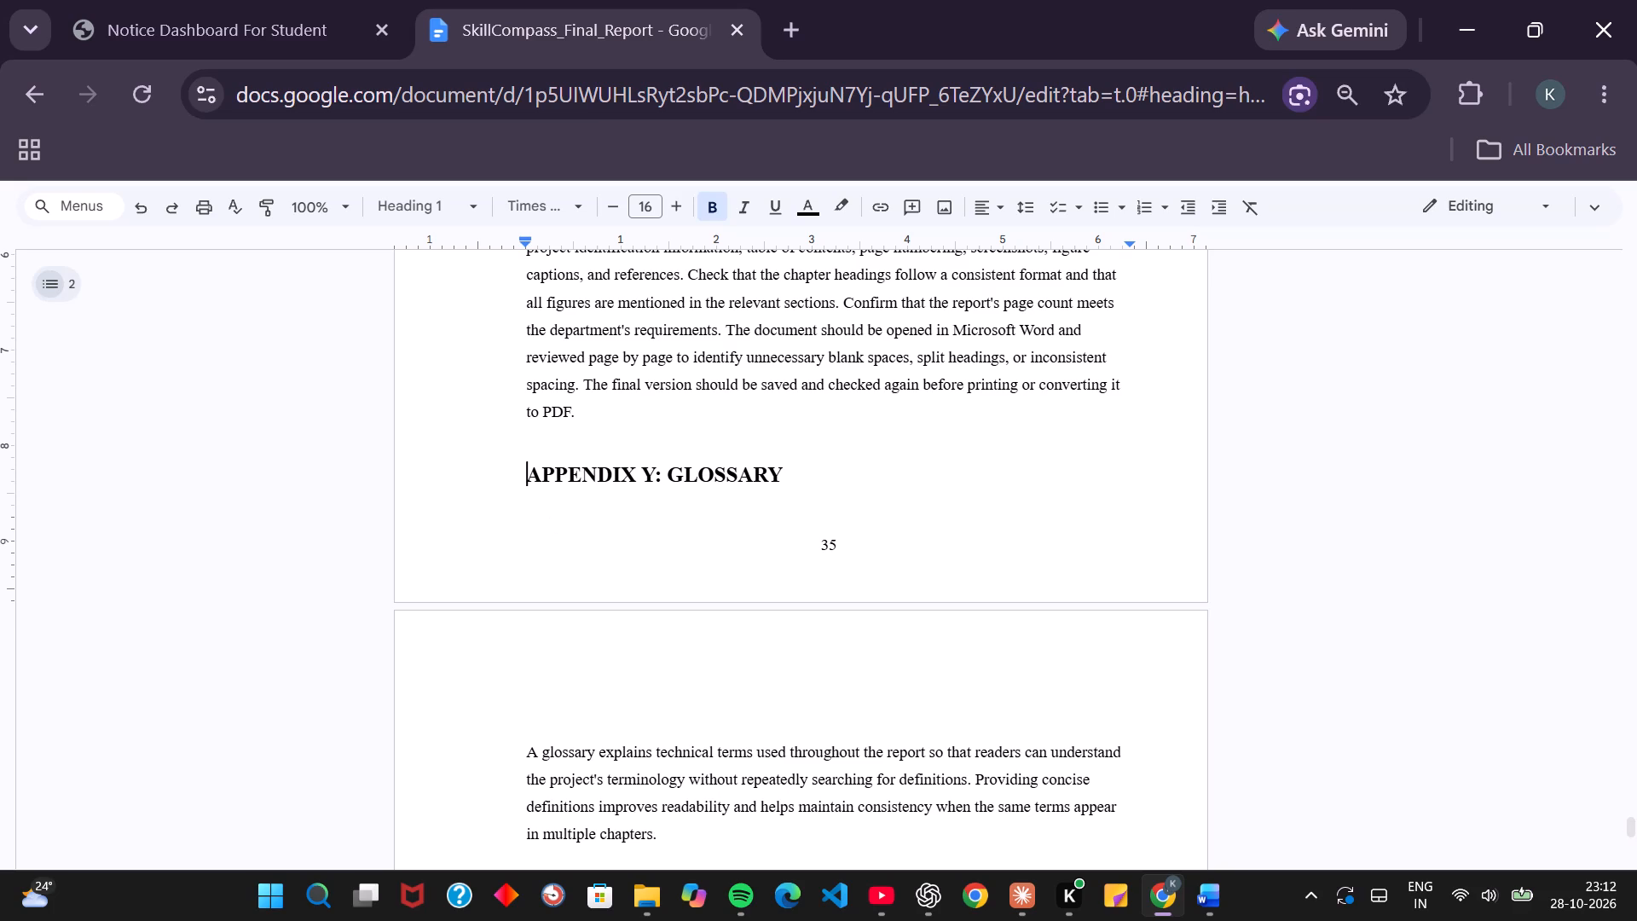
pyautogui.moveTo(526, 514); pyautogui.dragTo(673, 530)
pyautogui.press('Return')
# Insert two blank lines before the APPENDIX Z: TEAM CONTRIBUTION RECORD heading to push it onto the page with its text.
pyautogui.scroll(-3, 673, 530)
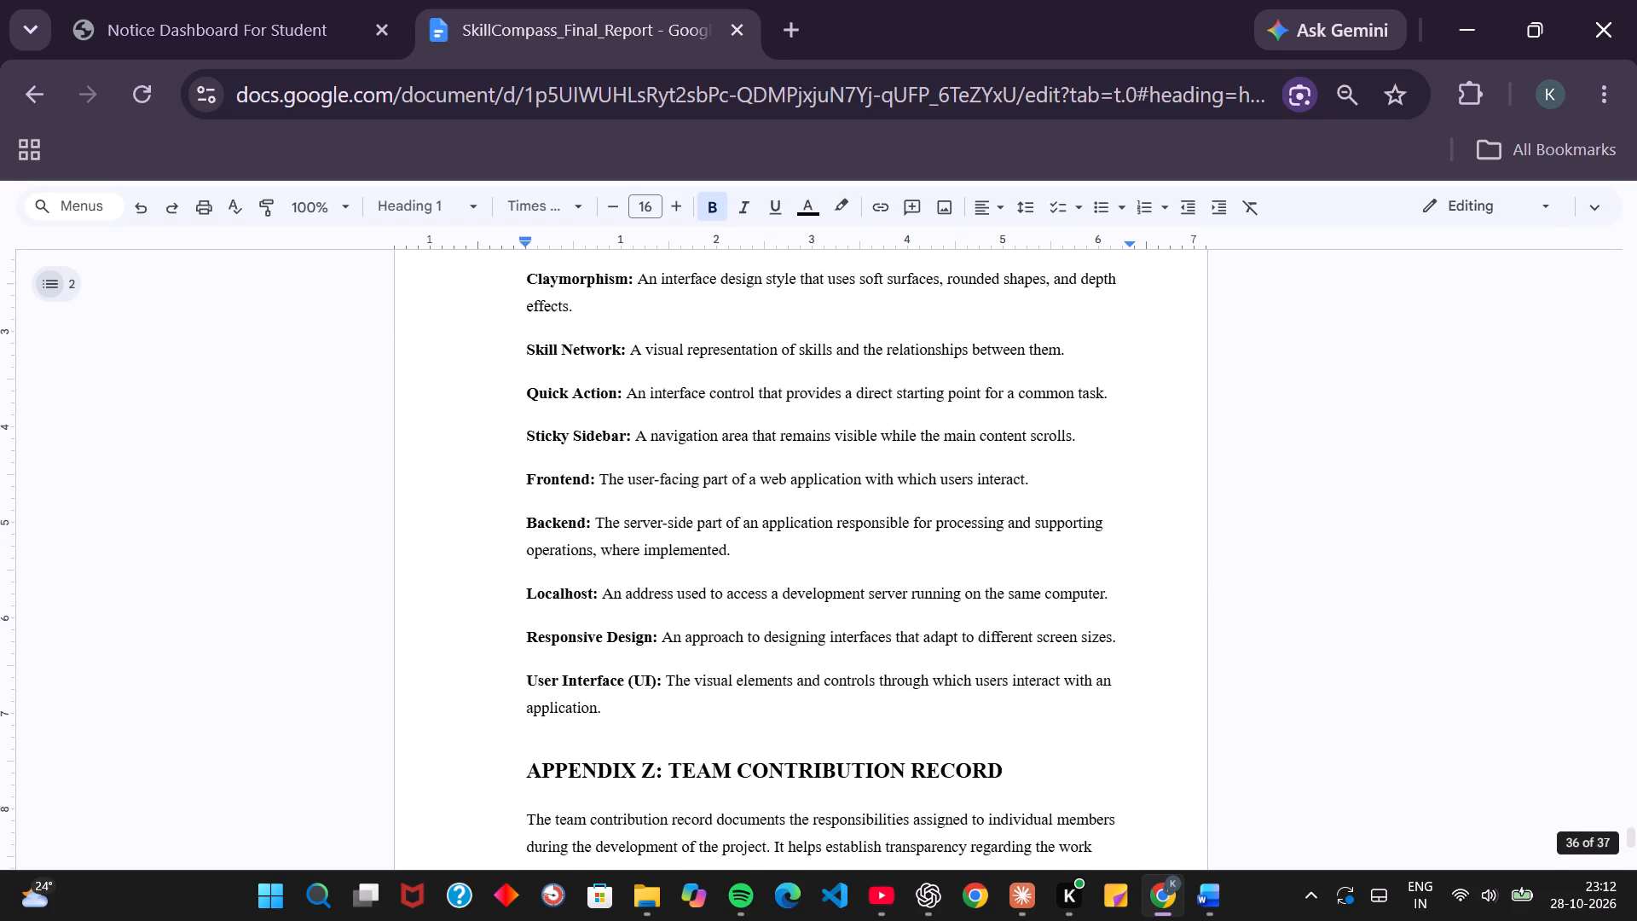
pyautogui.scroll(-5, 673, 530)
pyautogui.scroll(1, 673, 530)
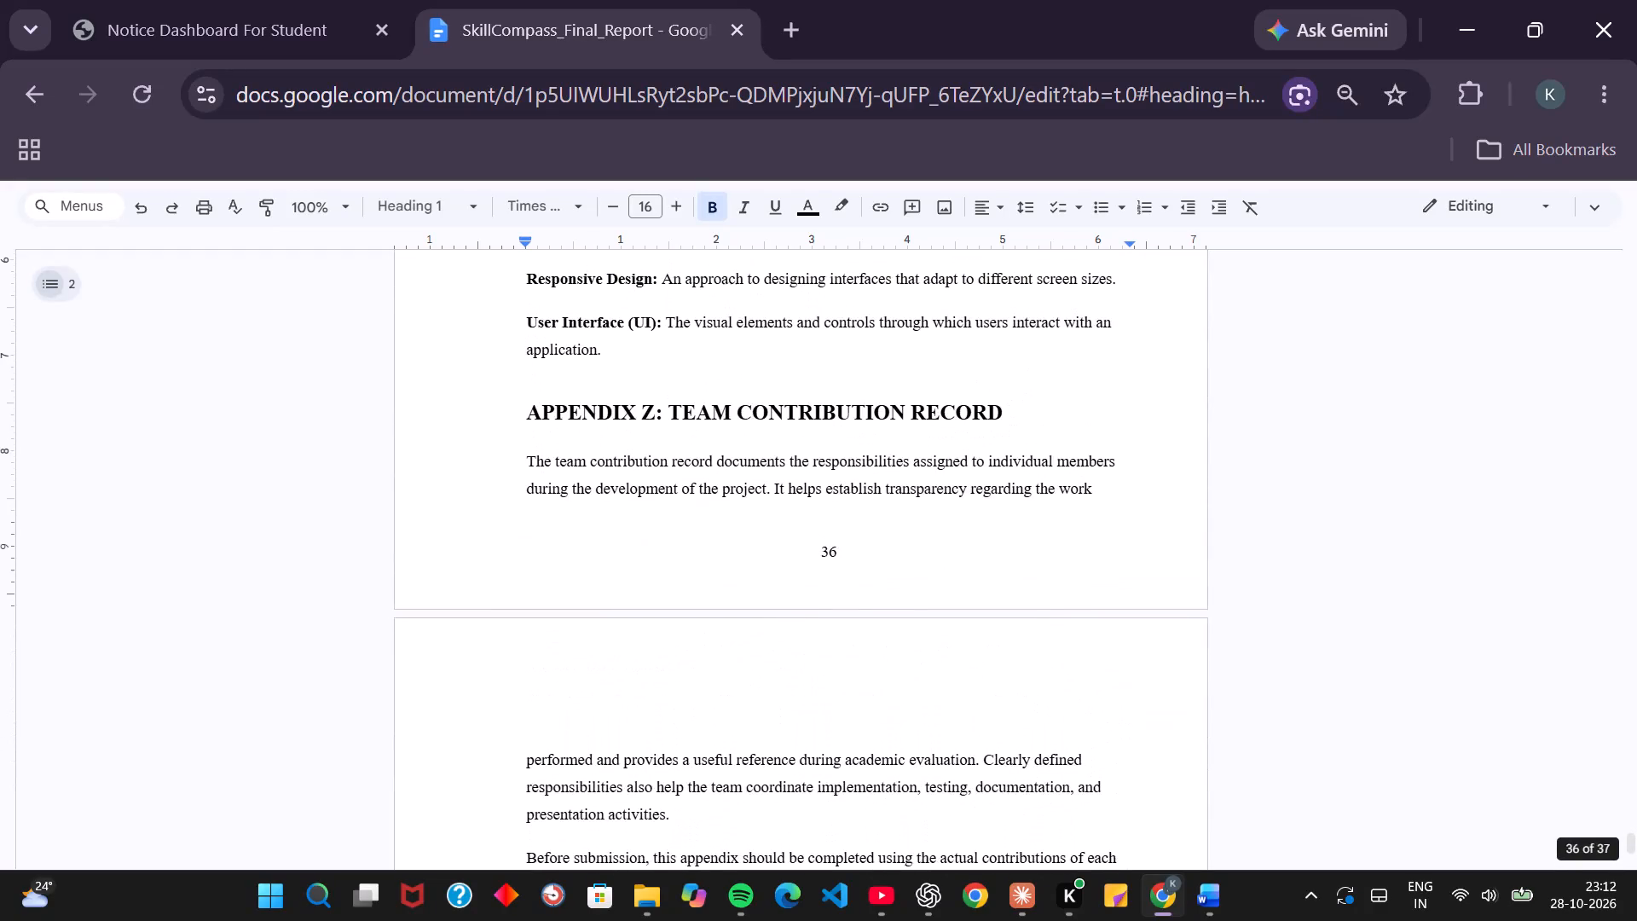
pyautogui.scroll(1, 673, 530)
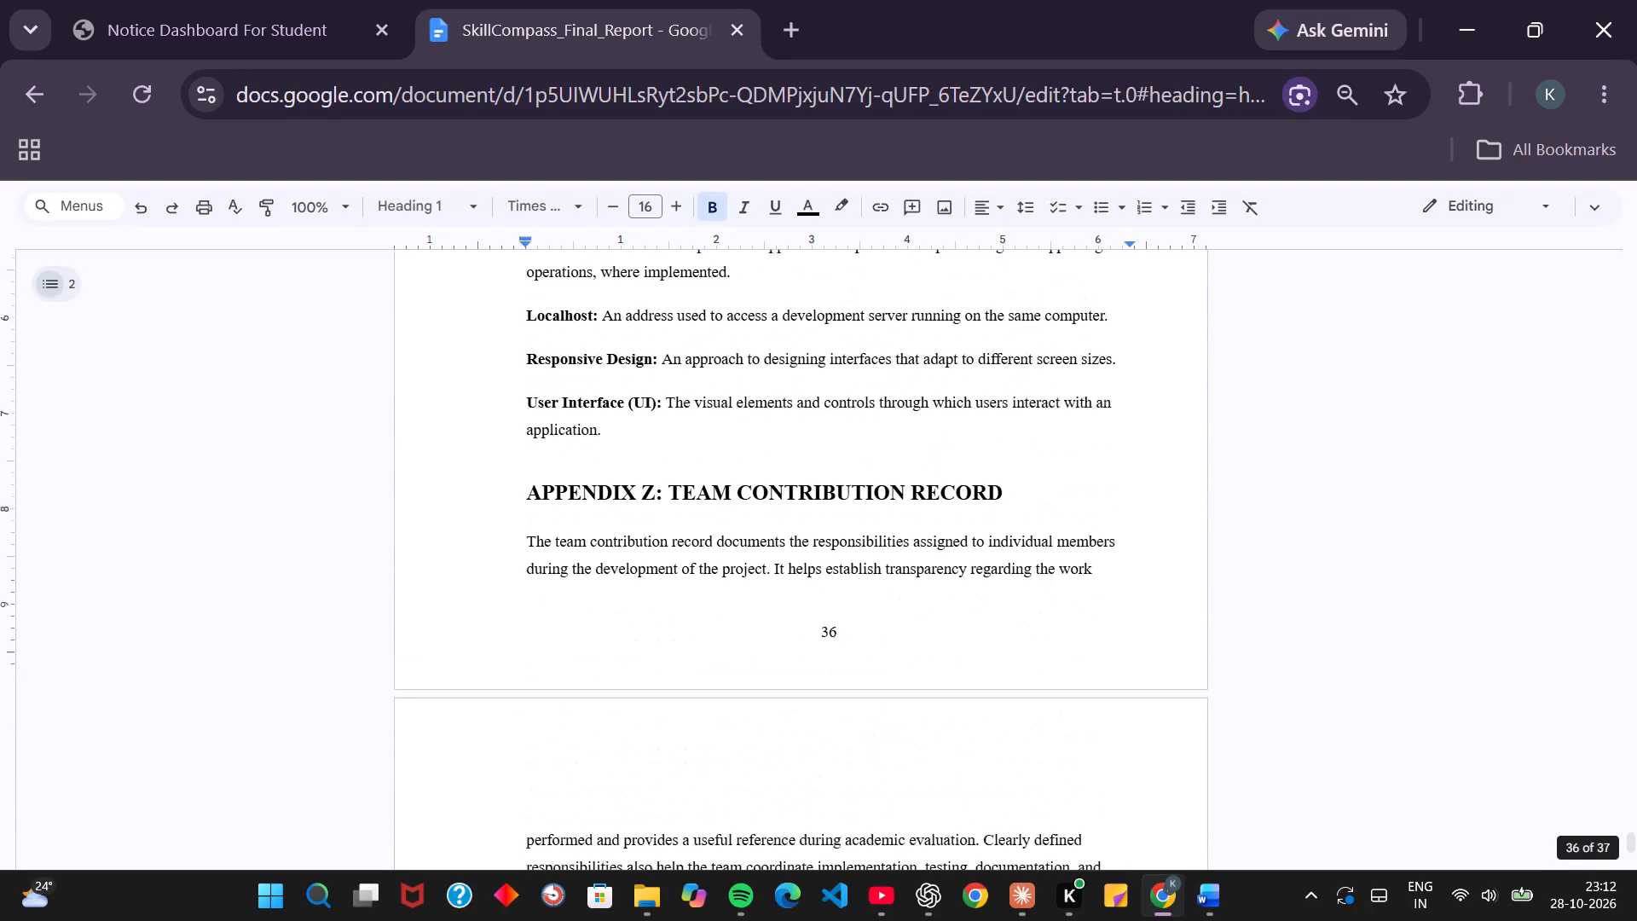
pyautogui.scroll(1, 673, 530)
pyautogui.click(400, 413)
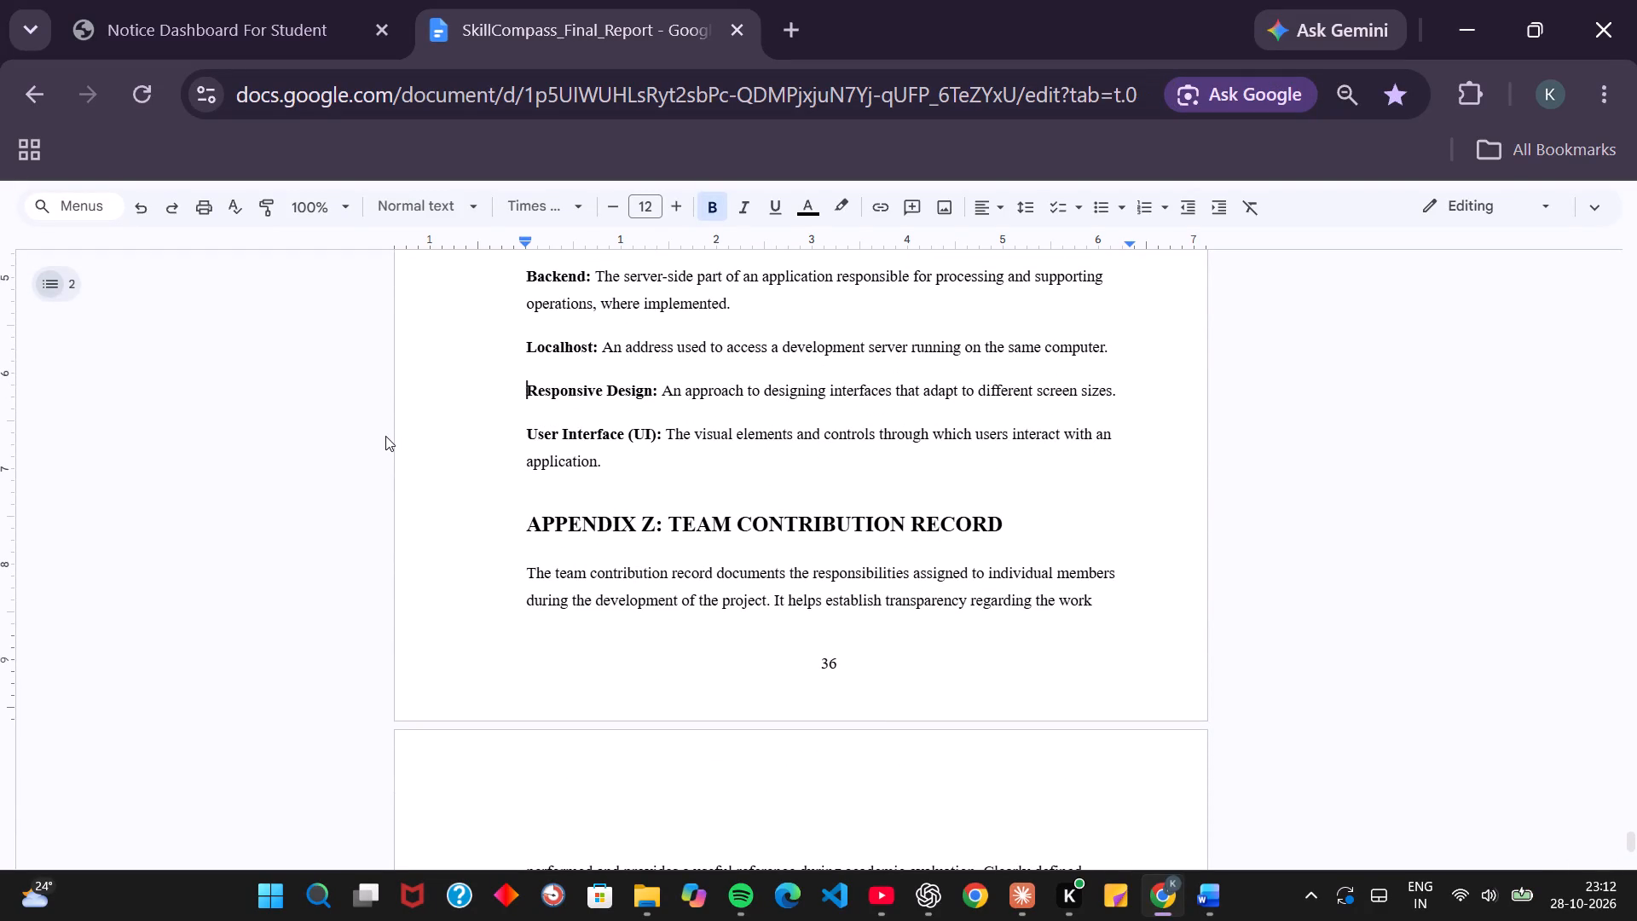
pyautogui.click(385, 436)
pyautogui.click(529, 527)
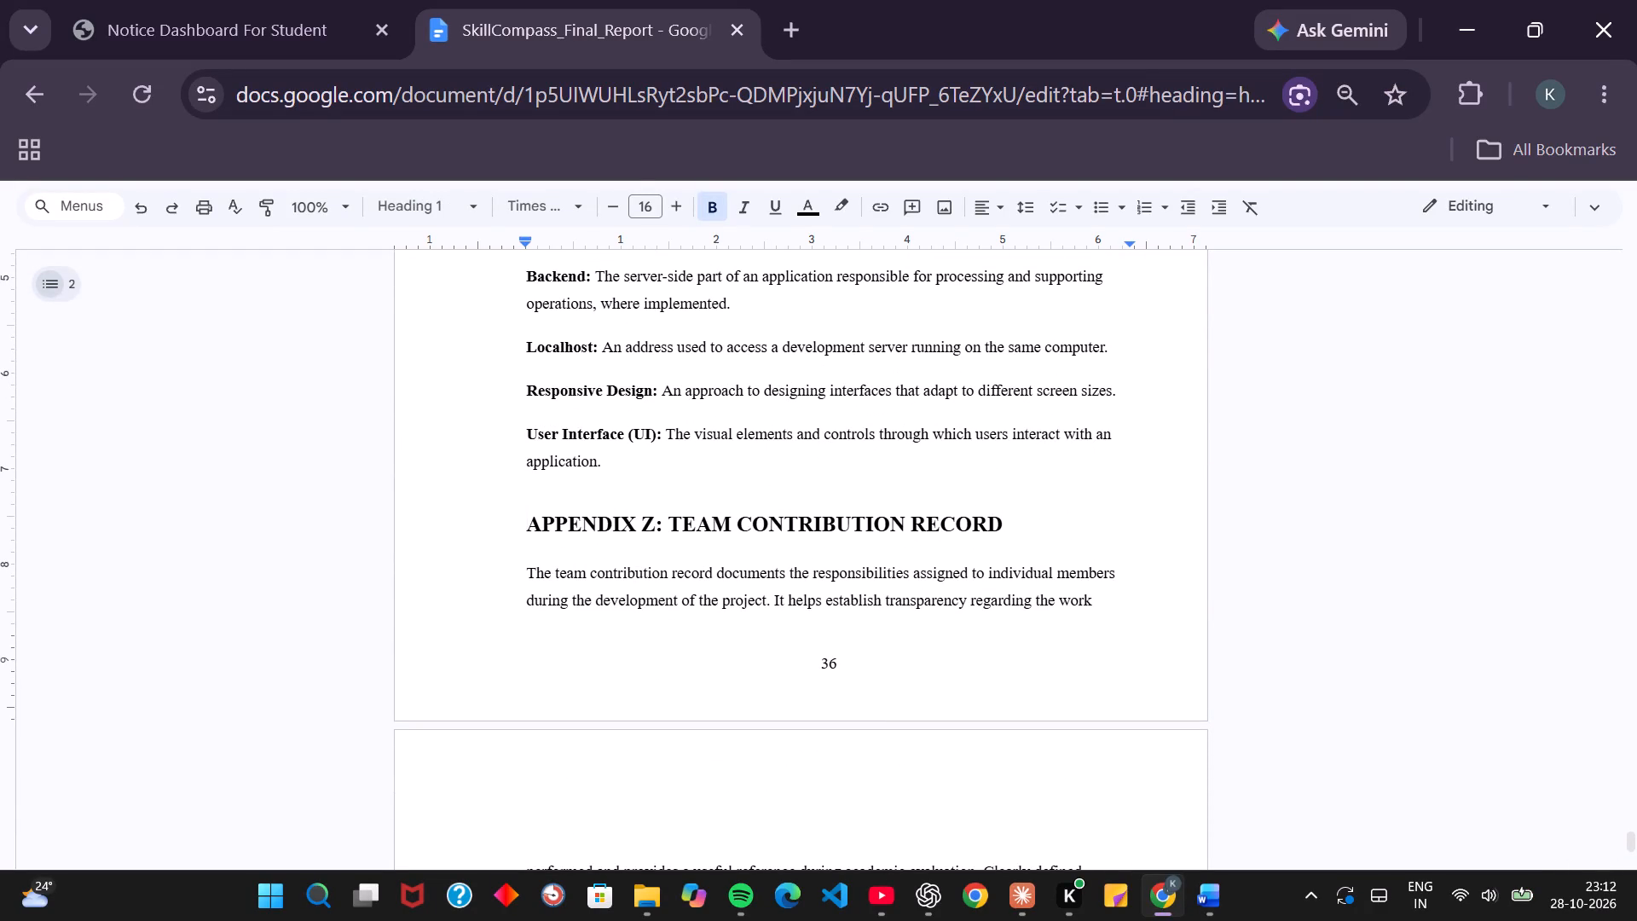
pyautogui.press('Return')
pyautogui.press('Return')
pyautogui.scroll(5, 529, 527)
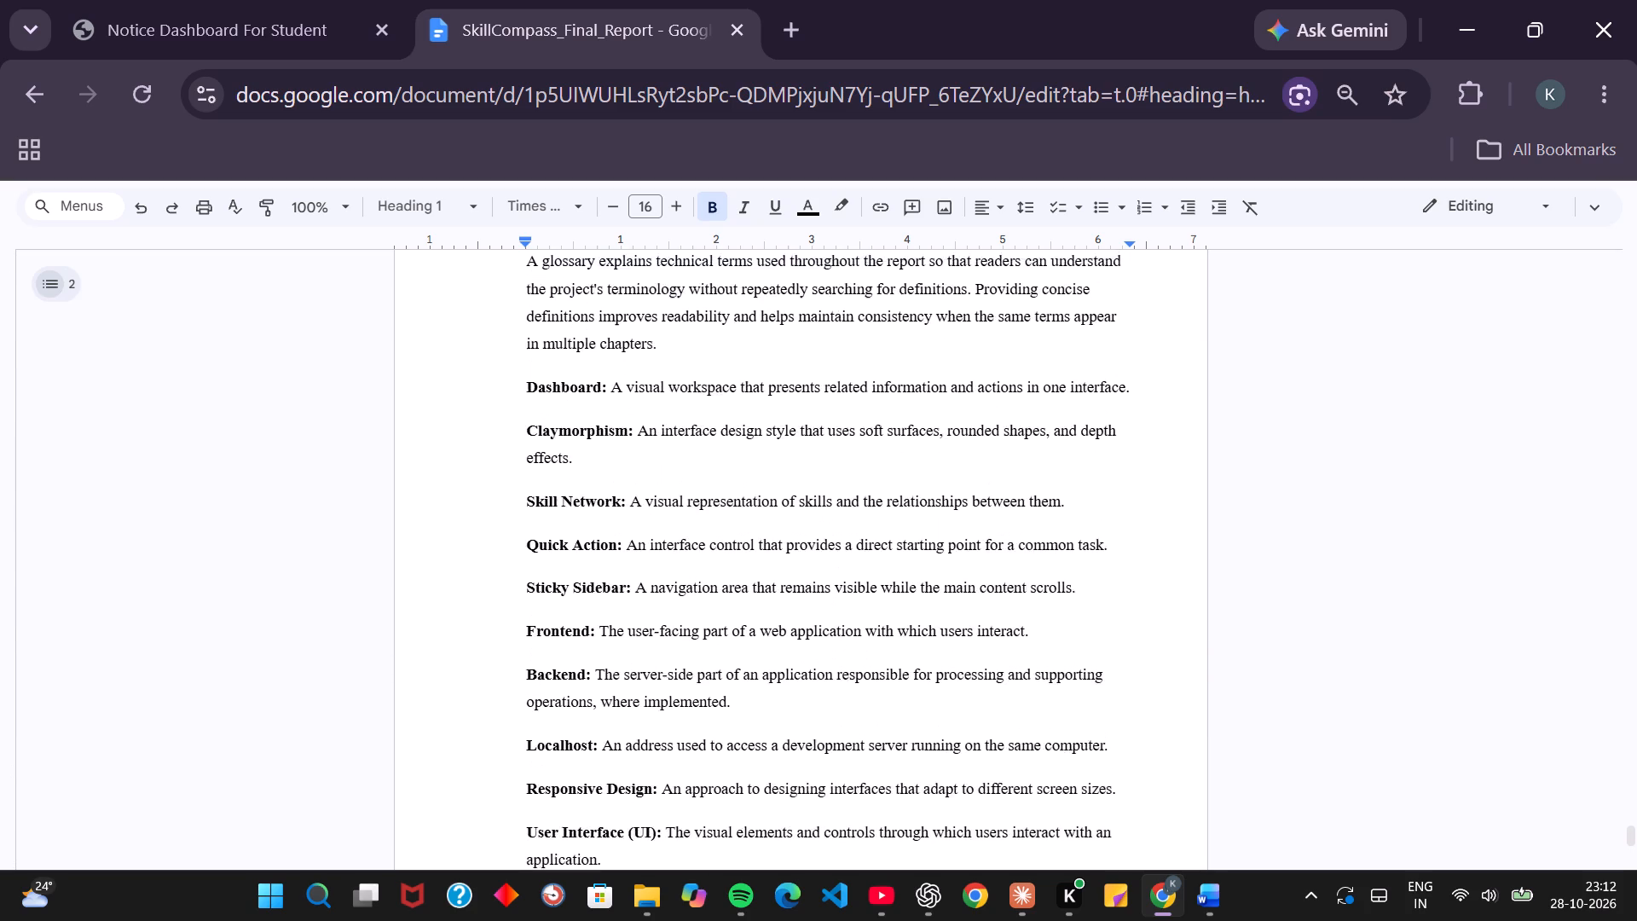
pyautogui.scroll(-6, 529, 527)
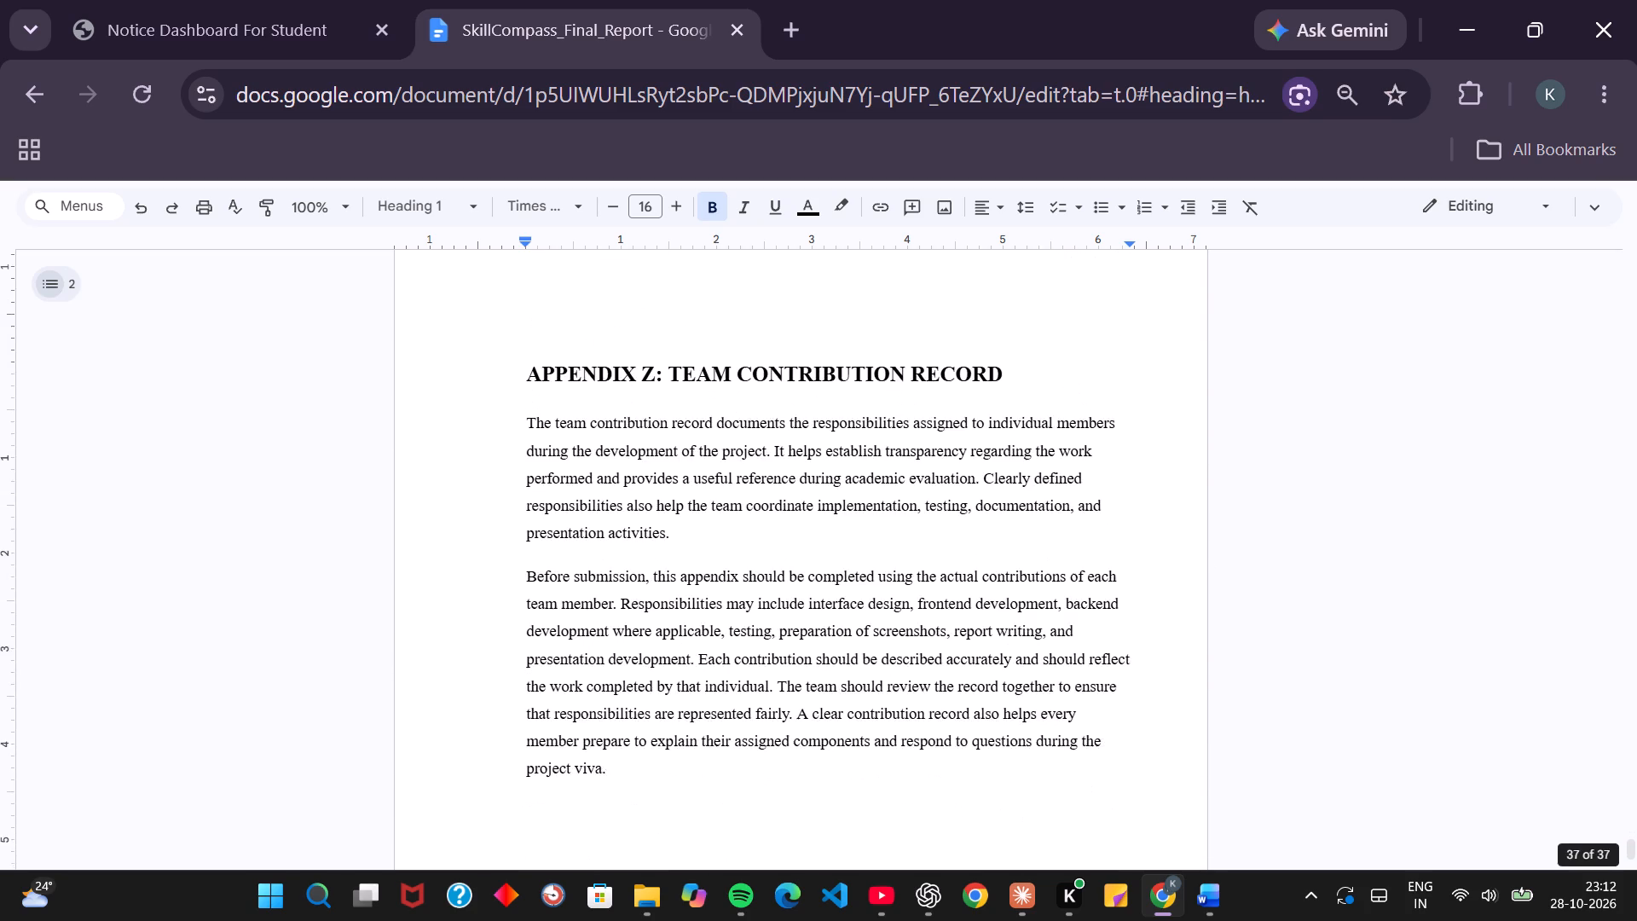
# Review the report's page layout from the end of Appendix Z back to the Certificate and Declaration pages.
pyautogui.scroll(-4, 529, 527)
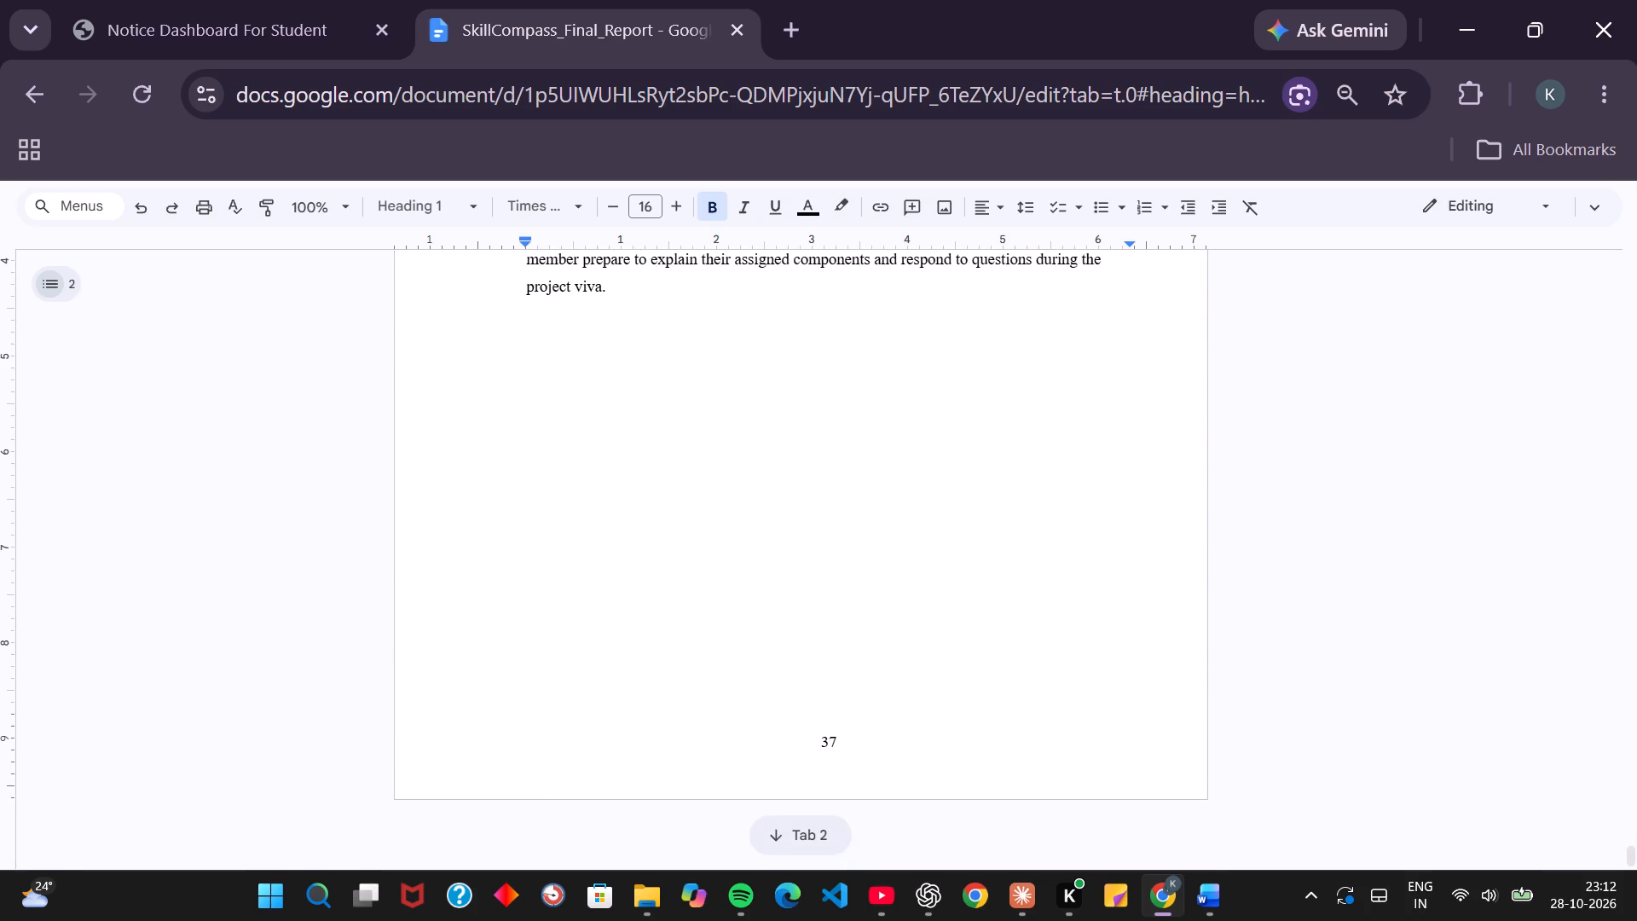
pyautogui.scroll(6, 543, 482)
pyautogui.scroll(-5, 543, 482)
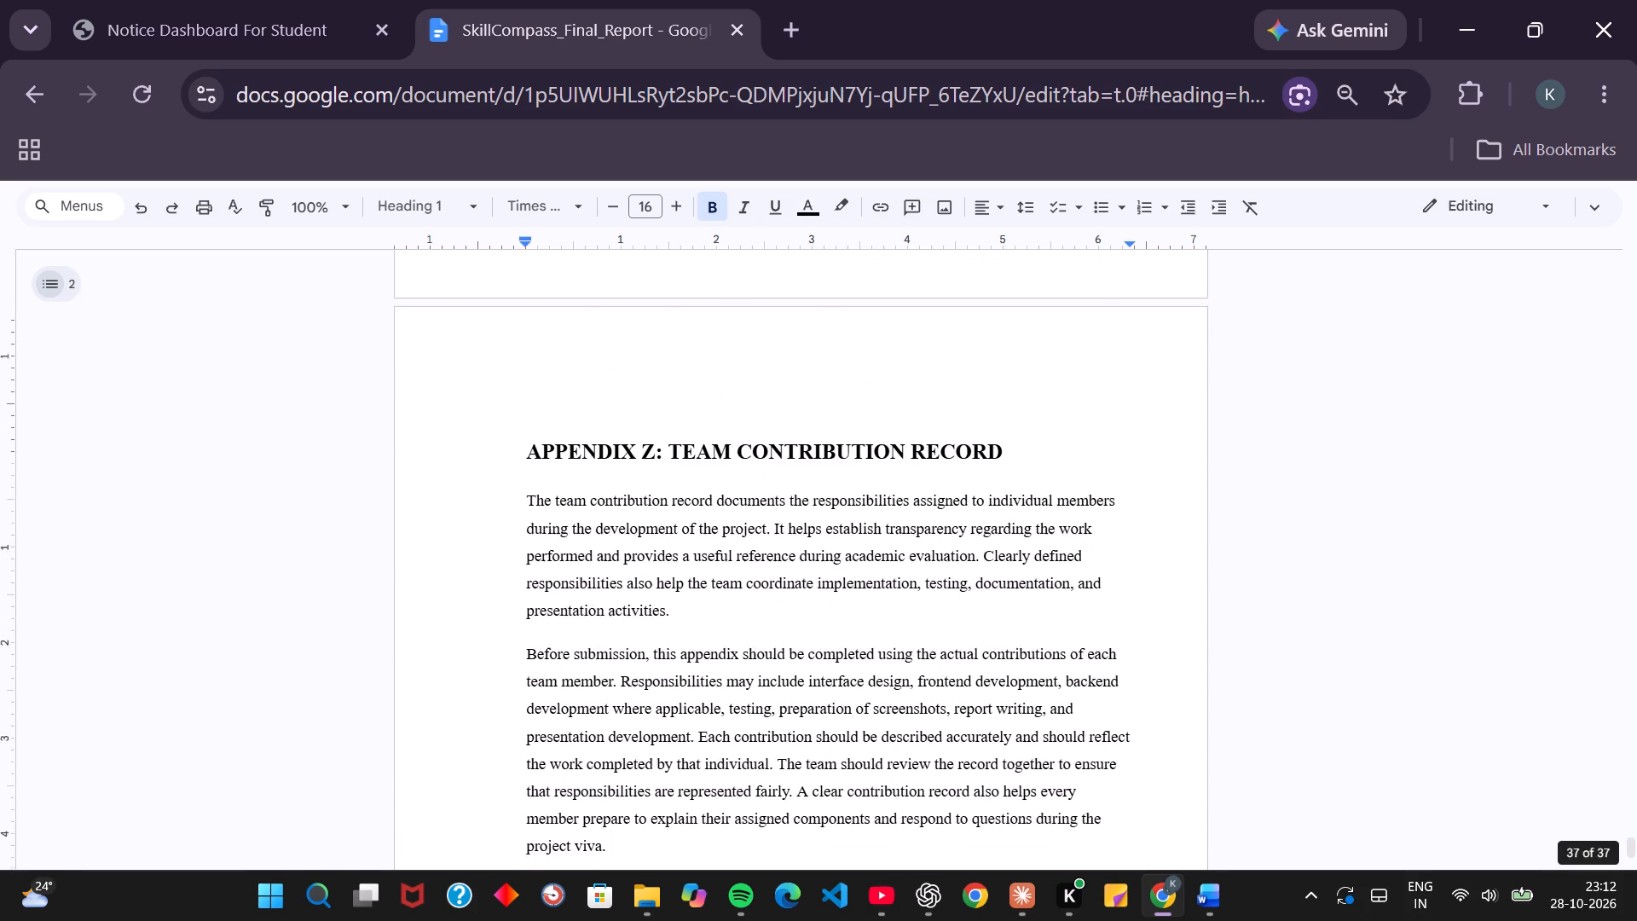
pyautogui.scroll(-3, 543, 482)
pyautogui.scroll(18, 543, 482)
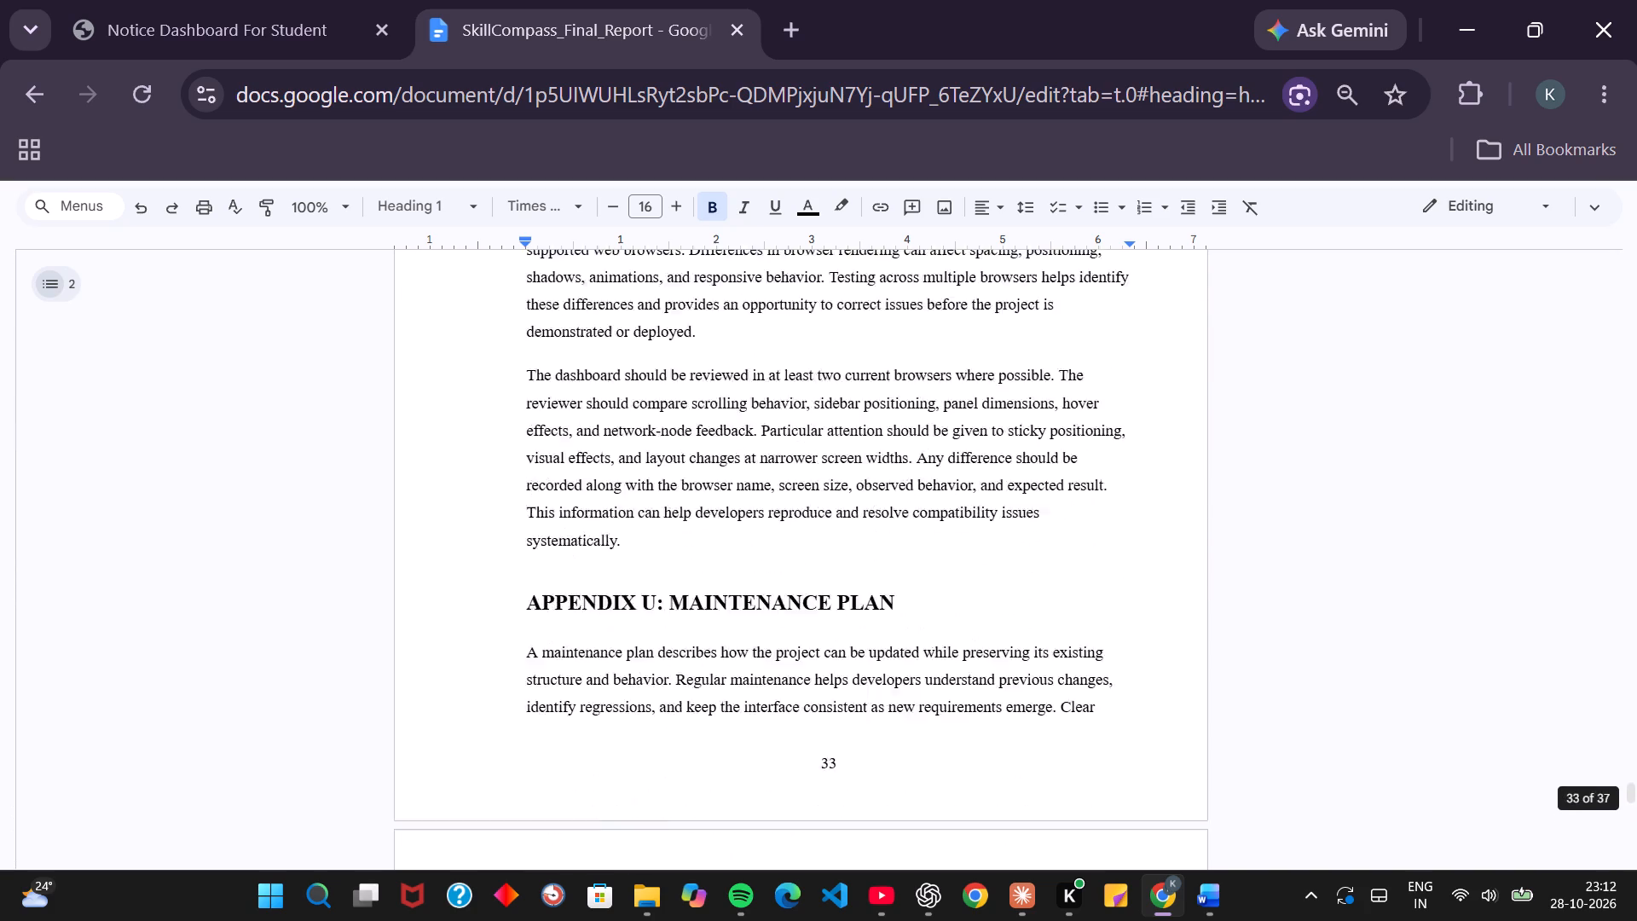
pyautogui.scroll(17, 543, 482)
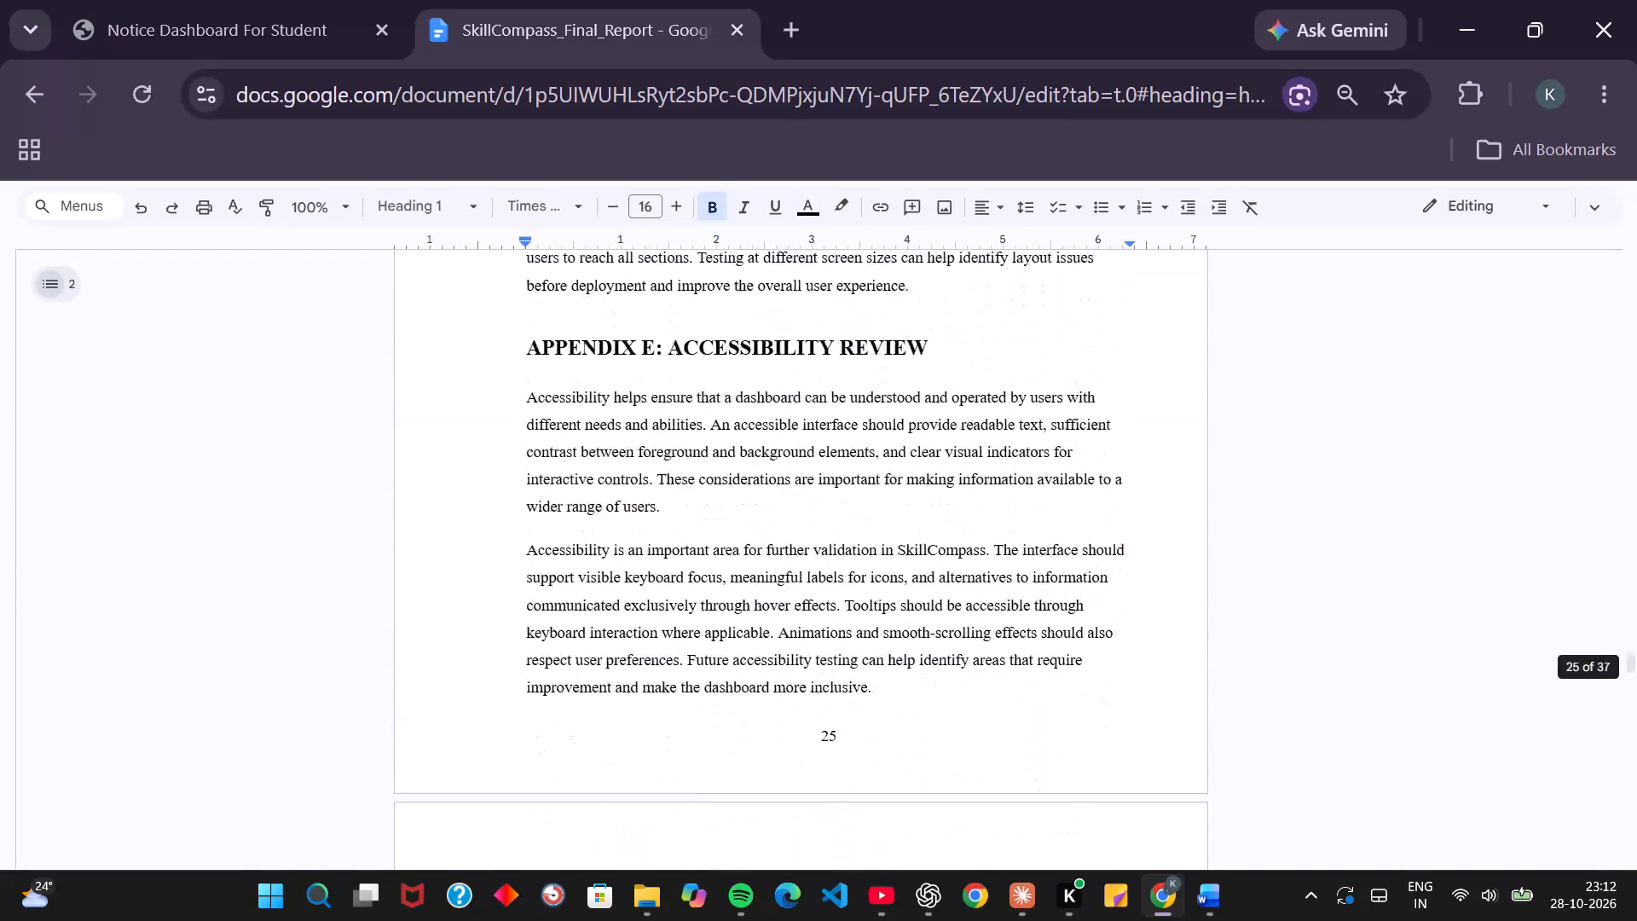
pyautogui.scroll(16, 543, 482)
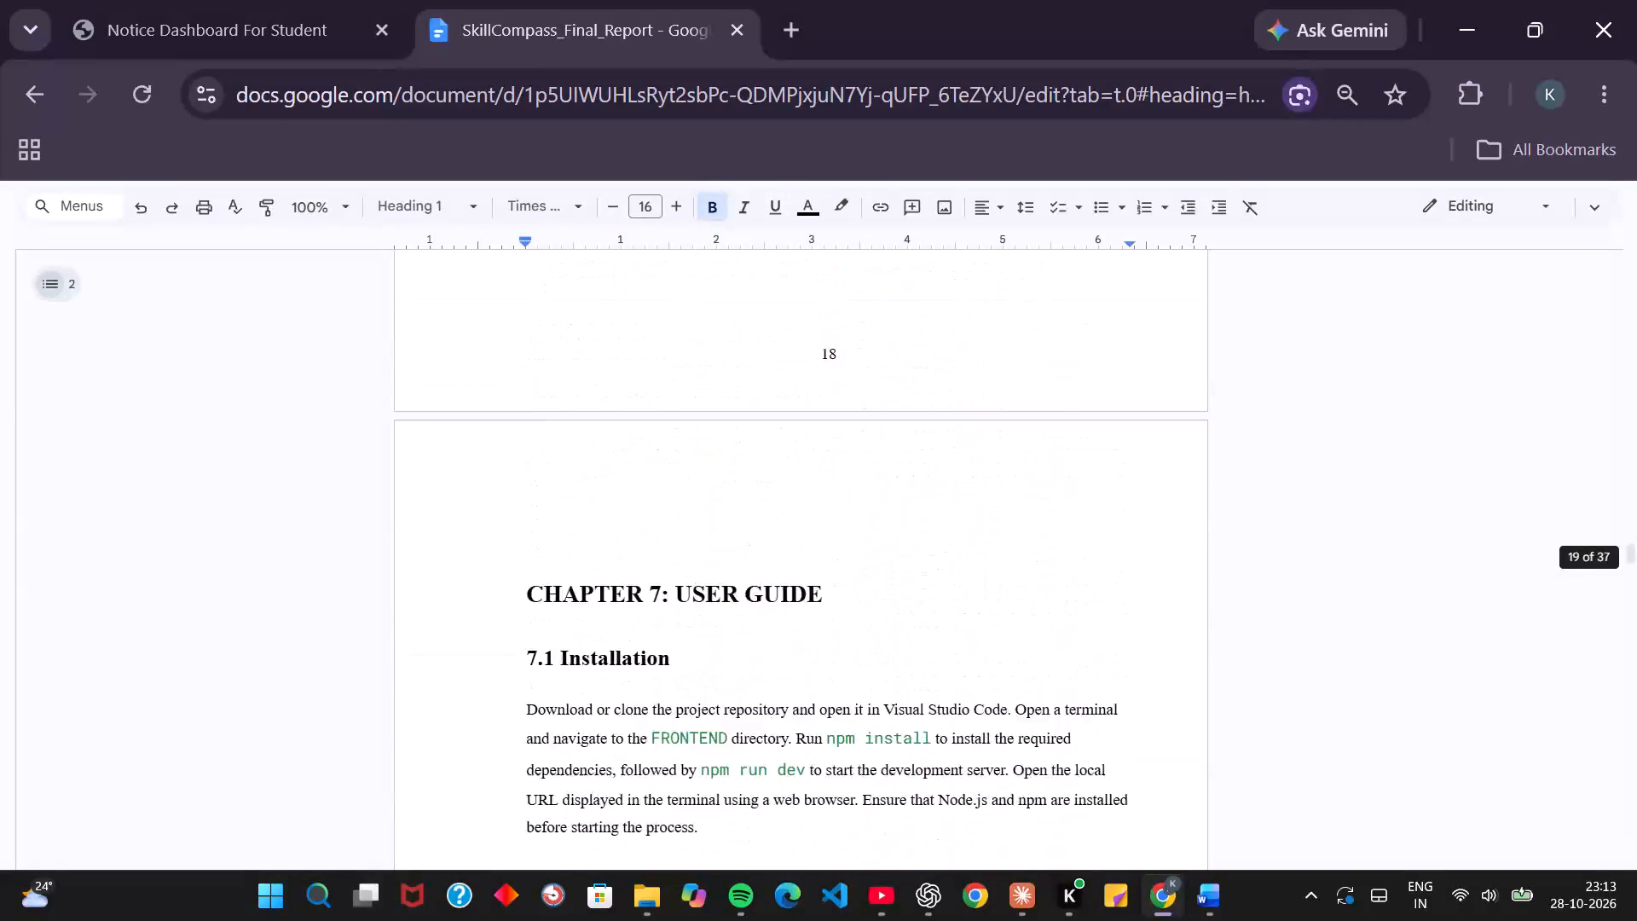
pyautogui.scroll(14, 543, 482)
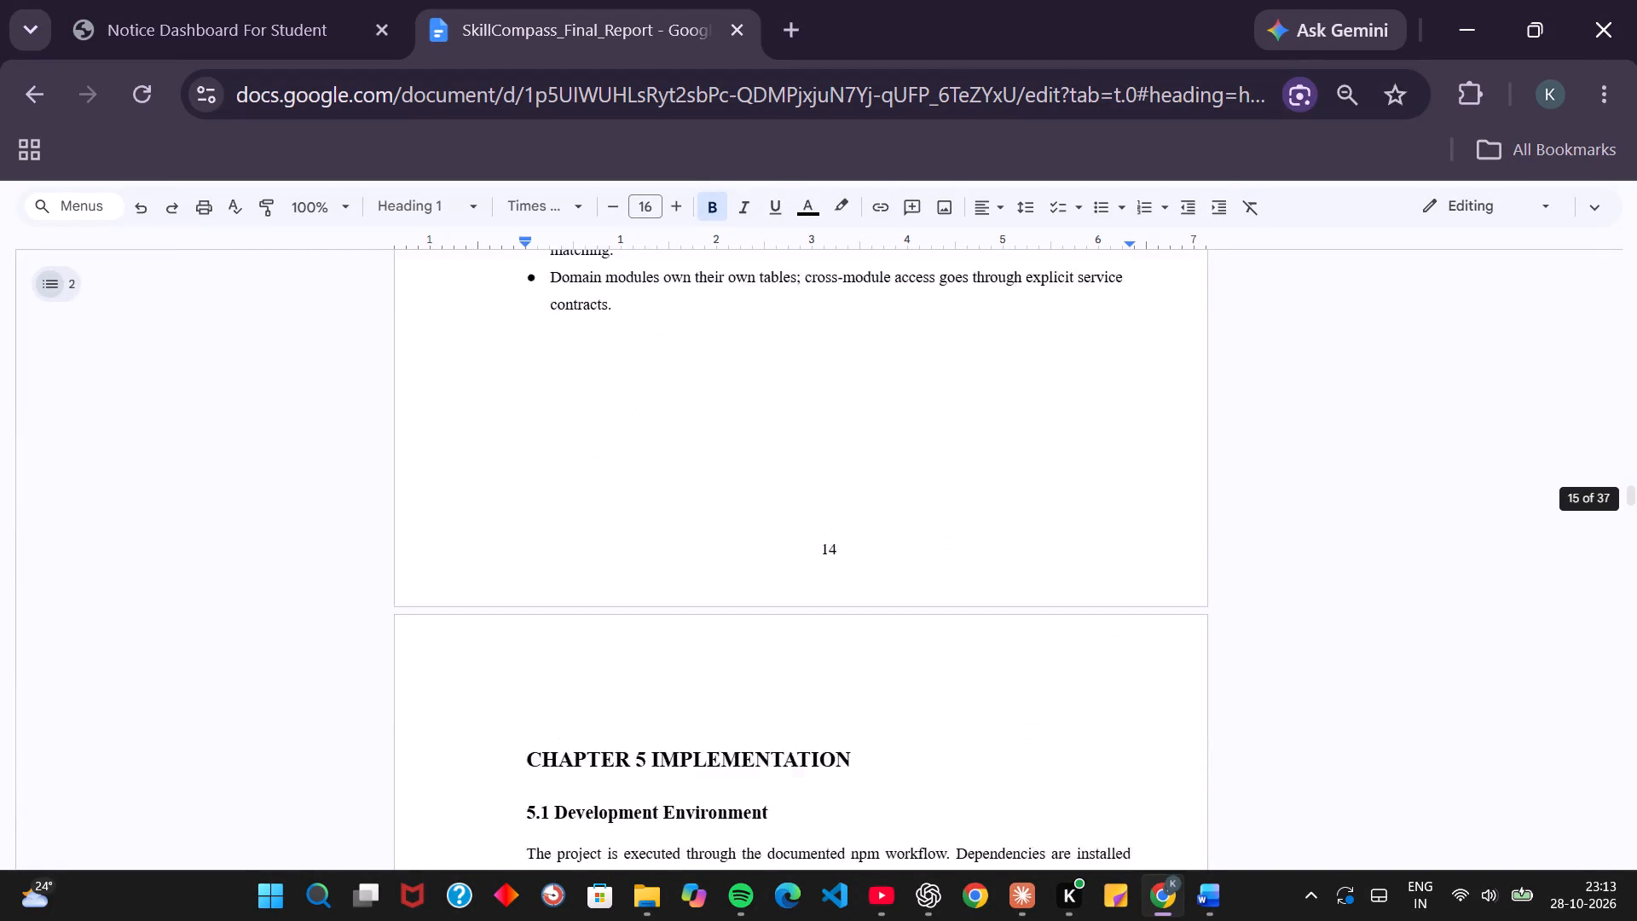
pyautogui.scroll(13, 543, 482)
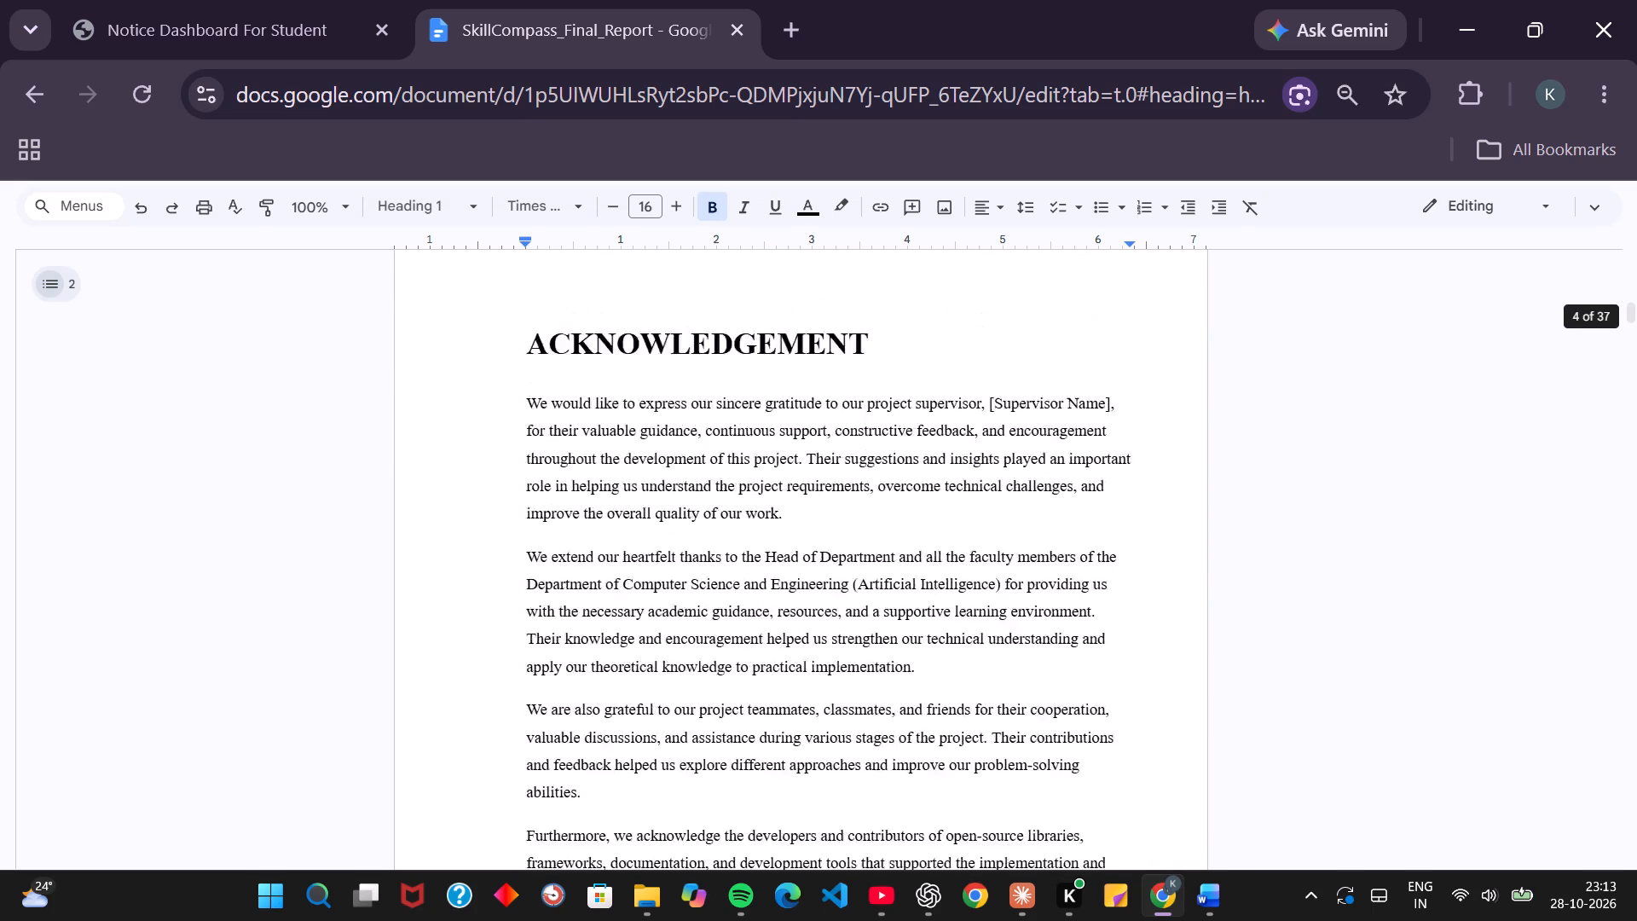
pyautogui.scroll(5, 543, 482)
pyautogui.scroll(-4, 543, 482)
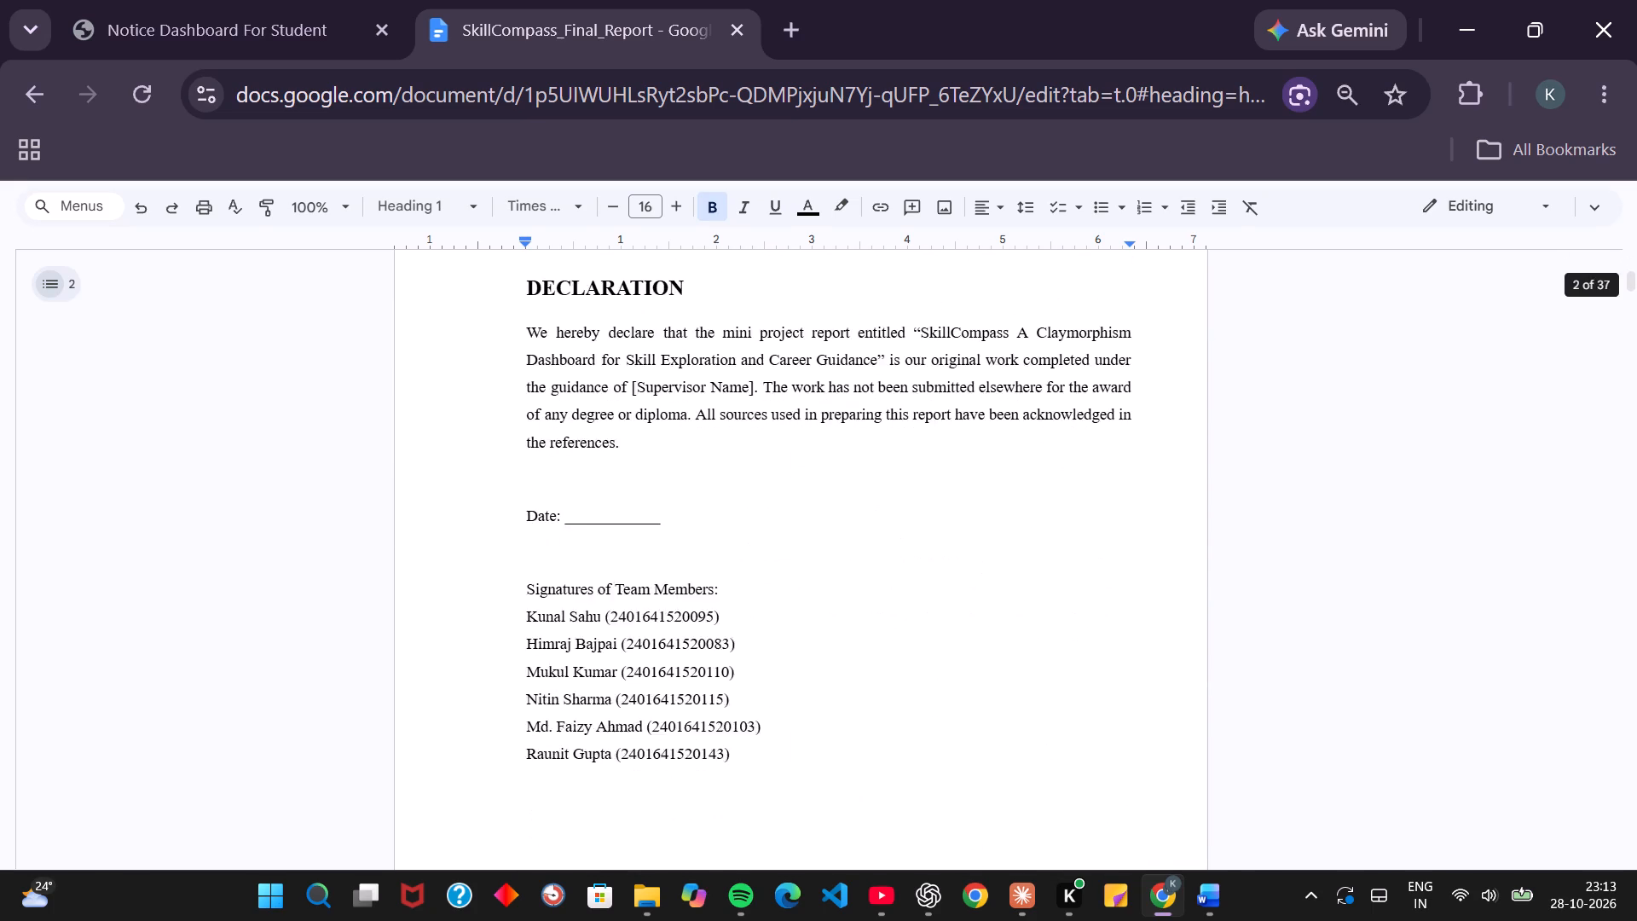
pyautogui.scroll(-4, 543, 482)
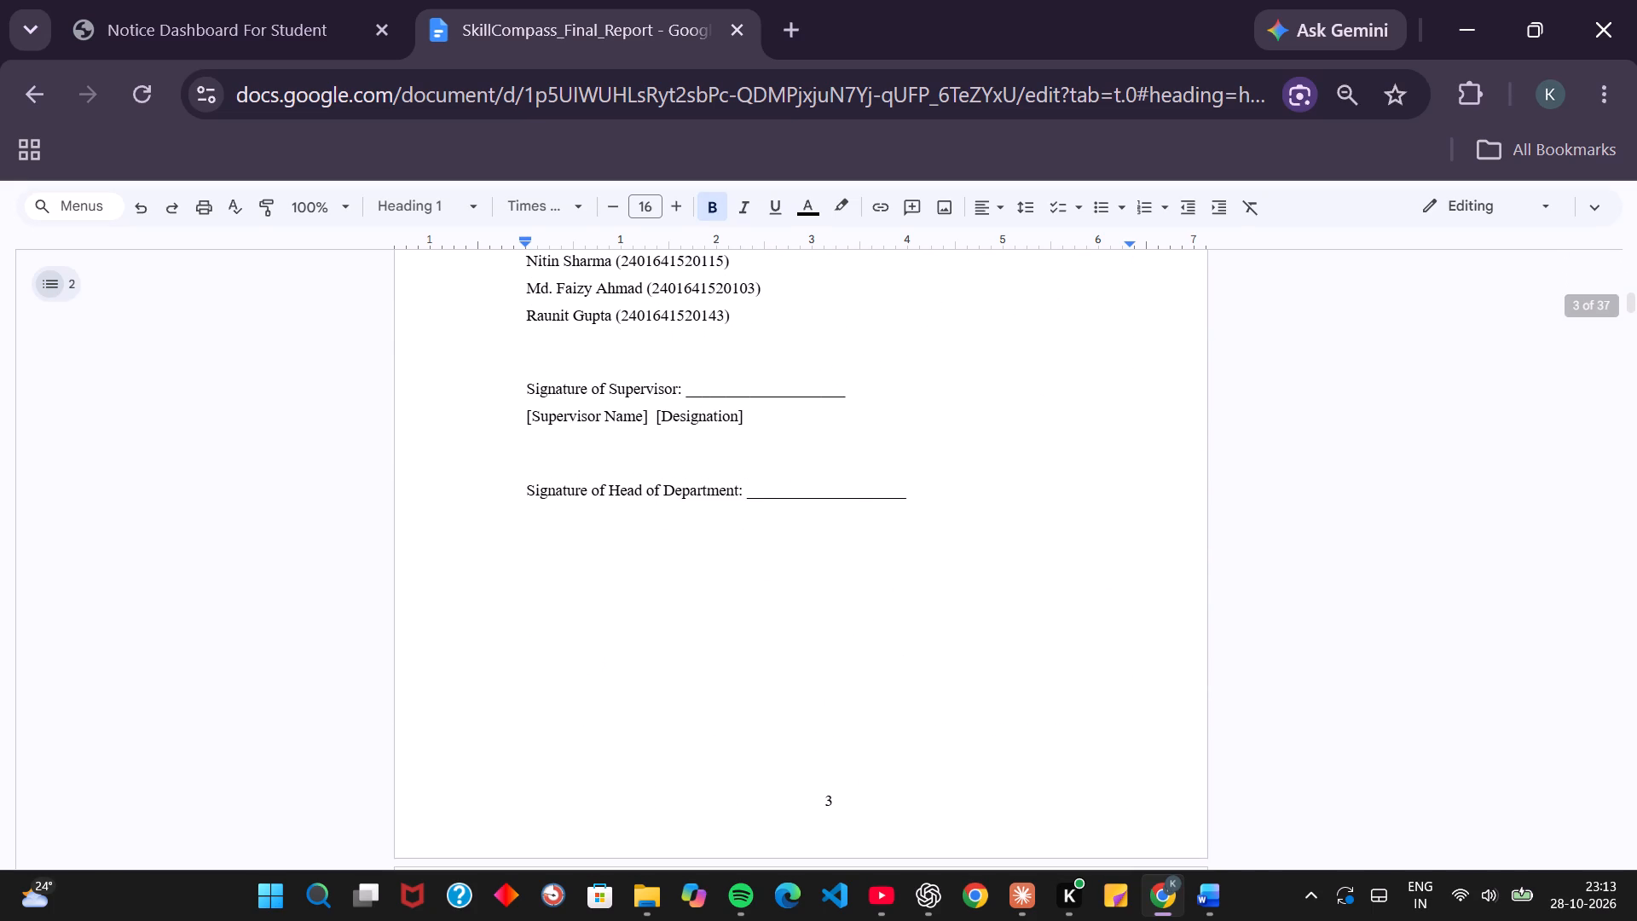
# Save the report.
pyautogui.hotkey('ctrl', 's')
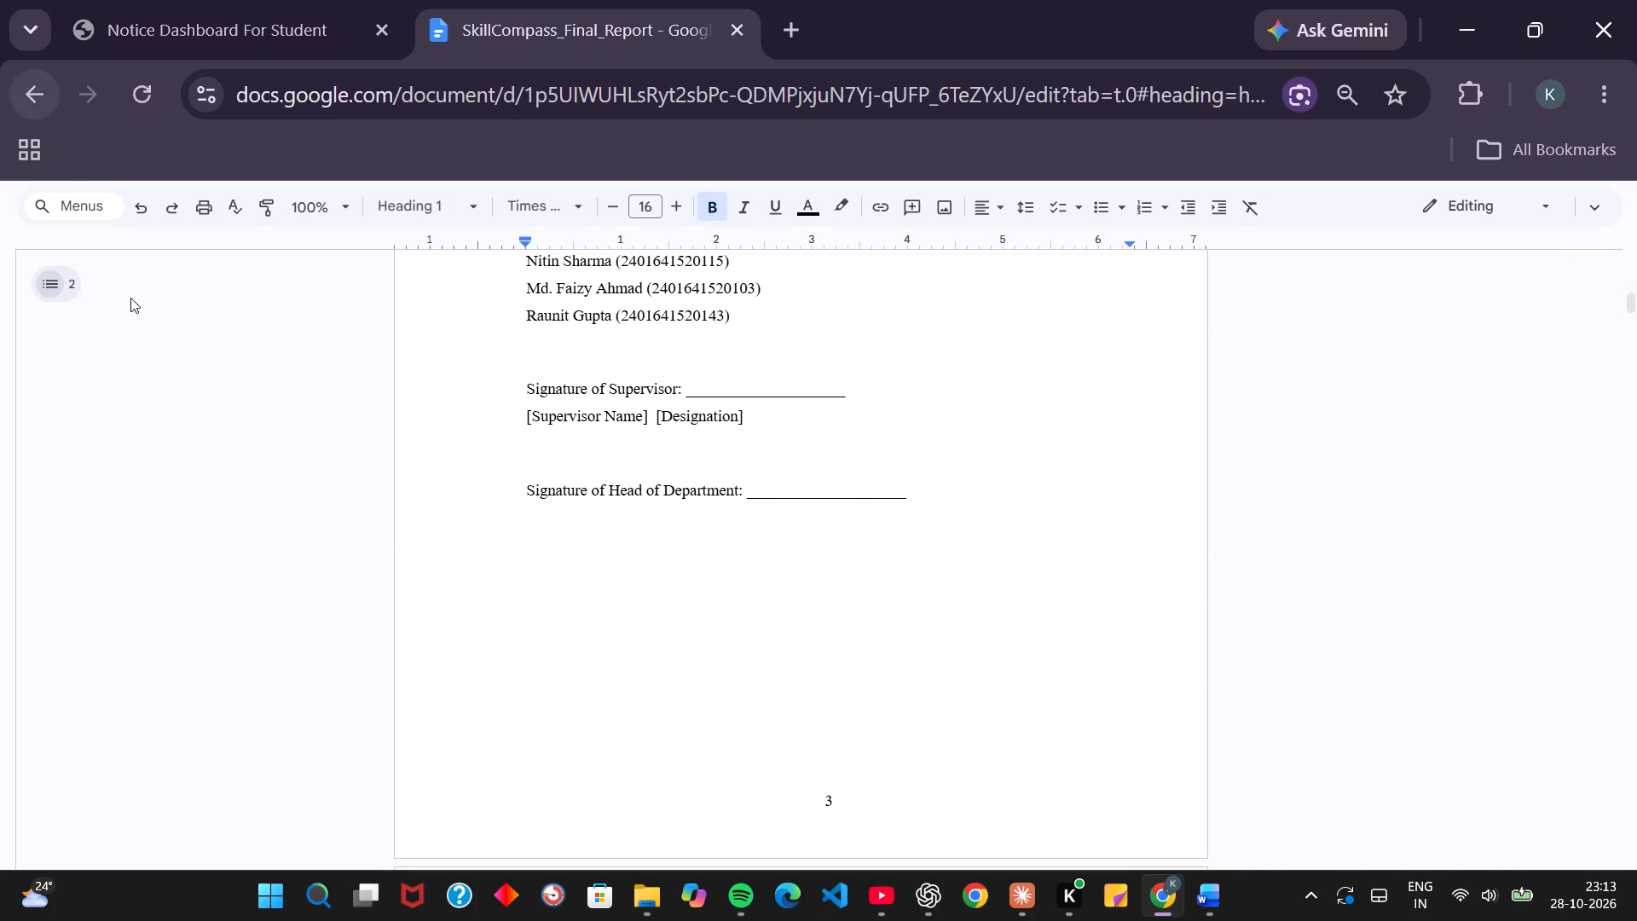
pyautogui.click(1598, 211)
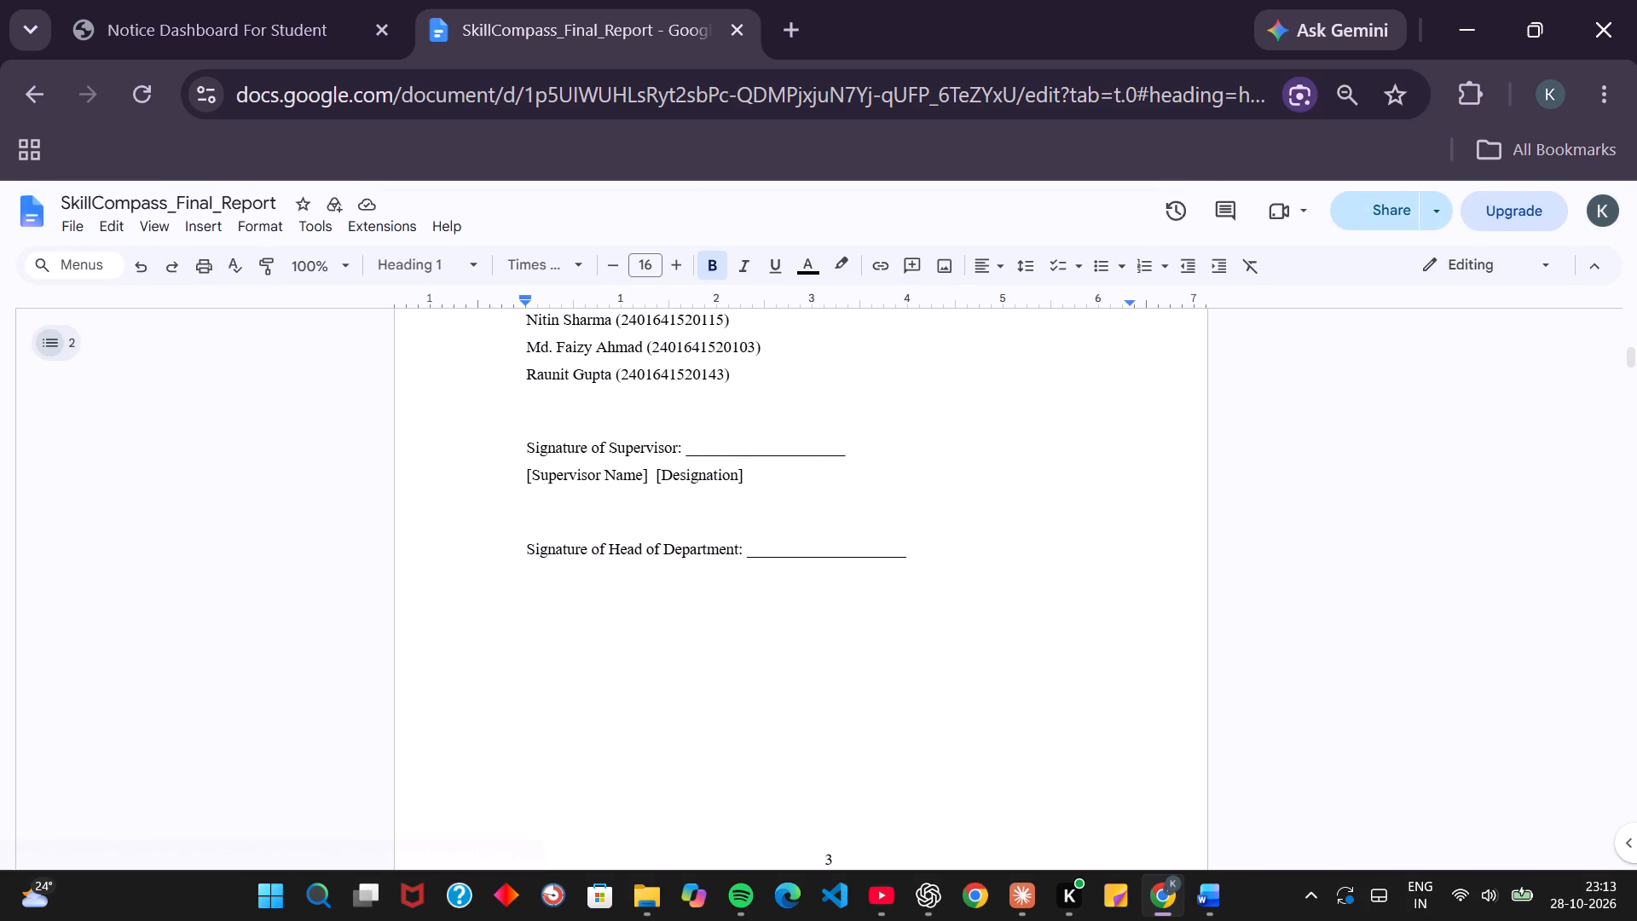
pyautogui.hotkey('ctrl', 's')
# Export only the report's current tab as a PDF document.
pyautogui.click(71, 232)
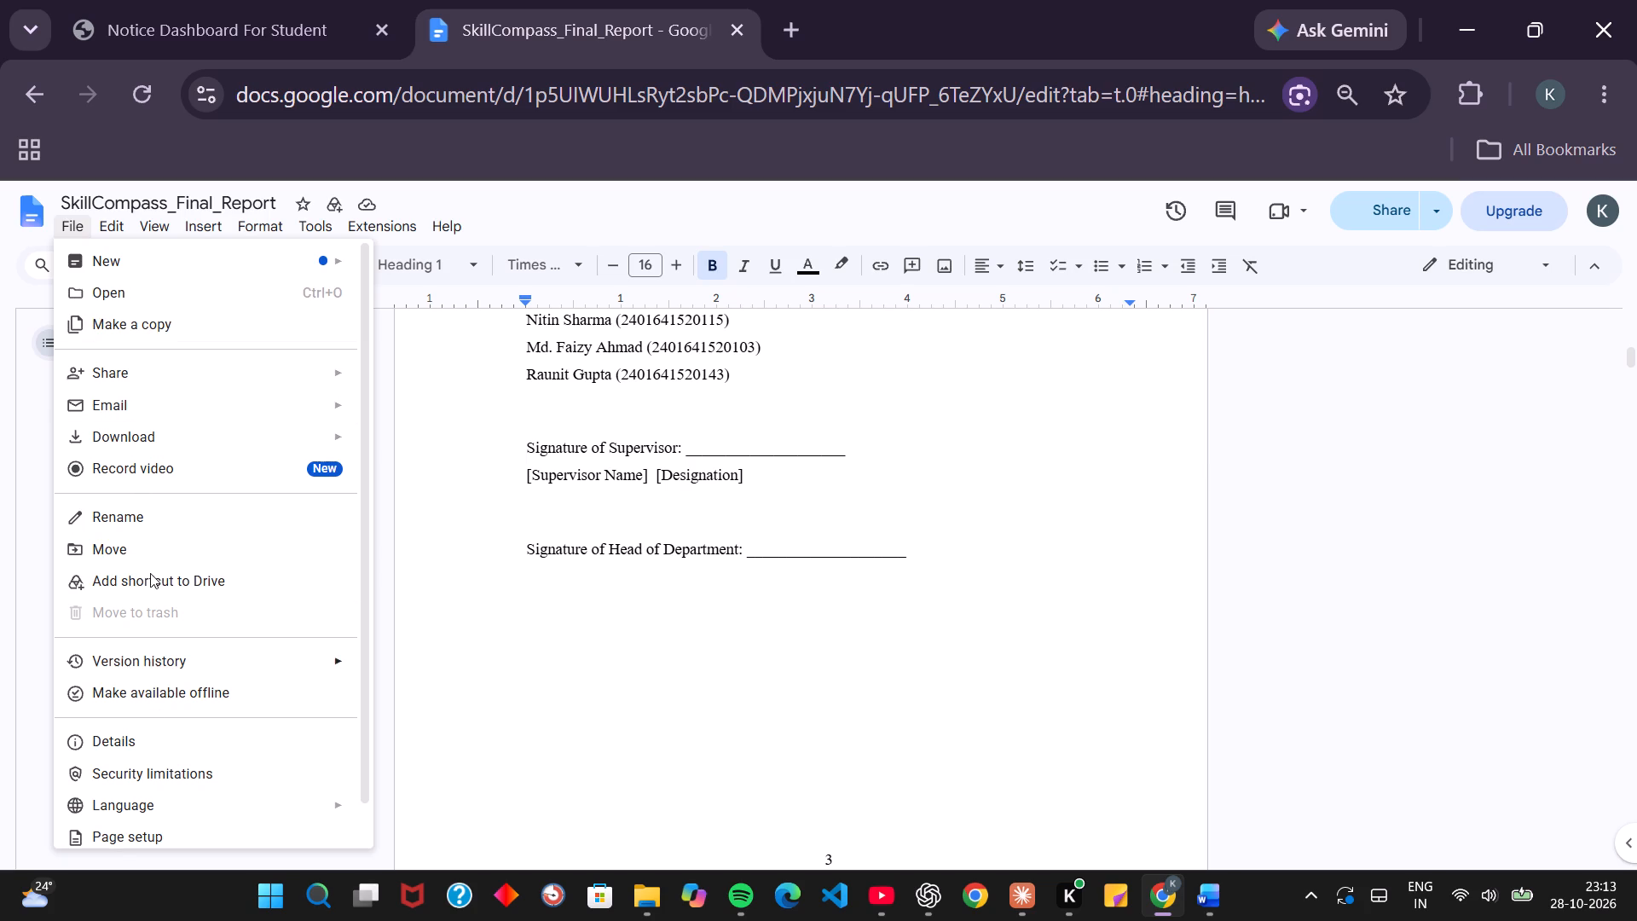
pyautogui.scroll(-1, 157, 733)
pyautogui.scroll(1, 157, 733)
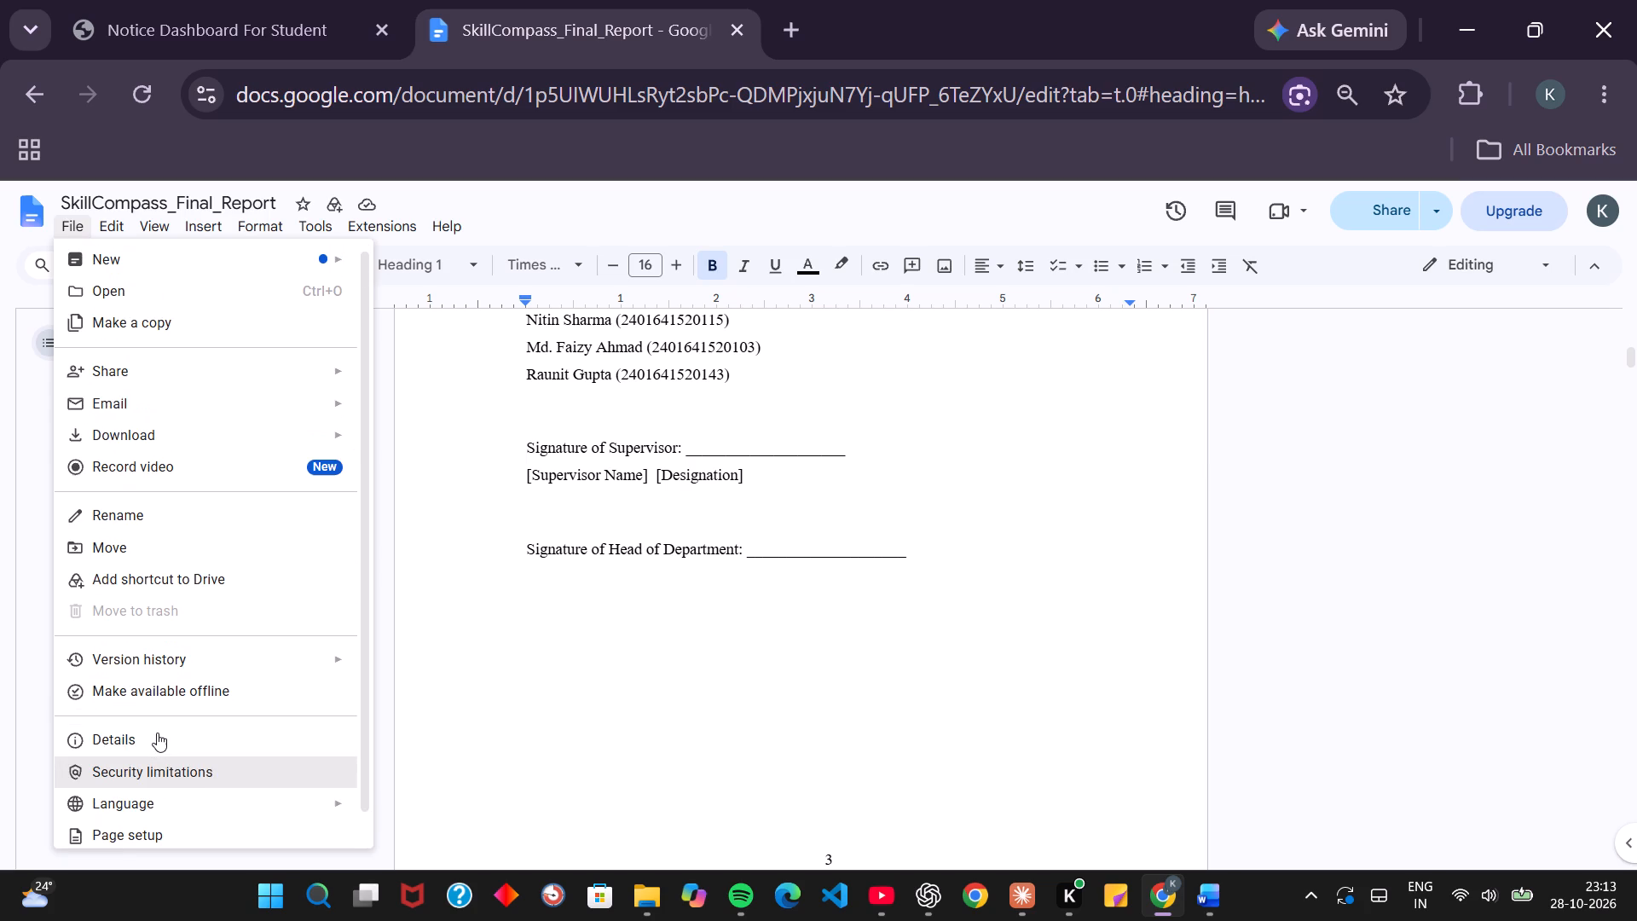
pyautogui.scroll(1, 157, 733)
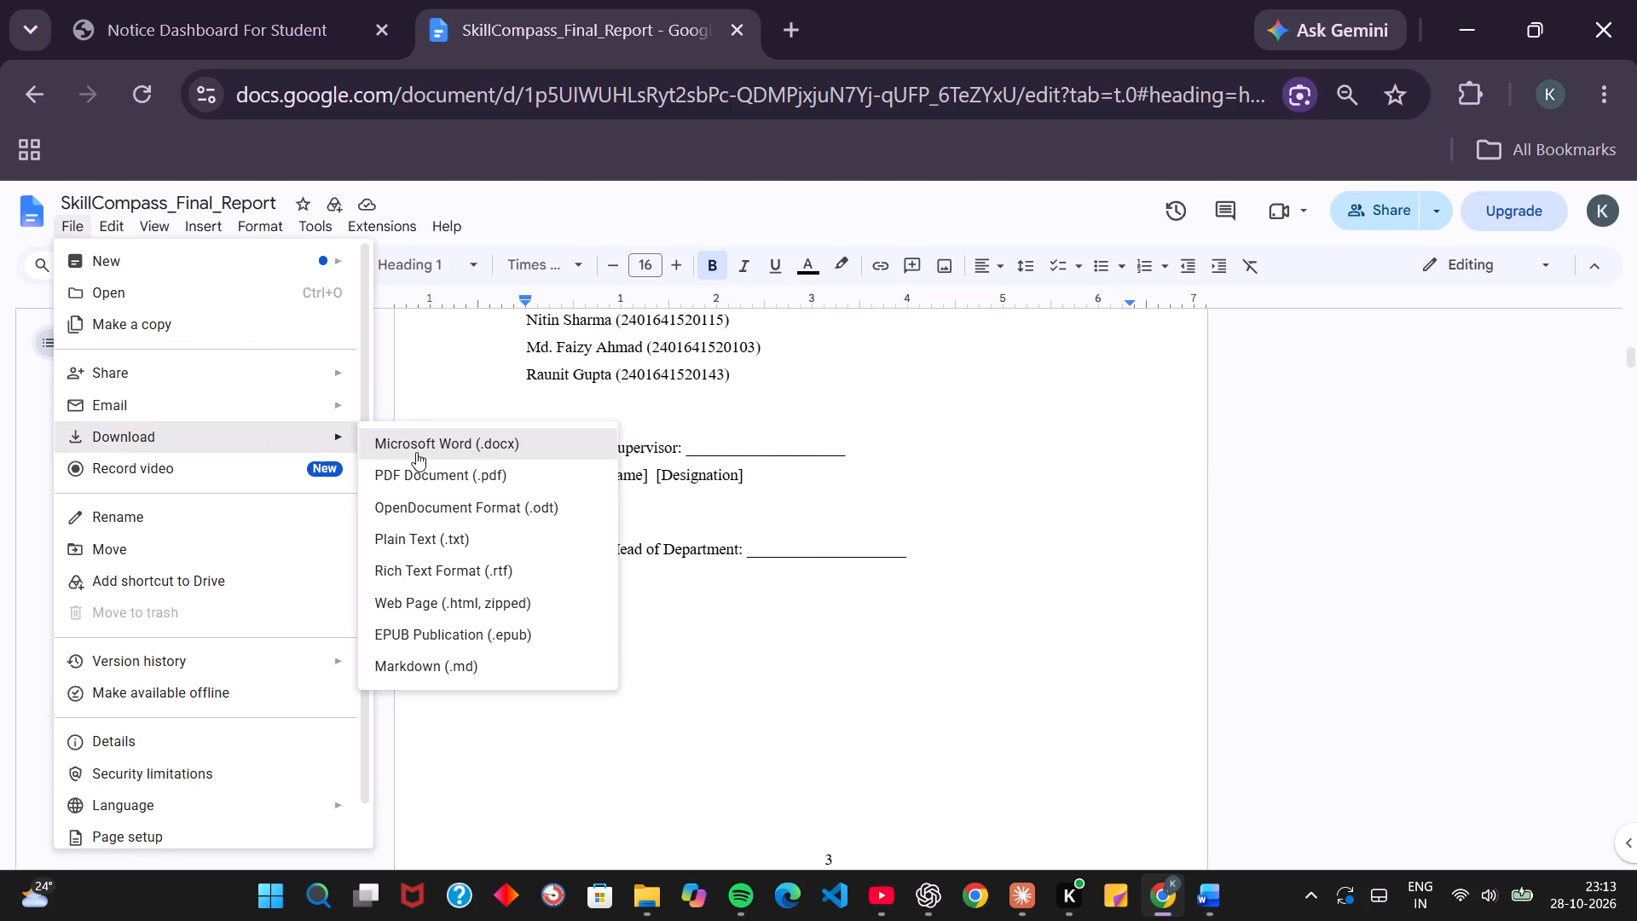
pyautogui.click(410, 474)
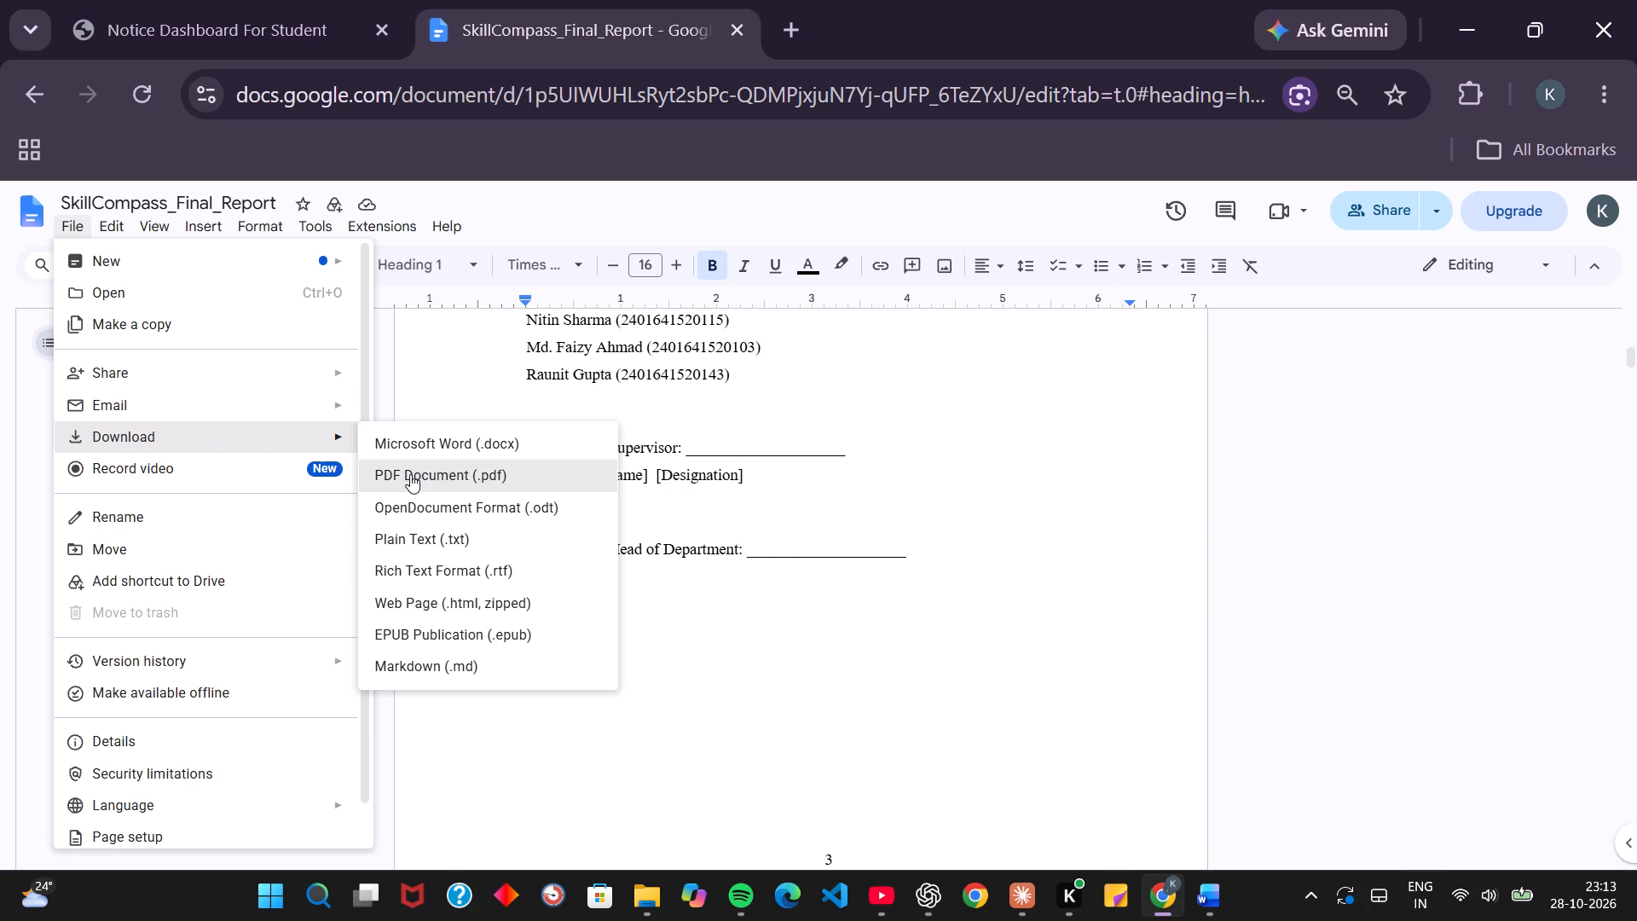
pyautogui.click(807, 560)
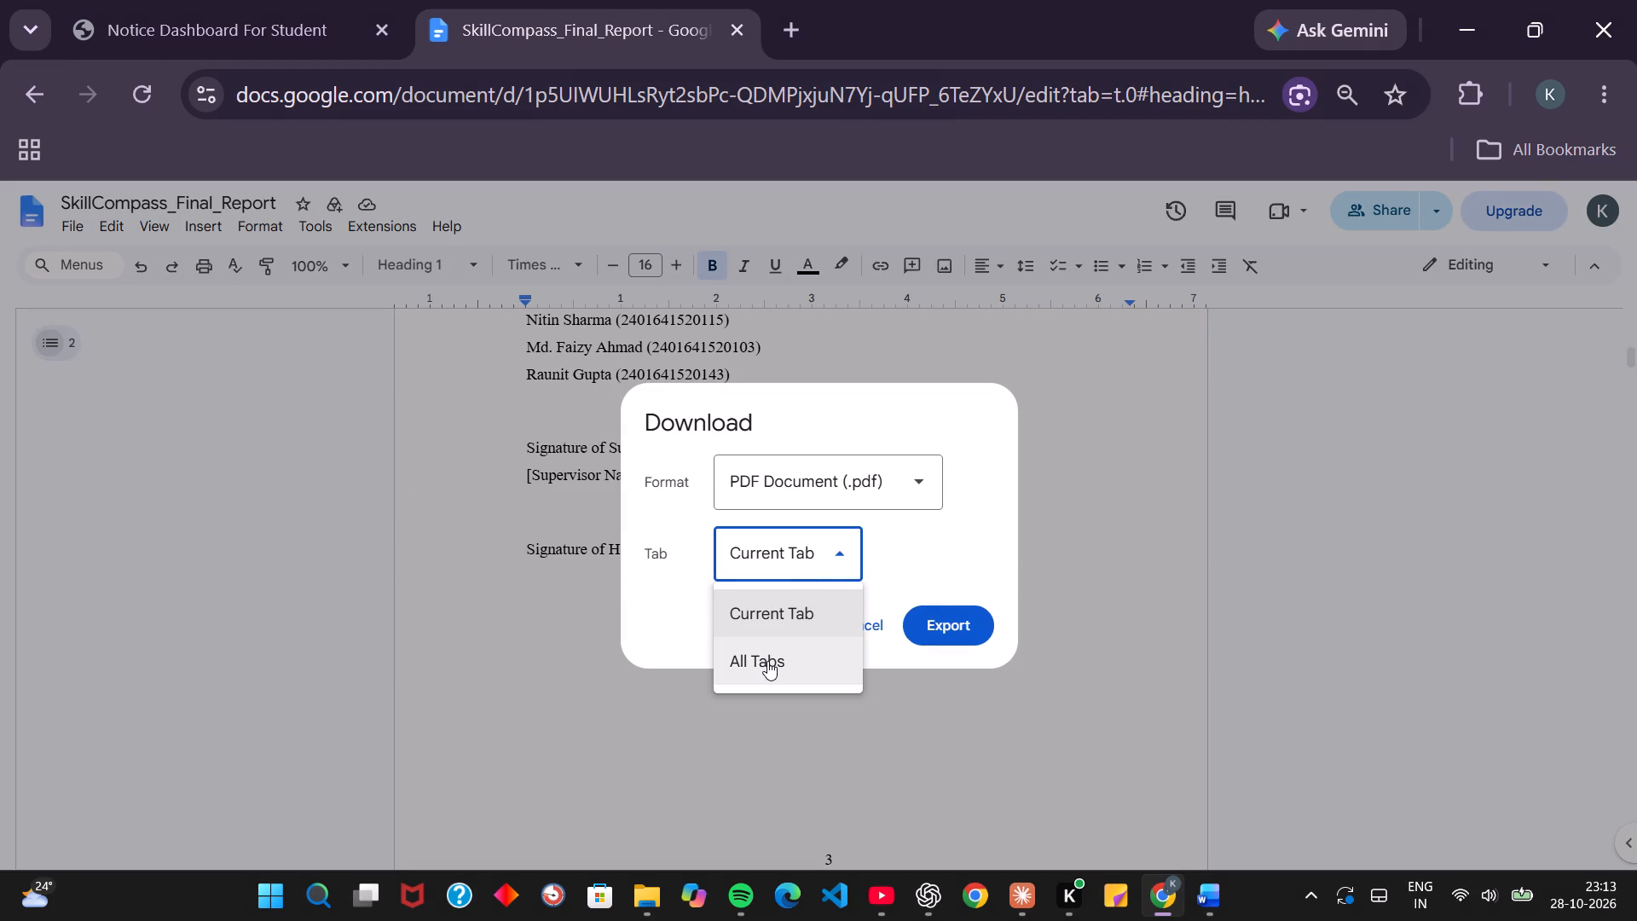
pyautogui.click(793, 599)
pyautogui.click(951, 628)
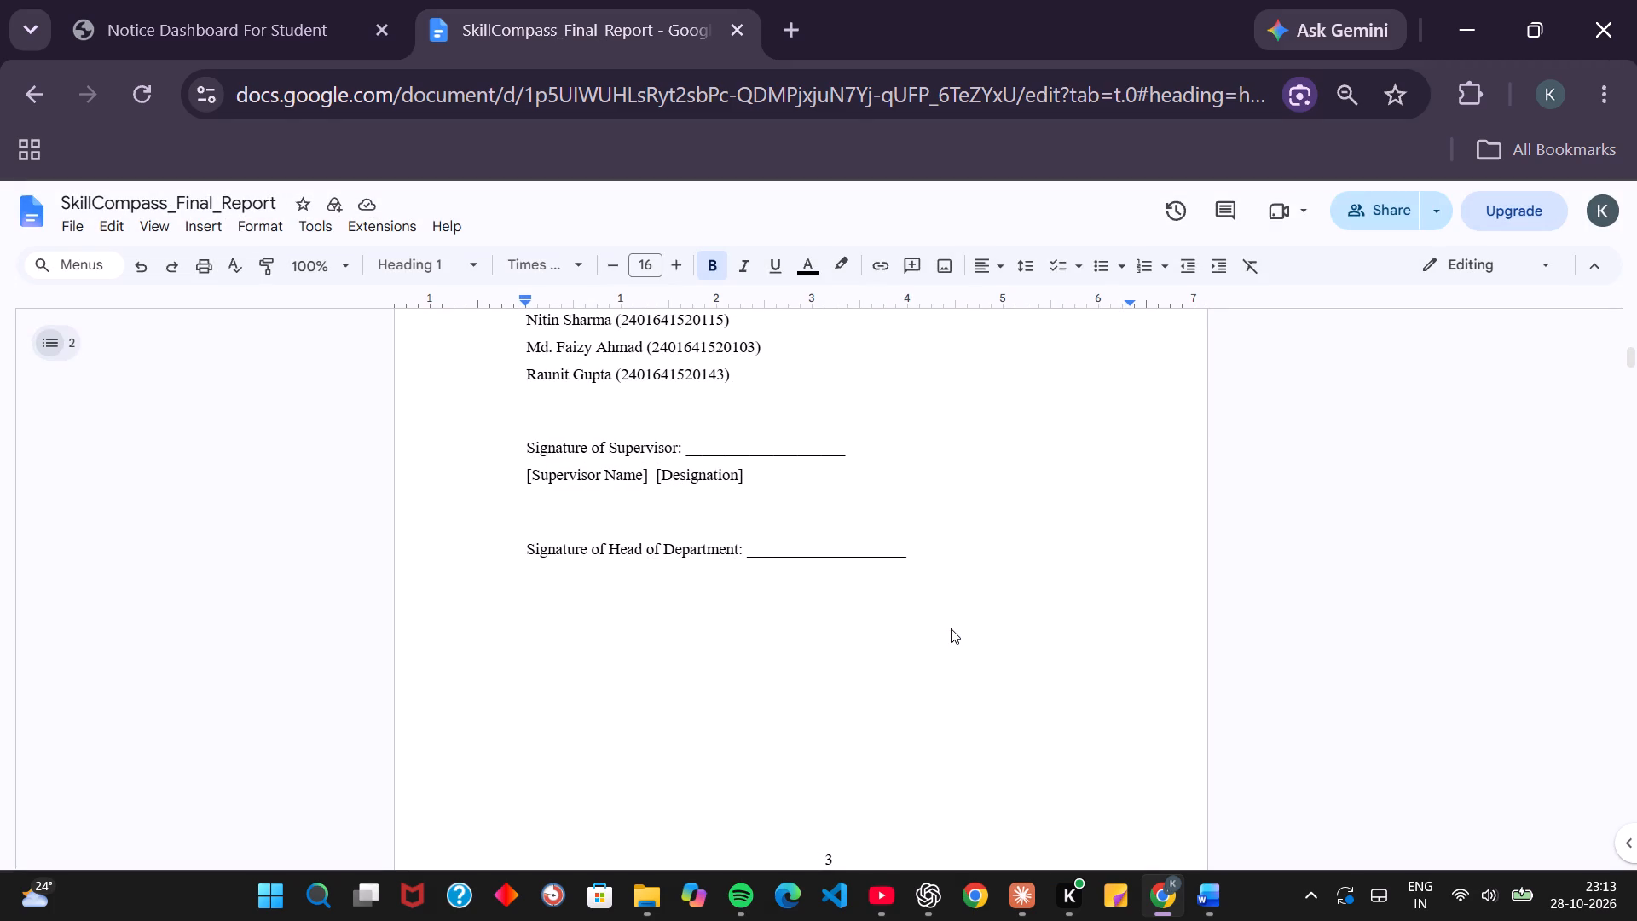
# Check the Downloads folder in File Explorer for the exported PDF, and return to the report.
pyautogui.scroll(3, 809, 456)
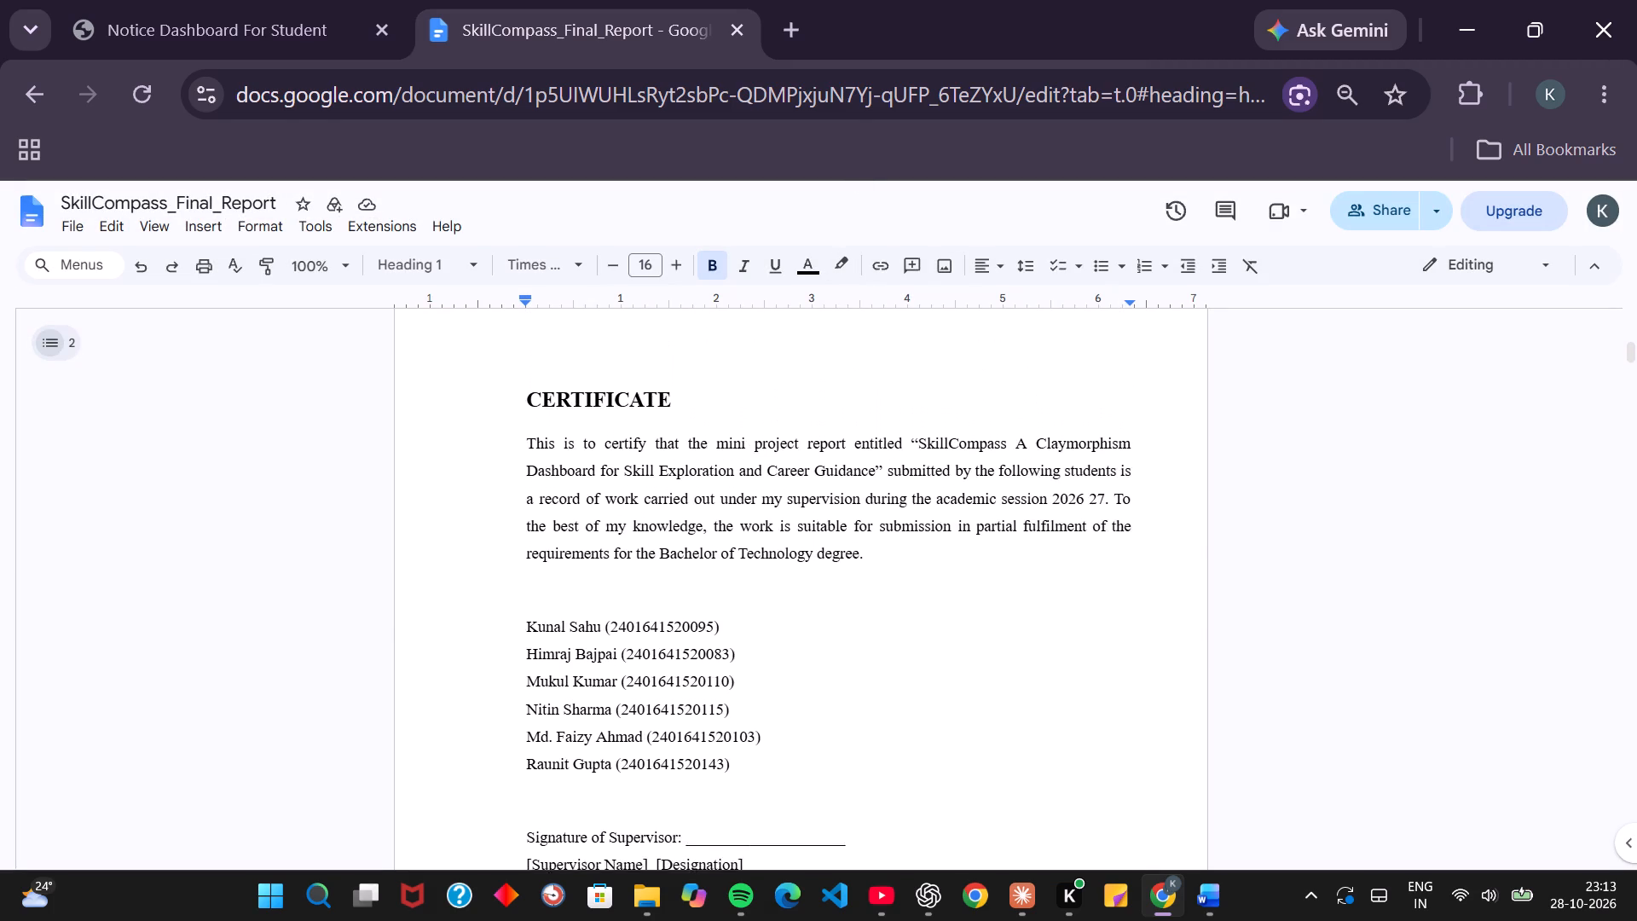
pyautogui.scroll(4, 809, 456)
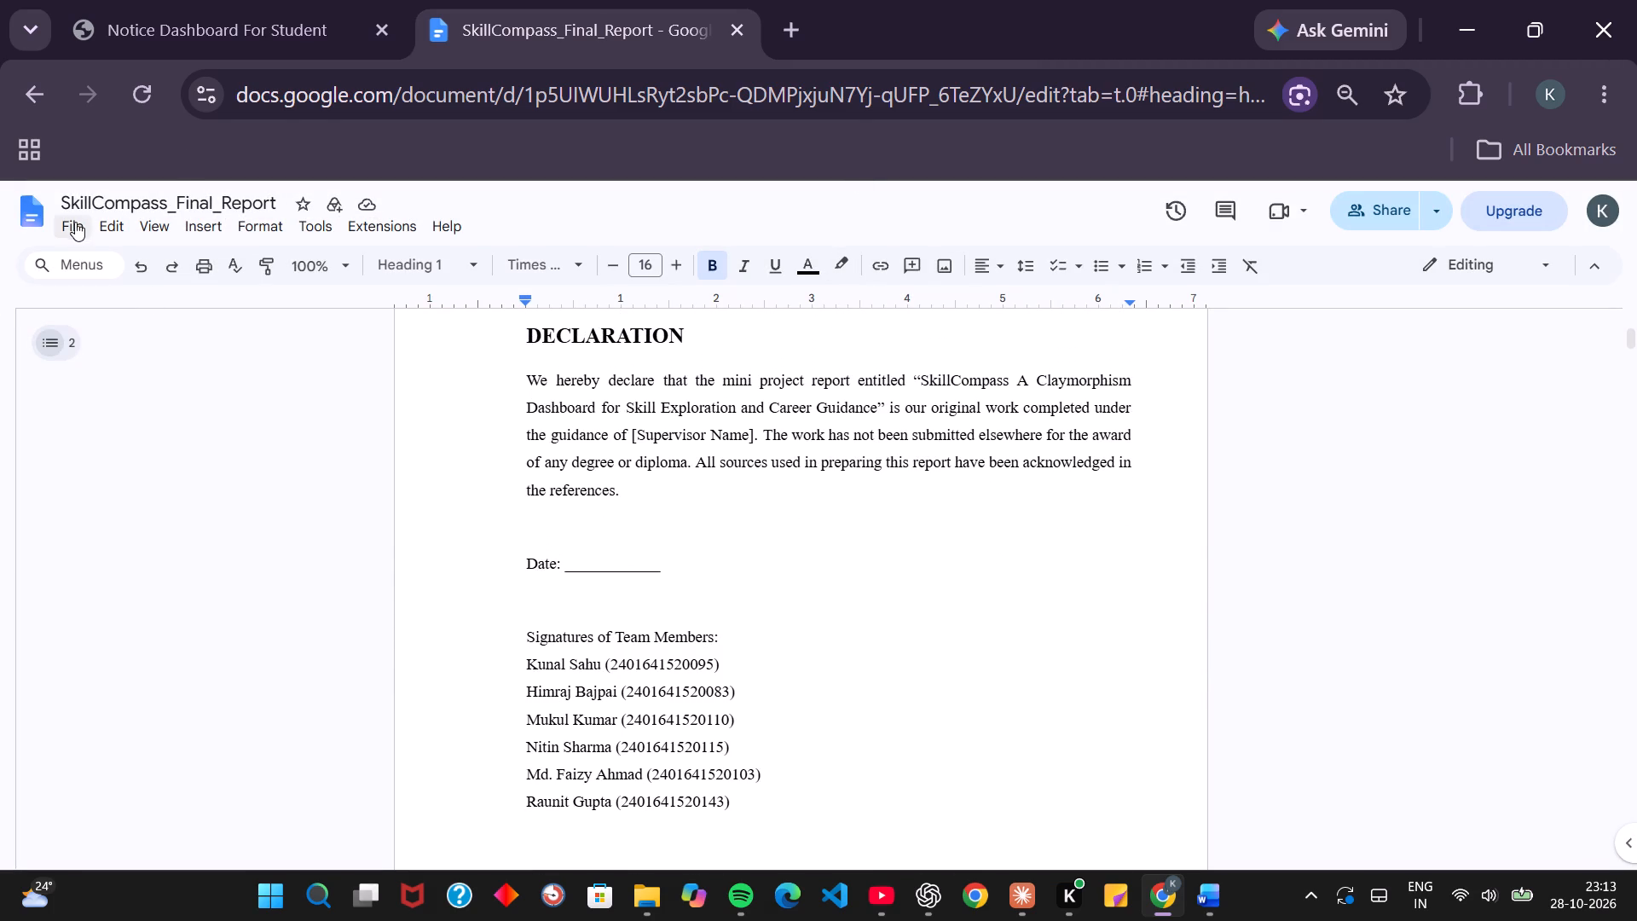
pyautogui.click(633, 912)
pyautogui.scroll(3, 458, 525)
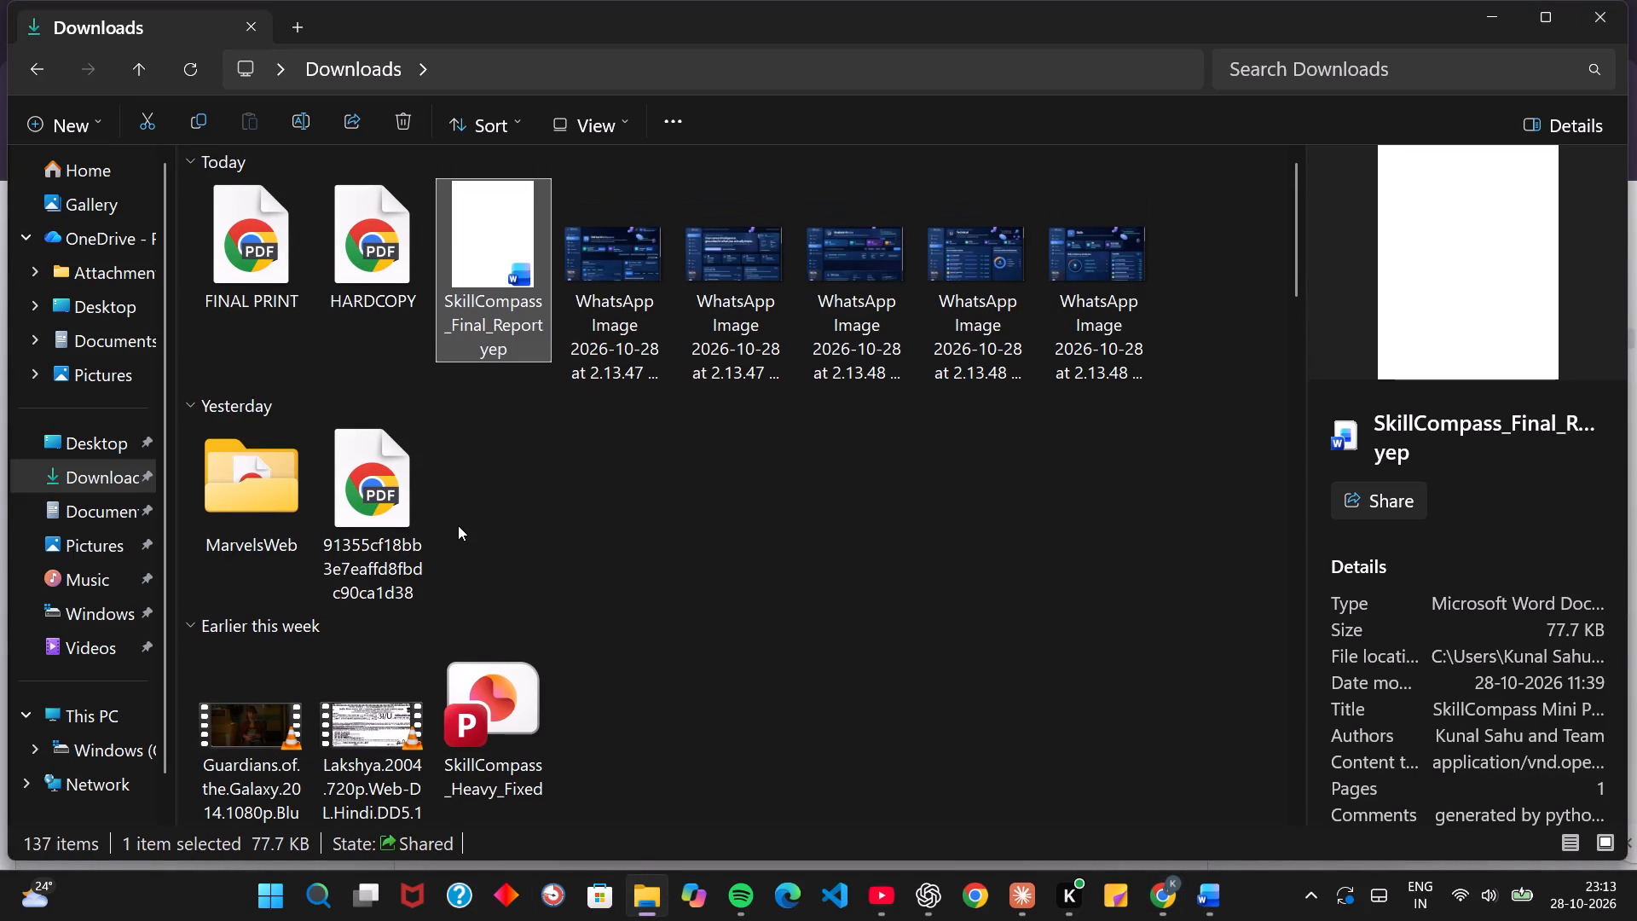
pyautogui.click(1491, 16)
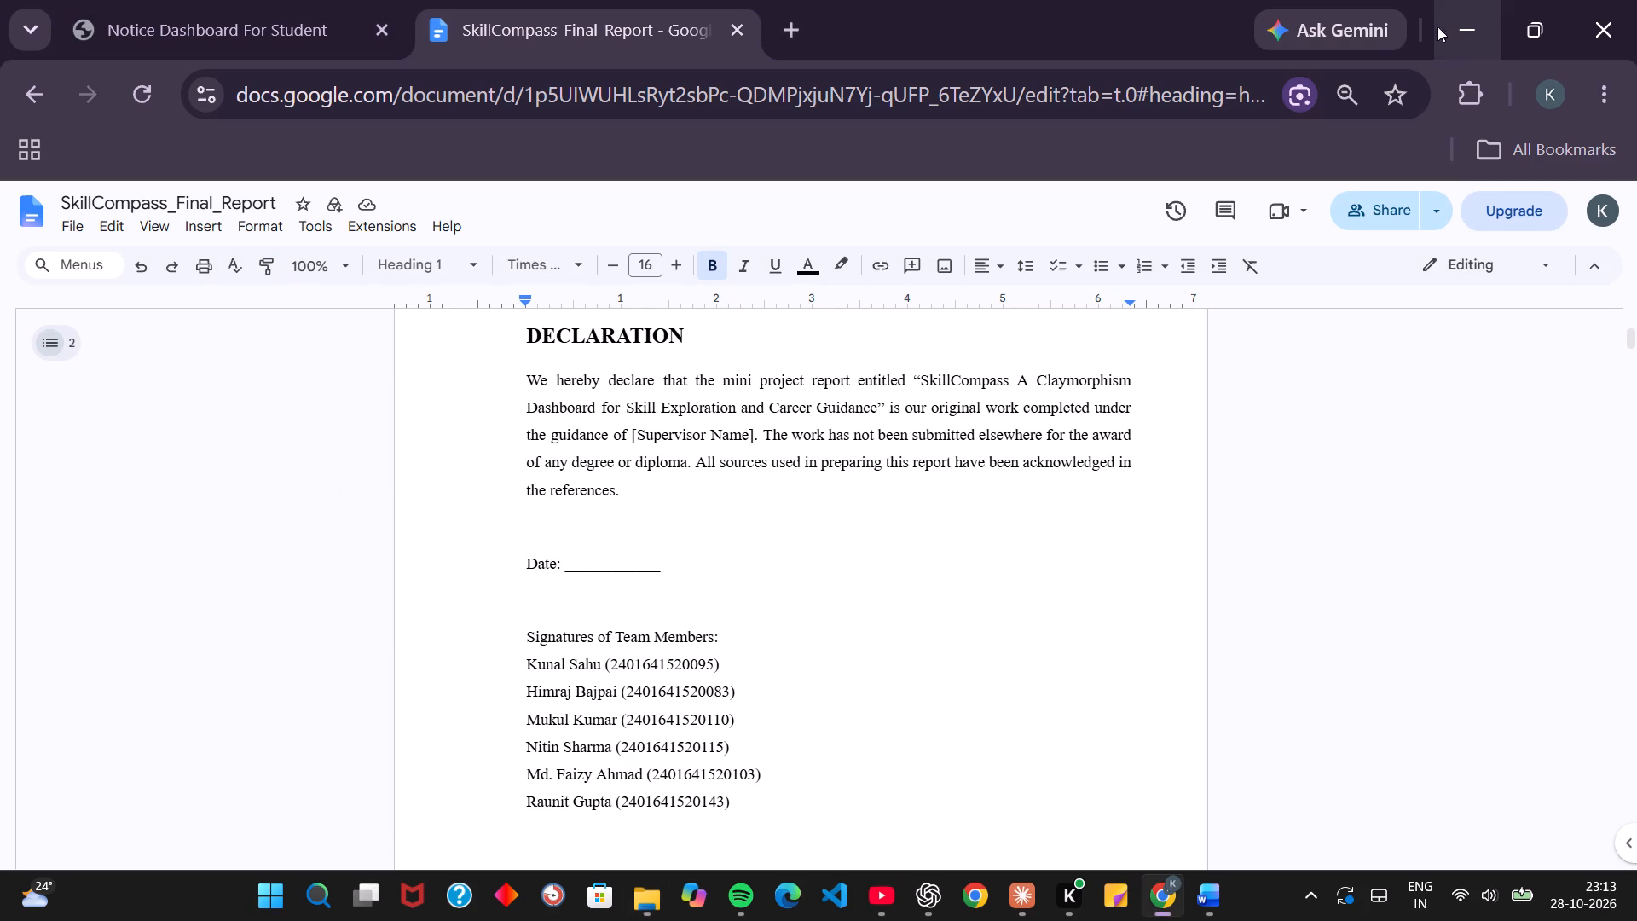
# Export all tabs of the report as a PDF document.
pyautogui.click(78, 231)
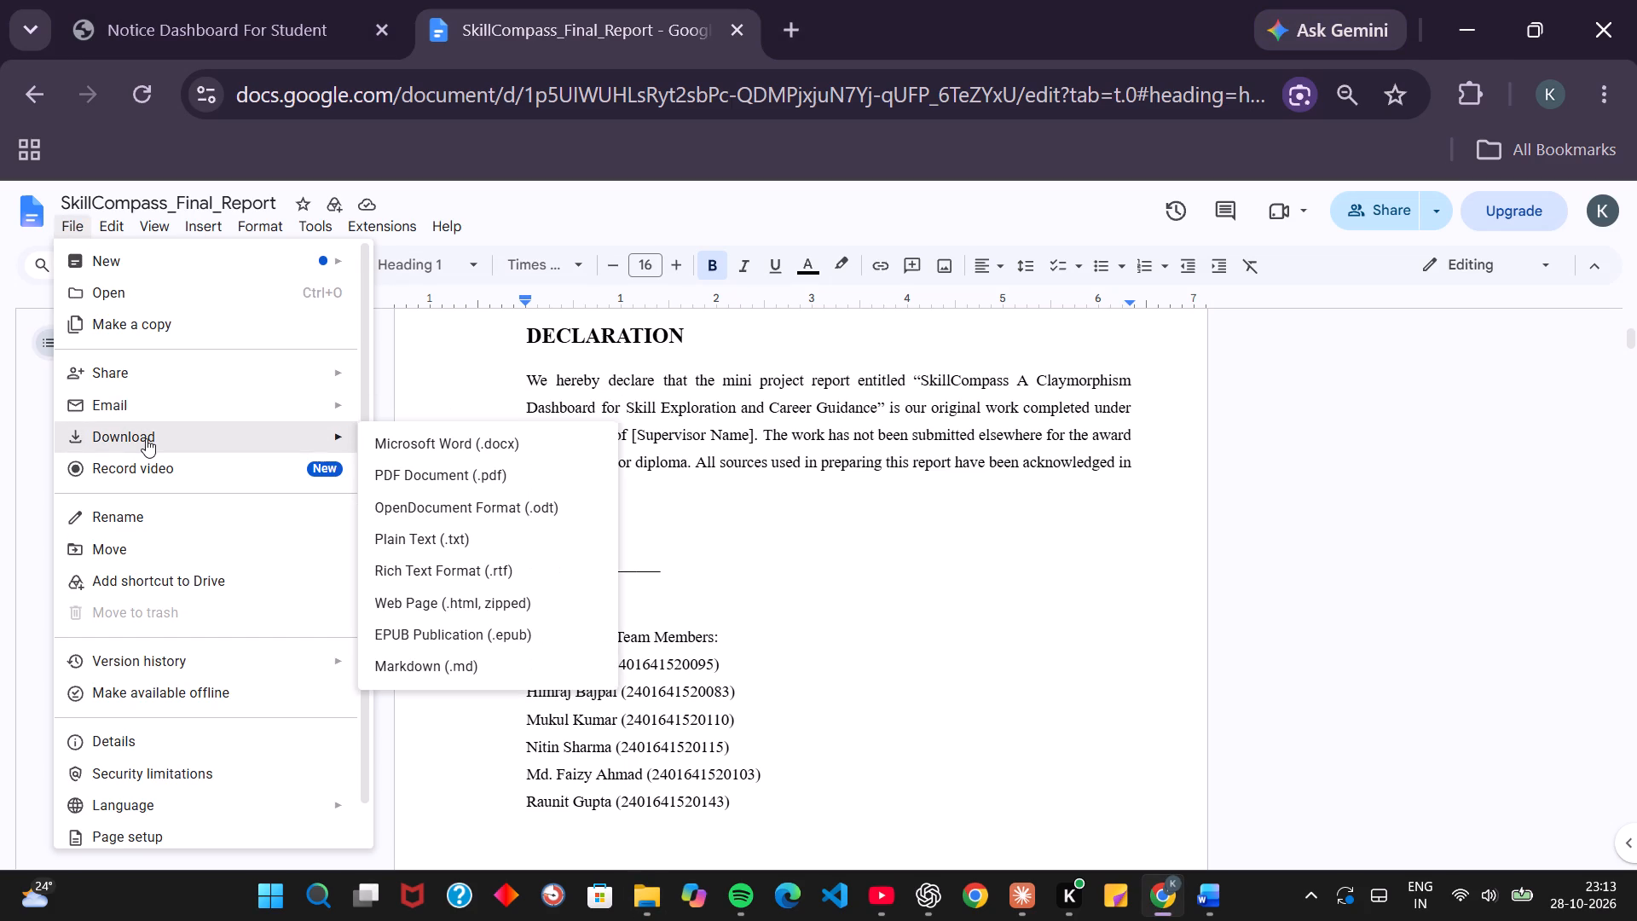
pyautogui.click(471, 474)
pyautogui.click(766, 562)
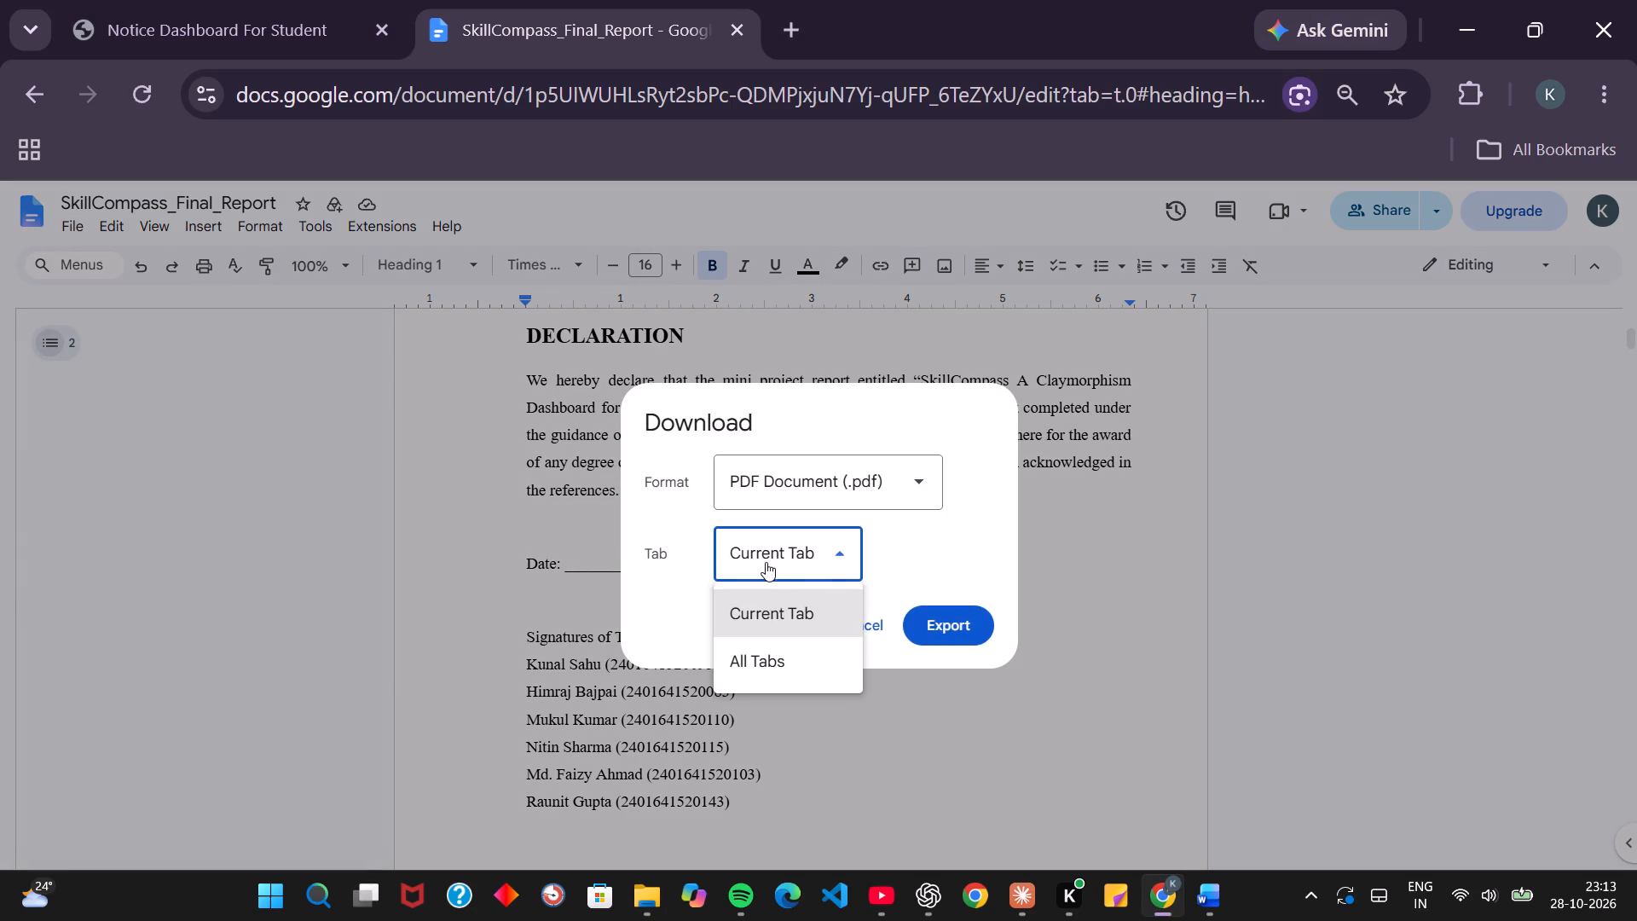
pyautogui.click(769, 653)
pyautogui.click(928, 628)
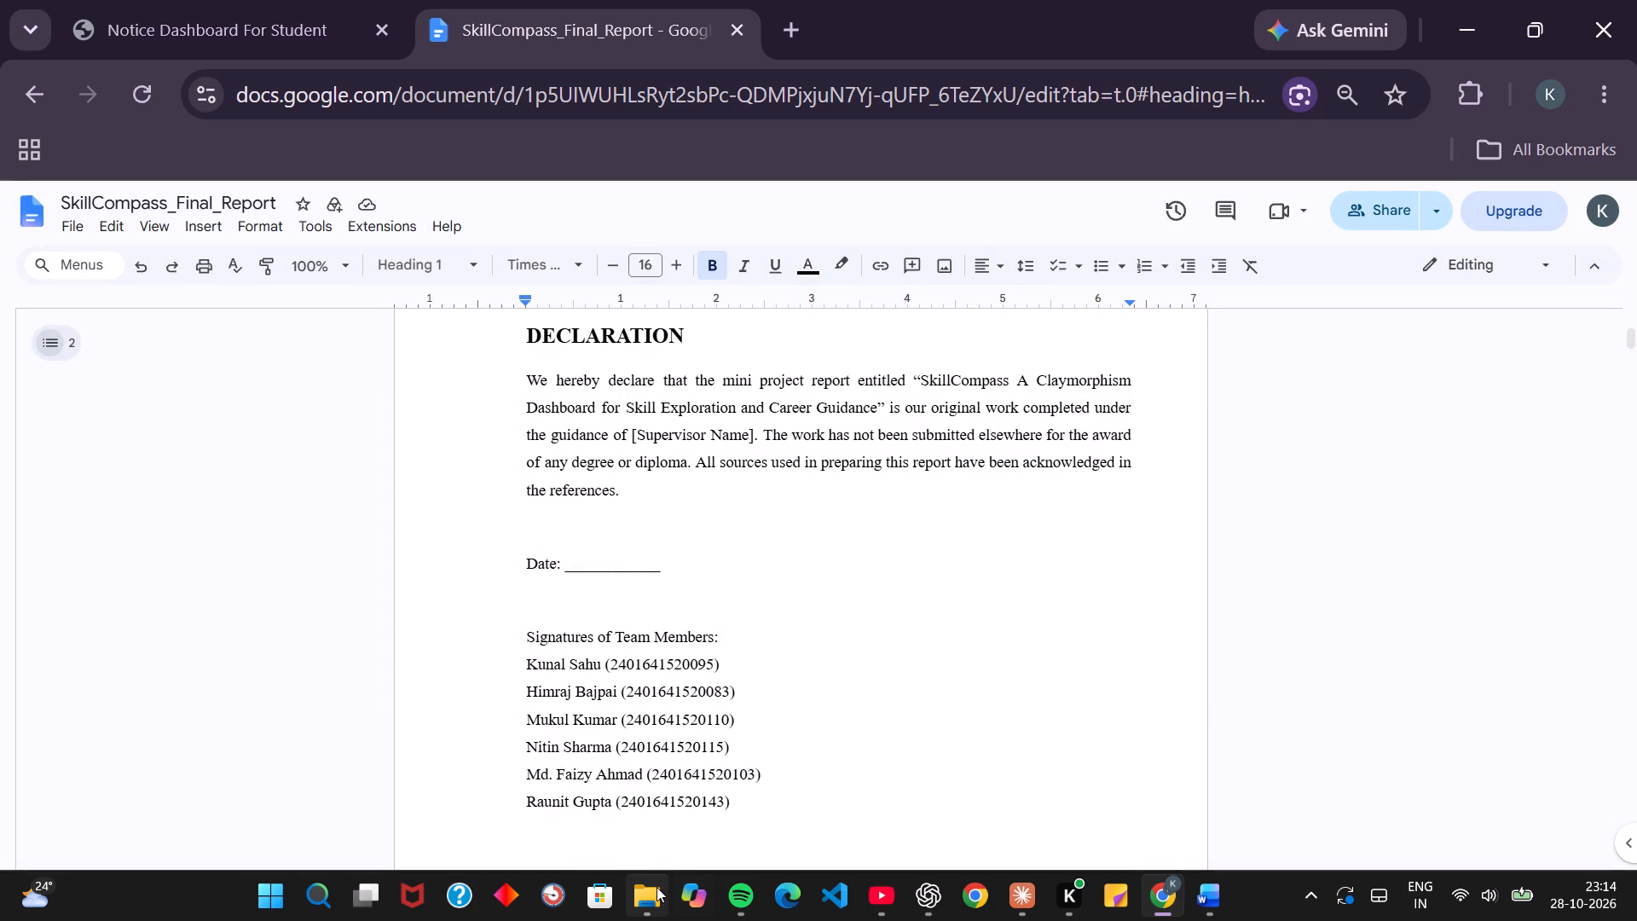
# Check the Downloads folder in File Explorer and the browser's recent download history for the exported report PDF.
pyautogui.click(657, 887)
pyautogui.scroll(3, 651, 559)
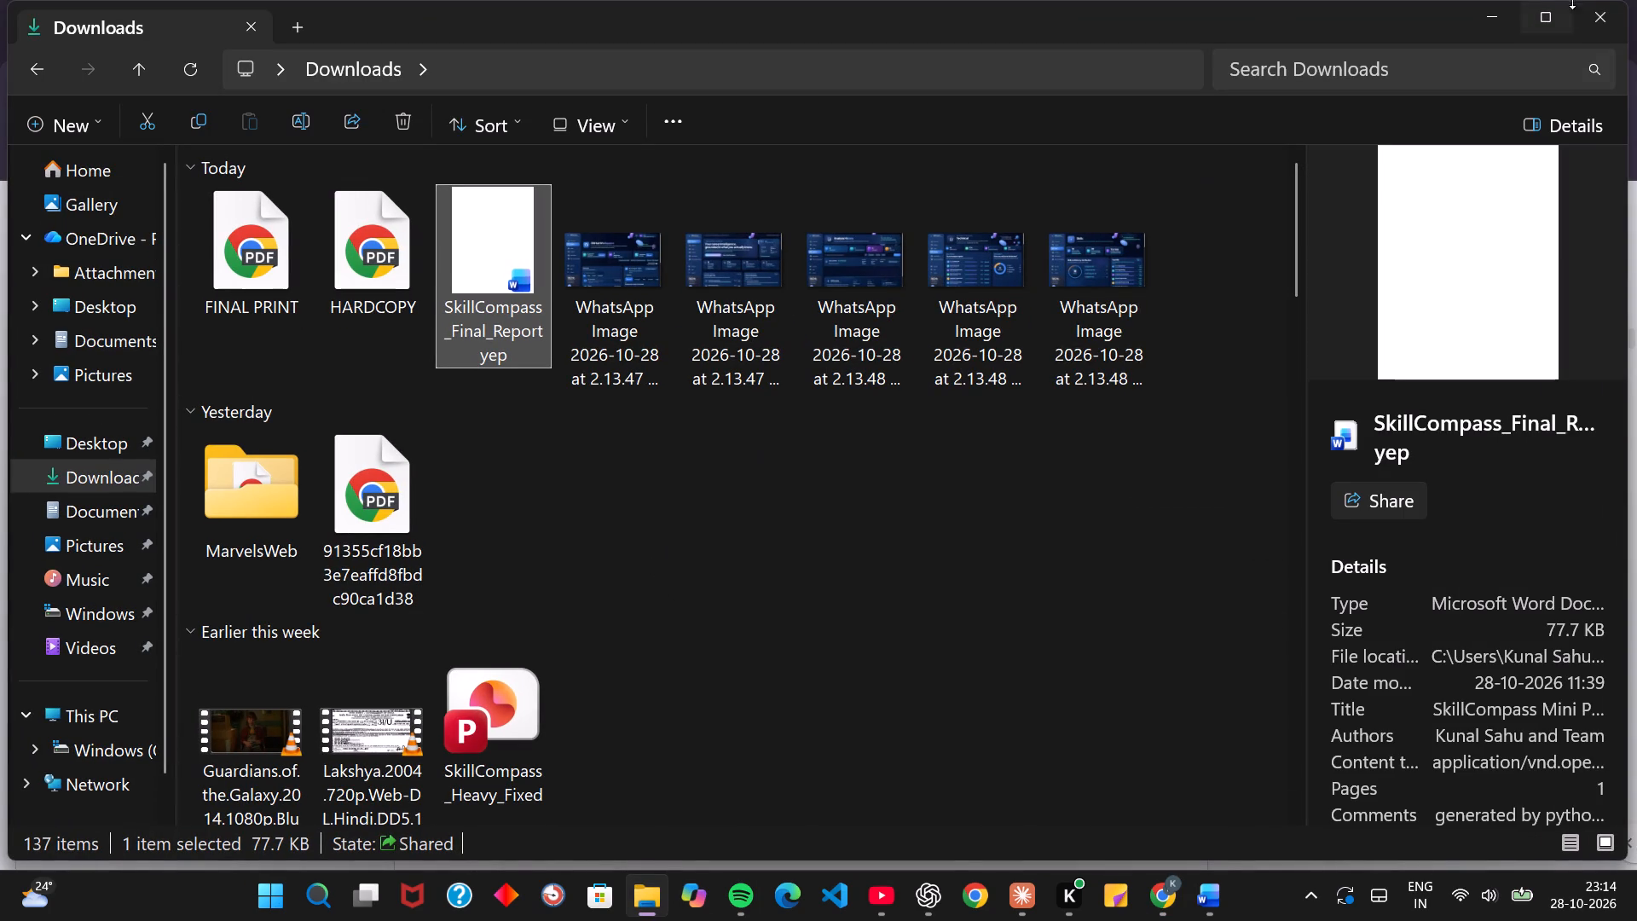
pyautogui.click(1509, 21)
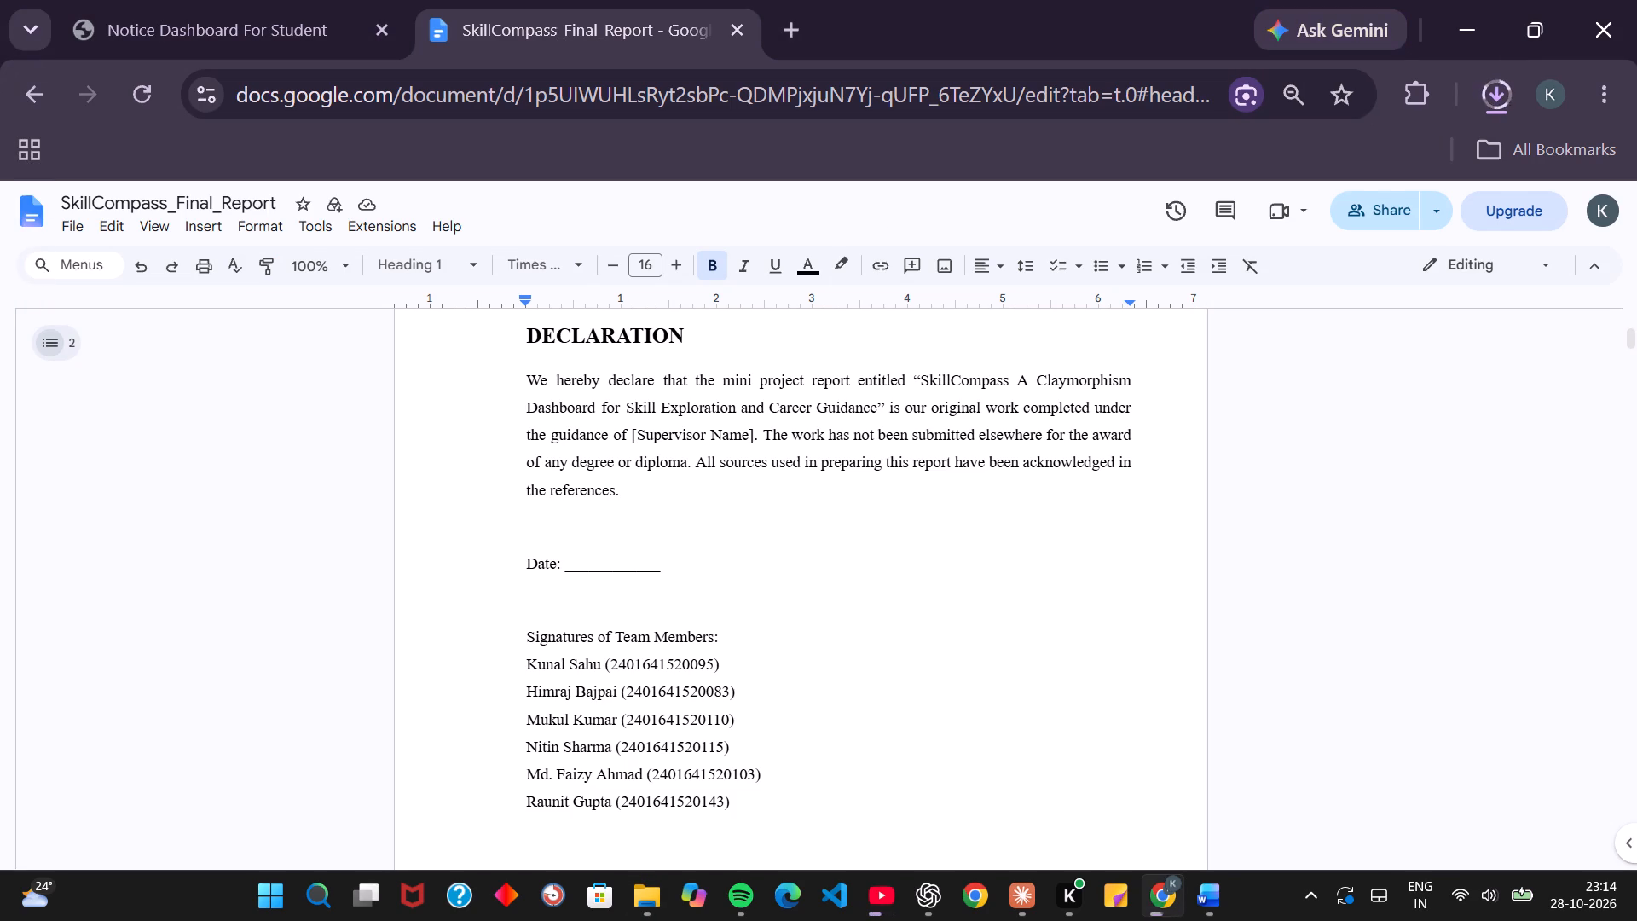
pyautogui.click(1514, 93)
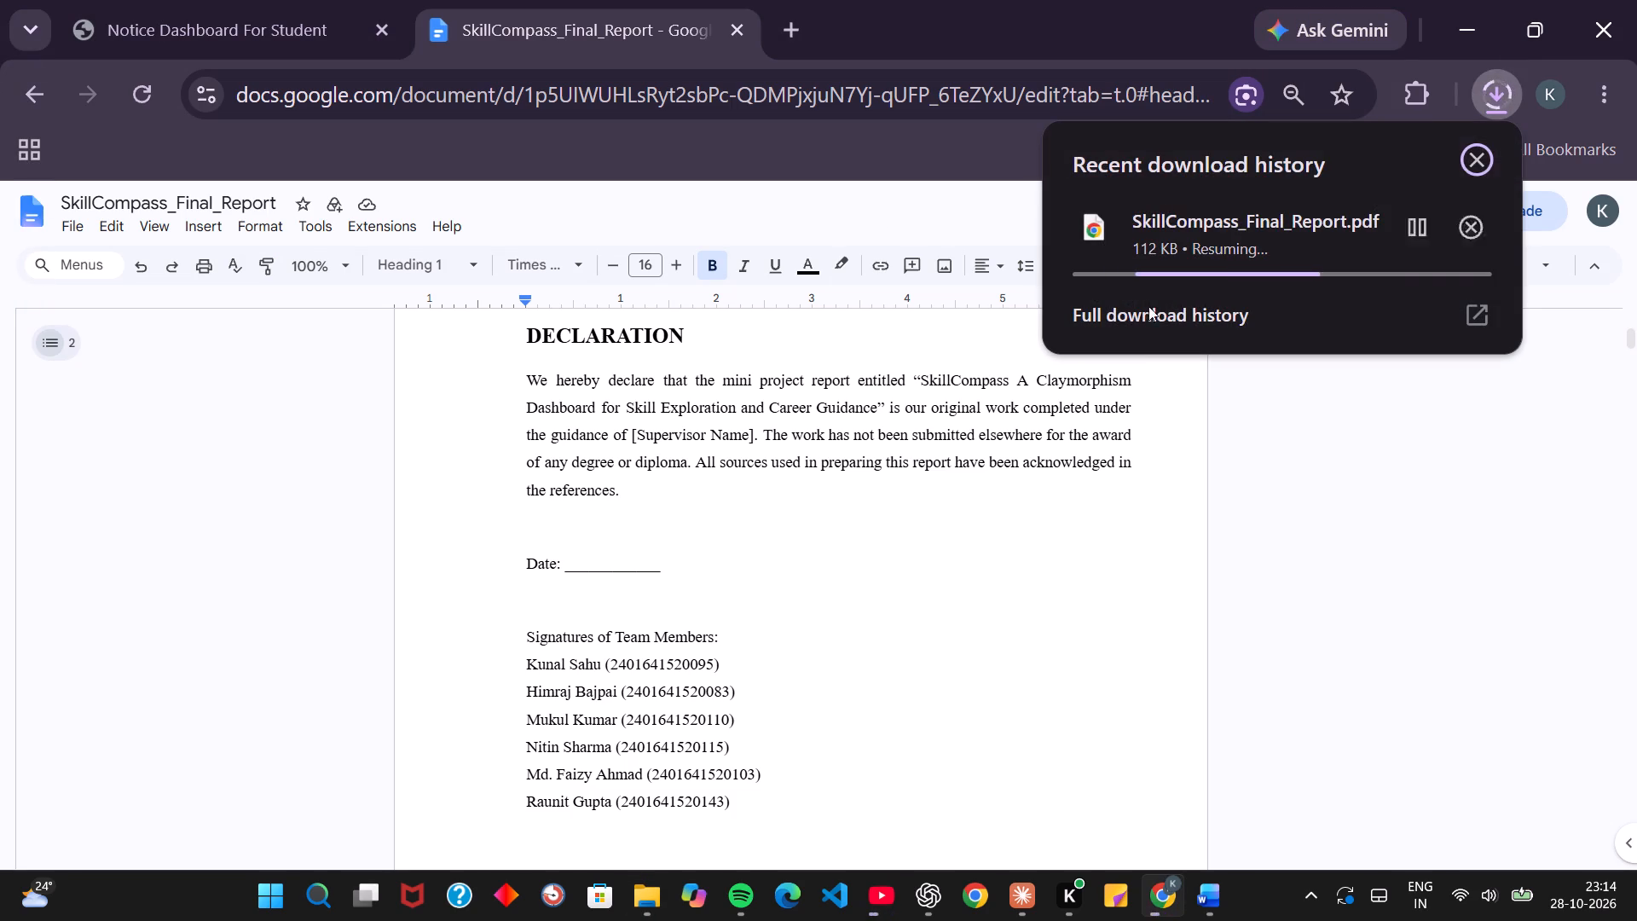
# Open the browser's full download history to check on the SkillCompass_Final_Report.pdf download.
pyautogui.click(1166, 328)
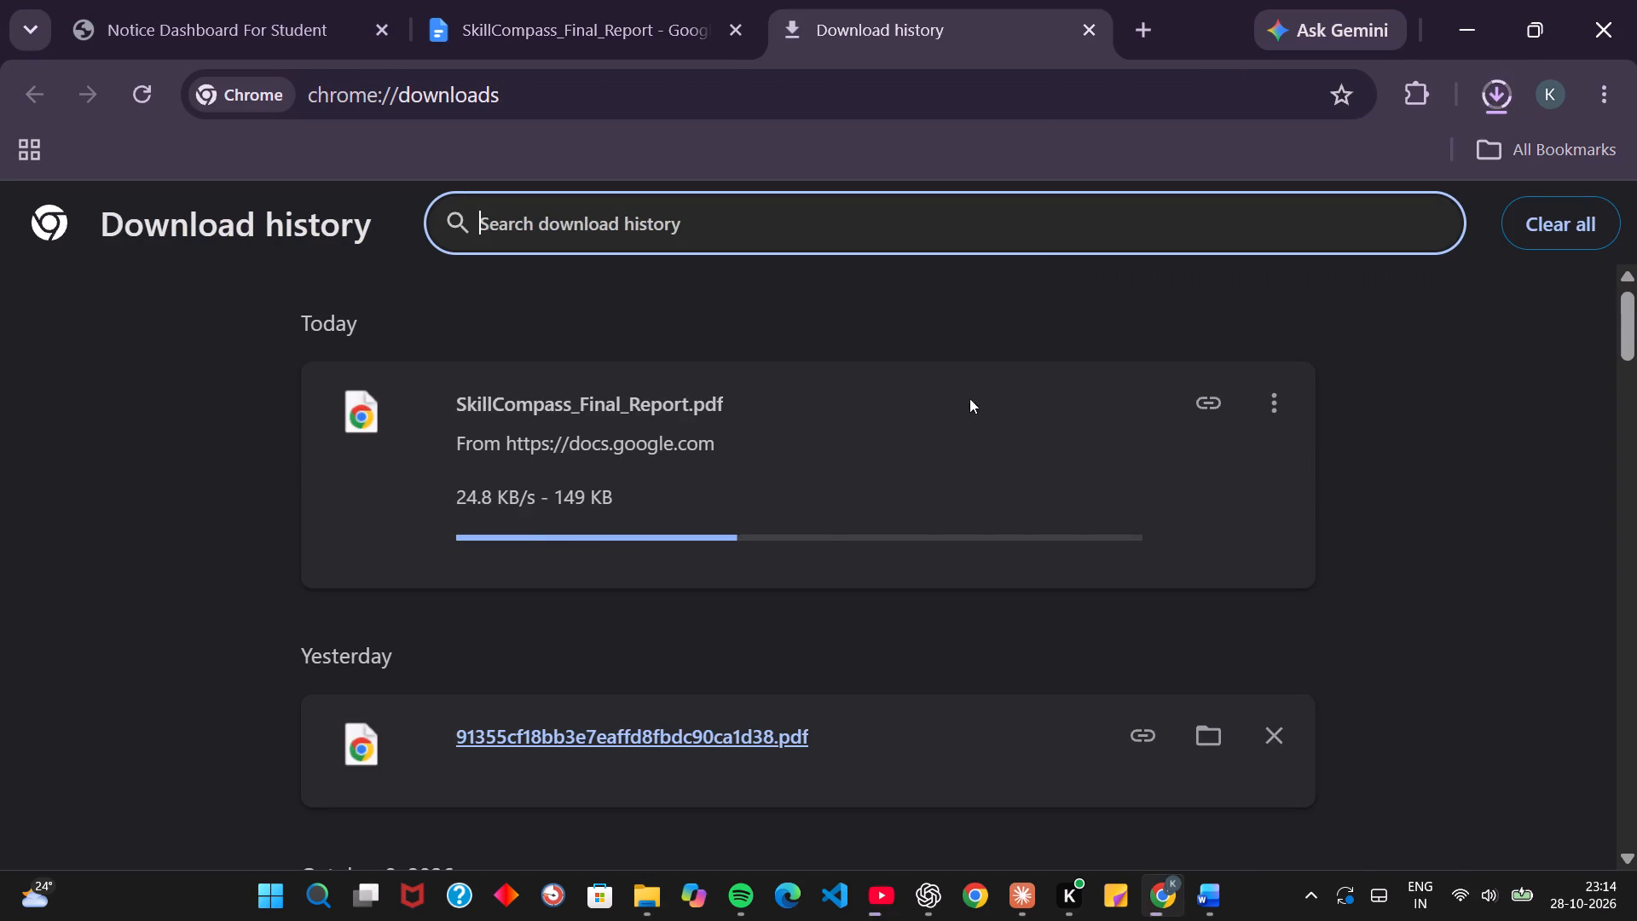
pyautogui.scroll(-1, 775, 510)
pyautogui.scroll(2, 775, 510)
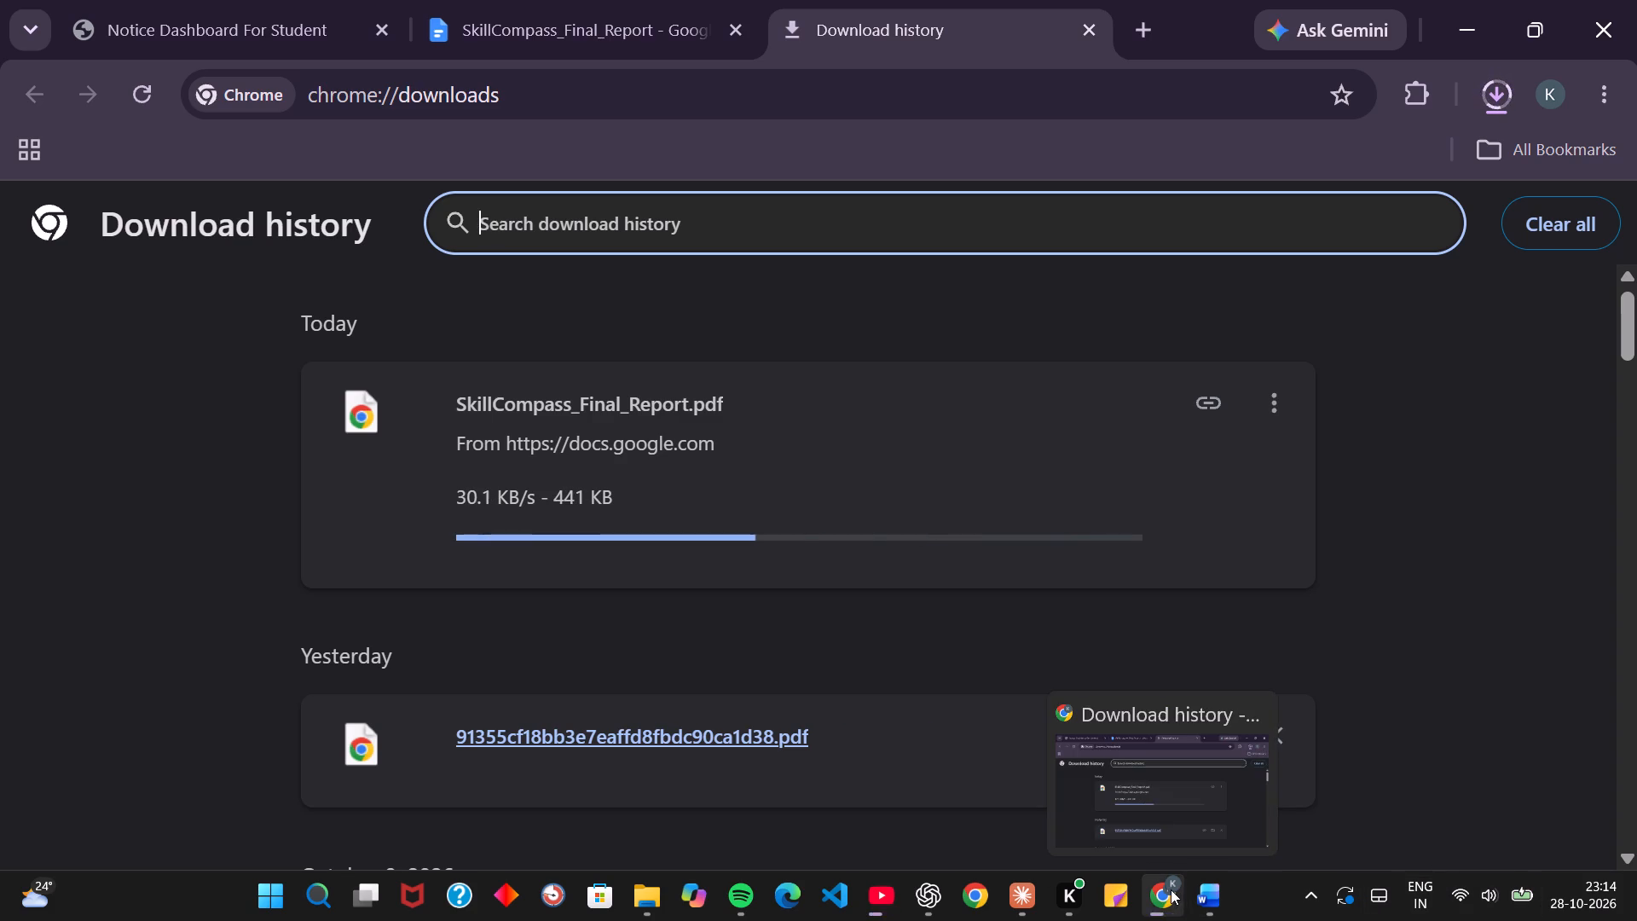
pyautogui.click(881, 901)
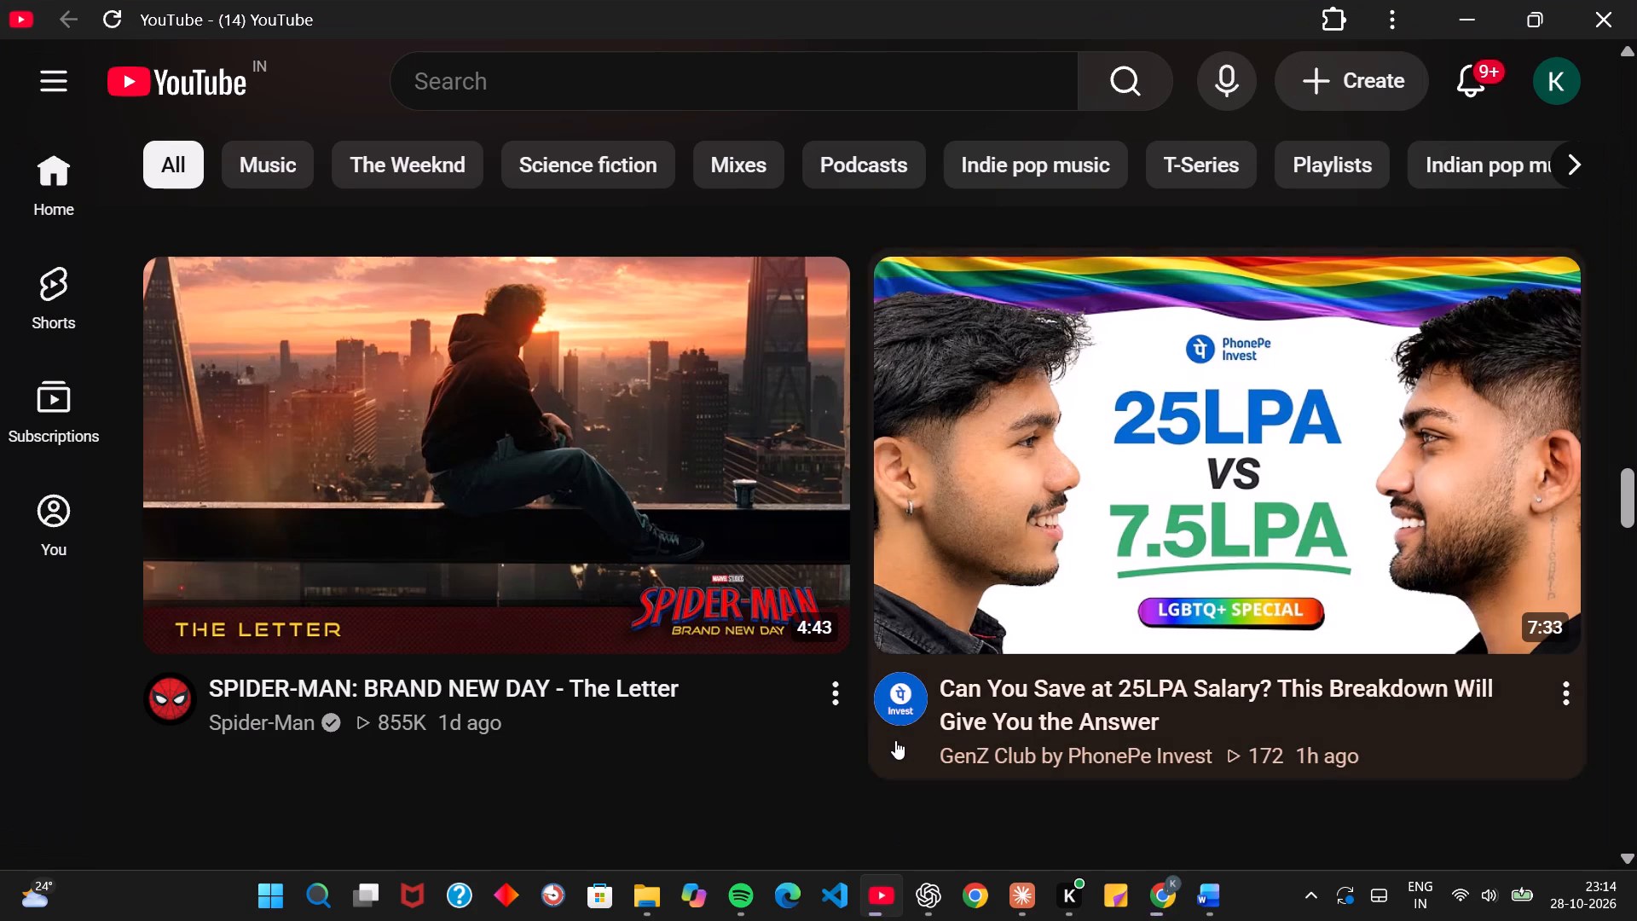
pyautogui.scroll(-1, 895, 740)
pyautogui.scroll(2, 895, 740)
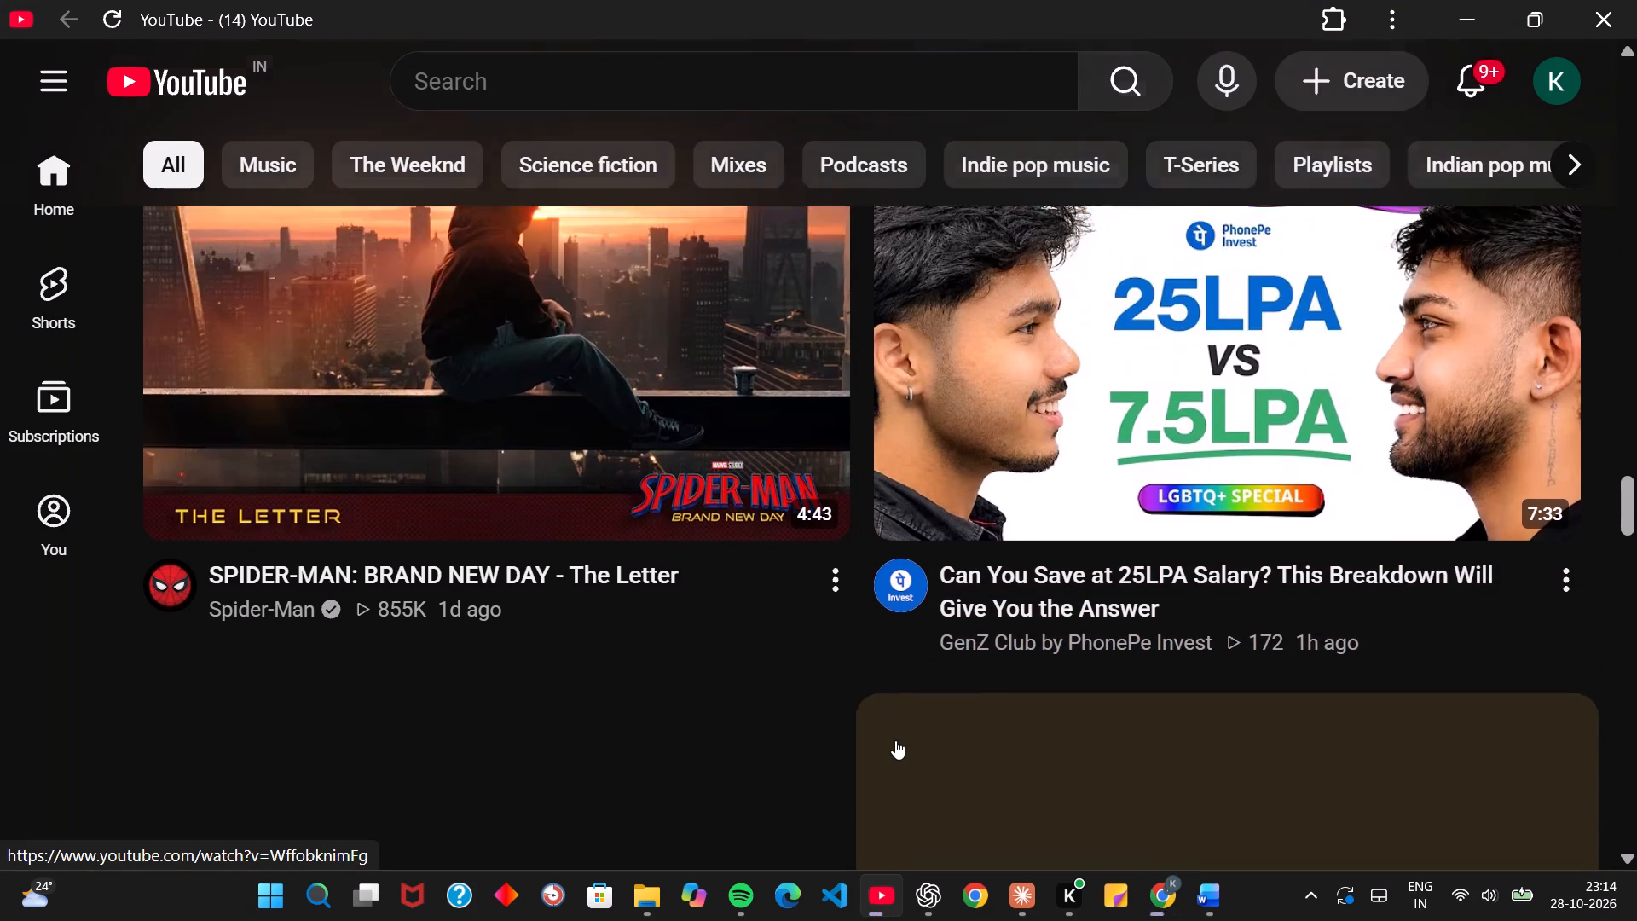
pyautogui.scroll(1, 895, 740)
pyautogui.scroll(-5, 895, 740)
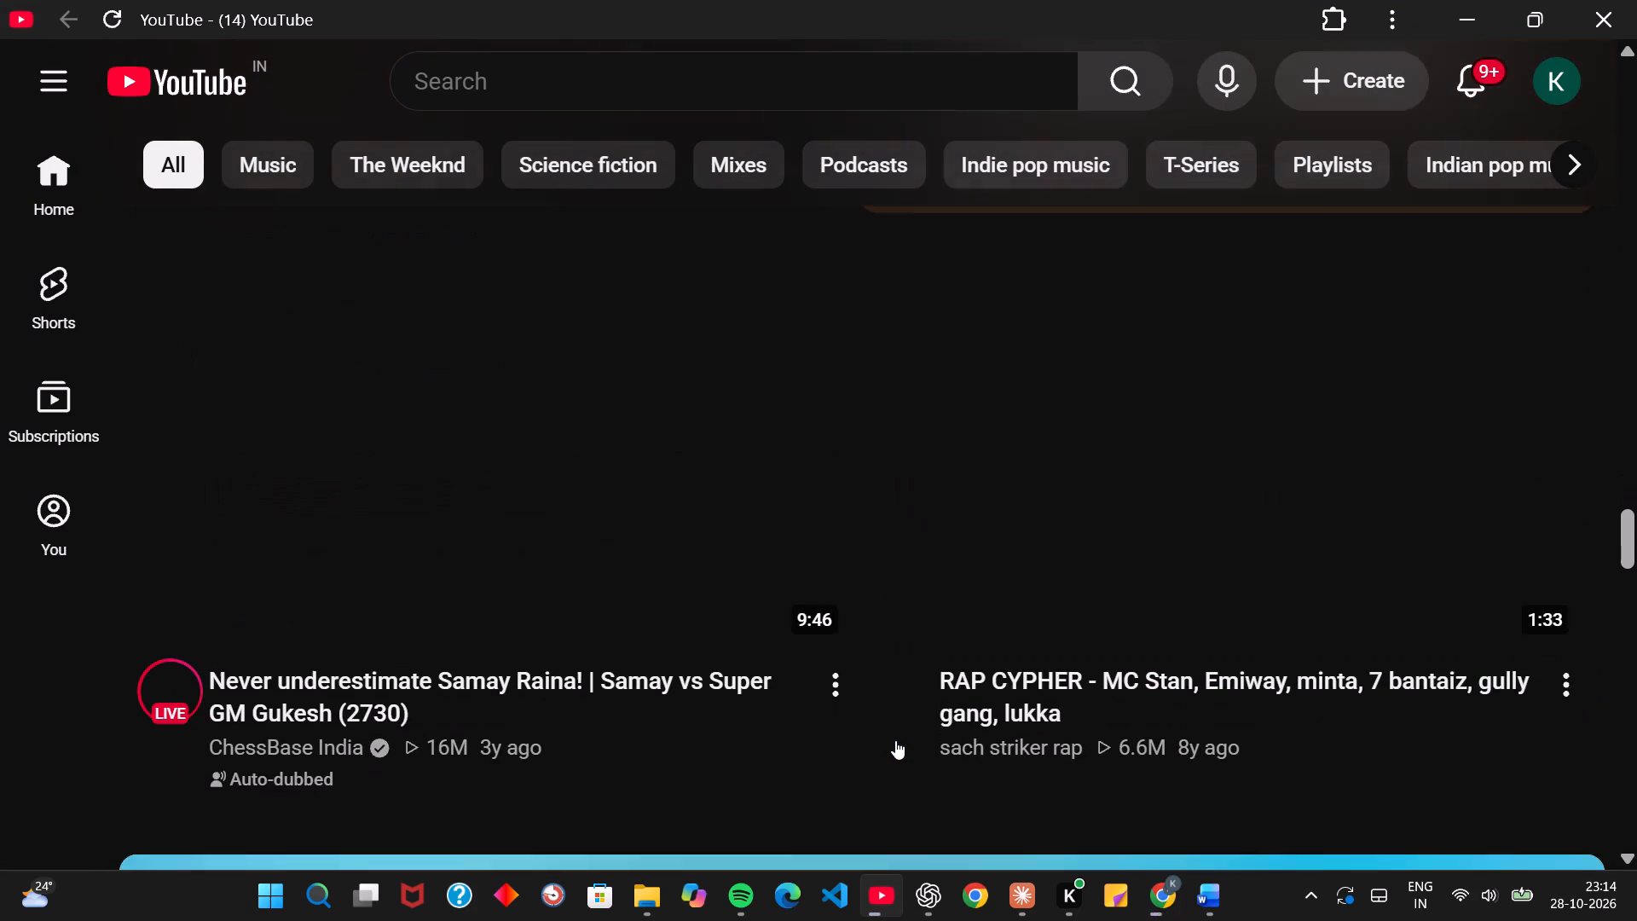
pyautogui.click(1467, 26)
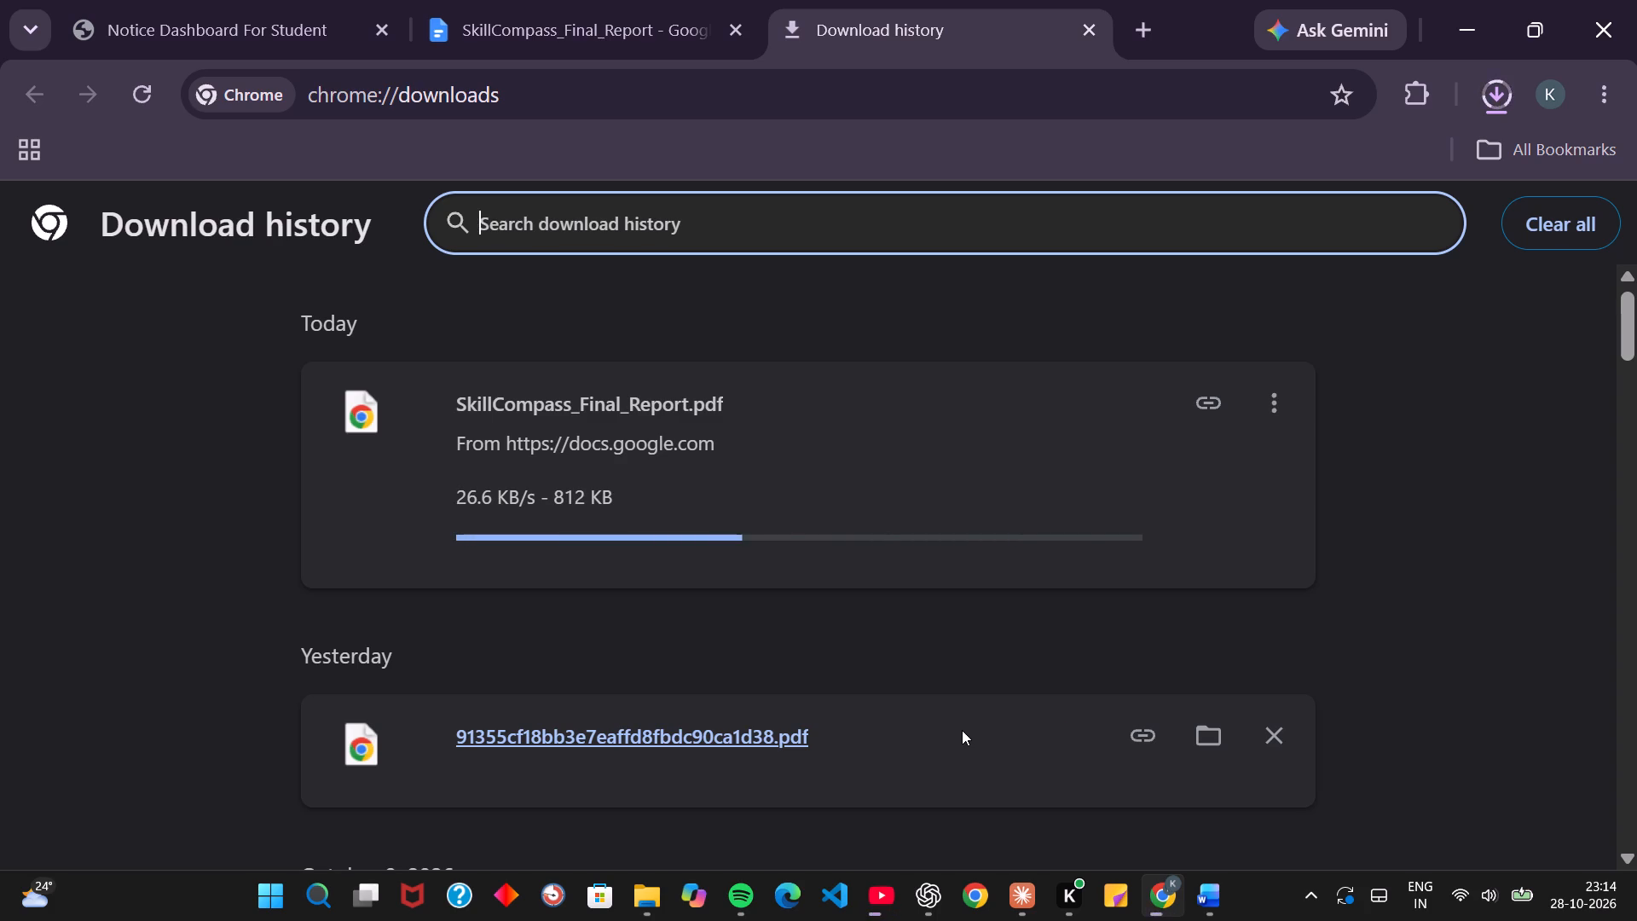
# Switch to Word and maximise the window of the SkillCompass_Final_Report yep document.
pyautogui.click(1169, 900)
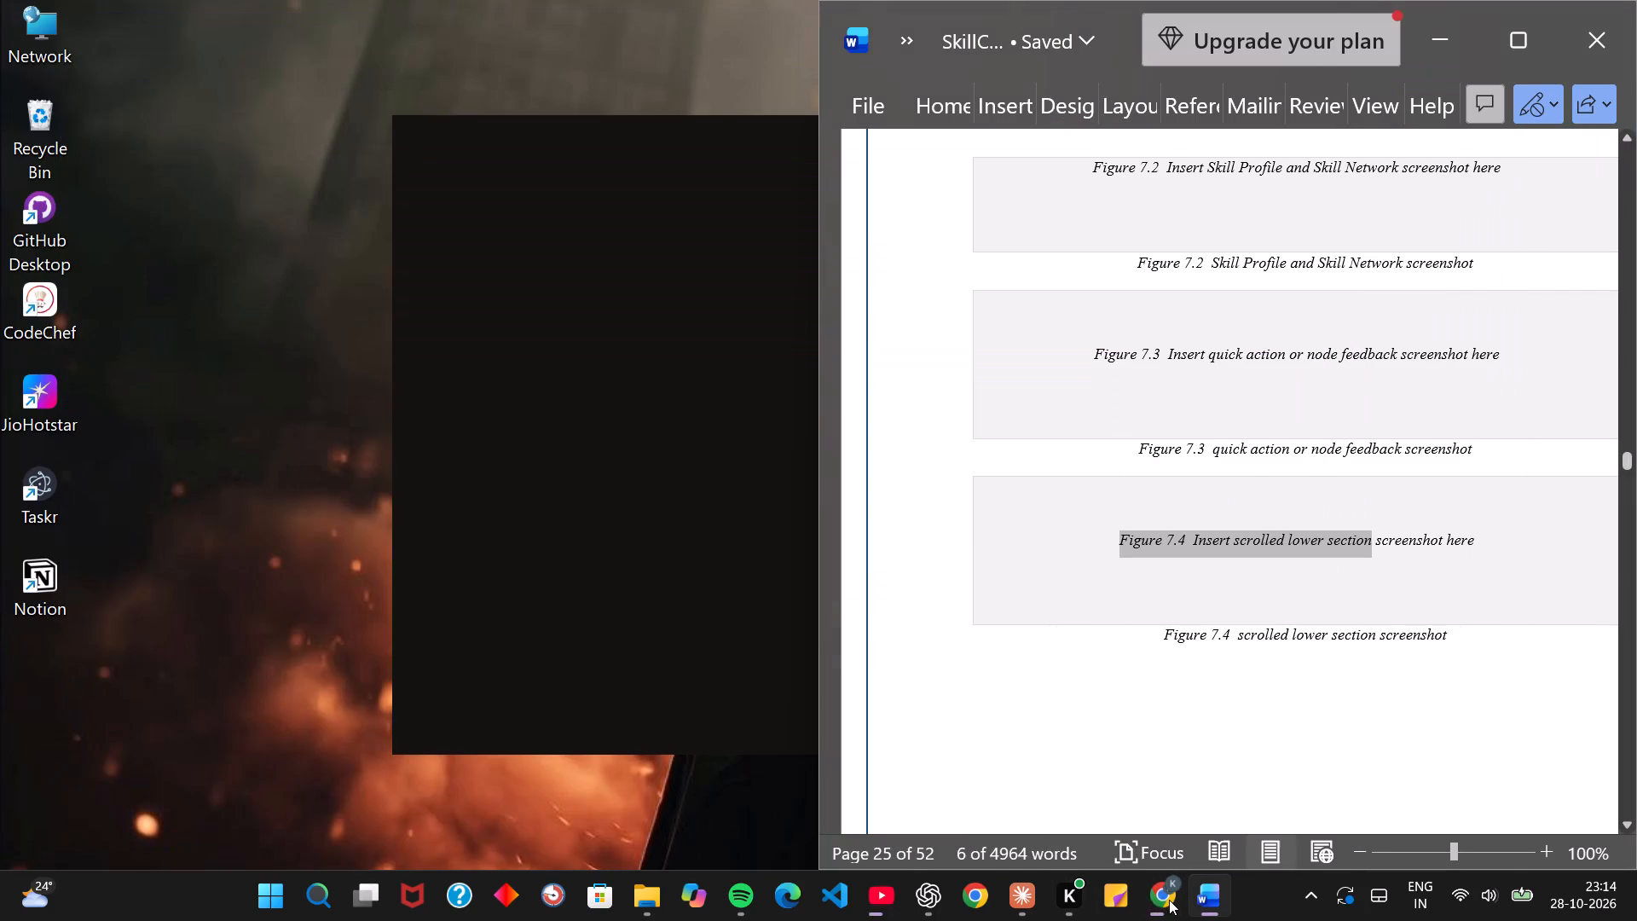
pyautogui.click(1519, 41)
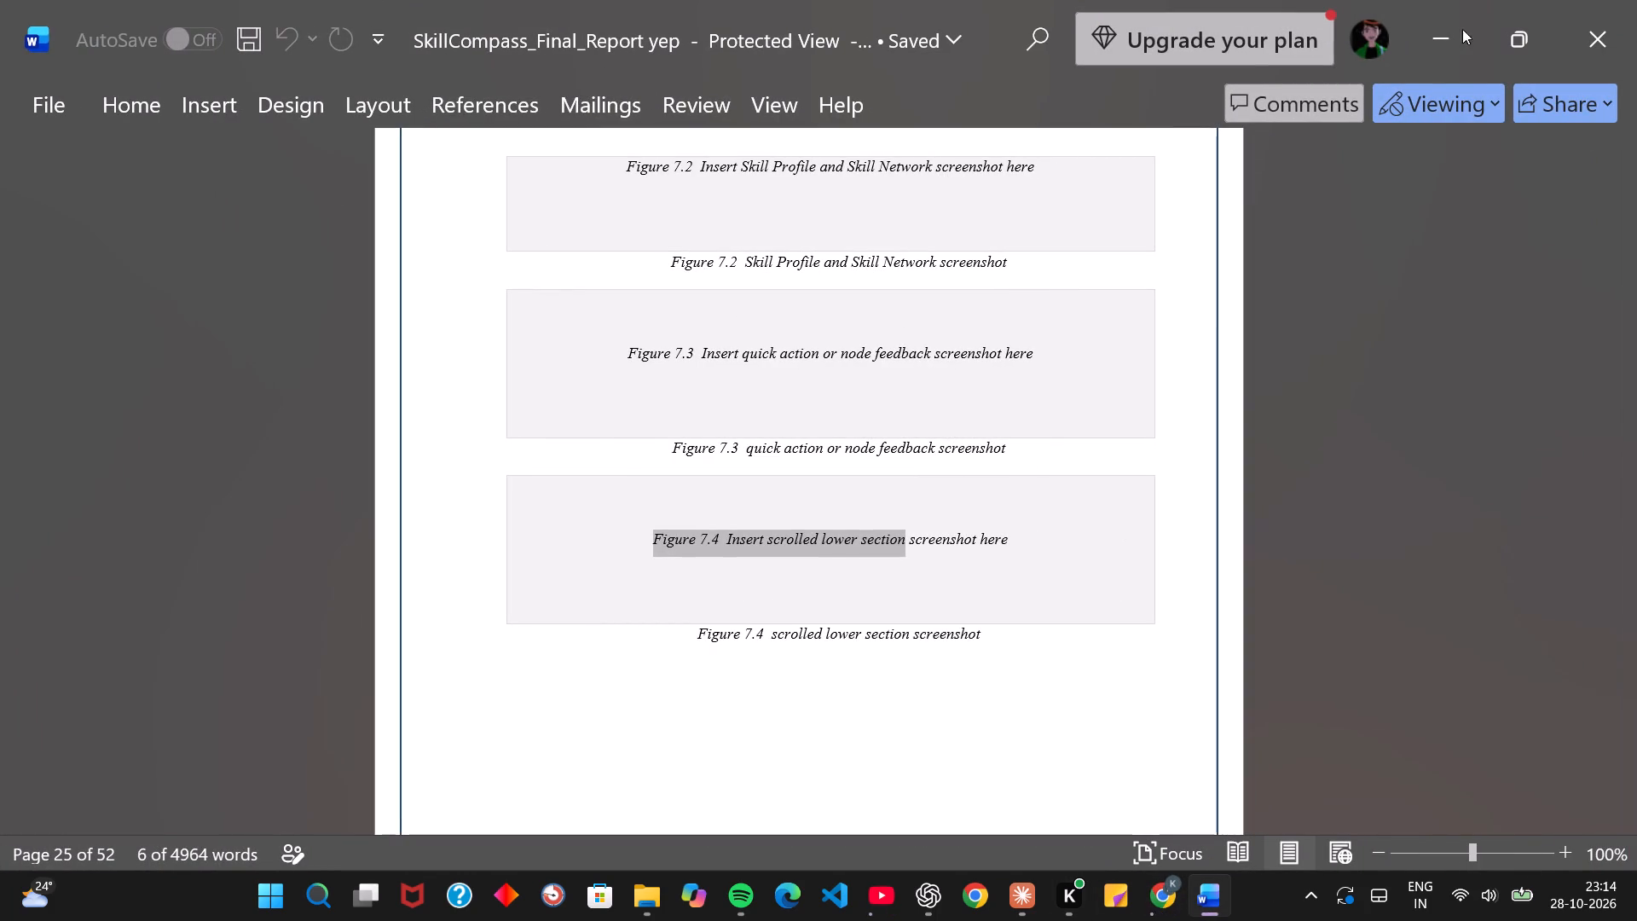
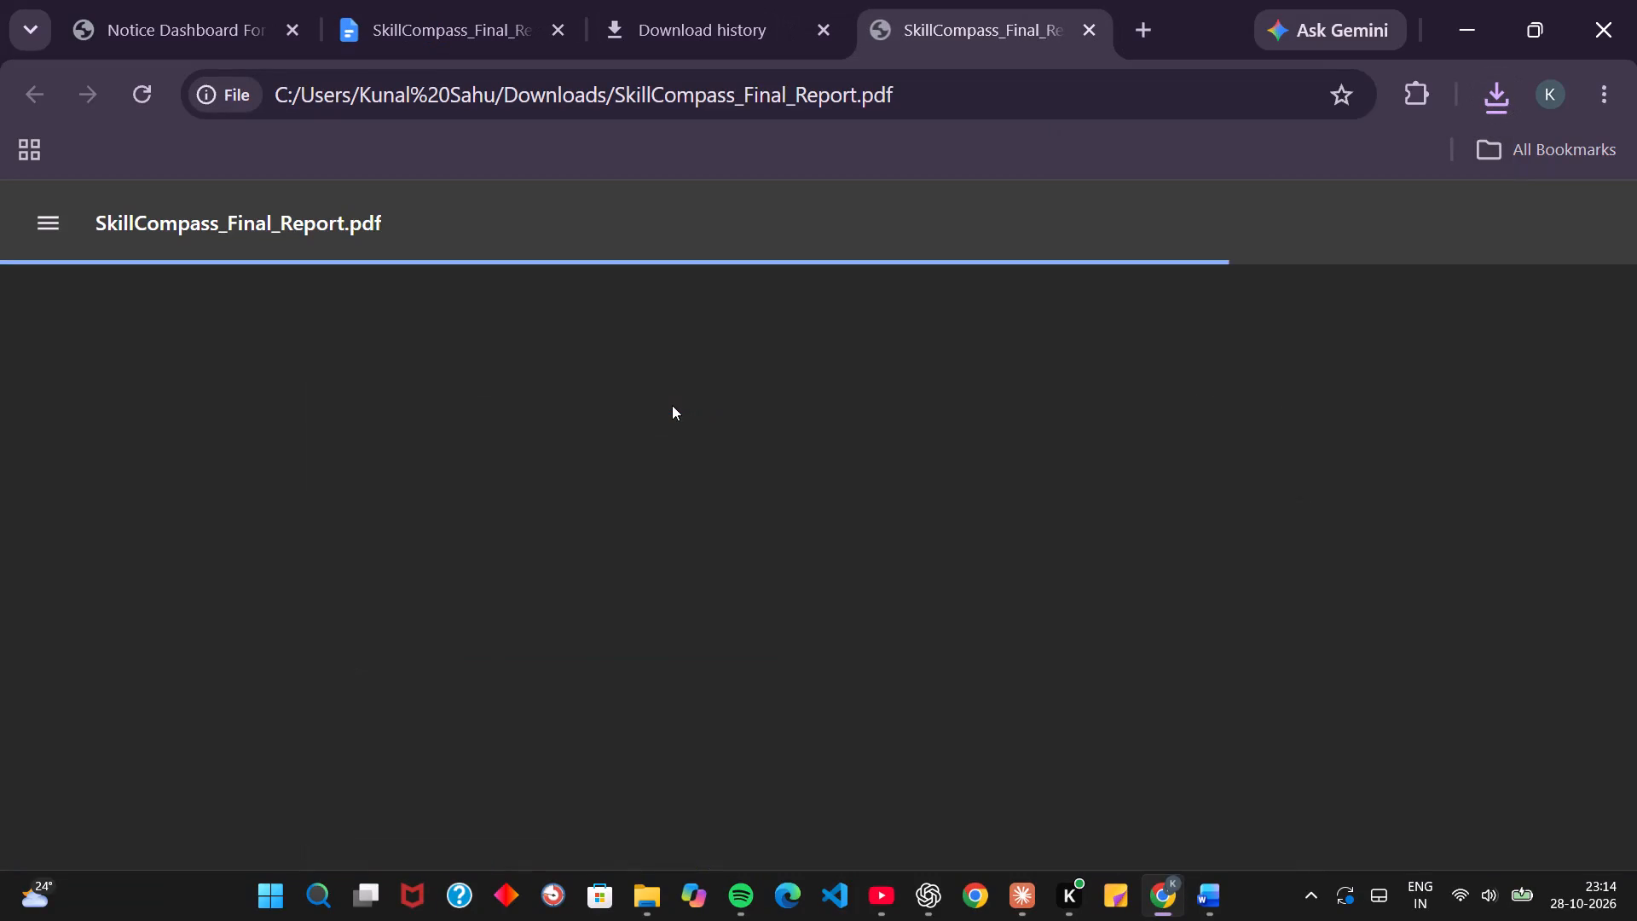
# Review the exported SkillCompass_Final_Report PDF from the title page to the references, viewing it in full screen.
pyautogui.scroll(-3, 672, 405)
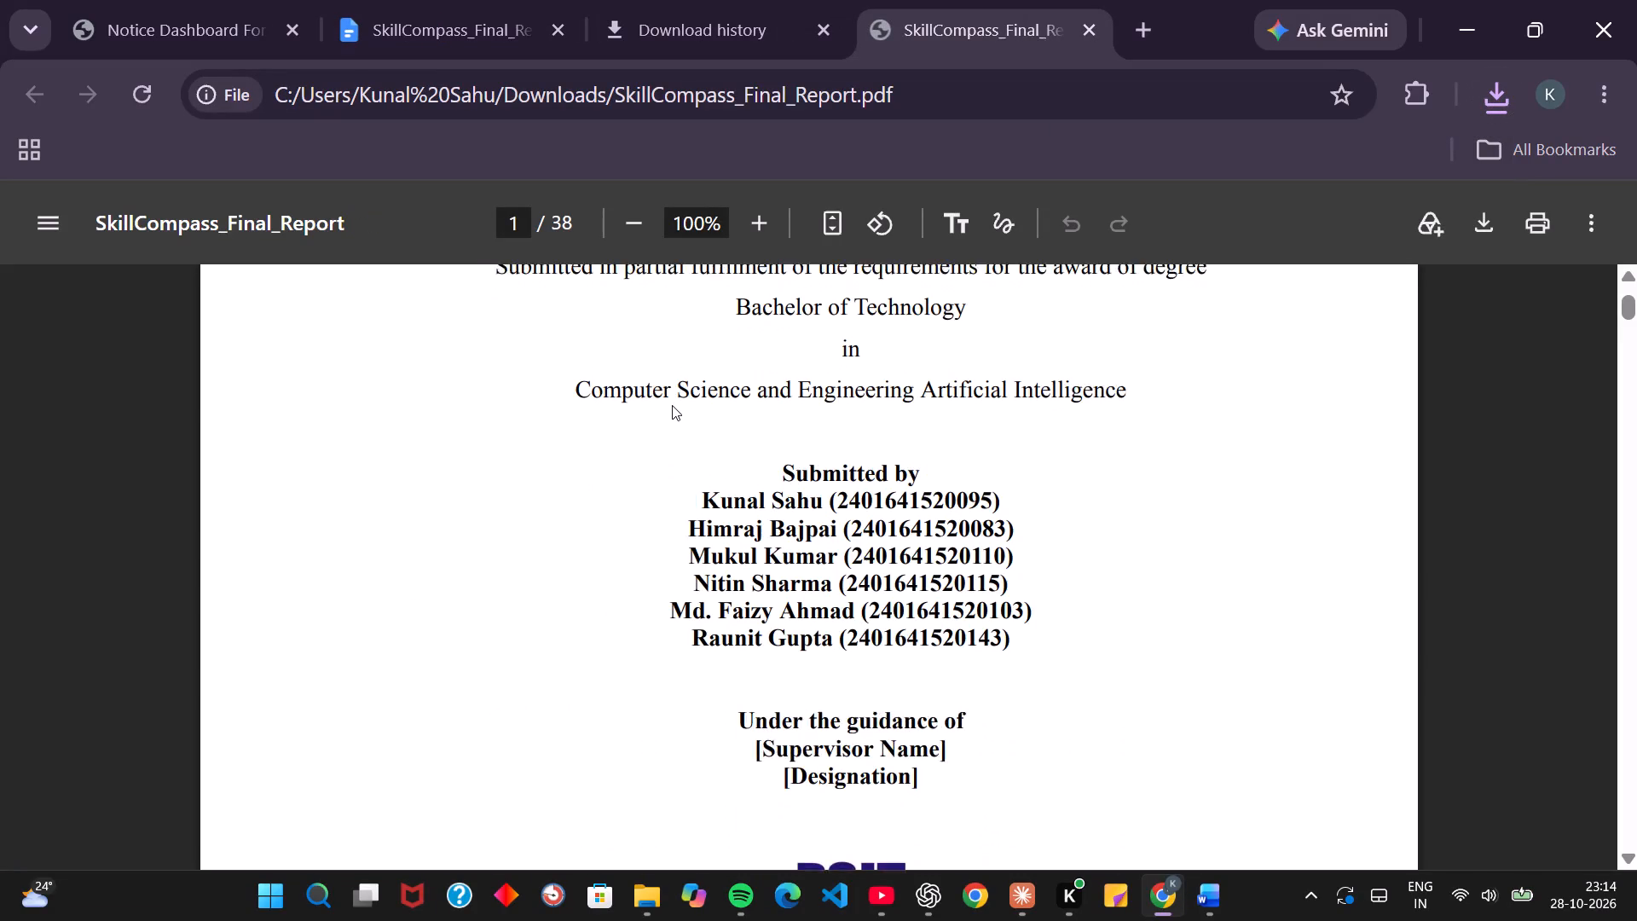
pyautogui.scroll(-12, 672, 405)
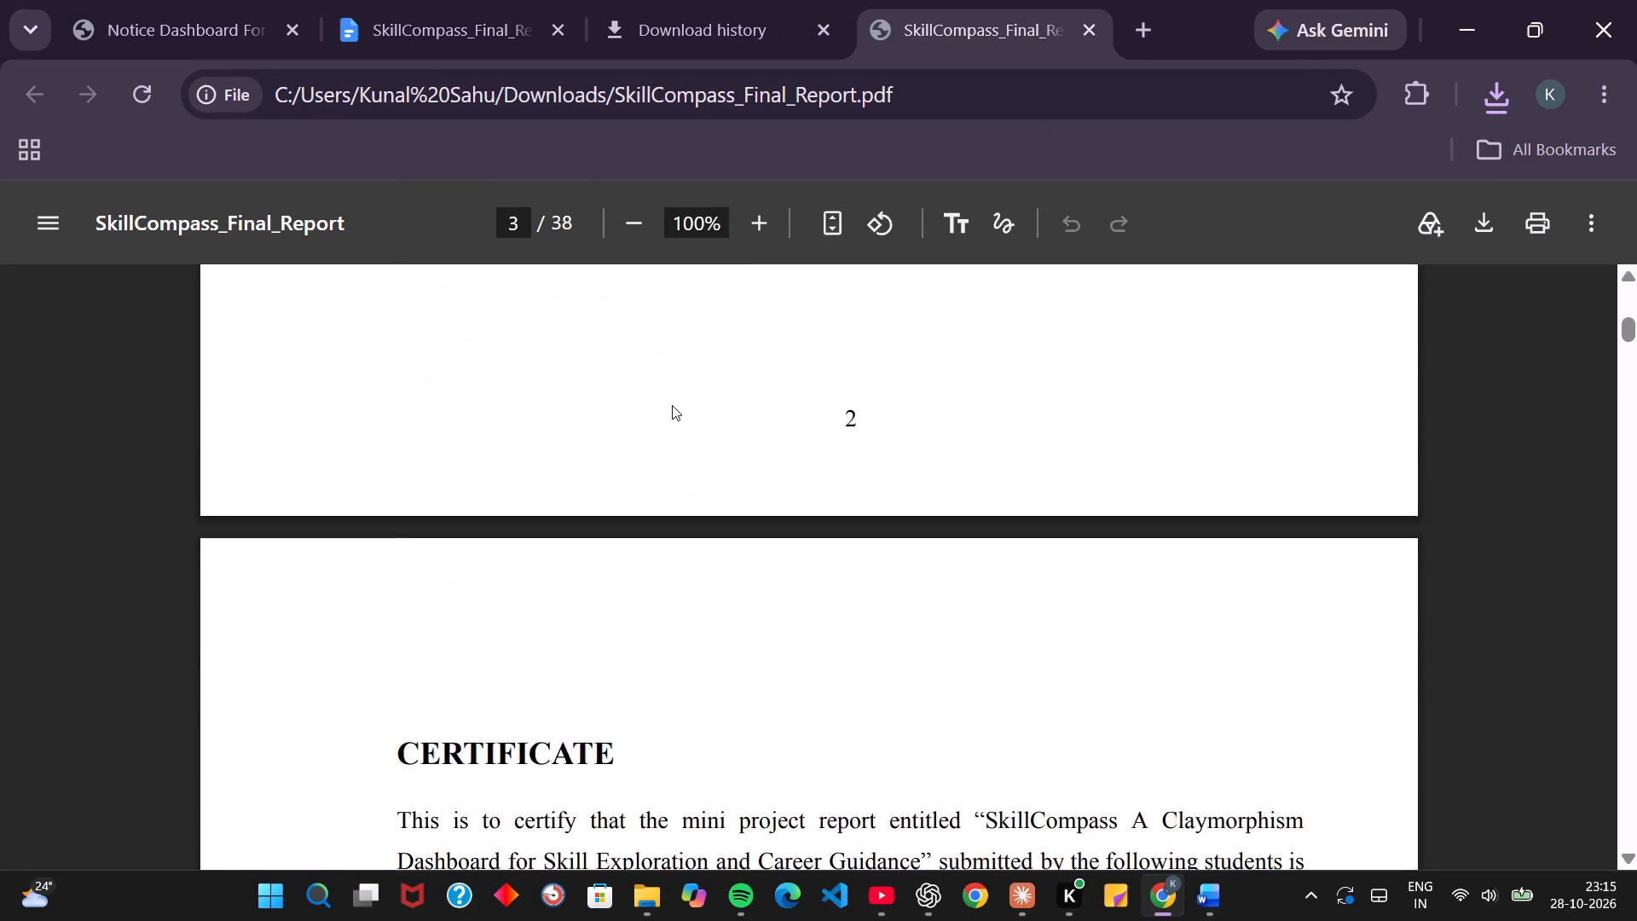
pyautogui.scroll(-8, 672, 405)
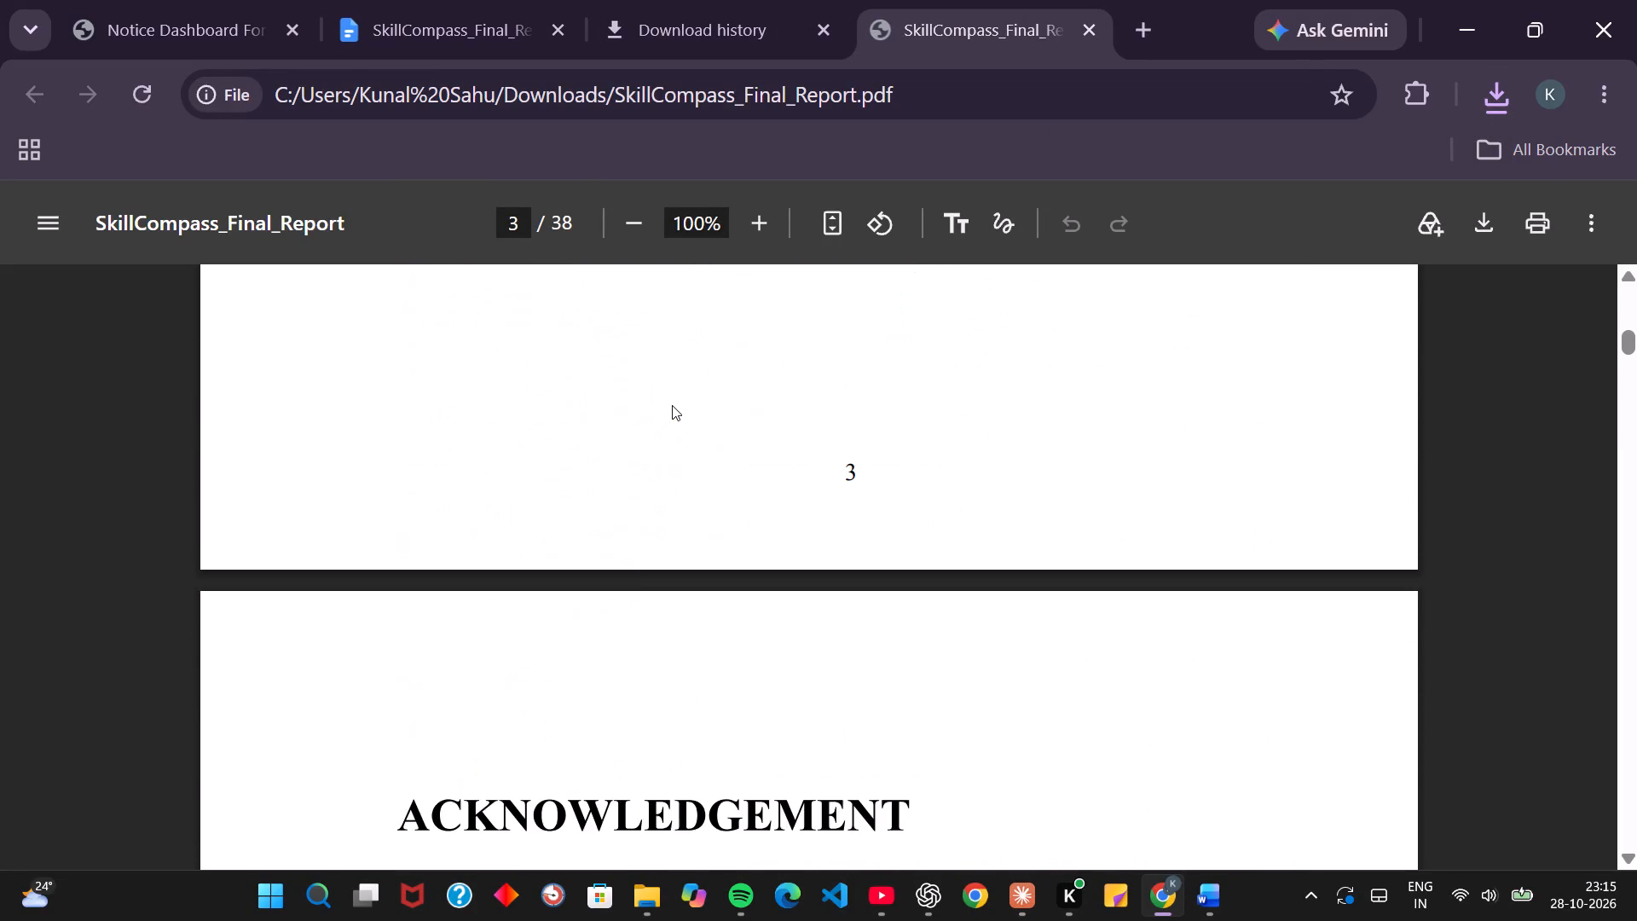
pyautogui.scroll(-2, 672, 405)
pyautogui.scroll(5, 672, 405)
pyautogui.scroll(-7, 672, 405)
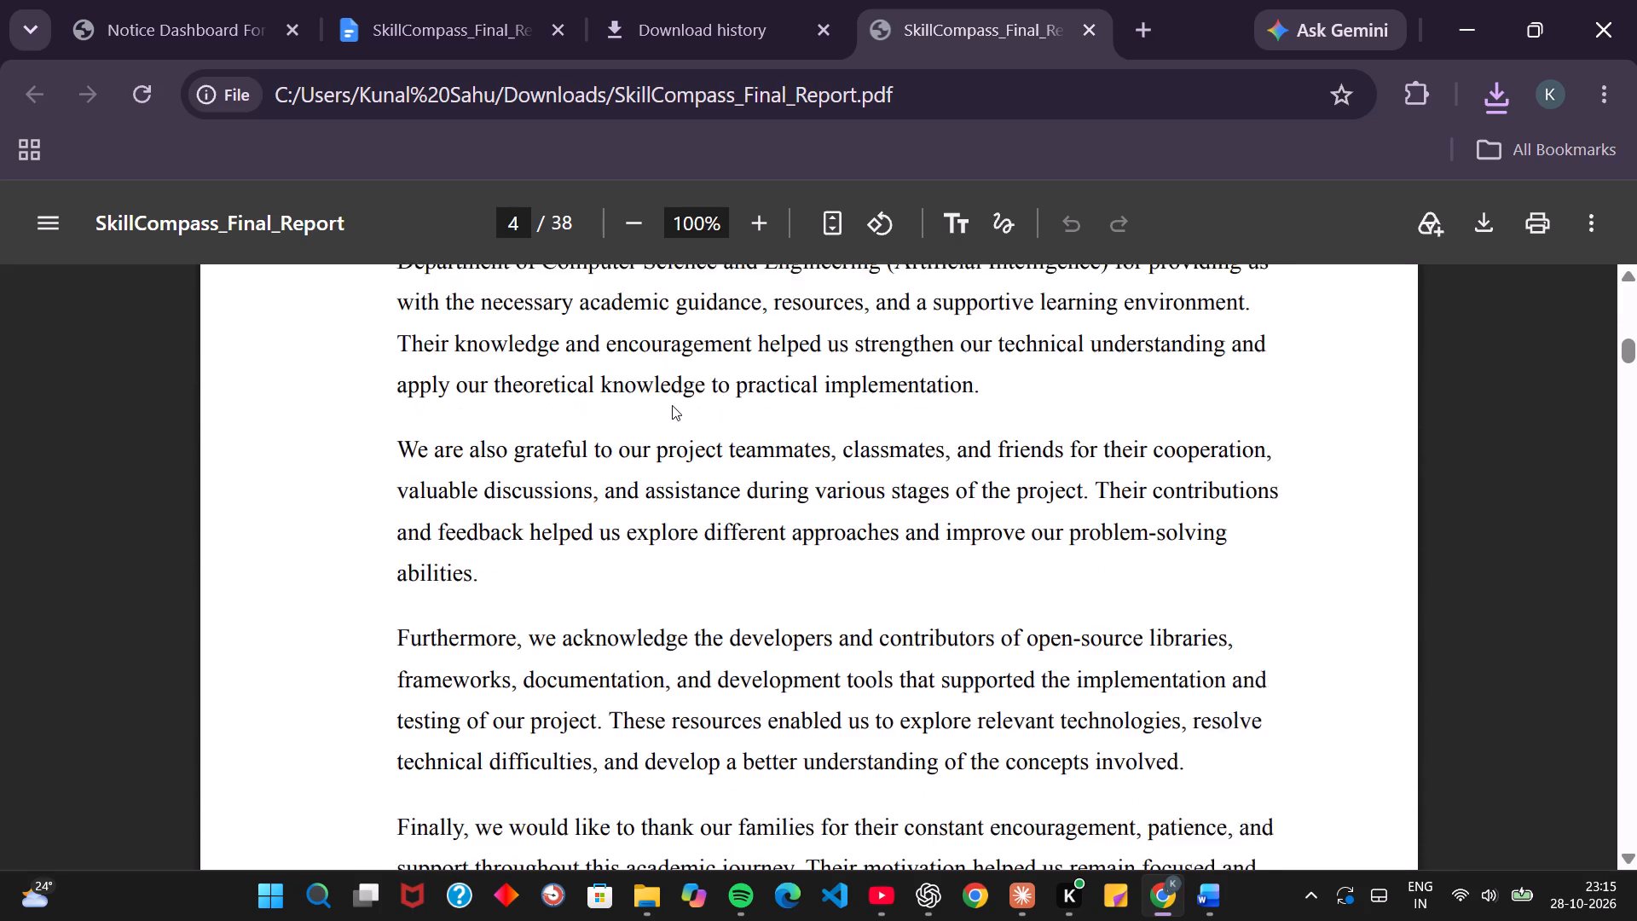
pyautogui.scroll(-9, 672, 405)
pyautogui.press('F11')
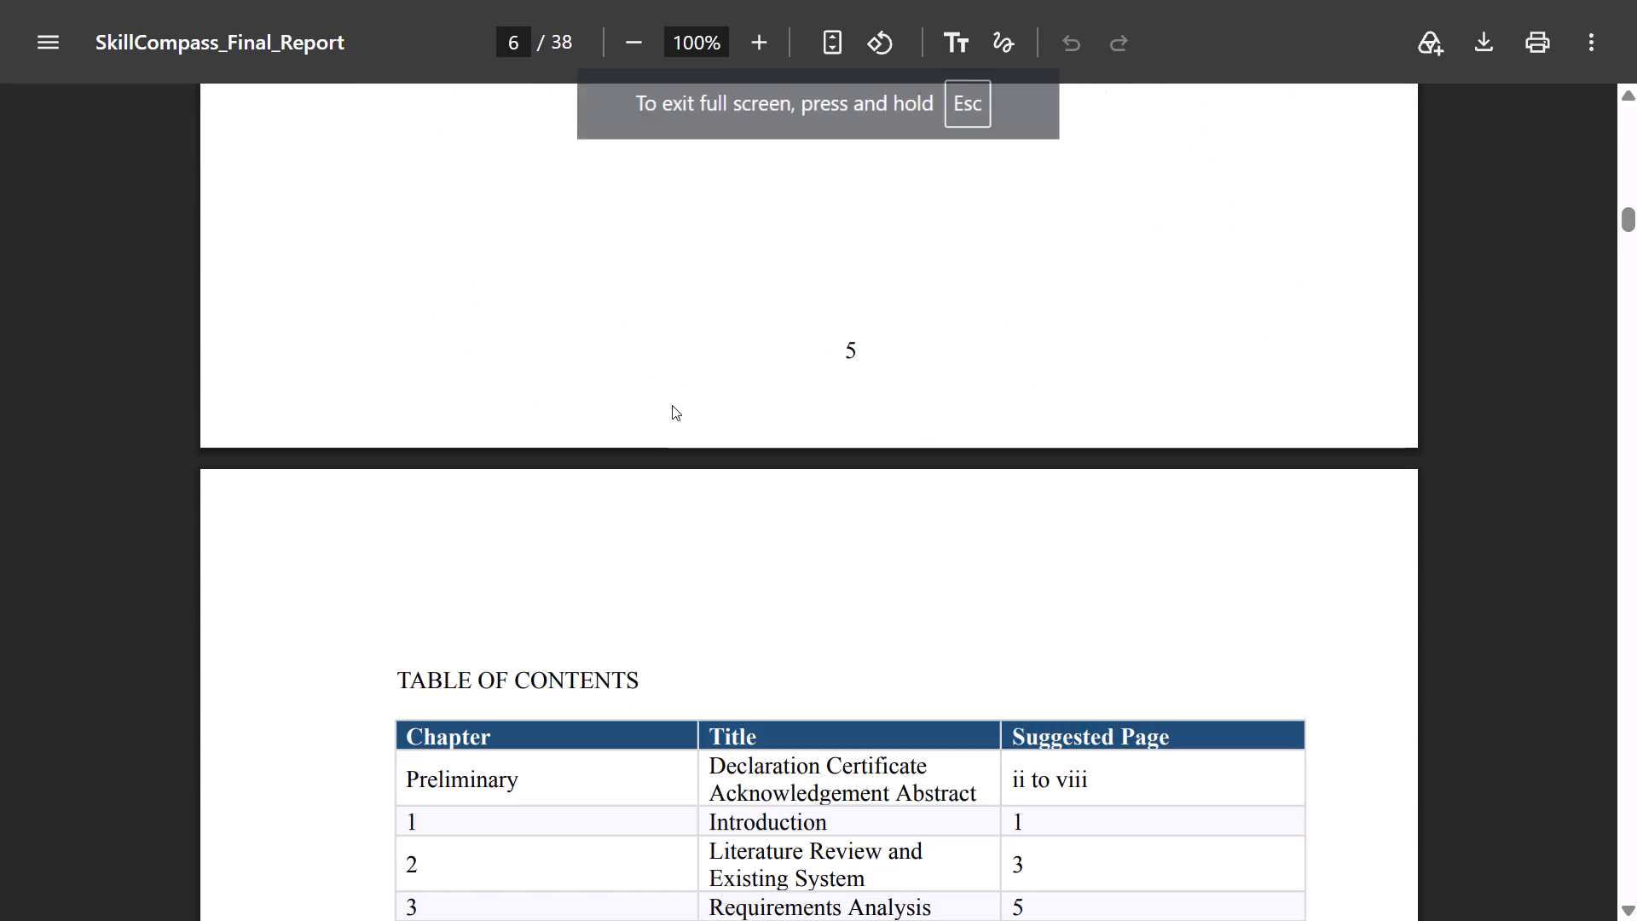
pyautogui.scroll(-11, 672, 405)
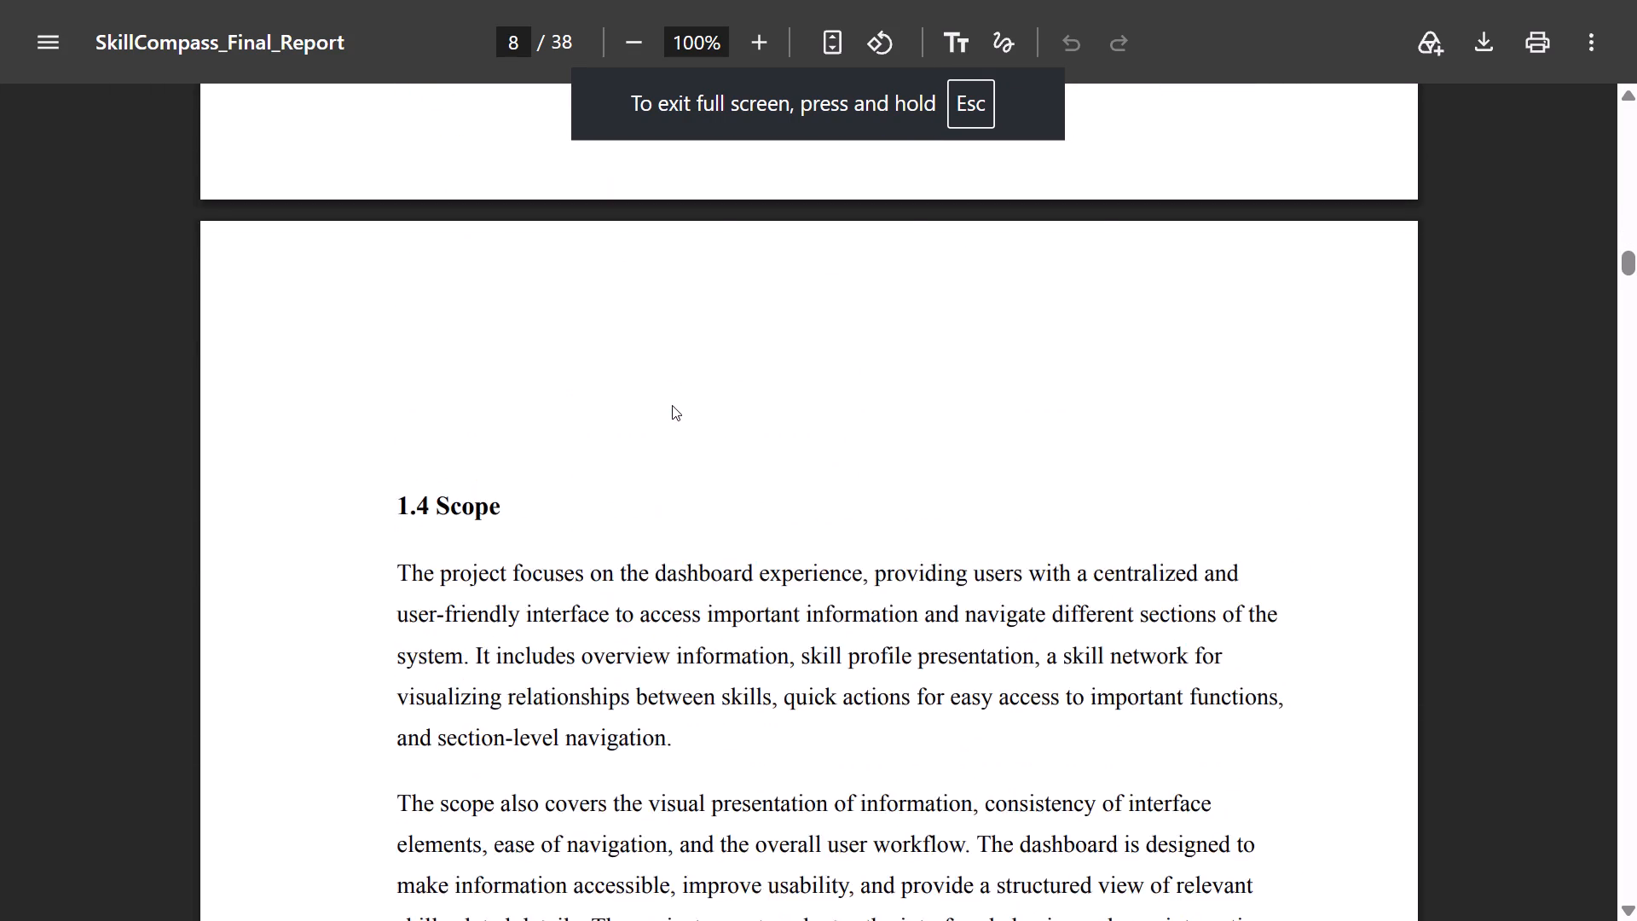
pyautogui.scroll(-13, 672, 405)
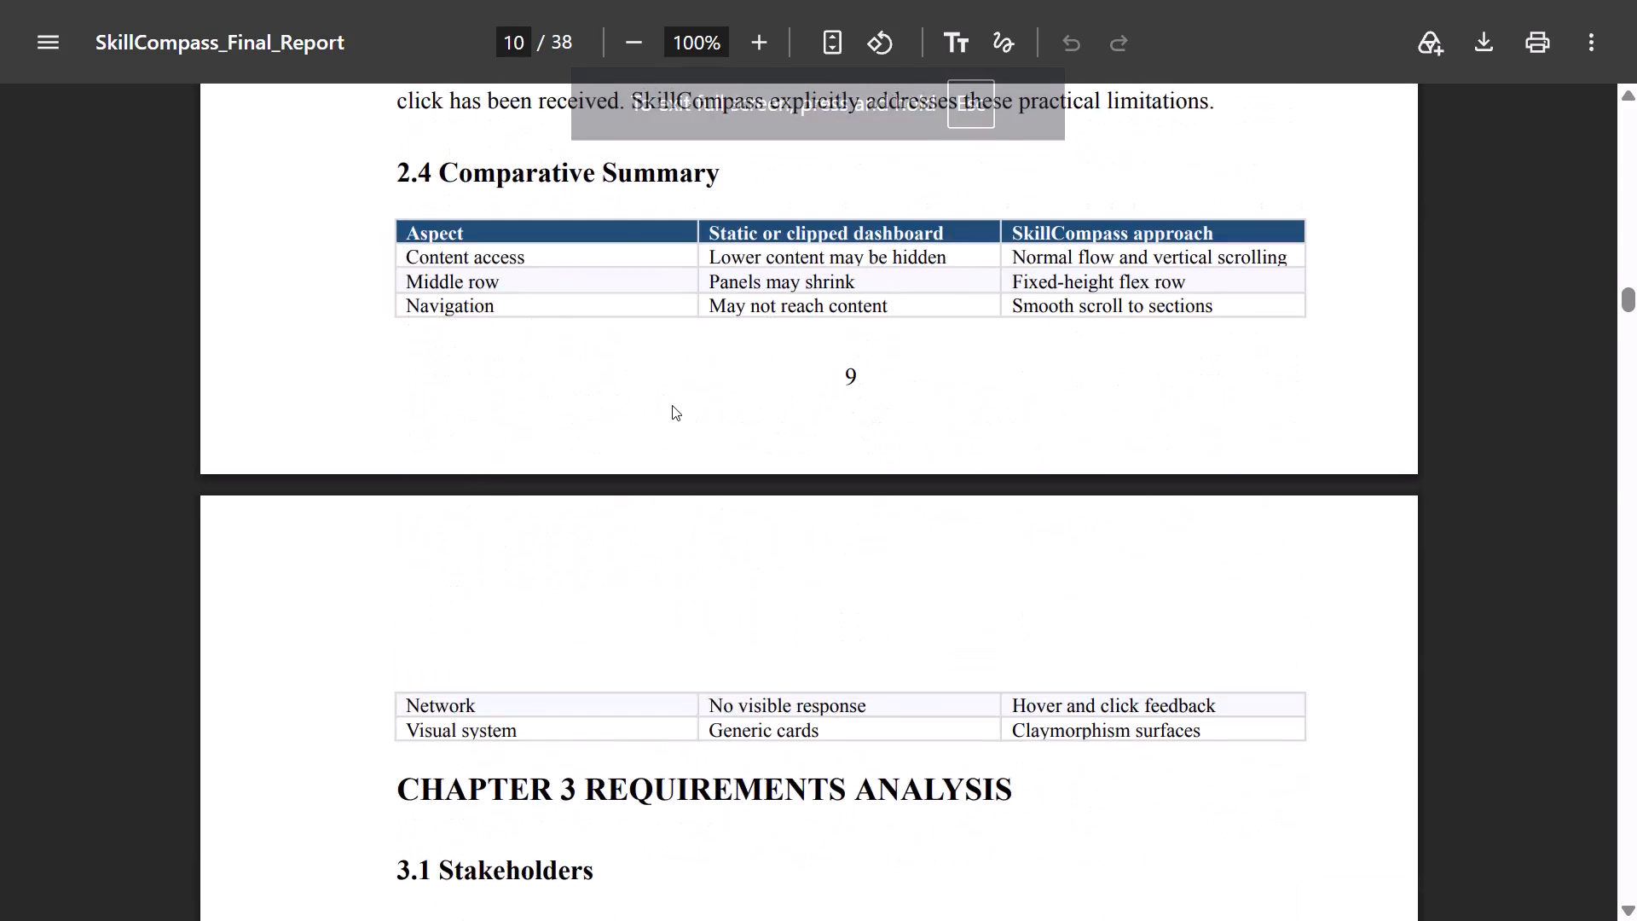
pyautogui.scroll(7, 672, 405)
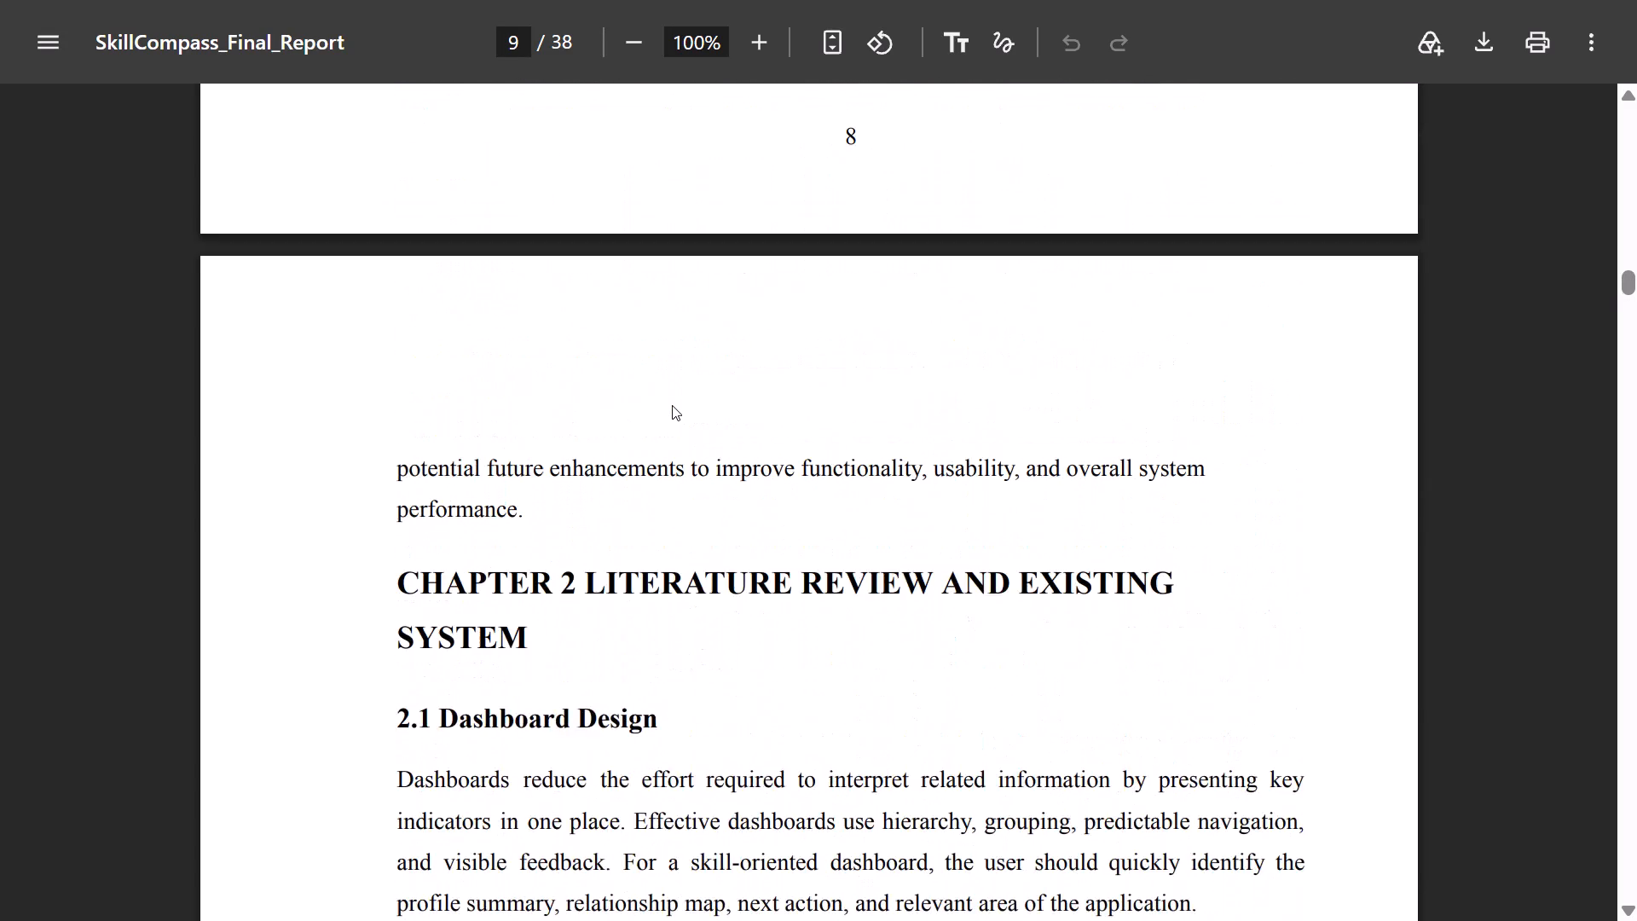
pyautogui.scroll(-12, 672, 405)
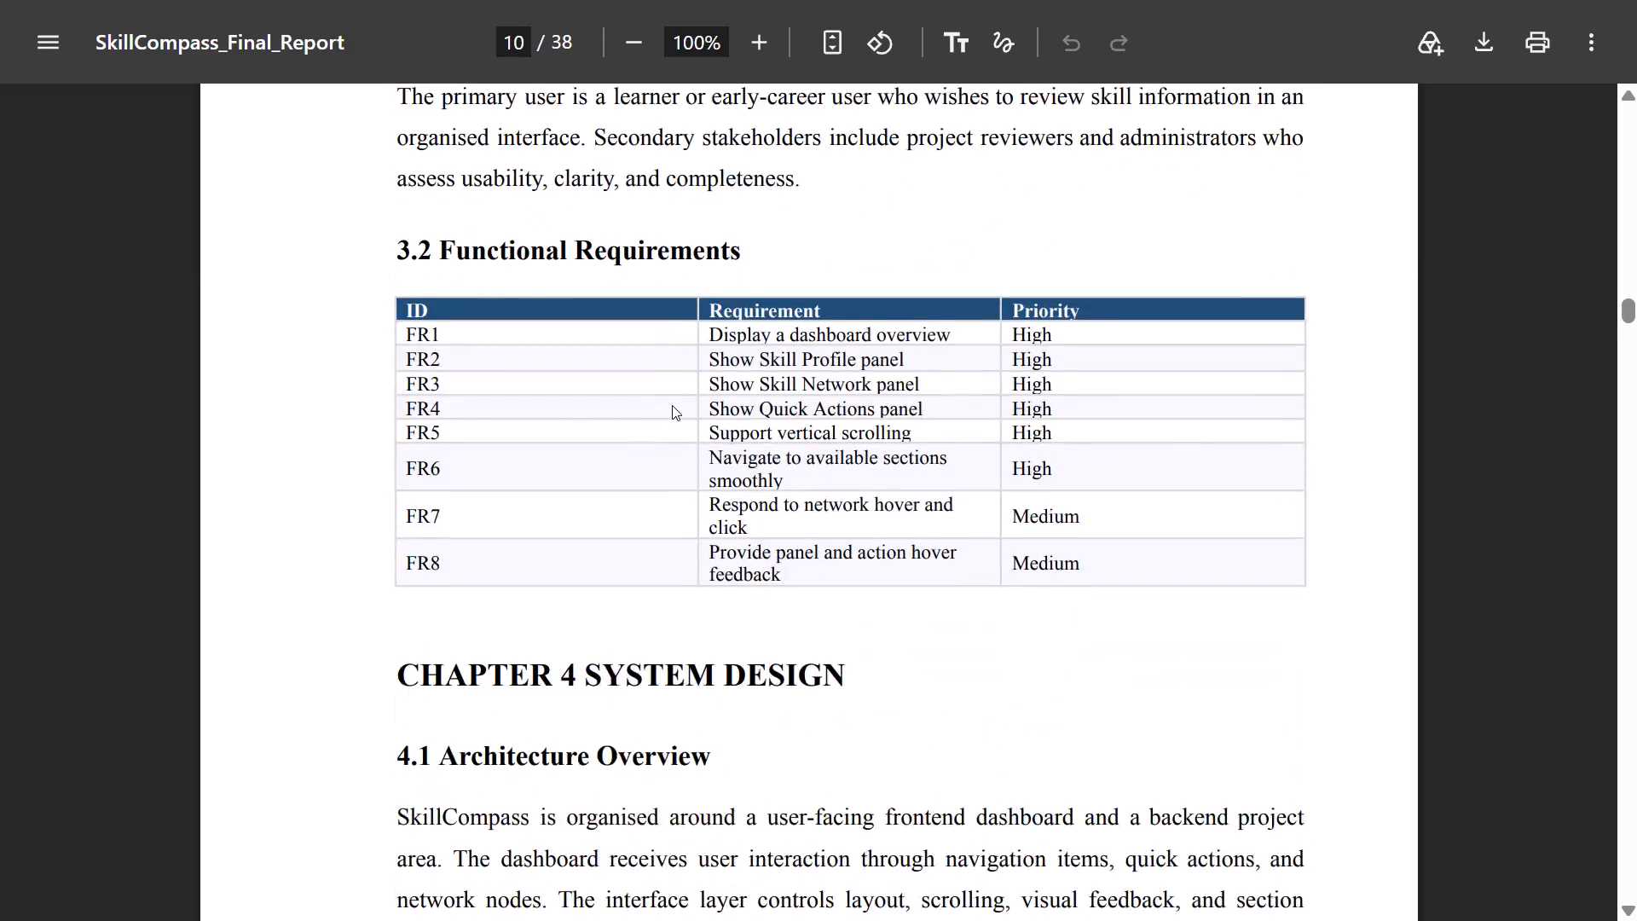
pyautogui.scroll(-20, 672, 405)
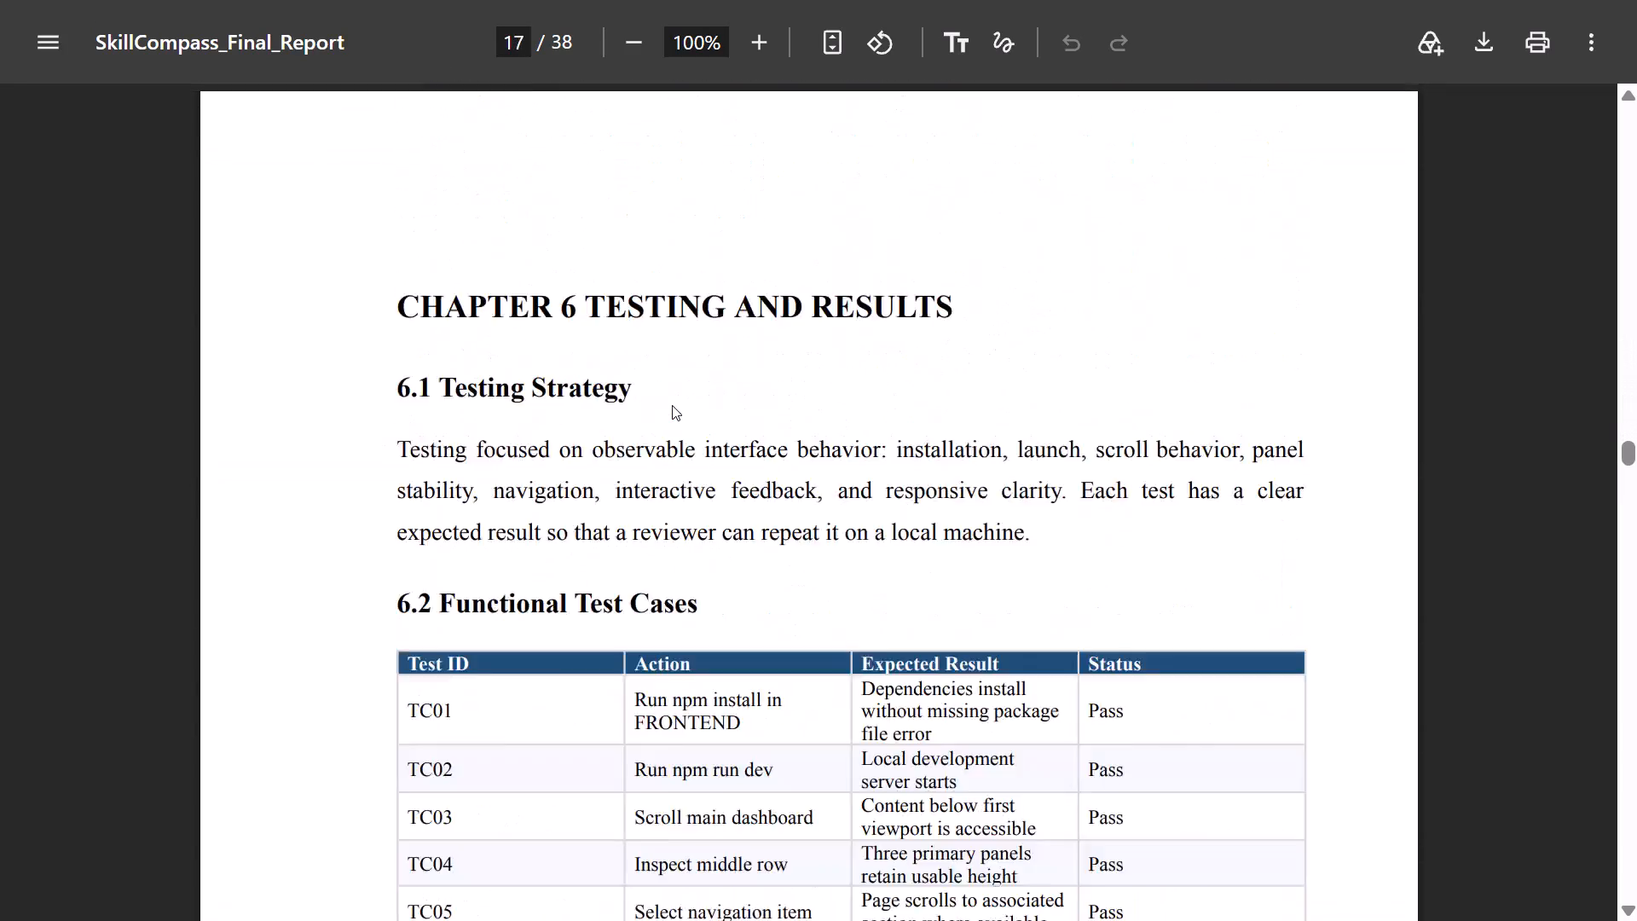
pyautogui.scroll(-19, 672, 405)
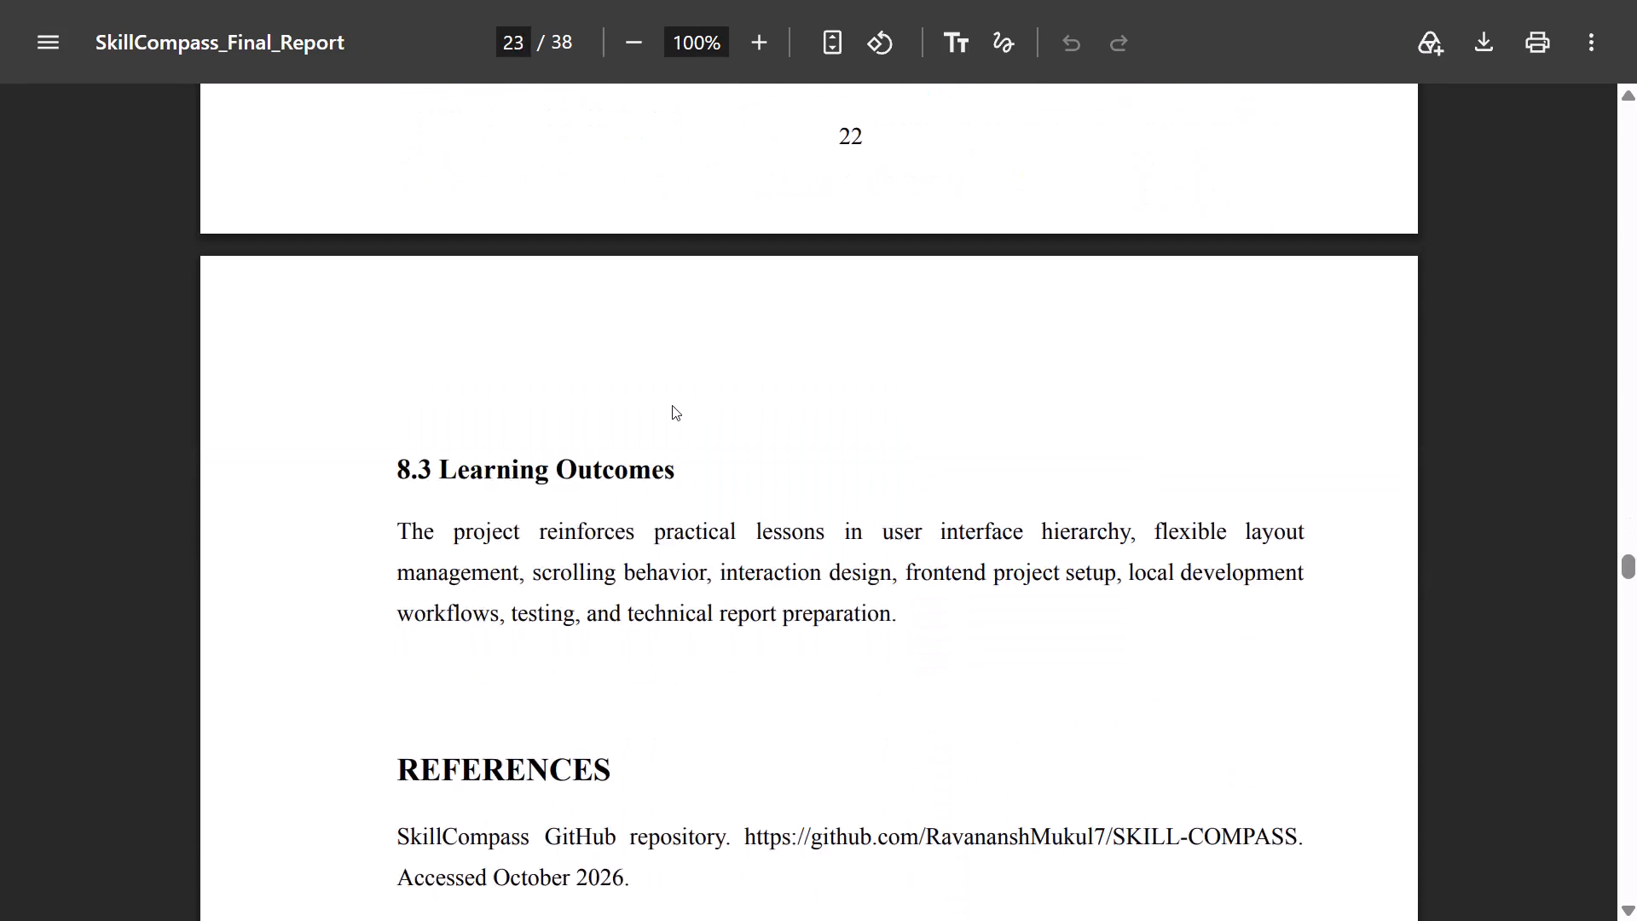
# Examine the layout of the Chapter 7 screenshot figures and captions in the PDF, from Figure 7.1 to Figure 7.4.
pyautogui.scroll(9, 672, 405)
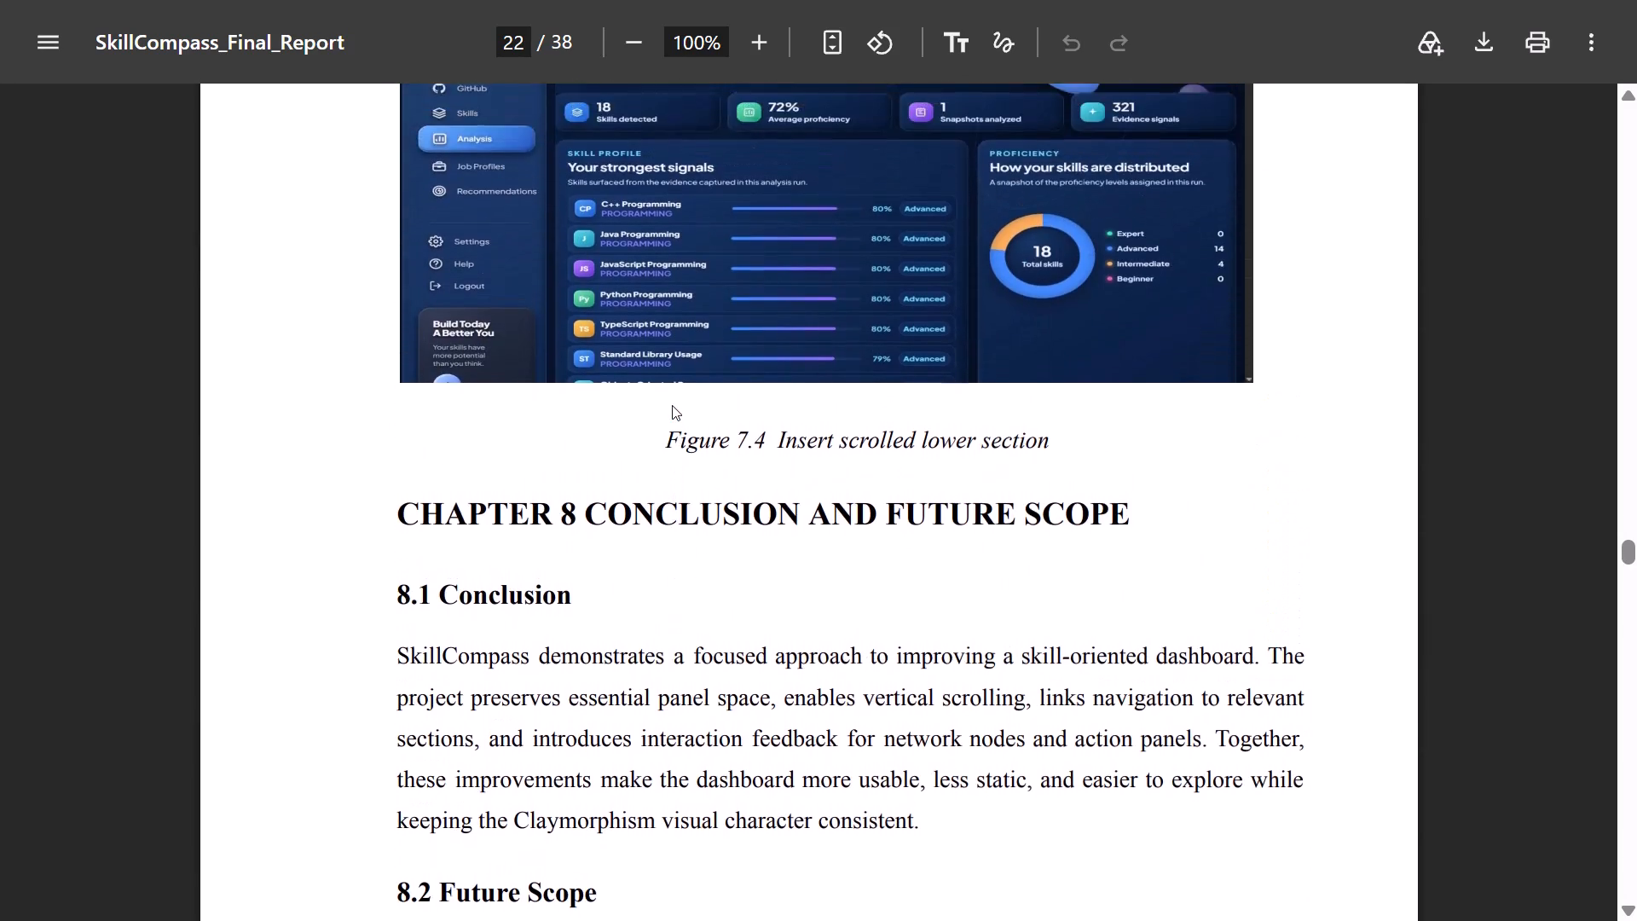
pyautogui.scroll(6, 672, 405)
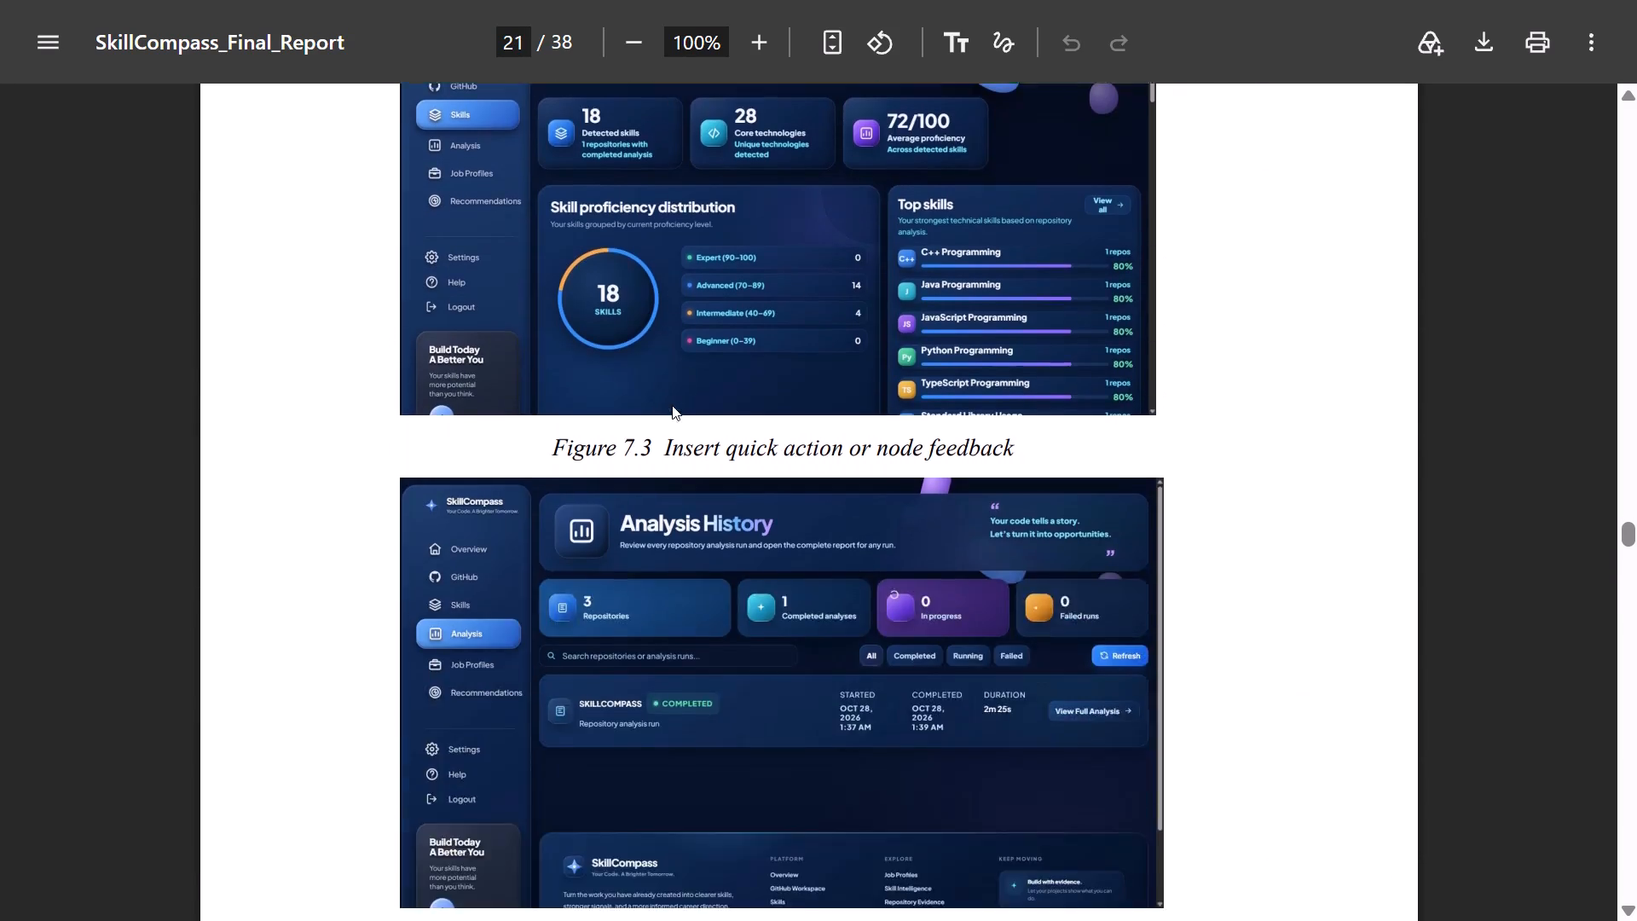
pyautogui.scroll(1, 672, 405)
pyautogui.scroll(-7, 672, 405)
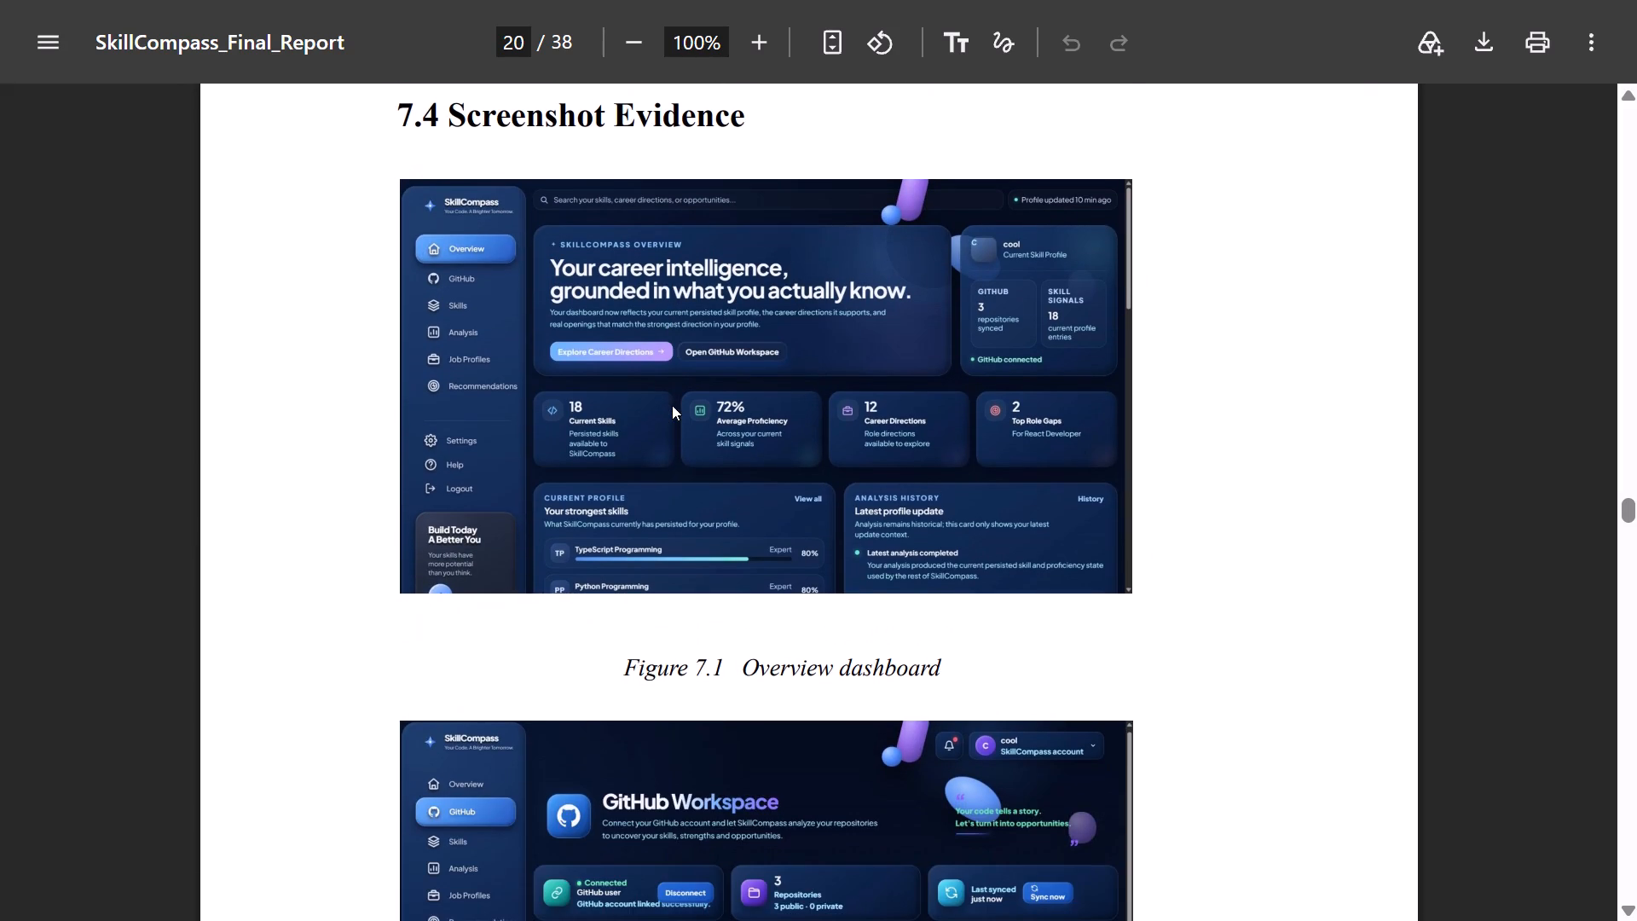
pyautogui.scroll(-12, 672, 405)
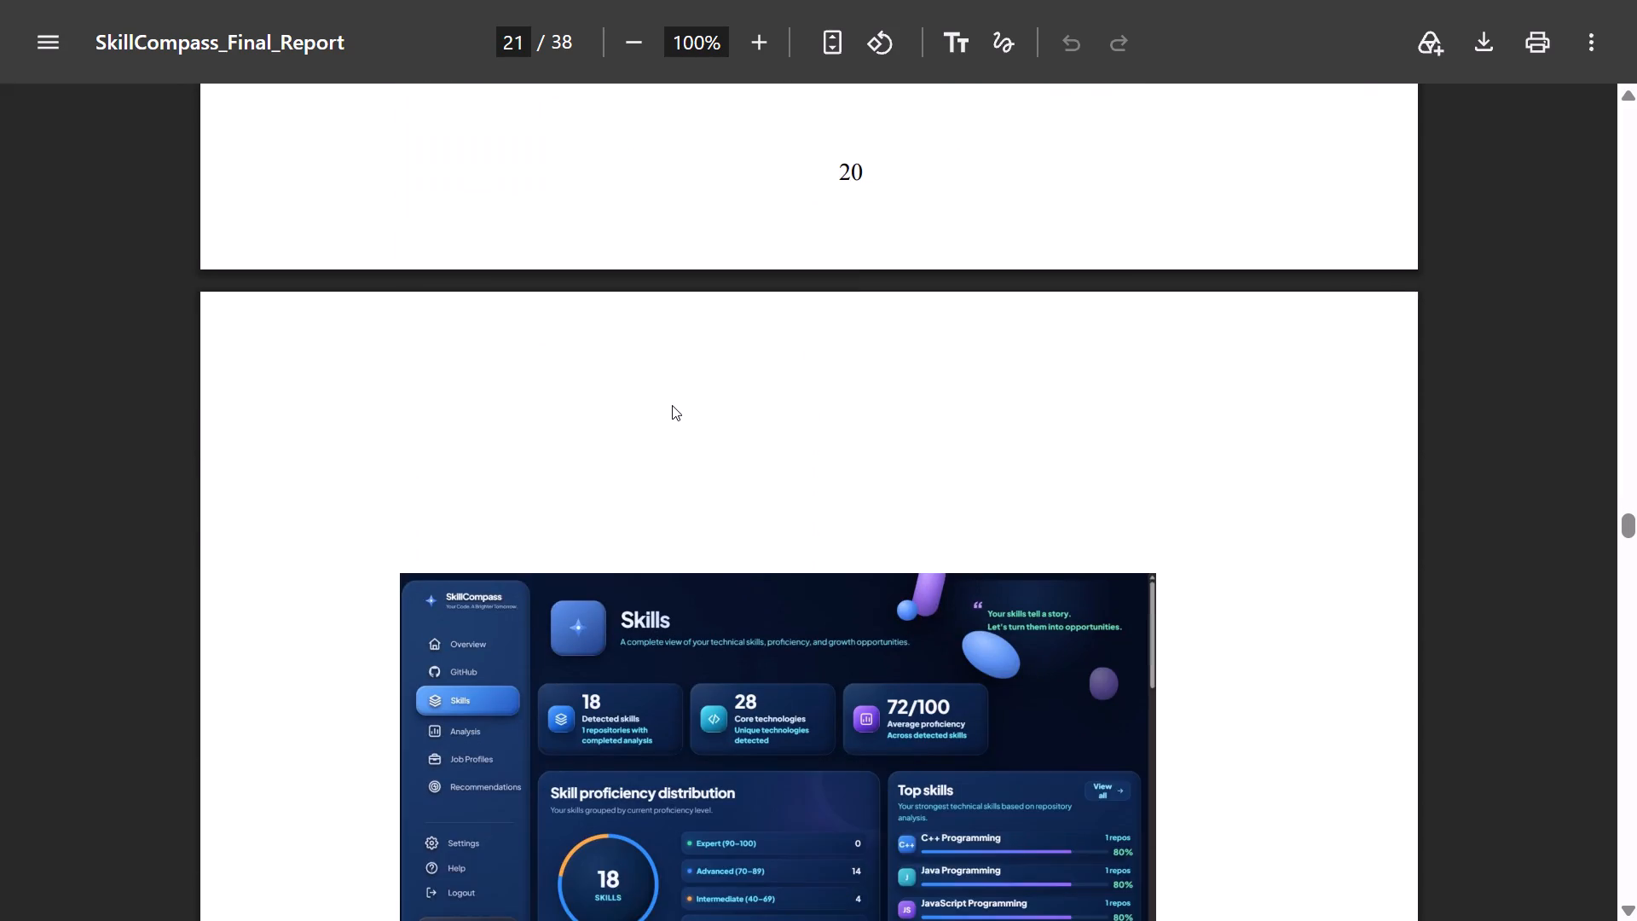
pyautogui.scroll(-11, 672, 405)
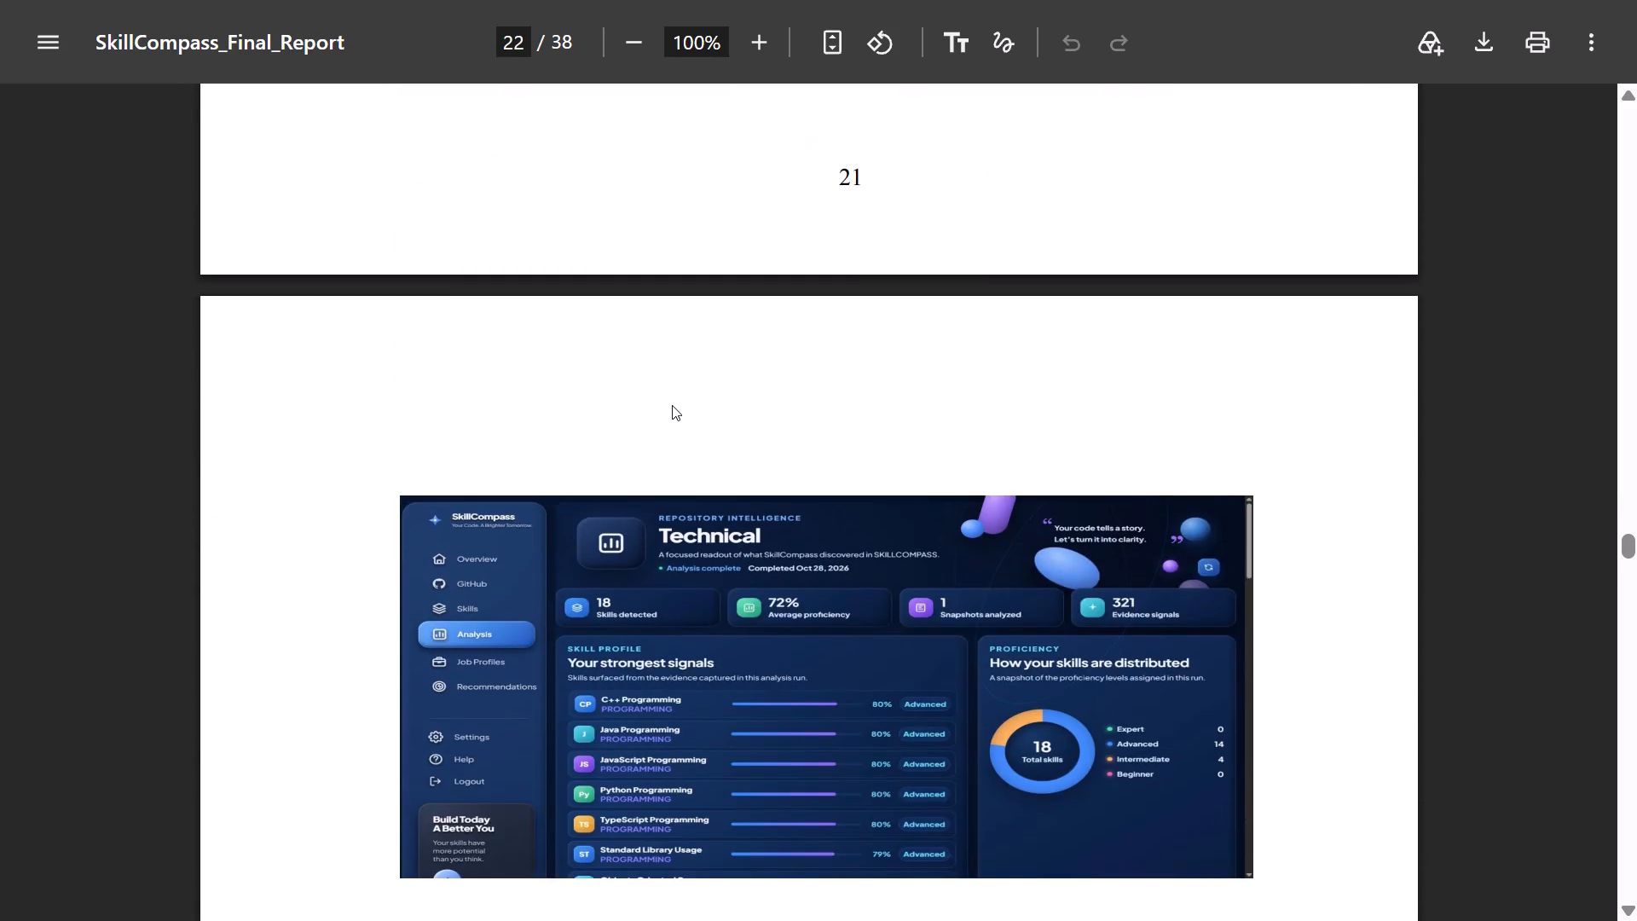
# Check the appendices and last pages of the PDF for blank pages and split sections, and leave full screen.
pyautogui.scroll(-11, 672, 405)
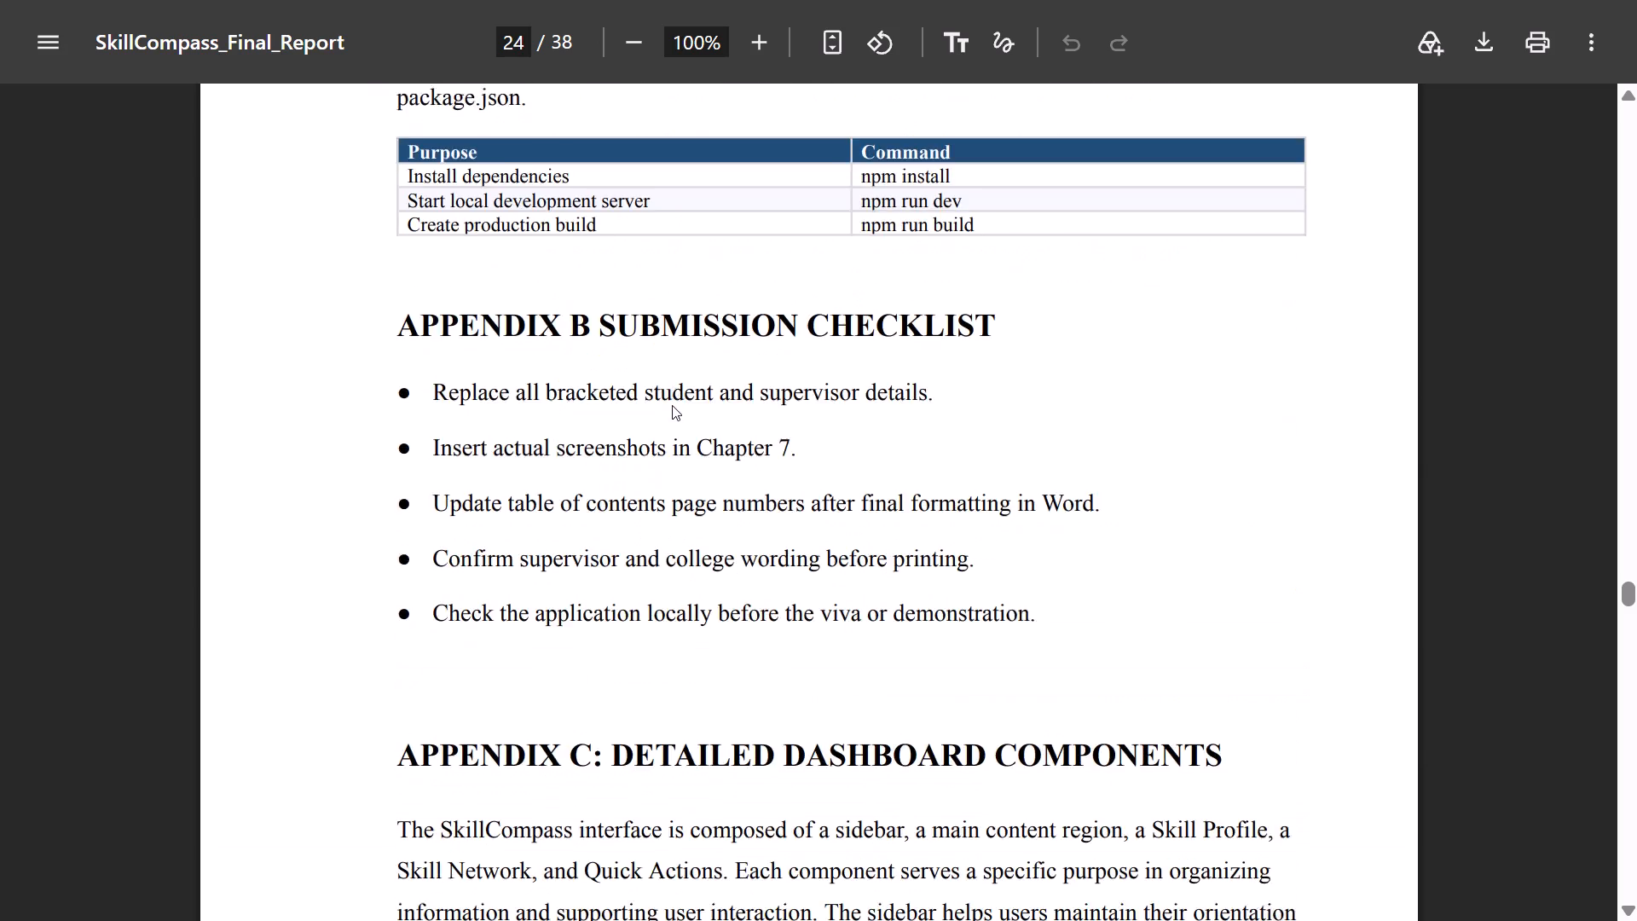
pyautogui.scroll(-11, 672, 405)
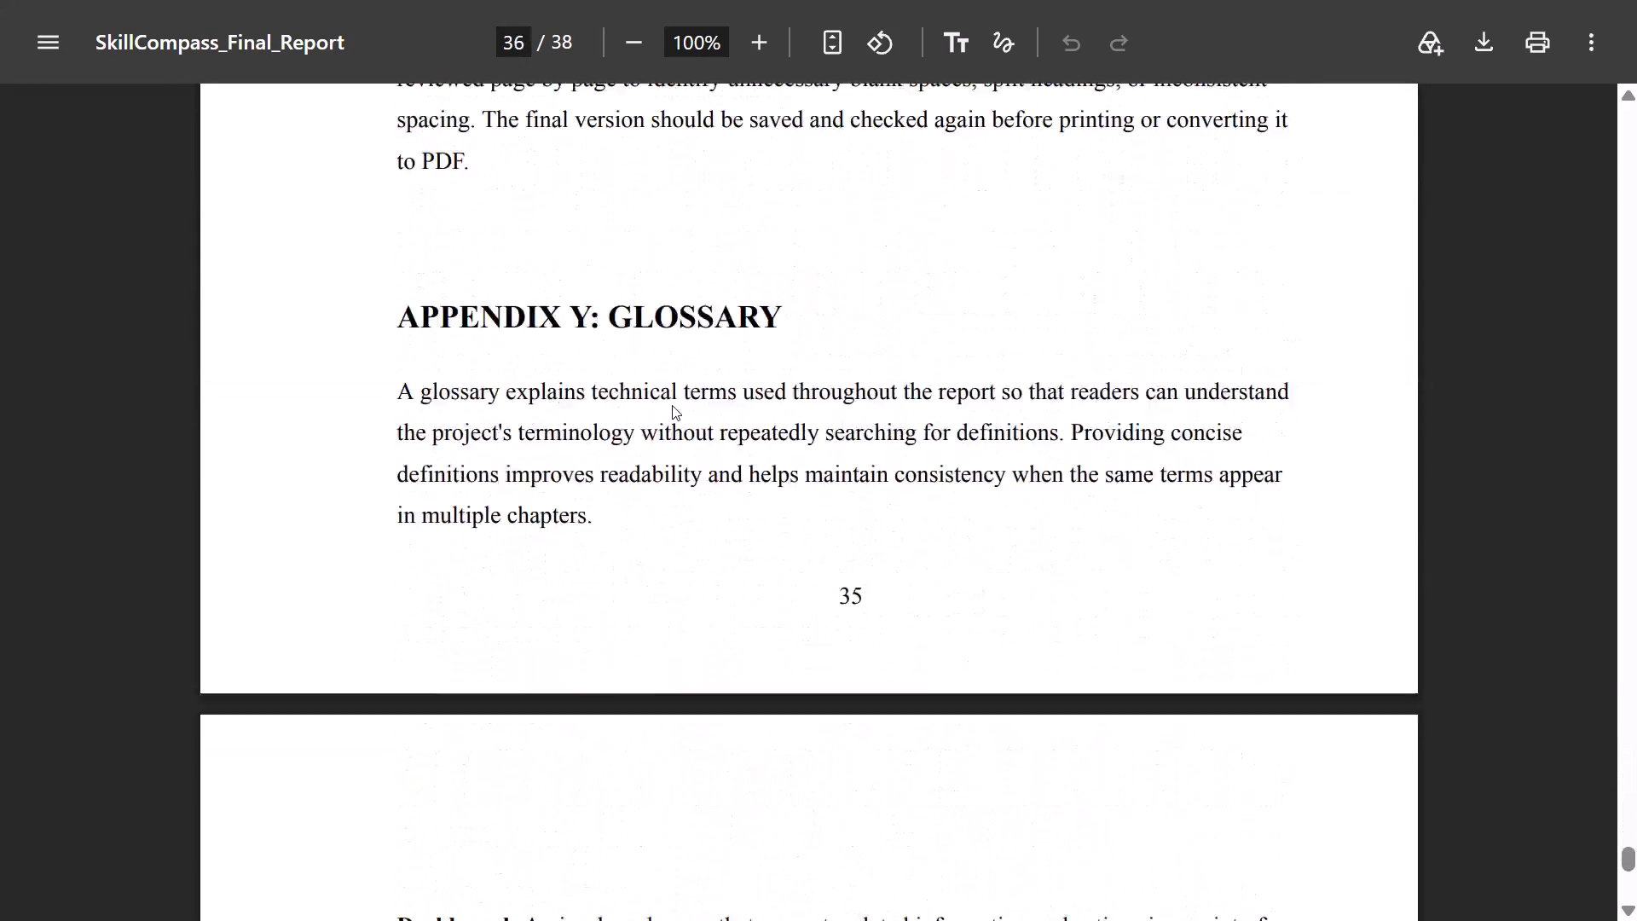
pyautogui.scroll(-3, 672, 405)
pyautogui.scroll(7, 672, 405)
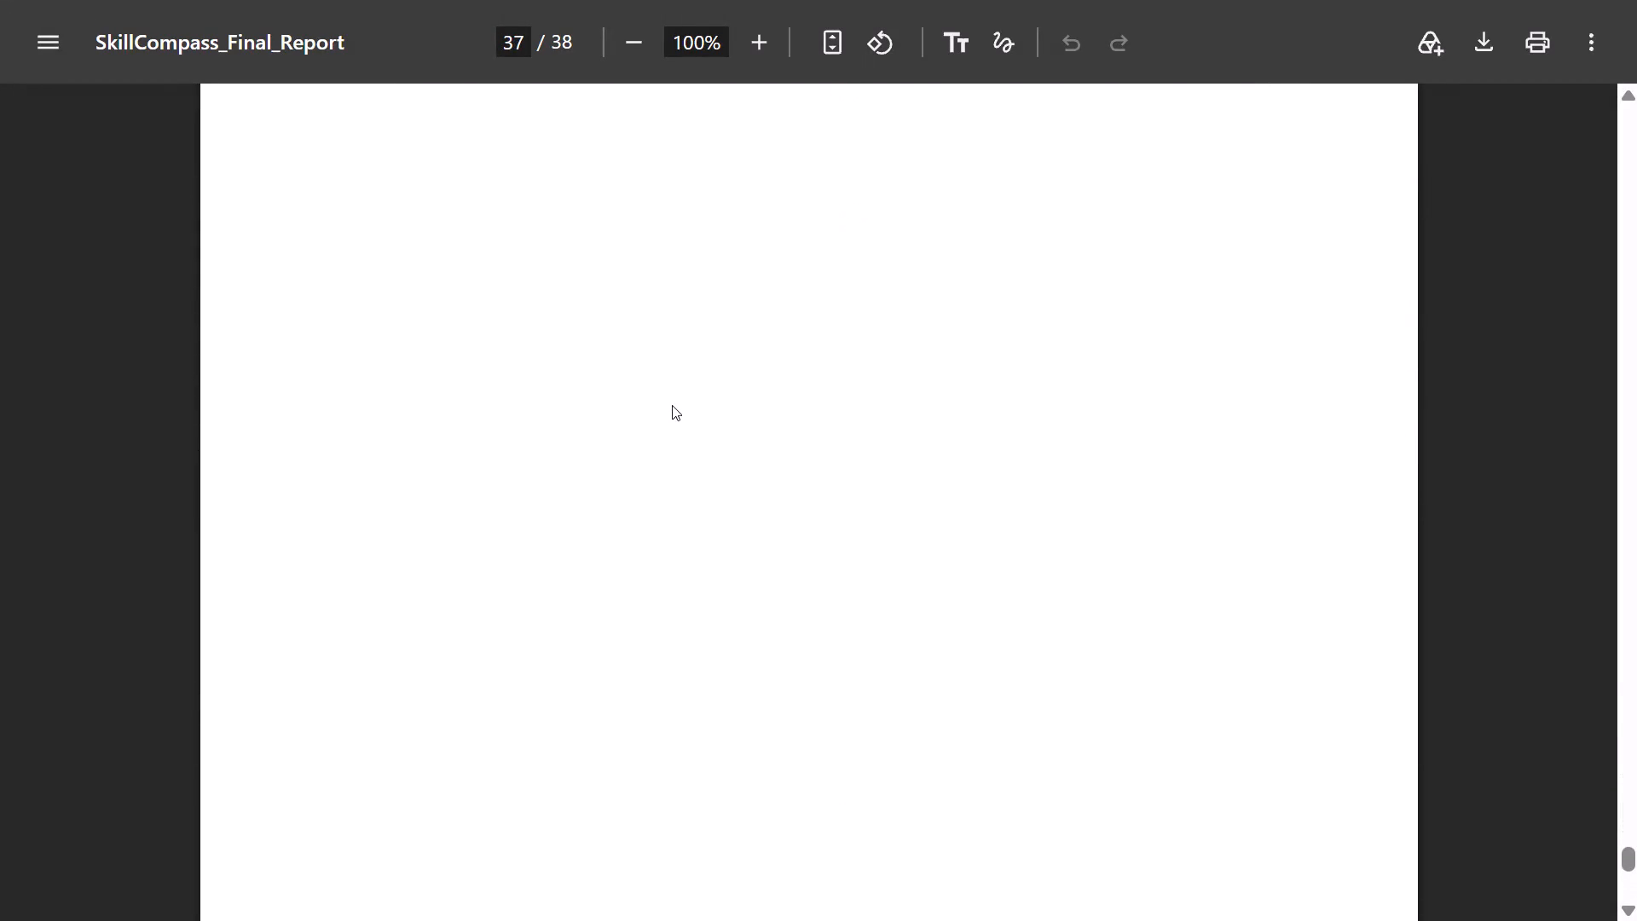
pyautogui.scroll(2, 672, 405)
pyautogui.scroll(-8, 672, 405)
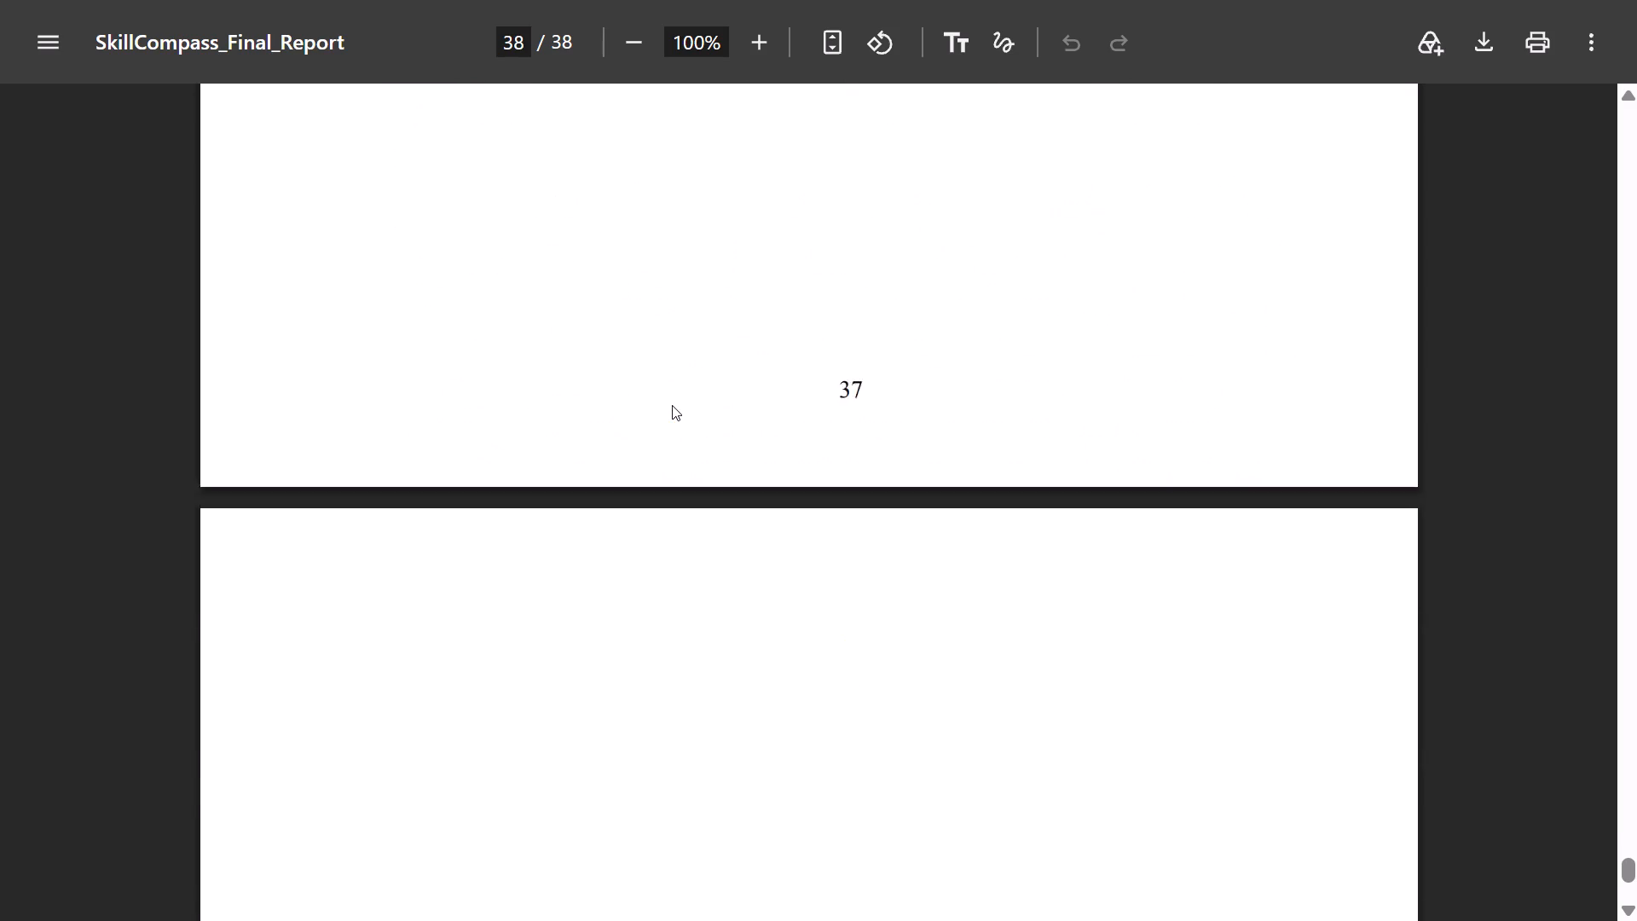
pyautogui.scroll(-10, 672, 405)
pyautogui.scroll(5, 672, 405)
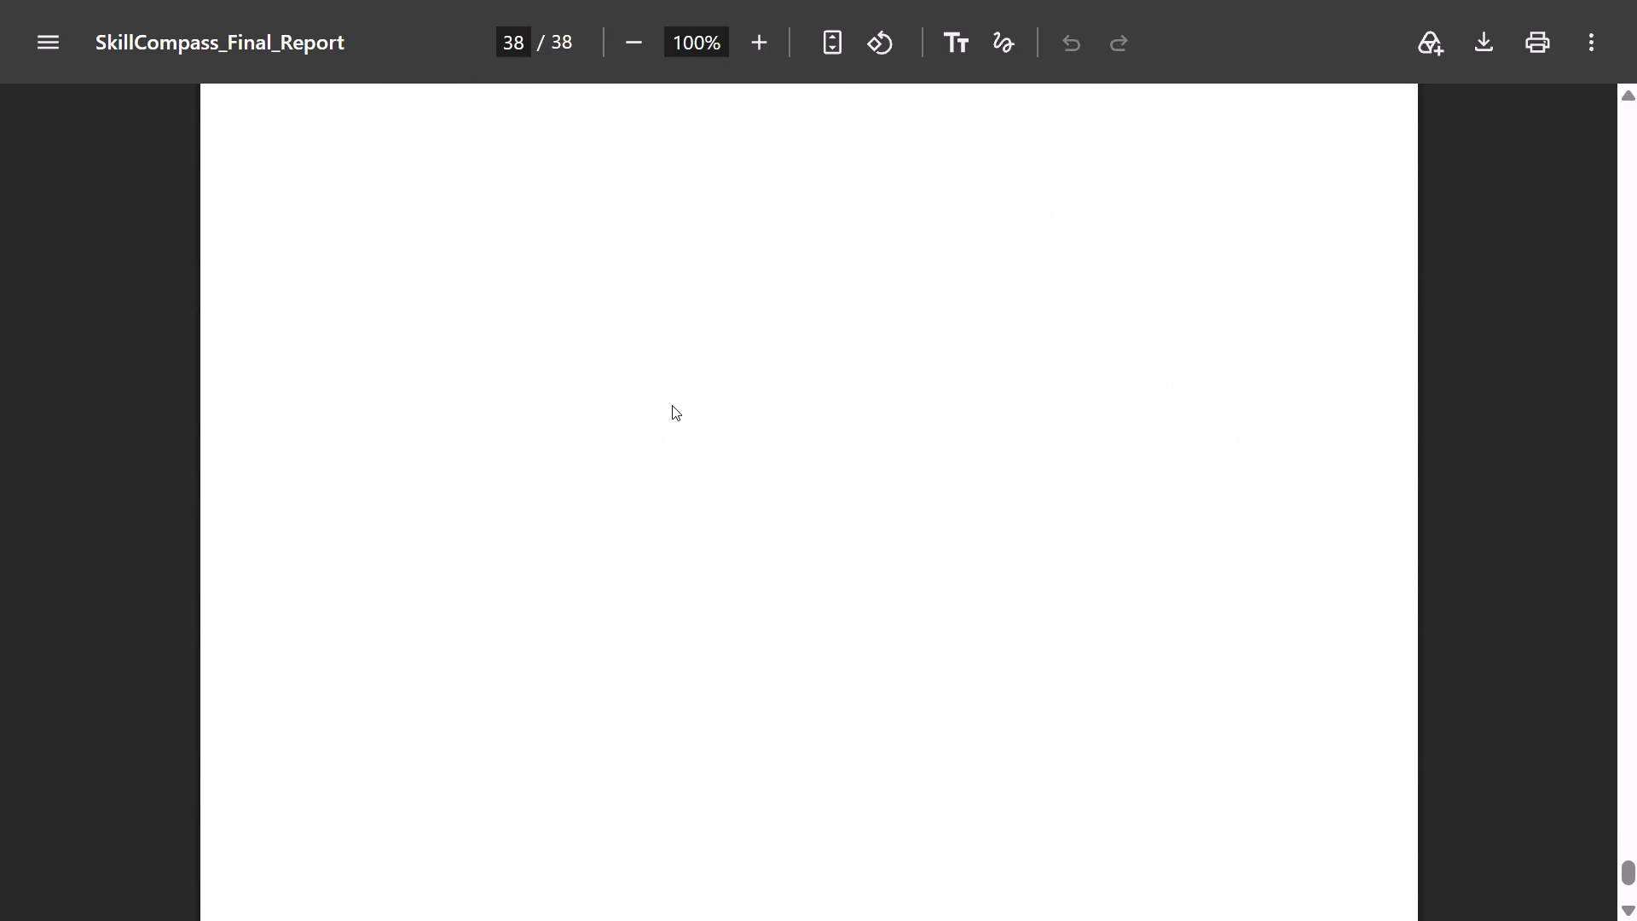
pyautogui.scroll(6, 672, 405)
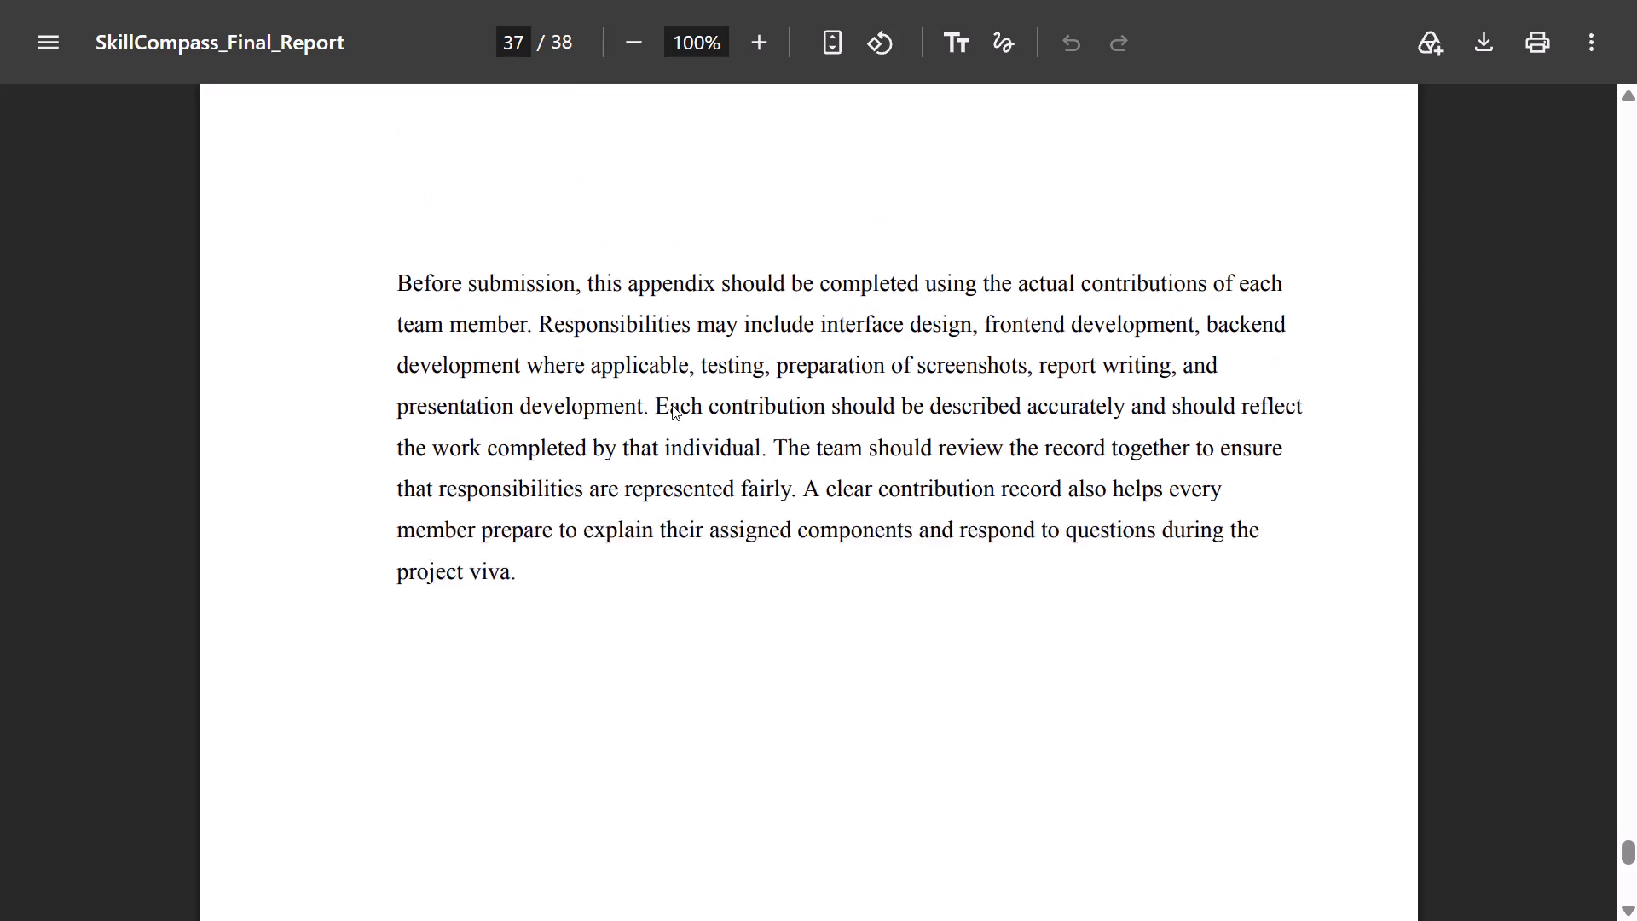
pyautogui.scroll(7, 672, 405)
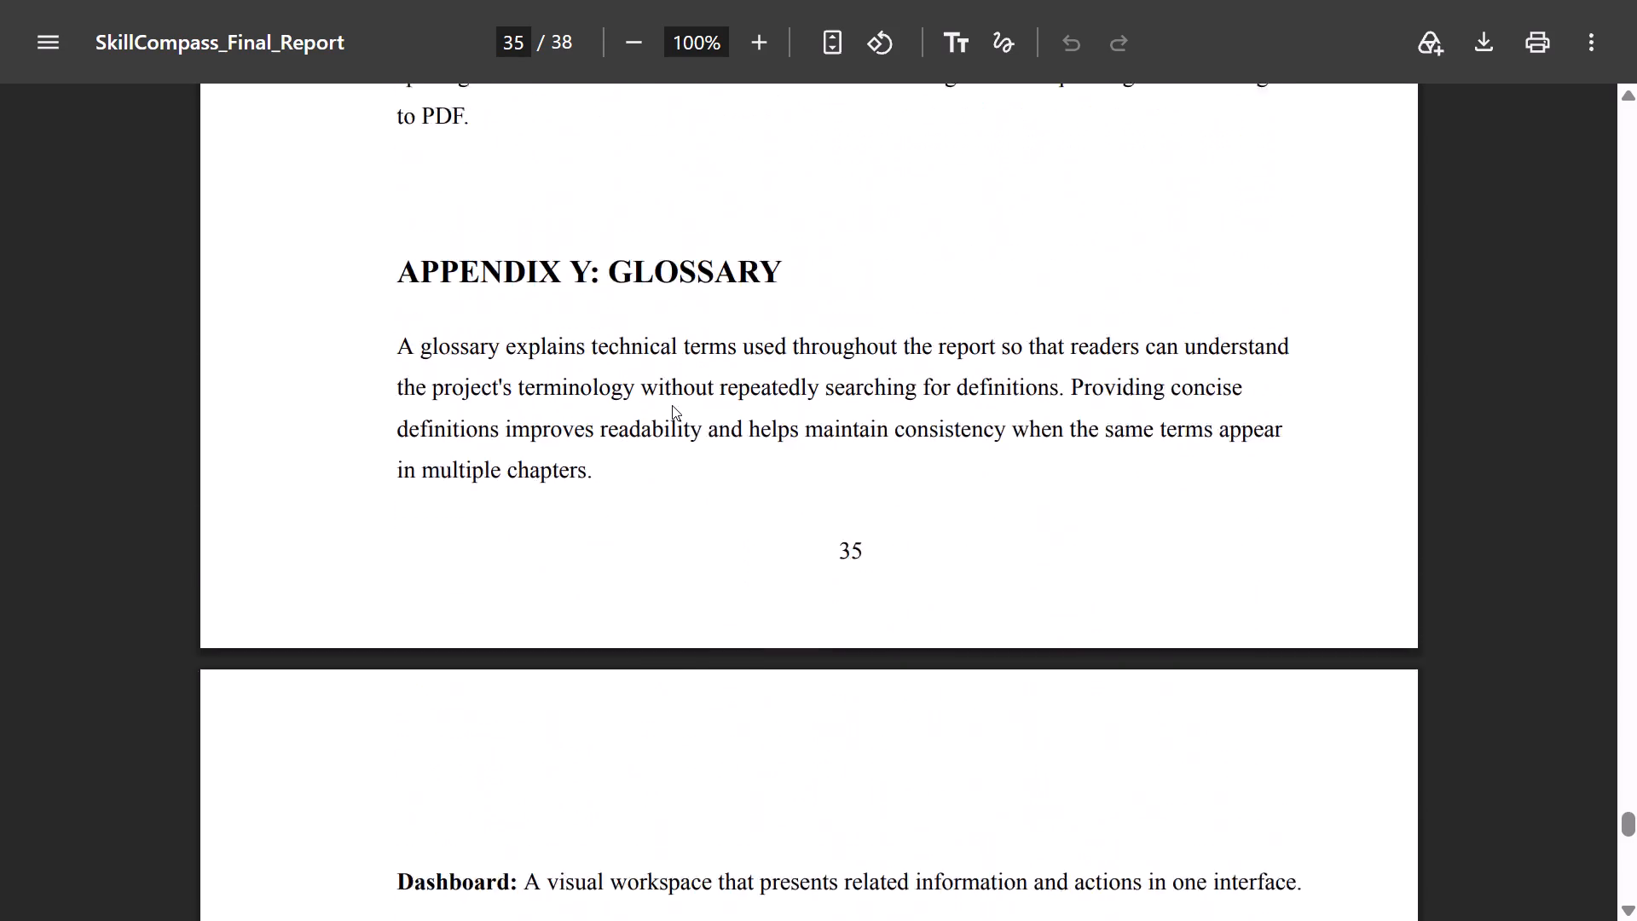
pyautogui.scroll(-4, 672, 405)
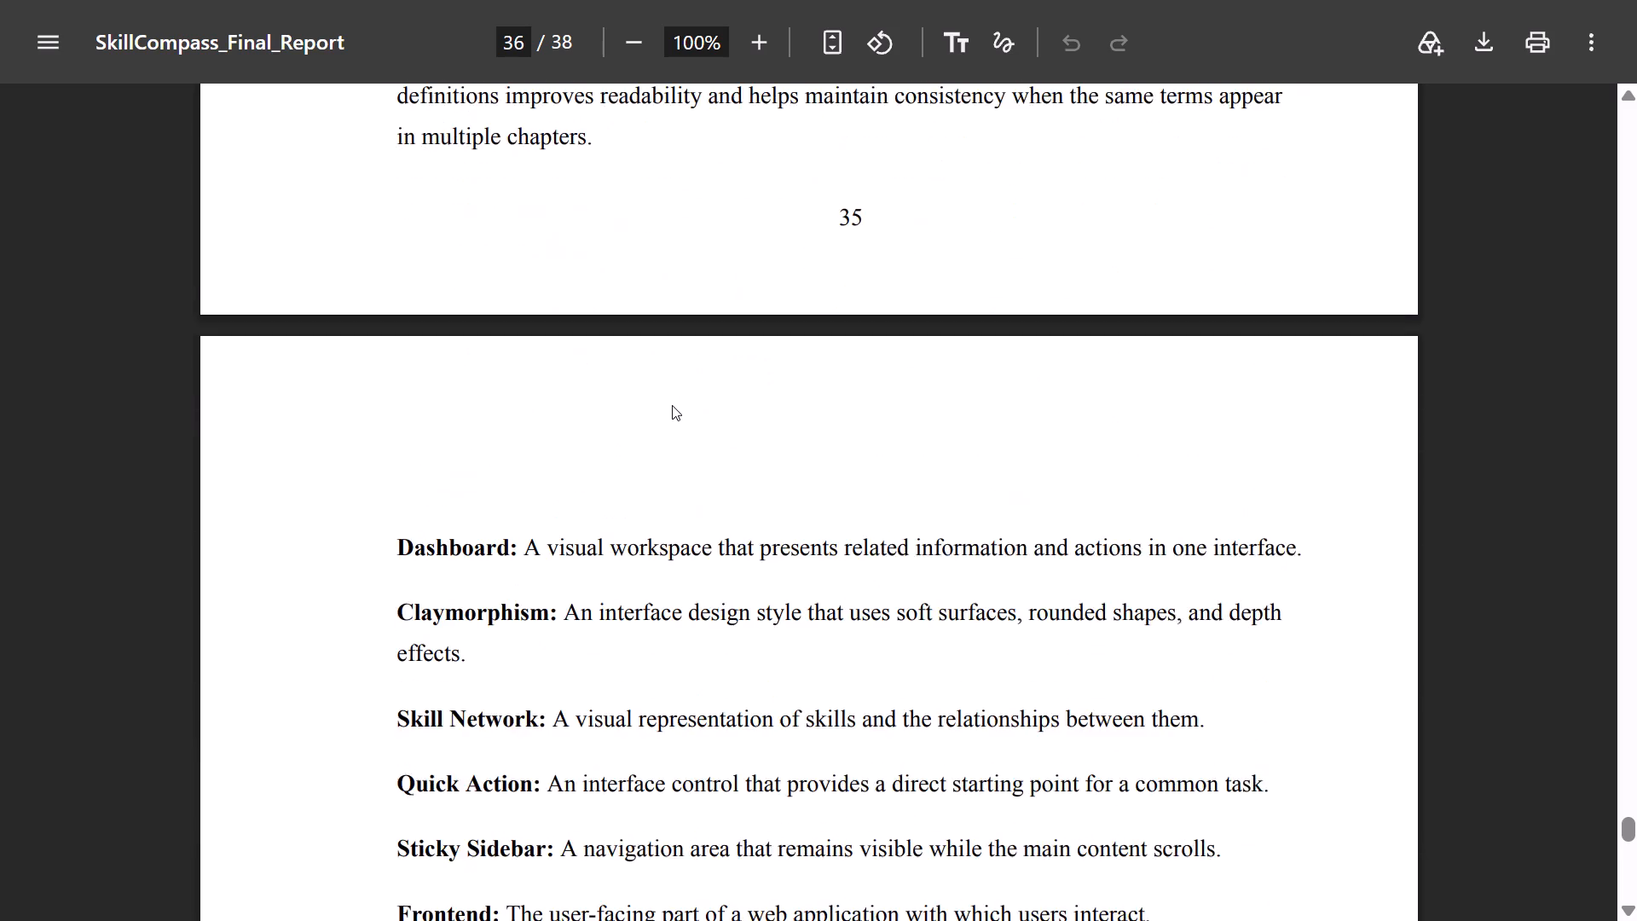
pyautogui.scroll(-6, 672, 405)
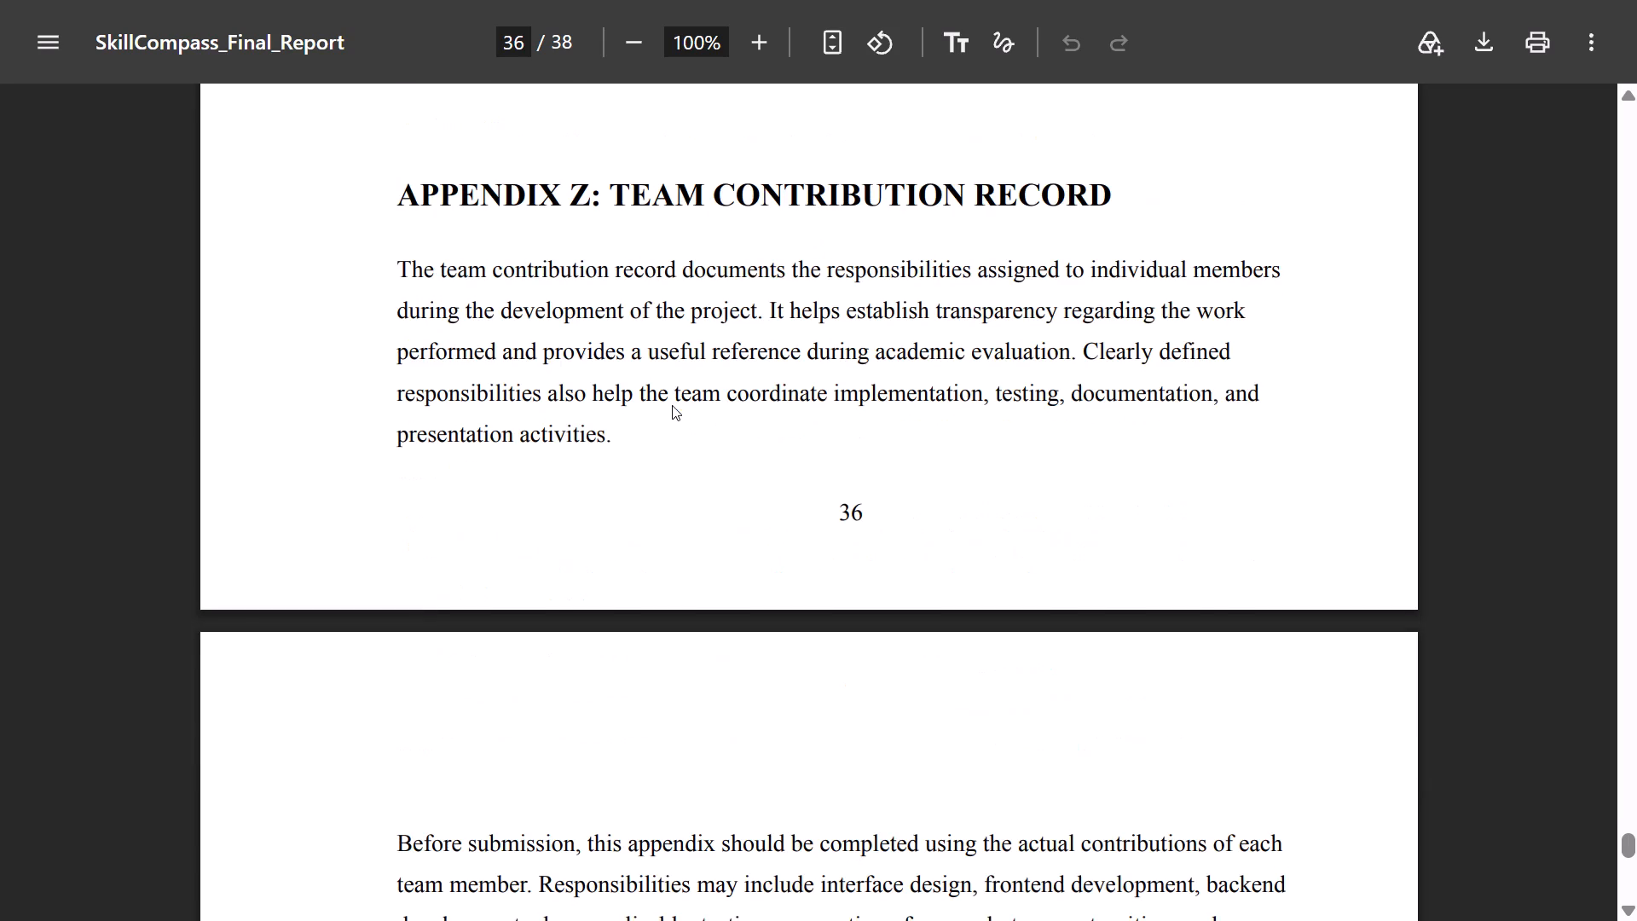
pyautogui.scroll(-2, 672, 405)
pyautogui.scroll(8, 672, 405)
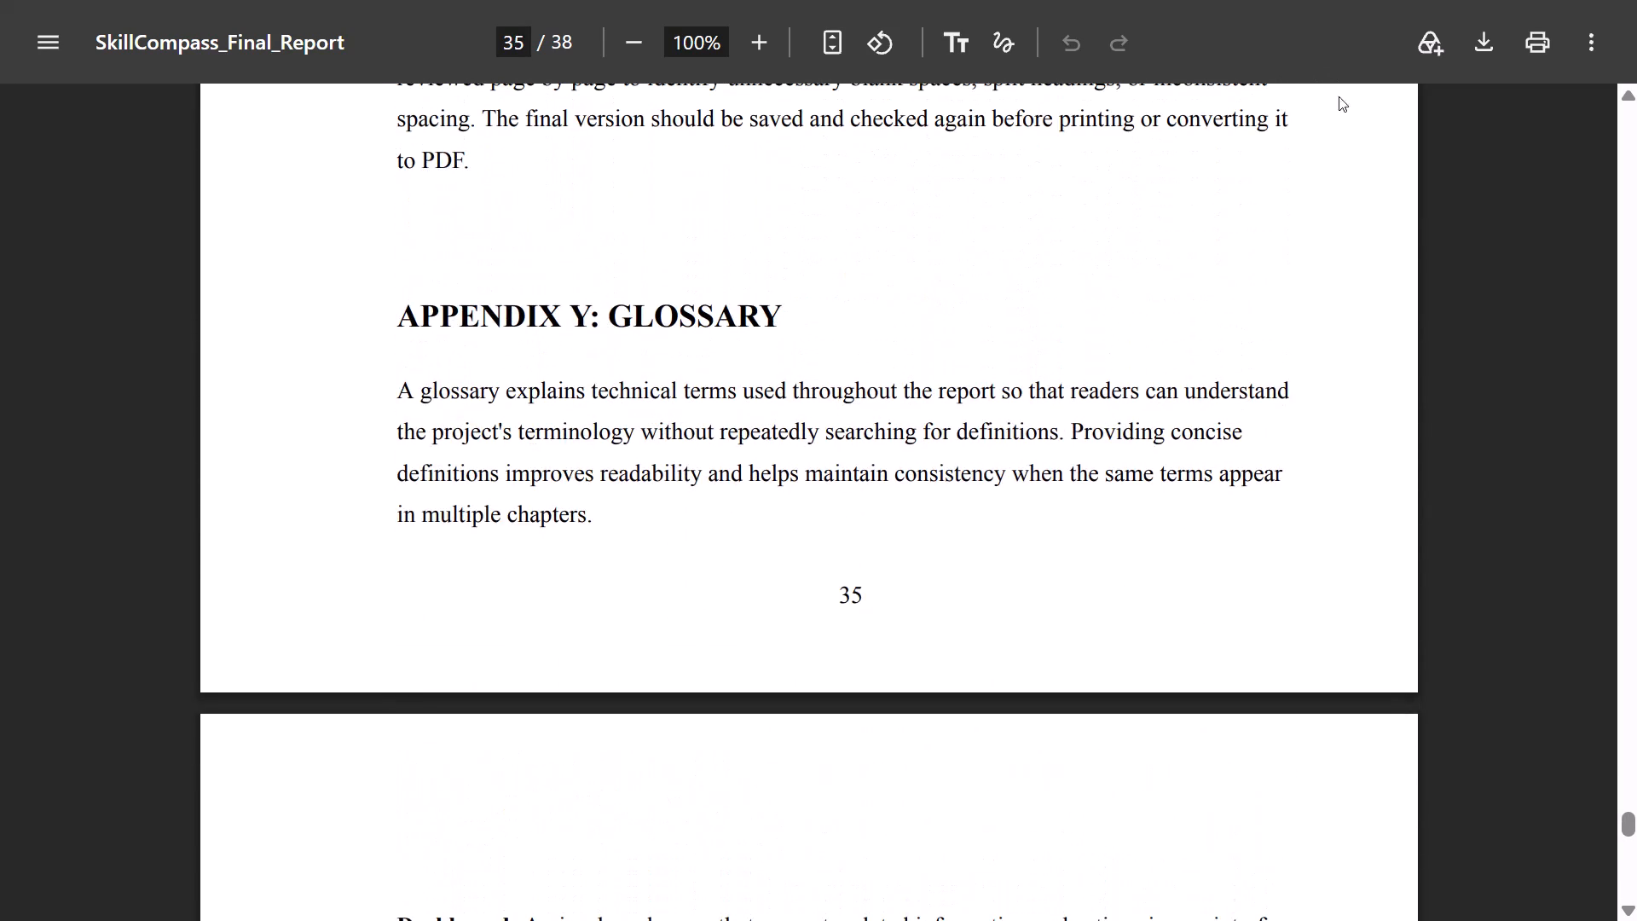
pyautogui.press('F11')
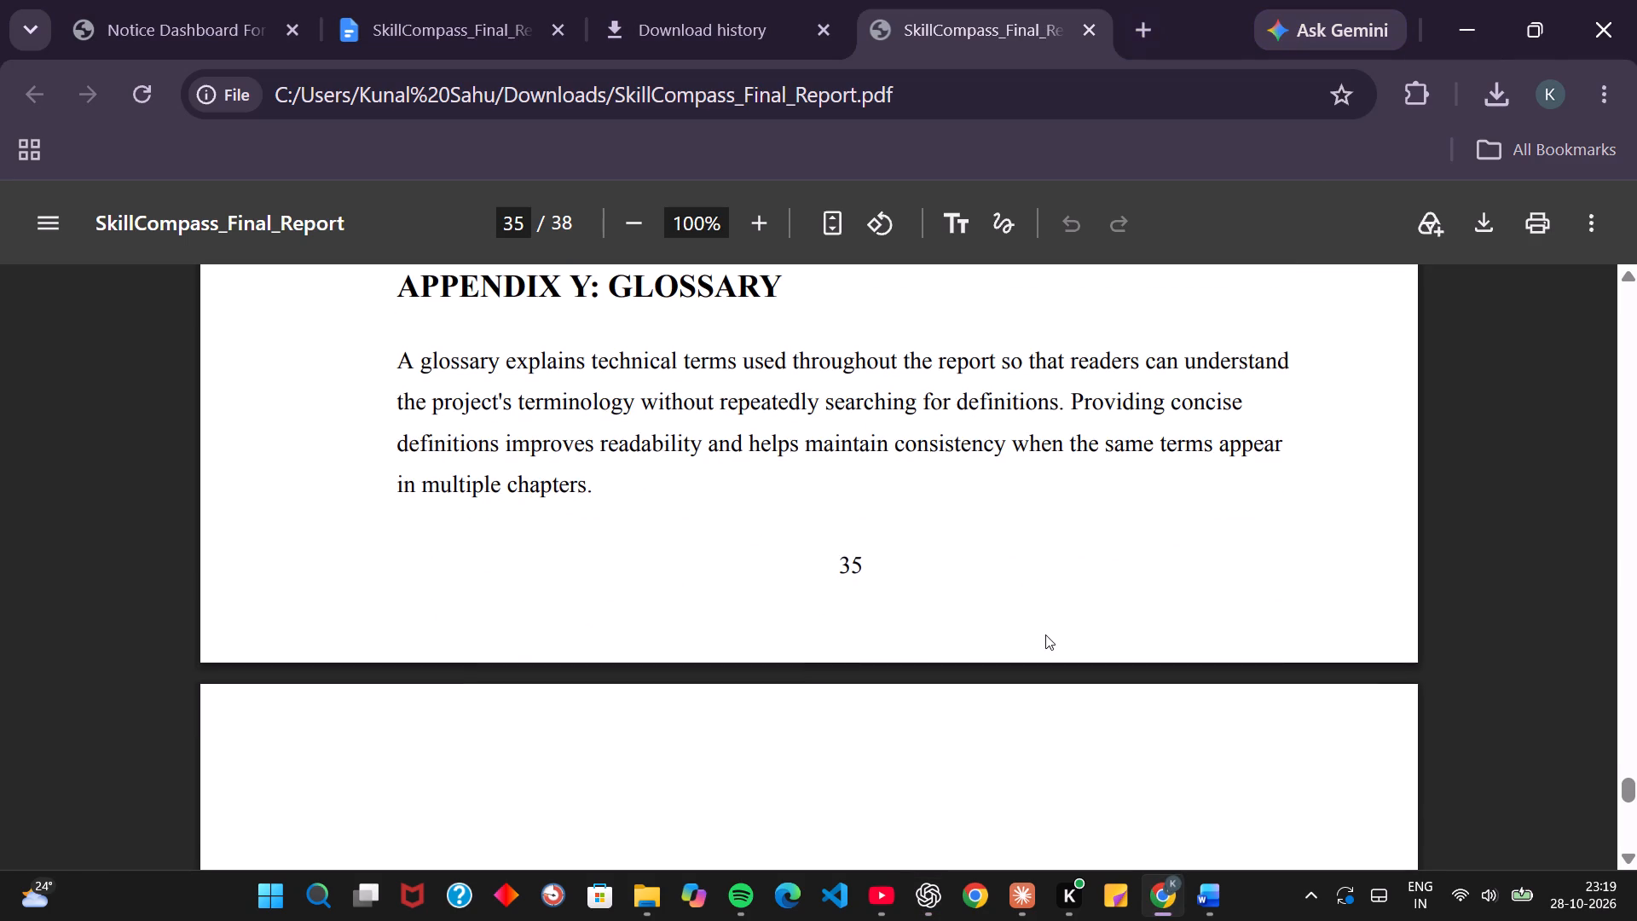
pyautogui.click(988, 888)
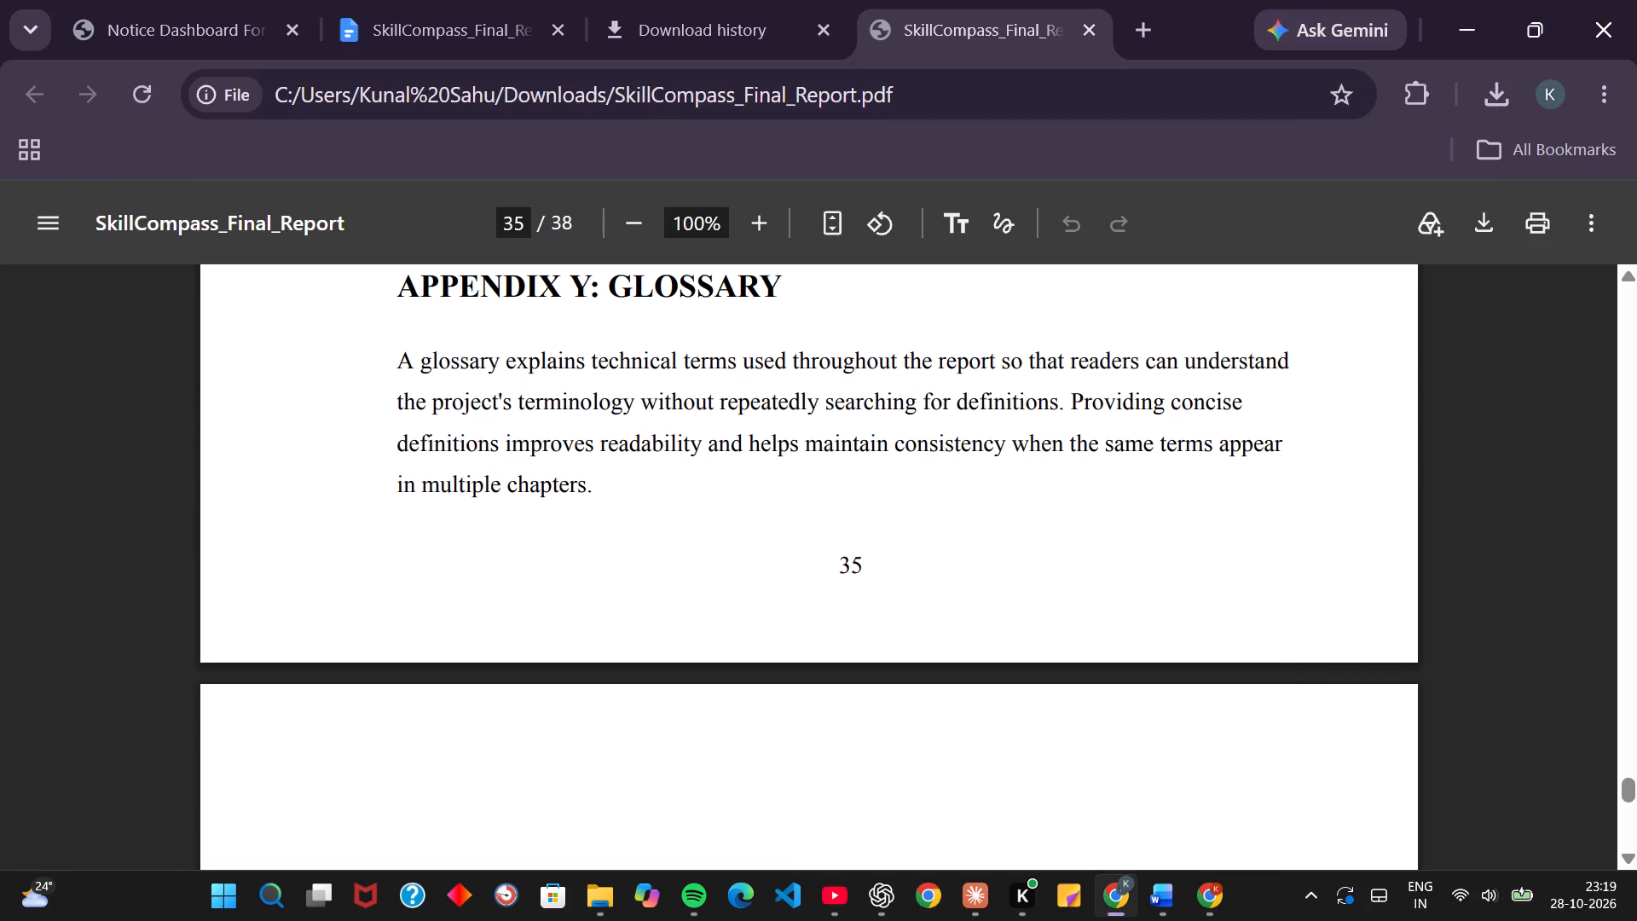